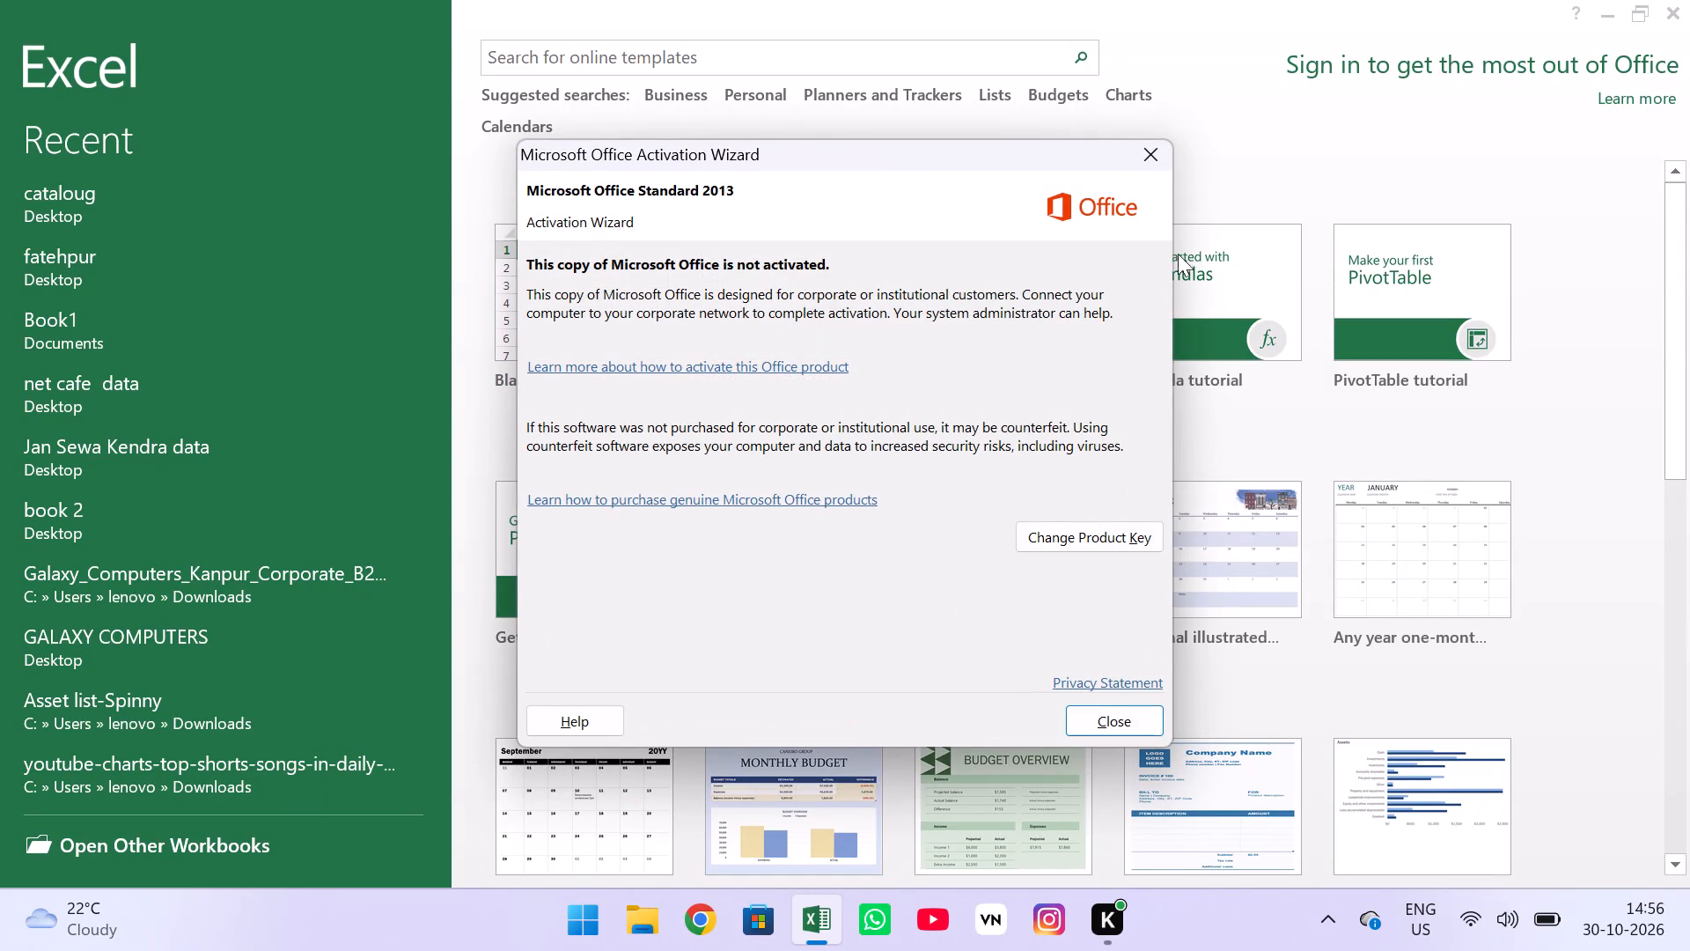
Dismiss the activation wizard and open the recent workbook cataloug from the Desktop.
{"action": "left_click", "coordinate": [1149, 149]}
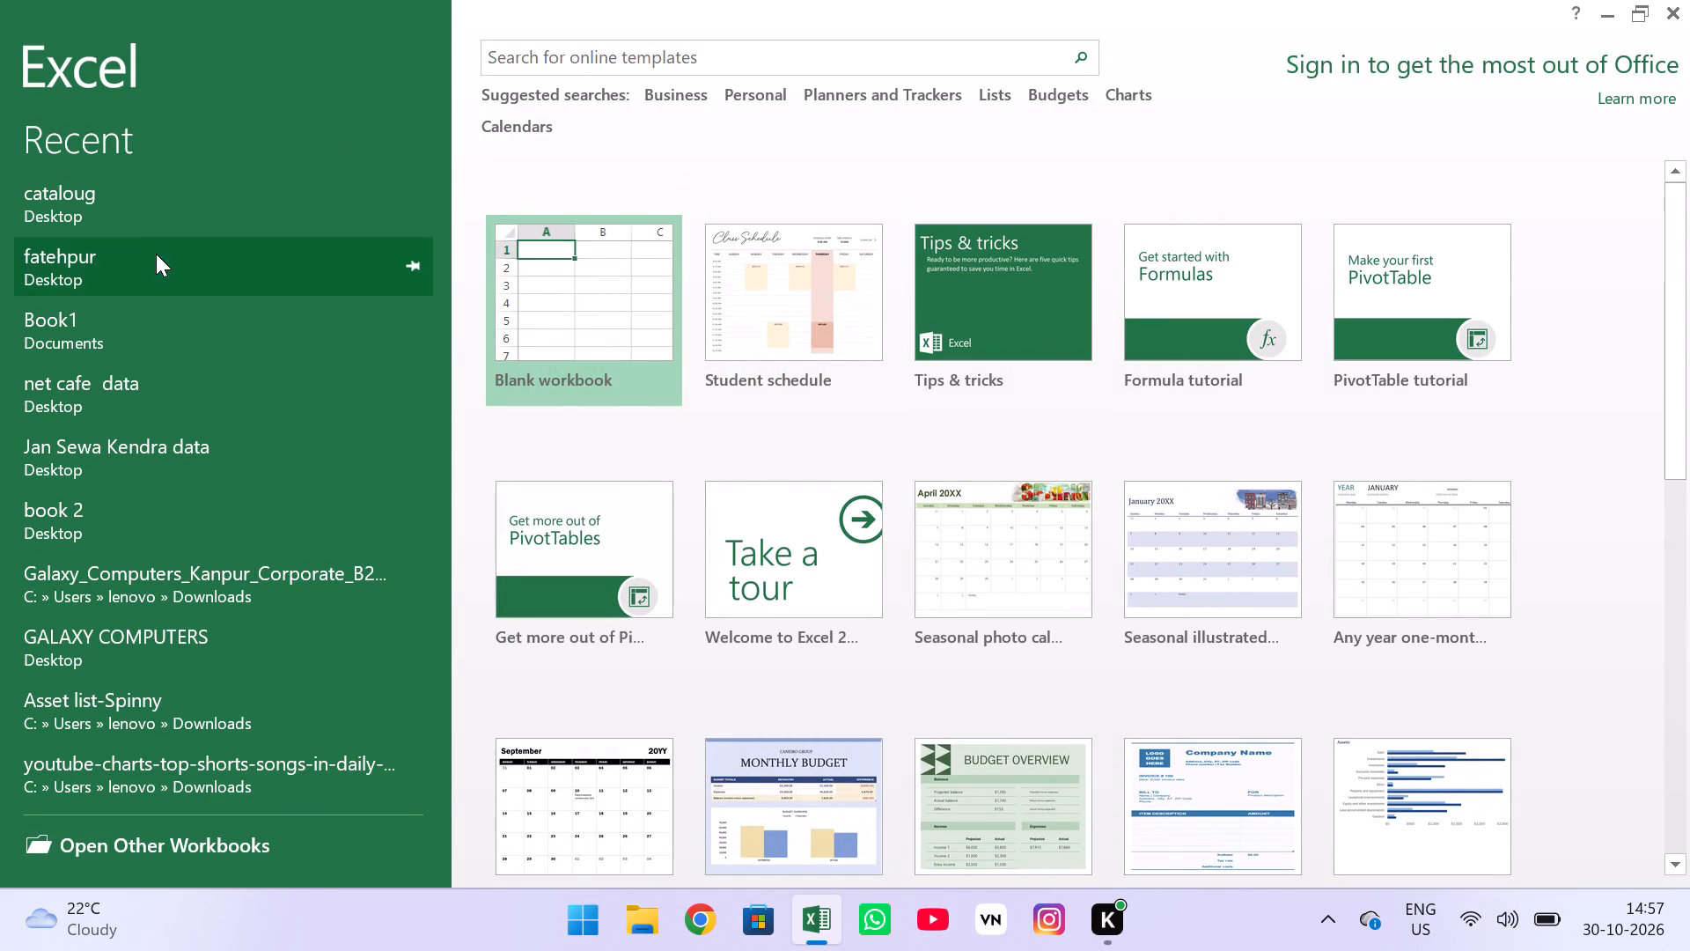
{"action": "left_click", "coordinate": [134, 221]}
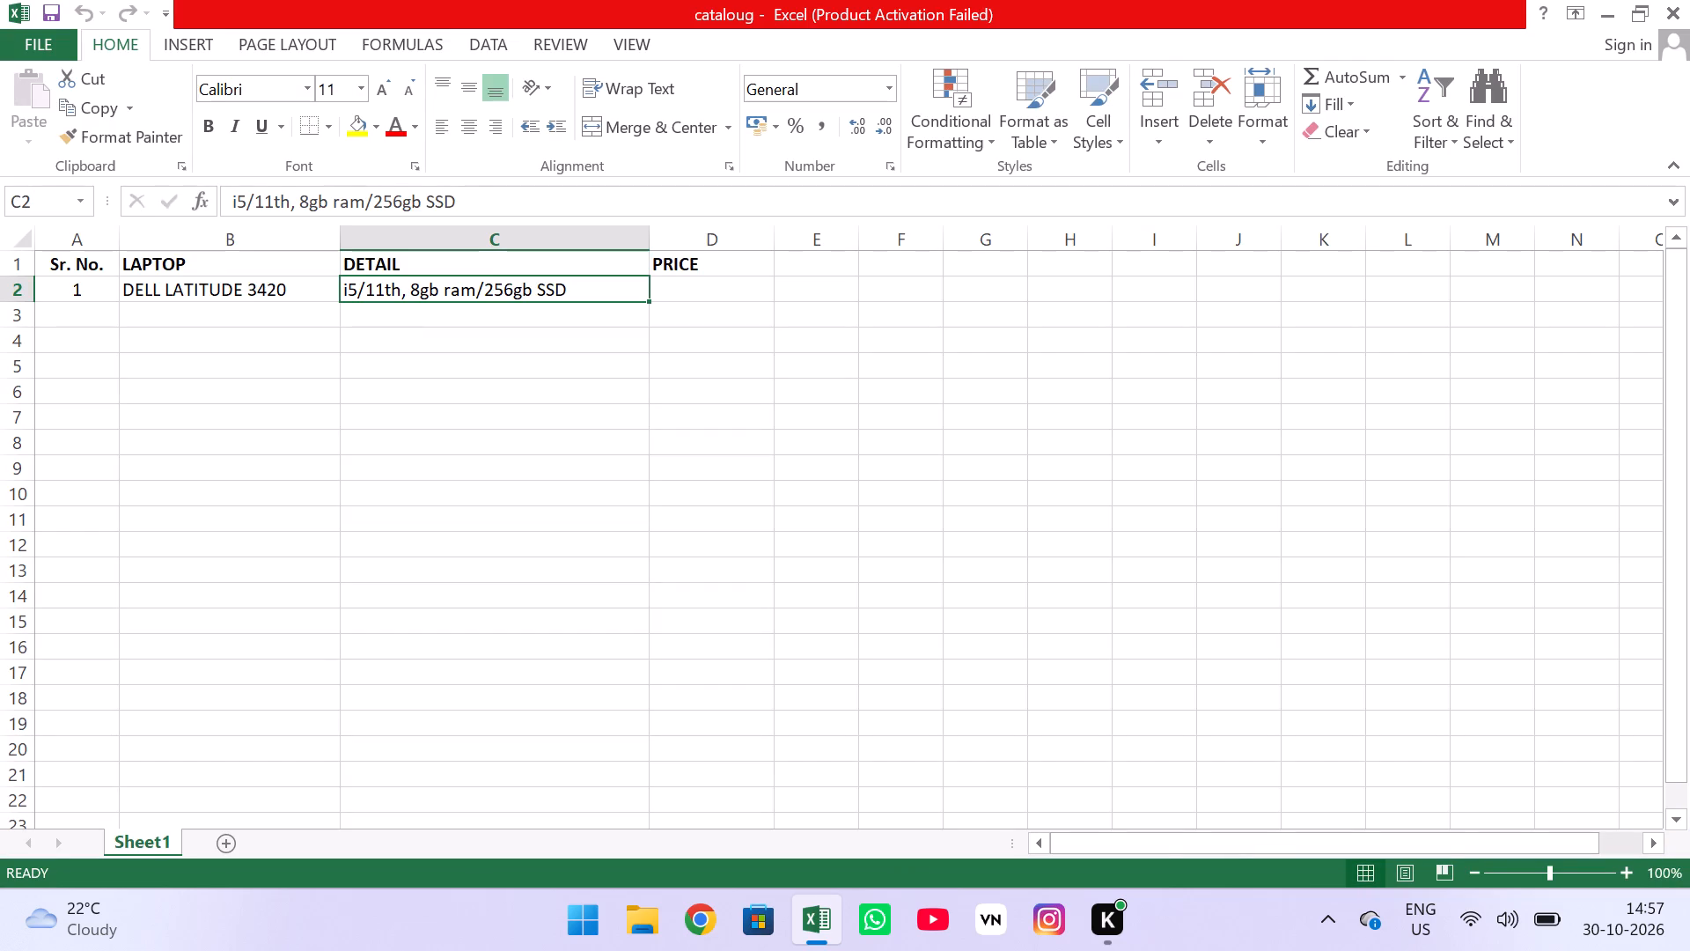
Replace the RAM and SSD text in the DELL LATITUDE 3420's DETAIL cell C2 so it reads "i5/11th, 14 inches screen".
{"action": "double_click", "coordinate": [581, 288]}
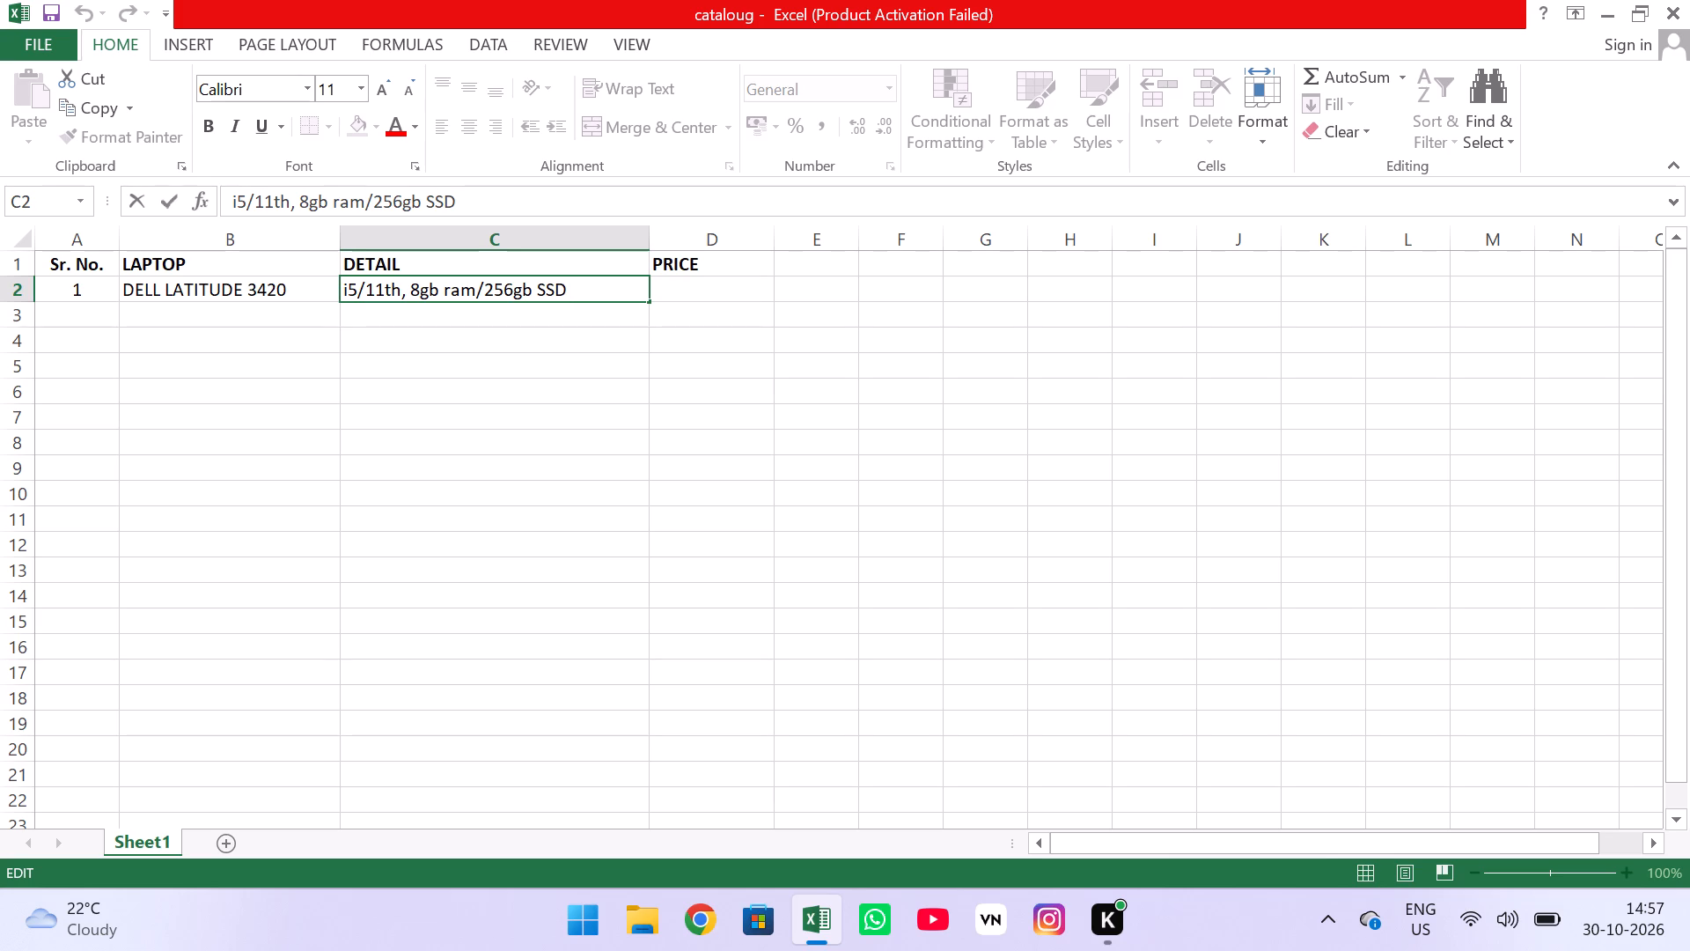
{"action": "key", "text": "BackSpace"}
{"action": "key", "text": "BackSpace"}
{"action": "key", "text": "BackSpace"}
{"action": "key", "text": "BackSpace"}
{"action": "key", "text": "BackSpace"}
{"action": "key", "text": "BackSpace"}
{"action": "key", "text": "BackSpace"}
{"action": "key", "text": "BackSpace"}
{"action": "key", "text": "BackSpace"}
{"action": "key", "text": "BackSpace"}
{"action": "key", "text": "BackSpace"}
{"action": "key", "text": "BackSpace"}
{"action": "key", "text": "BackSpace"}
{"action": "key", "text": "BackSpace"}
{"action": "key", "text": "BackSpace"}
{"action": "key", "text": "BackSpace"}
{"action": "key", "text": "BackSpace"}
{"action": "key", "text": "BackSpace"}
{"action": "key", "text": "BackSpace"}
{"action": "key", "text": "BackSpace"}
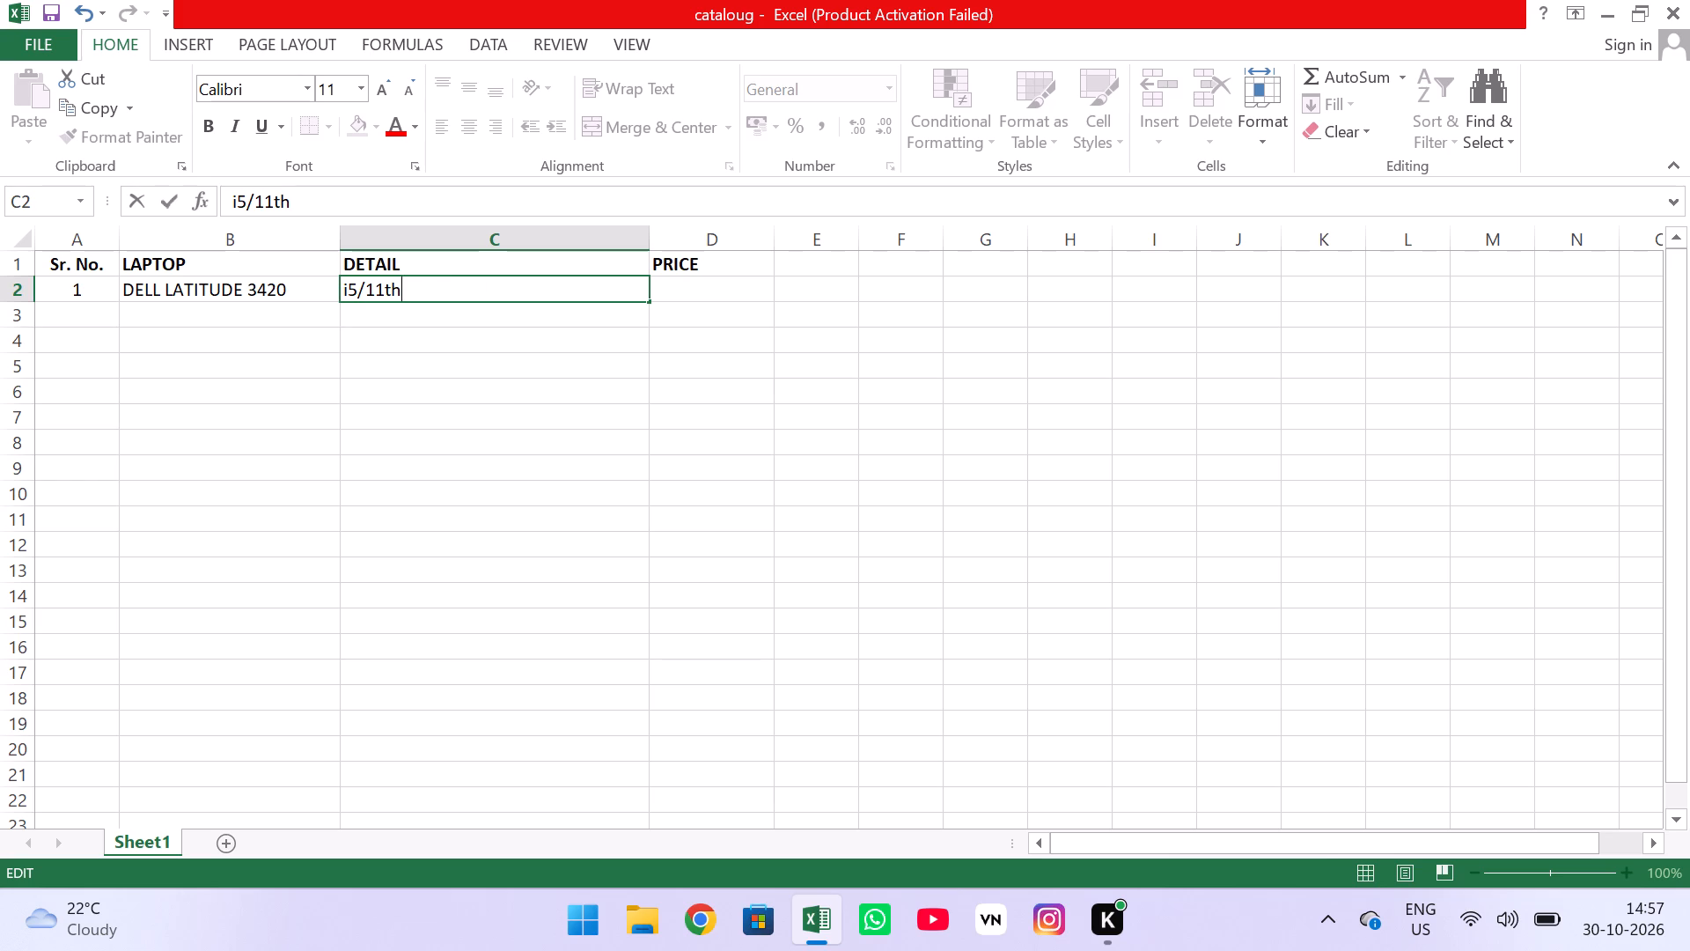
{"action": "type", "text": ","}
{"action": "key", "text": "space"}
{"action": "type", "text": "14"}
{"action": "key", "text": "space"}
{"action": "type", "text": "inc"}
{"action": "type", "text": "he"}
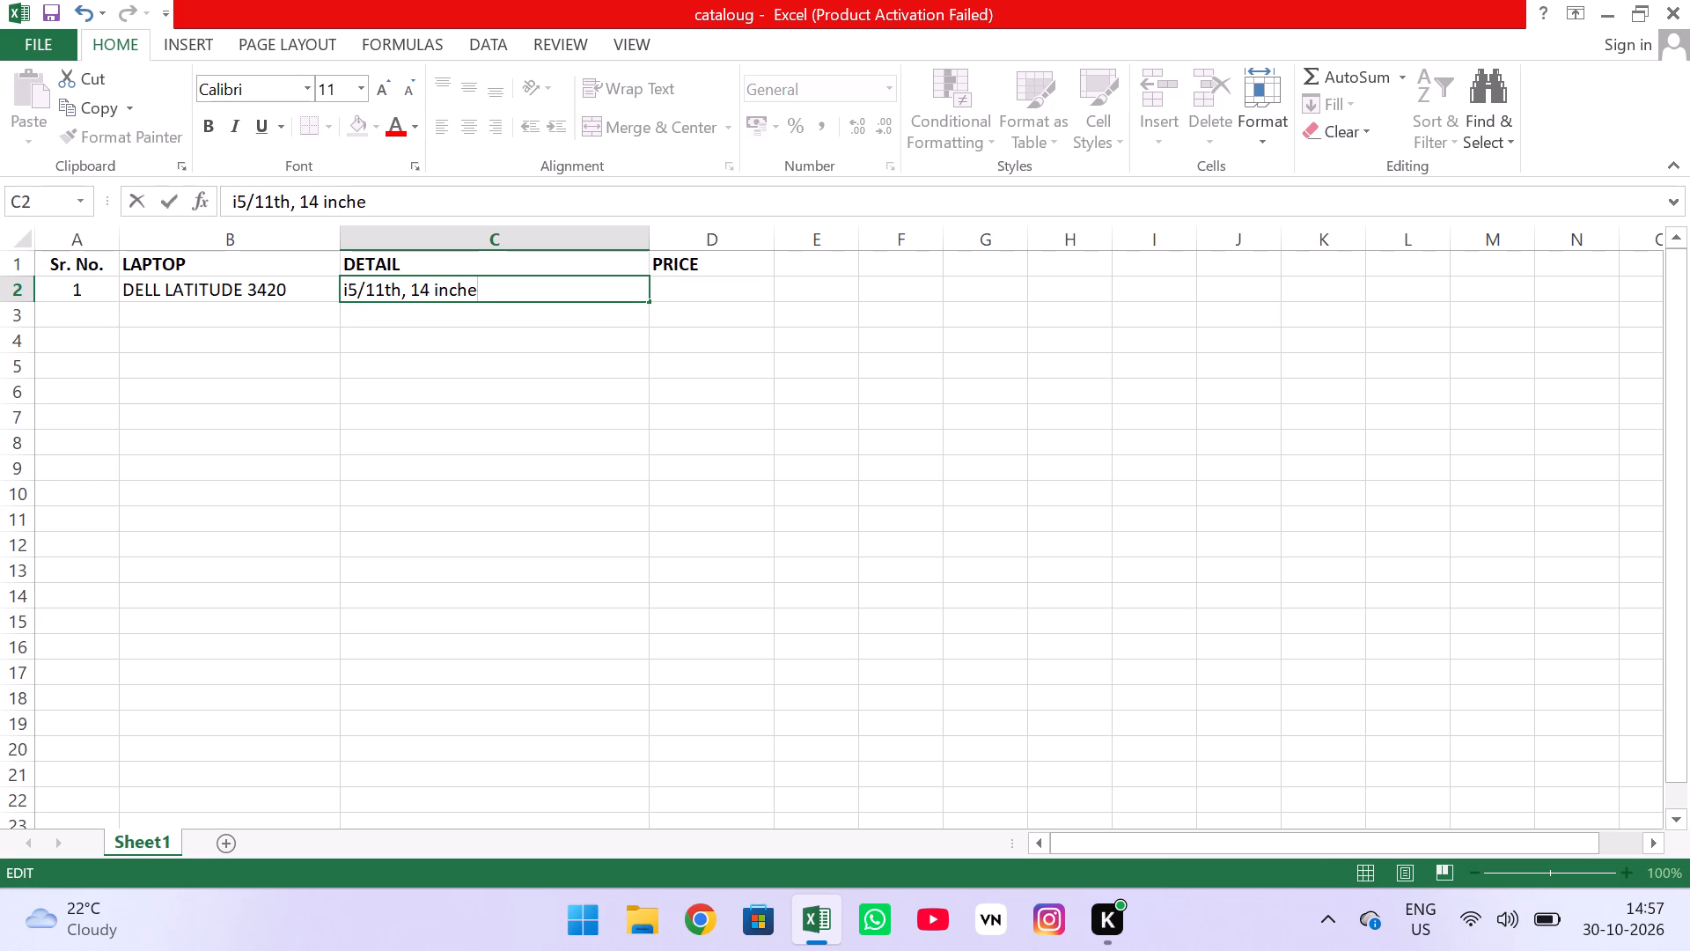
{"action": "key", "text": "s"}
{"action": "key", "text": "space"}
{"action": "type", "text": "screen"}
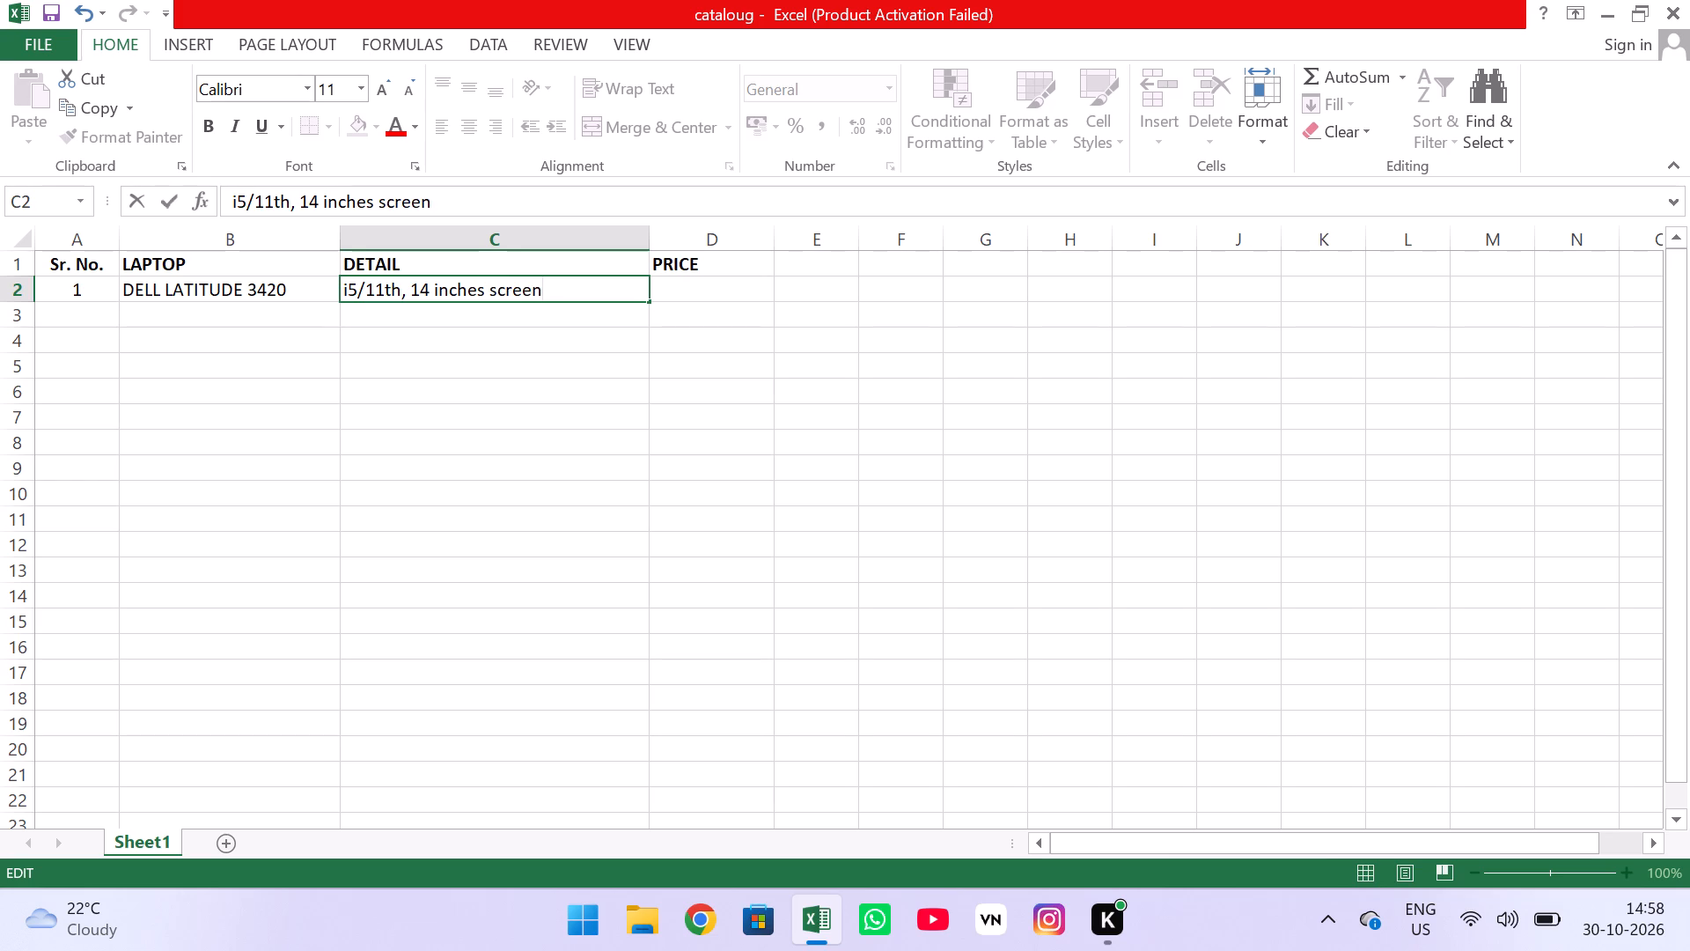
{"action": "key", "text": "space"}
{"action": "key", "text": "Return"}
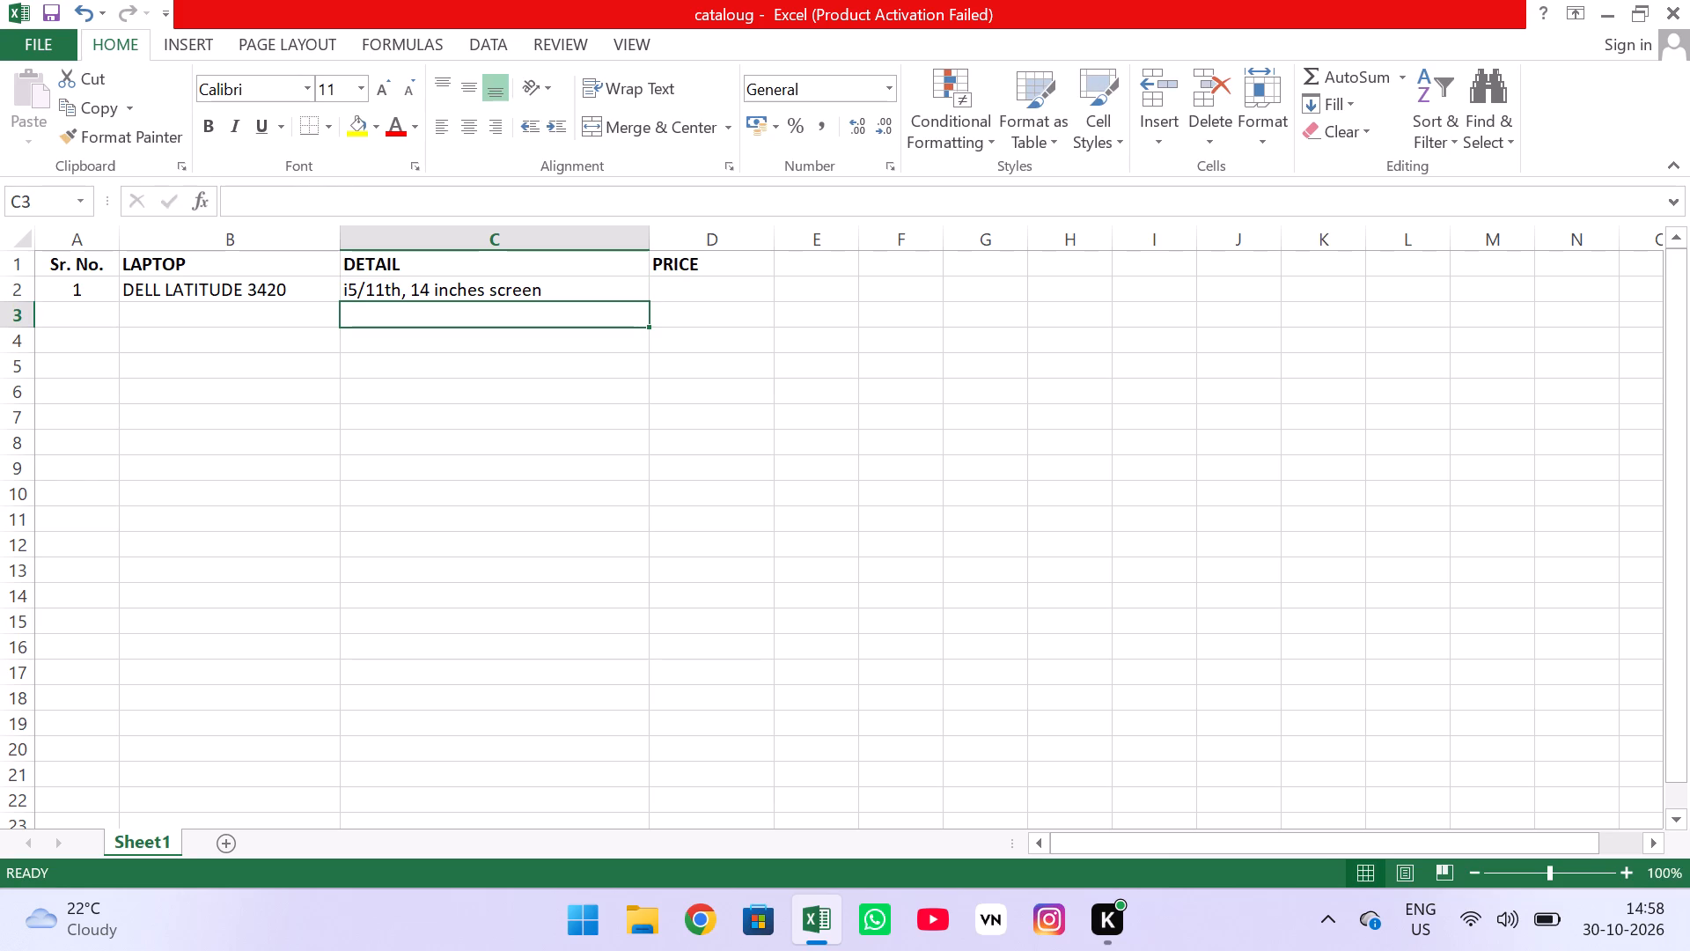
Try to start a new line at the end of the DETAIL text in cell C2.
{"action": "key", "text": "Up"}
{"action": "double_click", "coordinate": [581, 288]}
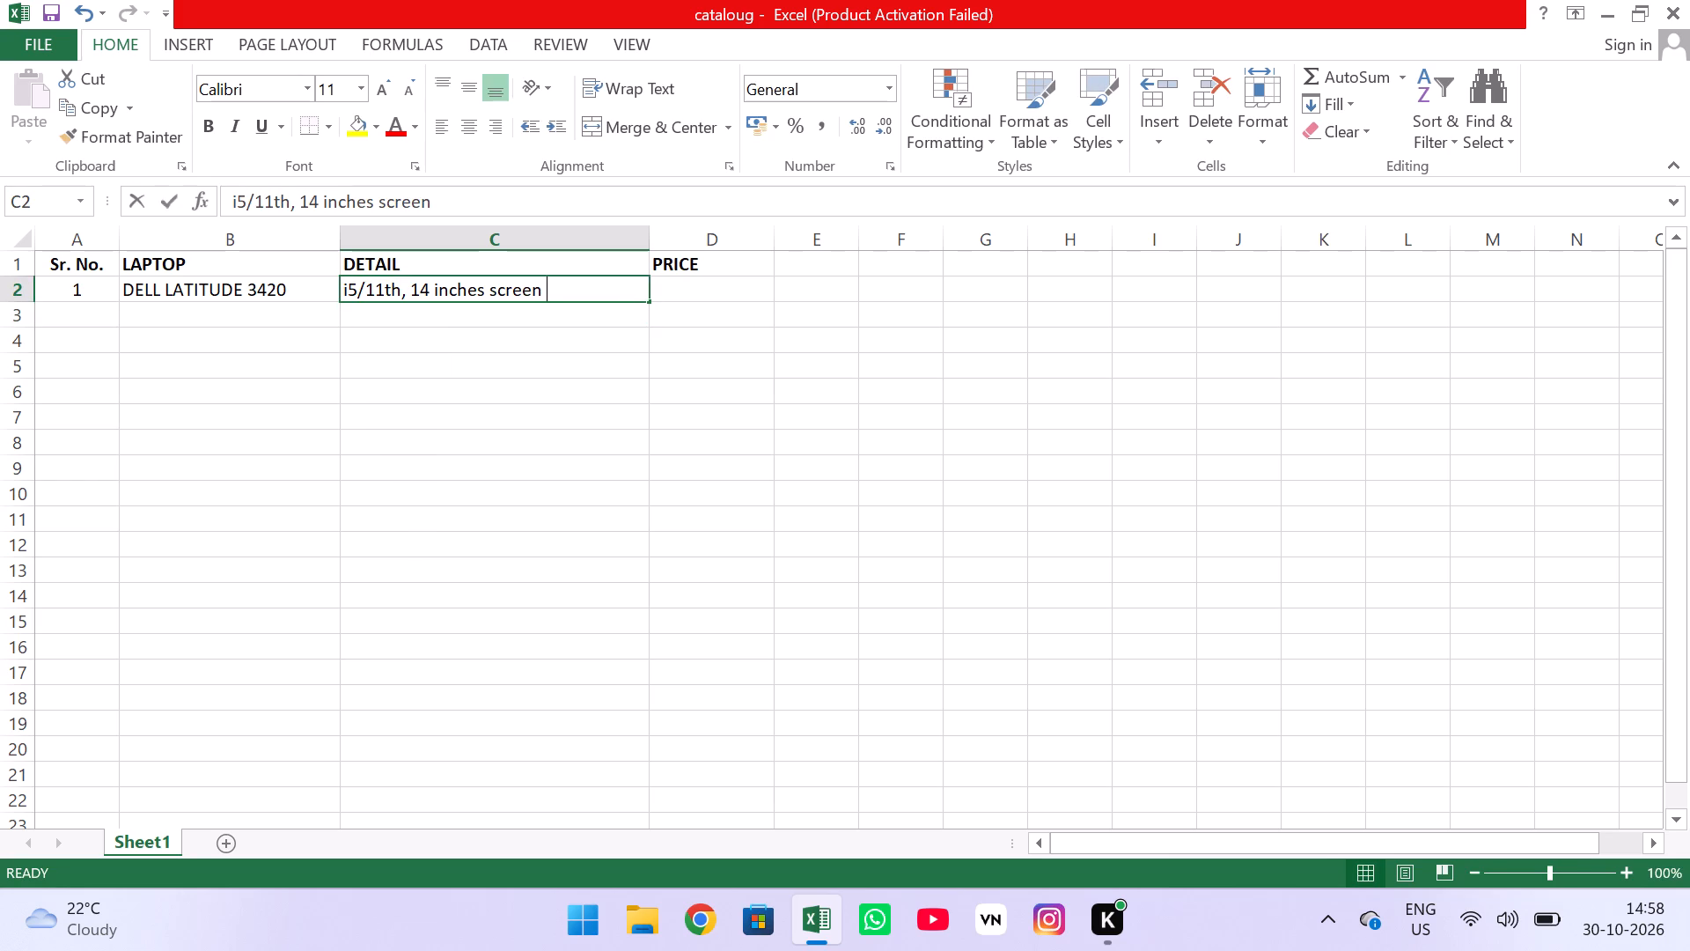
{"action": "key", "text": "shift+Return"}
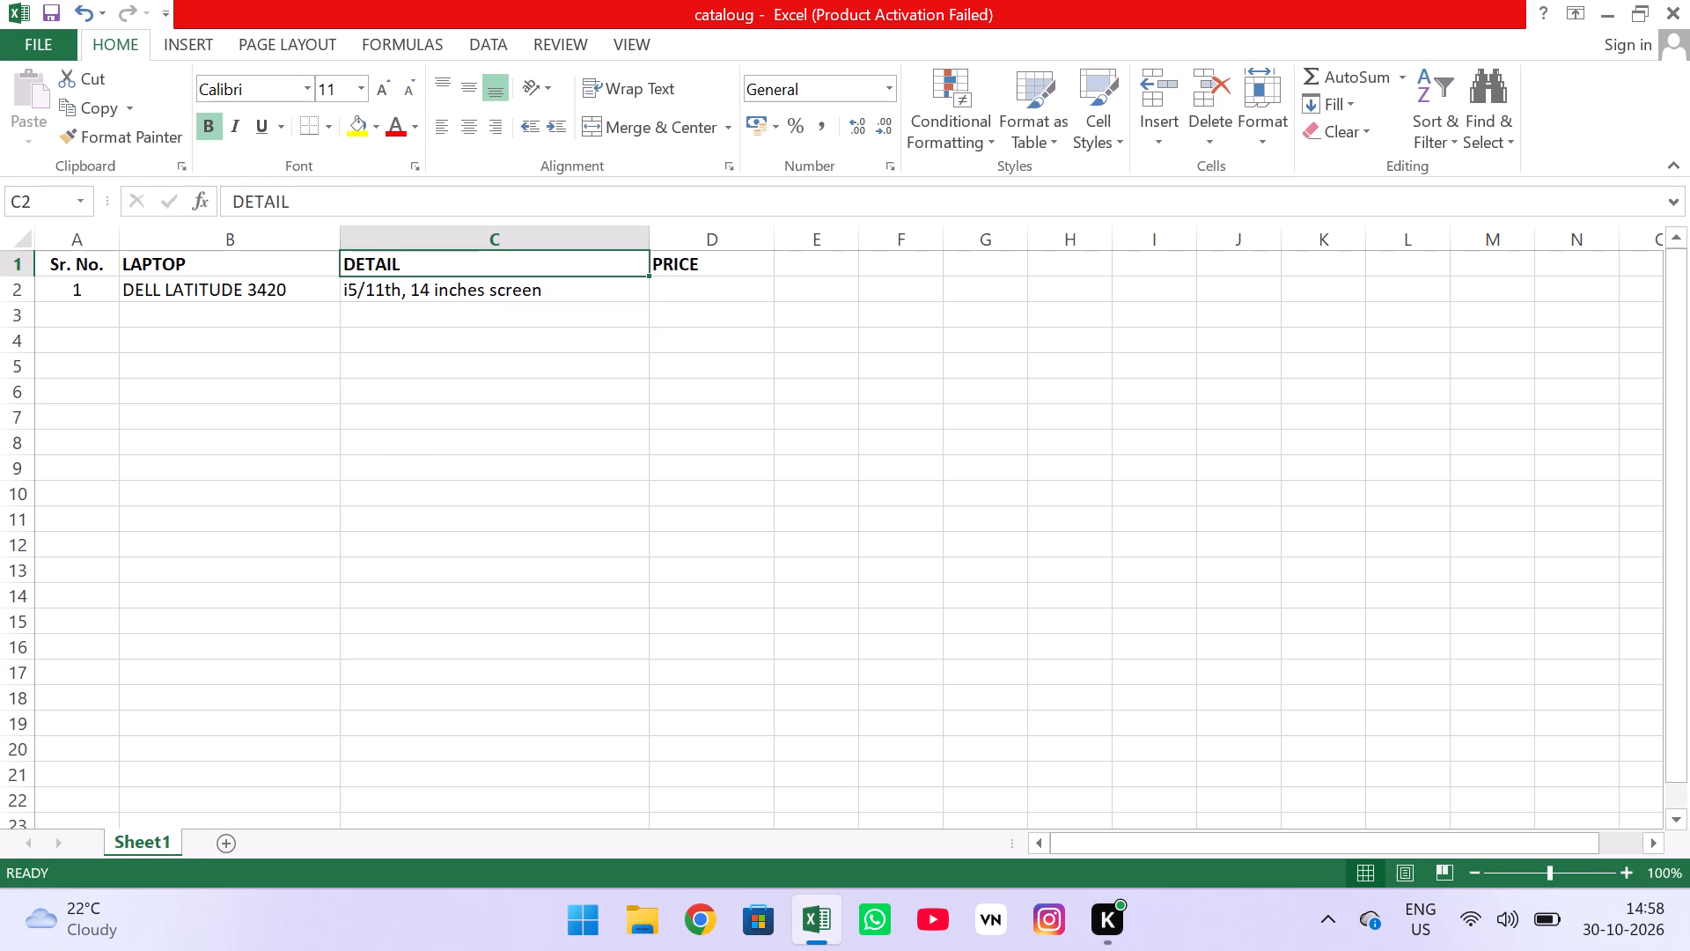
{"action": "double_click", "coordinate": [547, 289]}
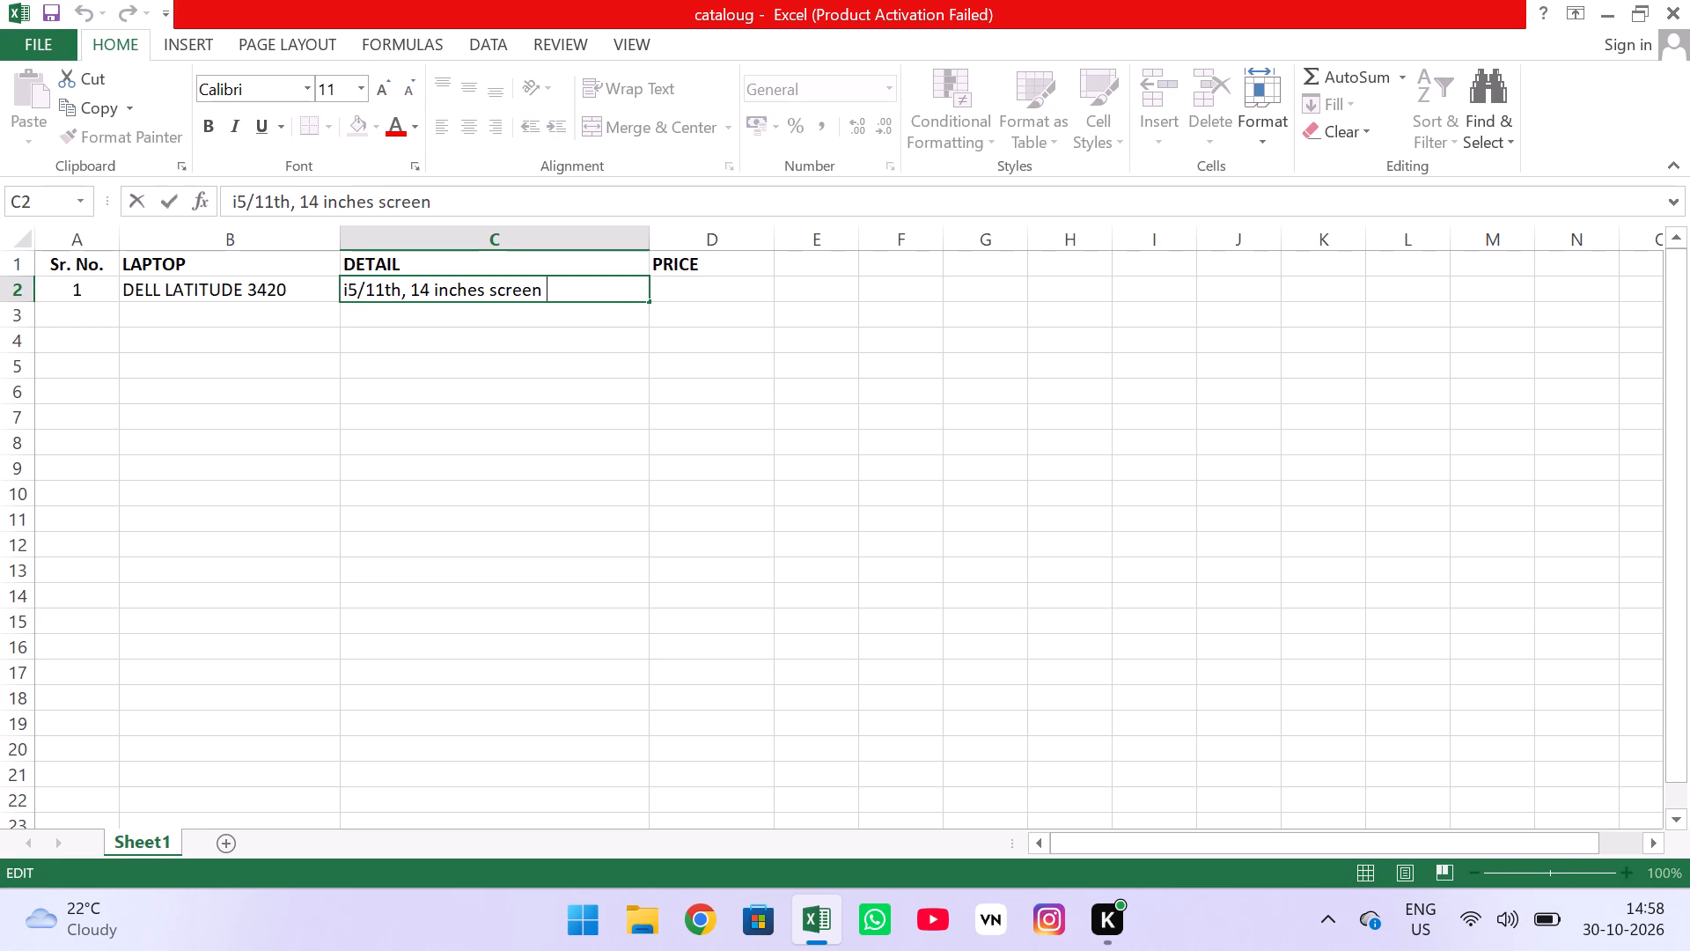
Narrow the DETAIL column C to a width of about 24.
{"action": "left_click", "coordinate": [647, 242]}
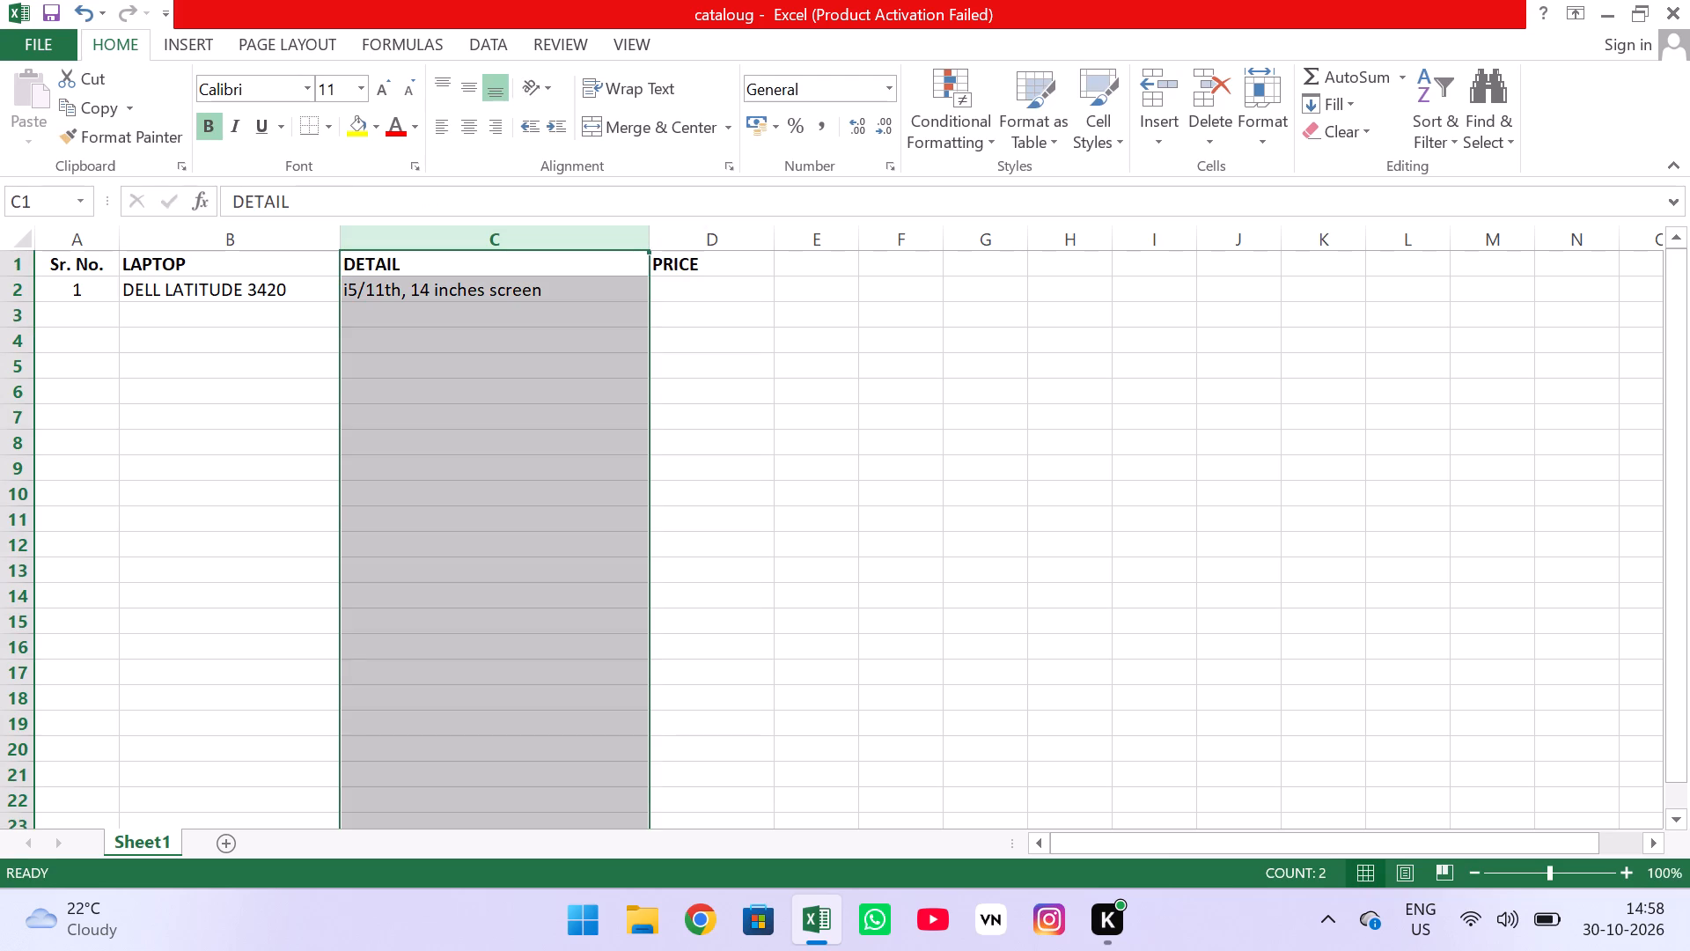
{"action": "left_click_drag", "start_coordinate": [647, 241], "coordinate": [575, 247]}
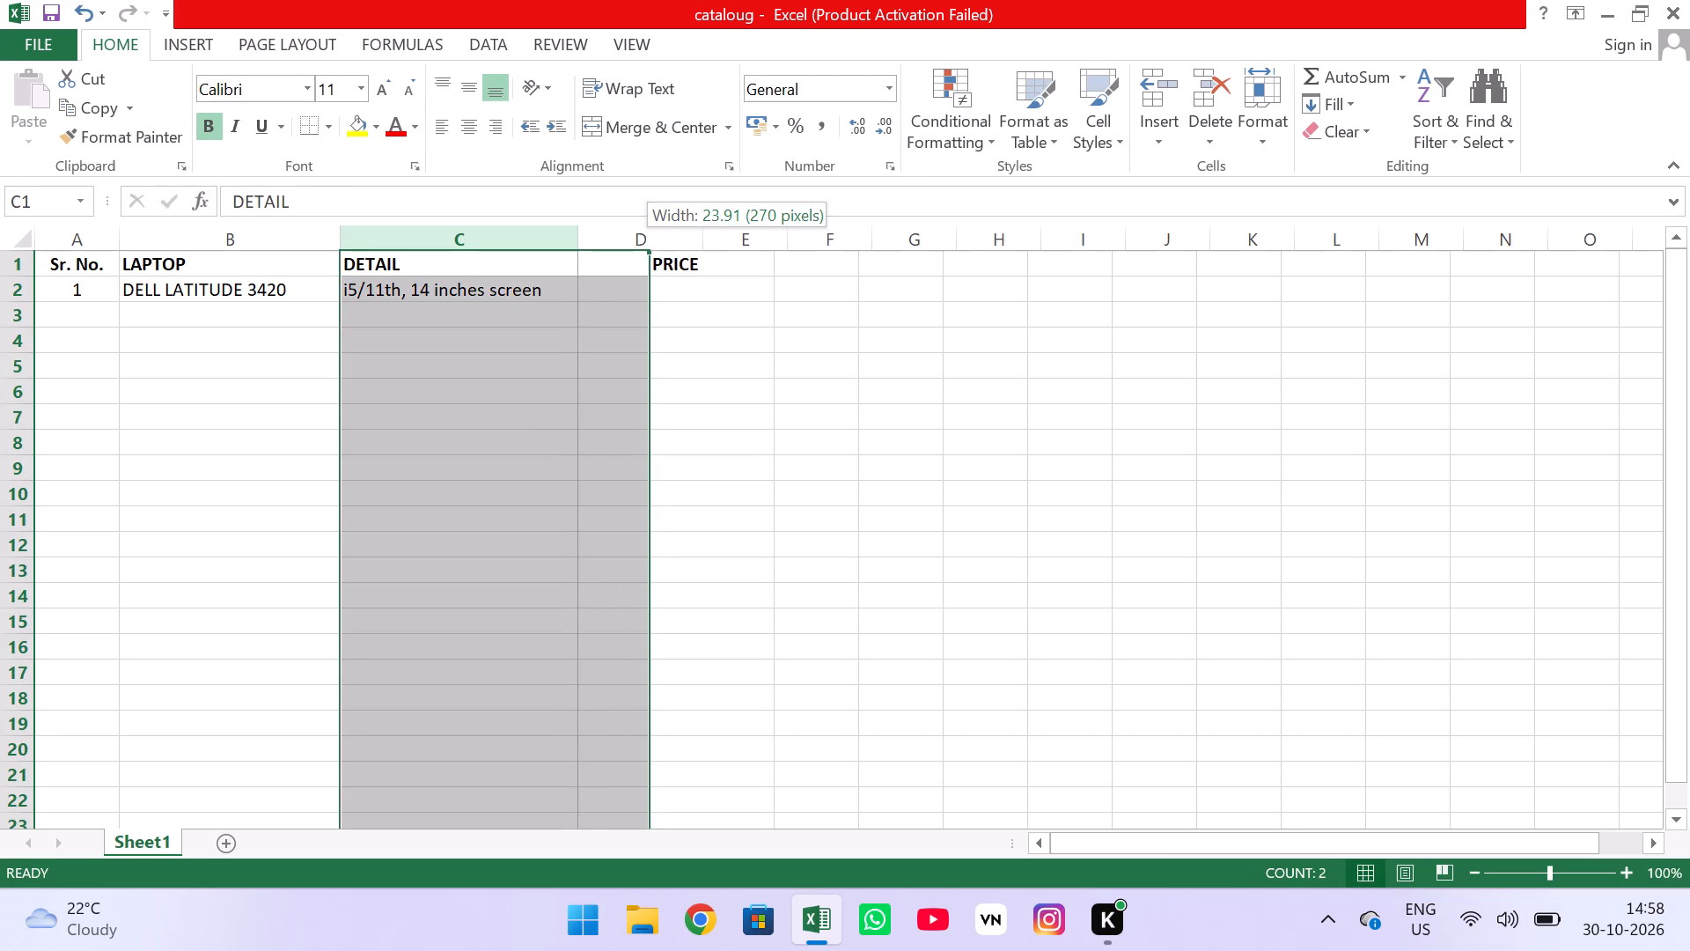
{"action": "left_click_drag", "start_coordinate": [575, 247], "coordinate": [574, 247]}
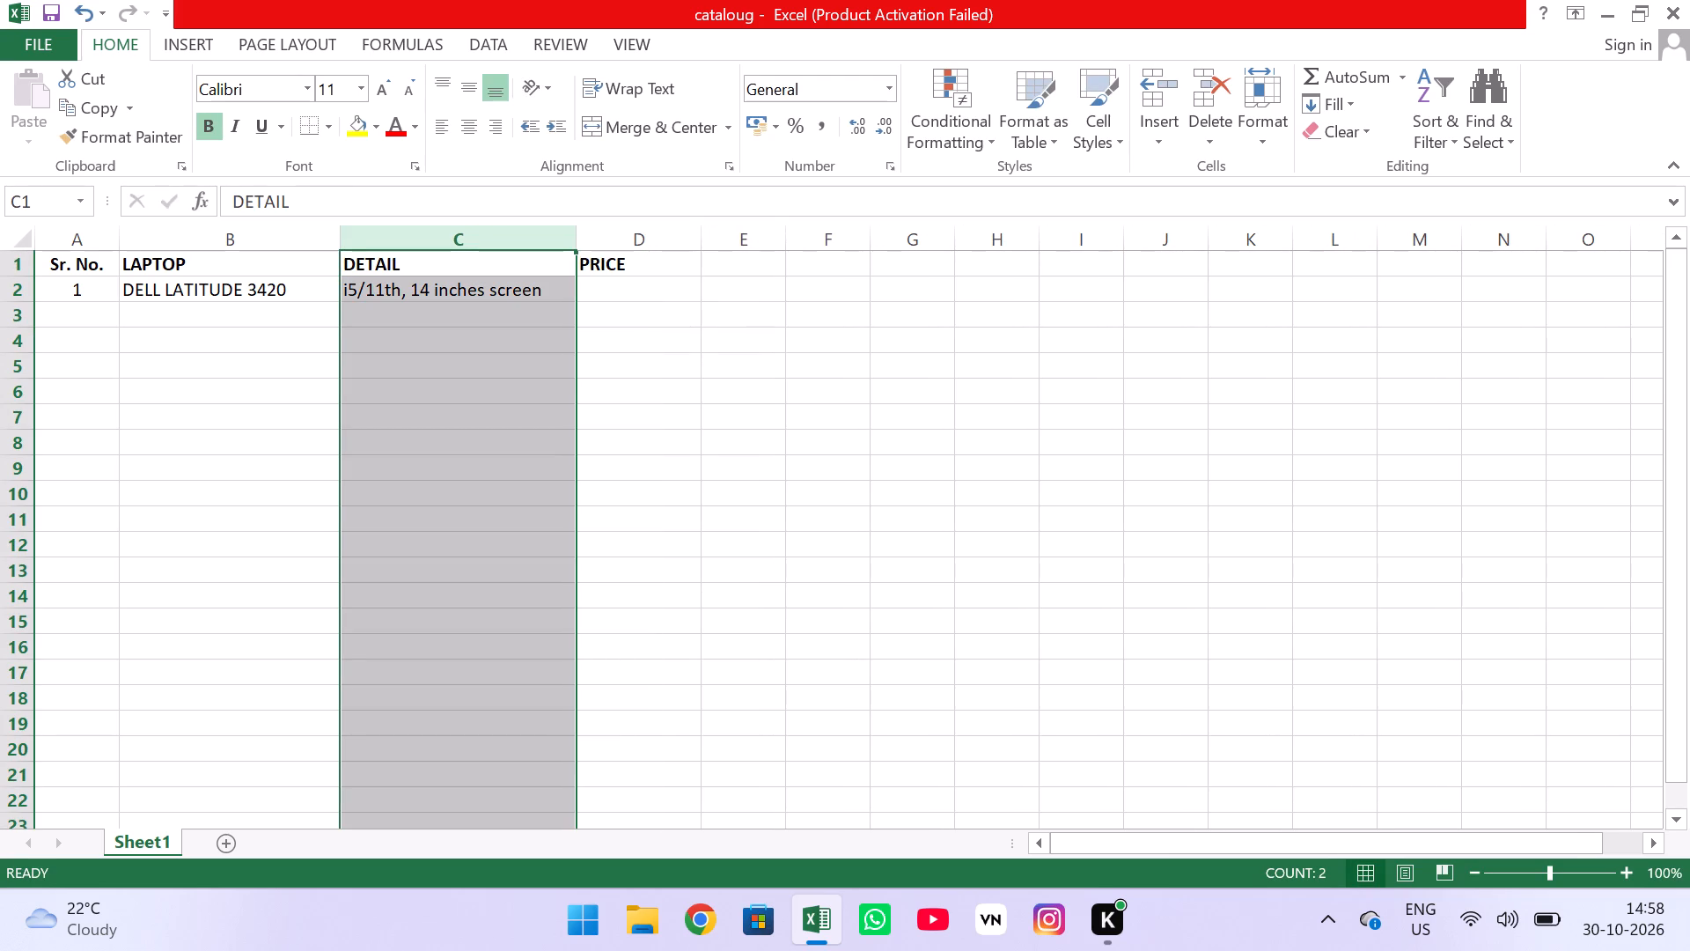
Increase the height of row 2 to roughly two and a half times the default row height.
{"action": "left_click", "coordinate": [554, 292]}
{"action": "double_click", "coordinate": [549, 290]}
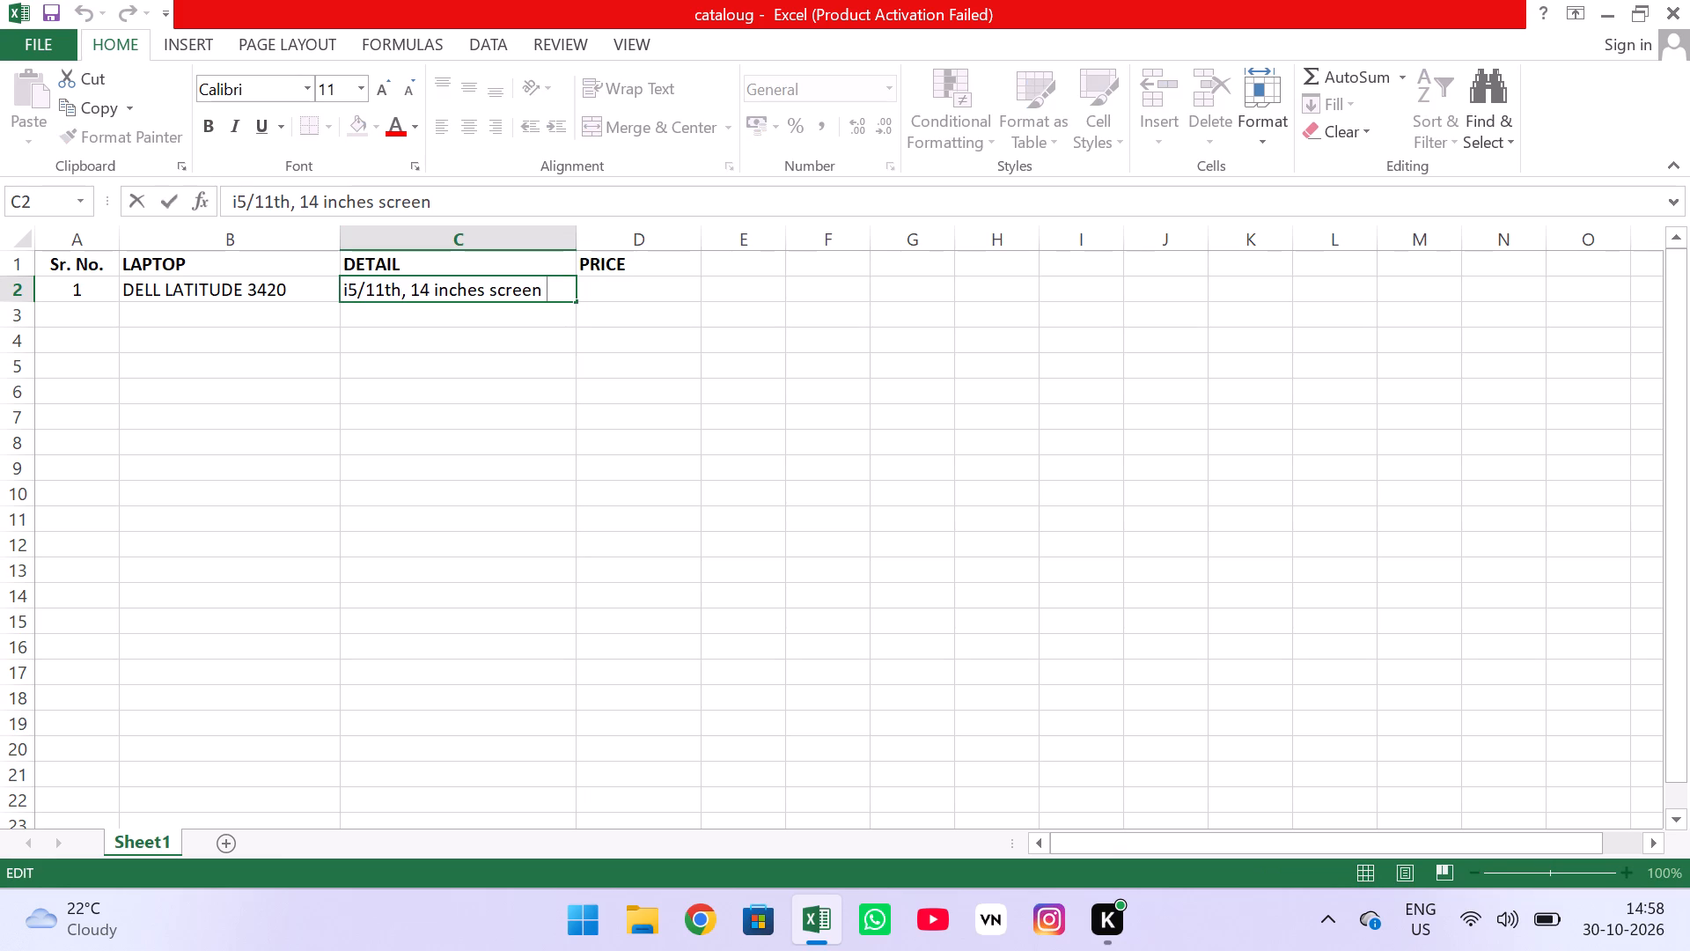
{"action": "left_click", "coordinate": [16, 300]}
{"action": "left_click_drag", "start_coordinate": [16, 300], "coordinate": [16, 313]}
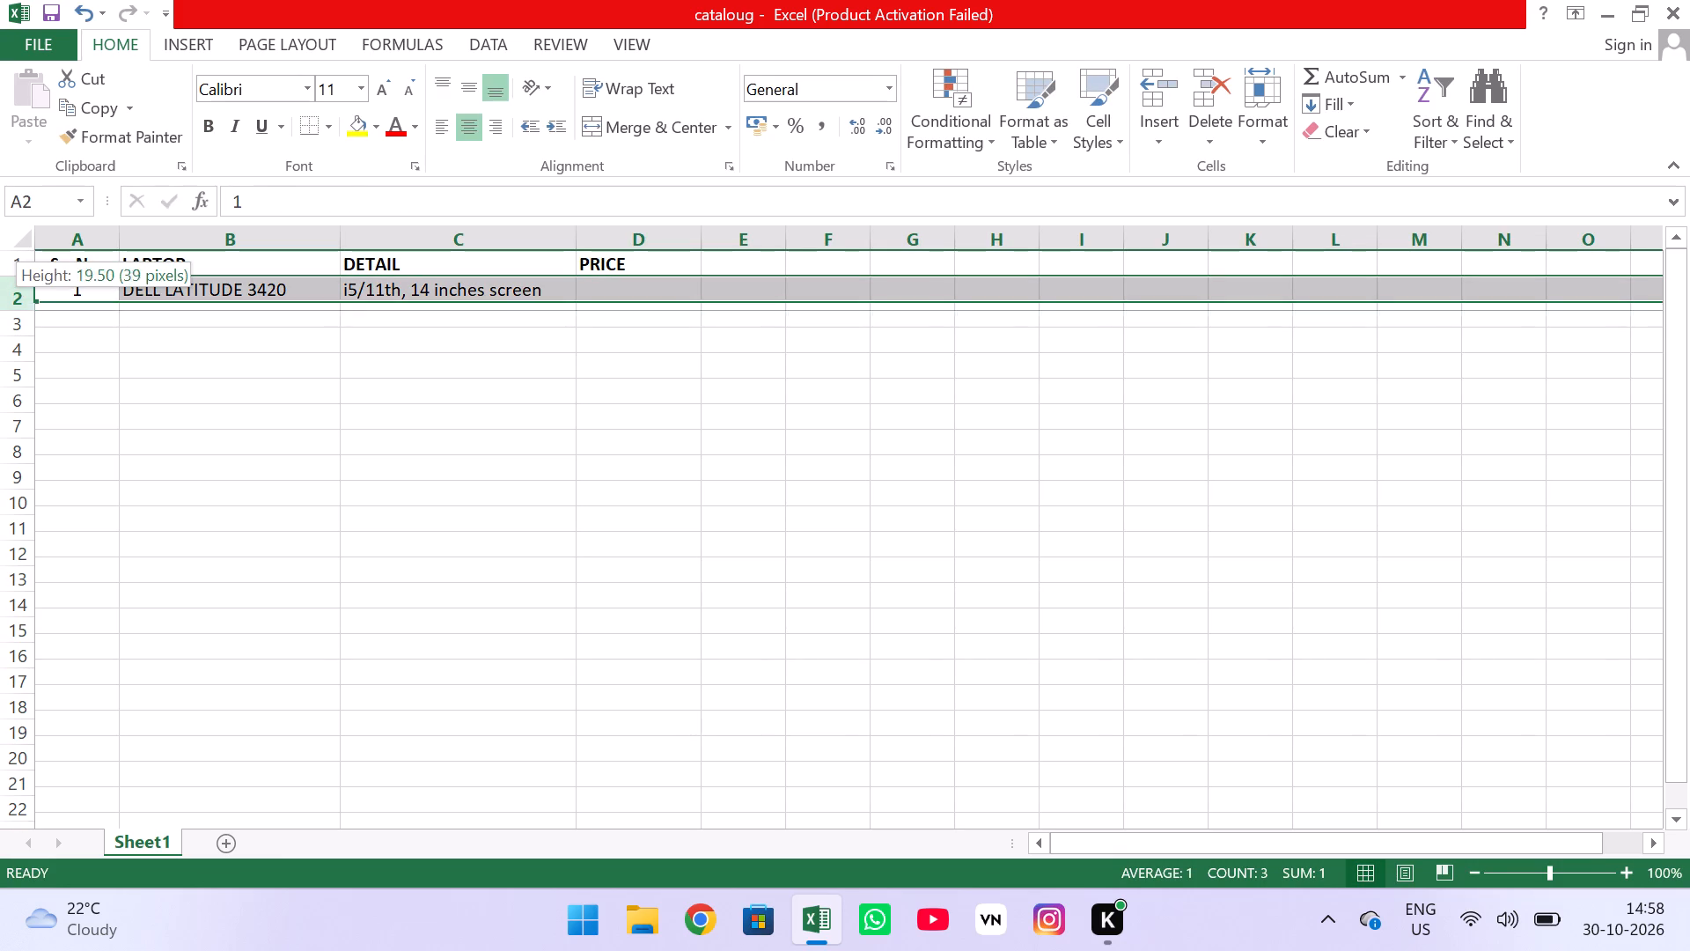
{"action": "left_click_drag", "start_coordinate": [16, 313], "coordinate": [15, 348]}
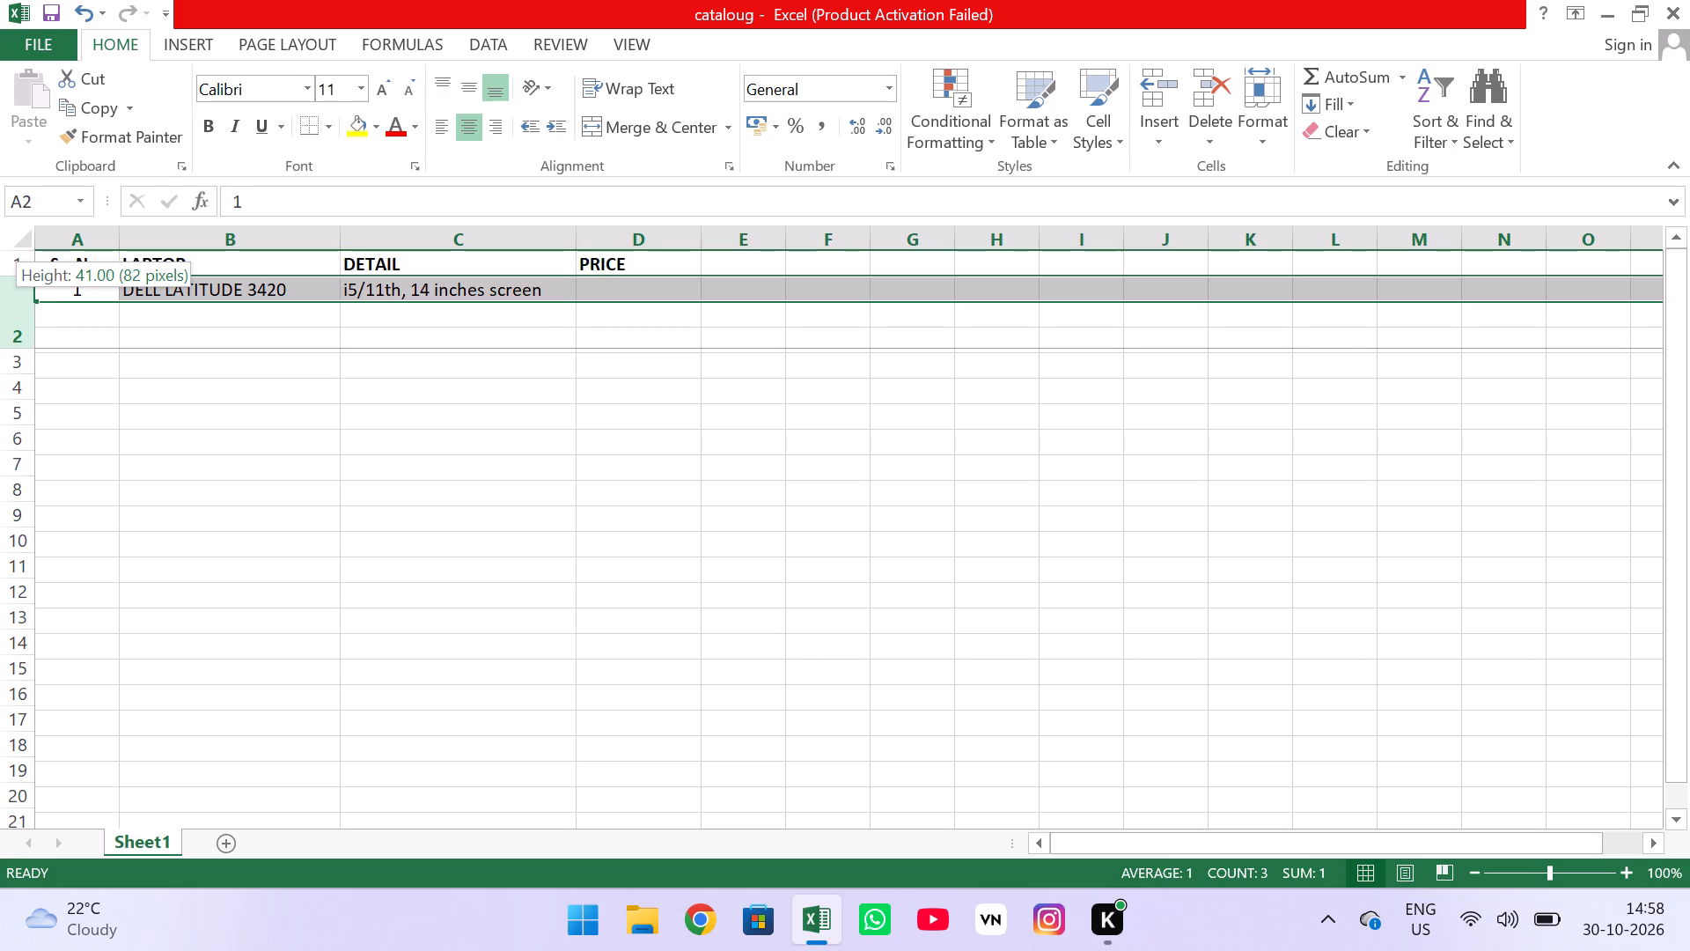
{"action": "left_click_drag", "start_coordinate": [15, 348], "coordinate": [15, 337]}
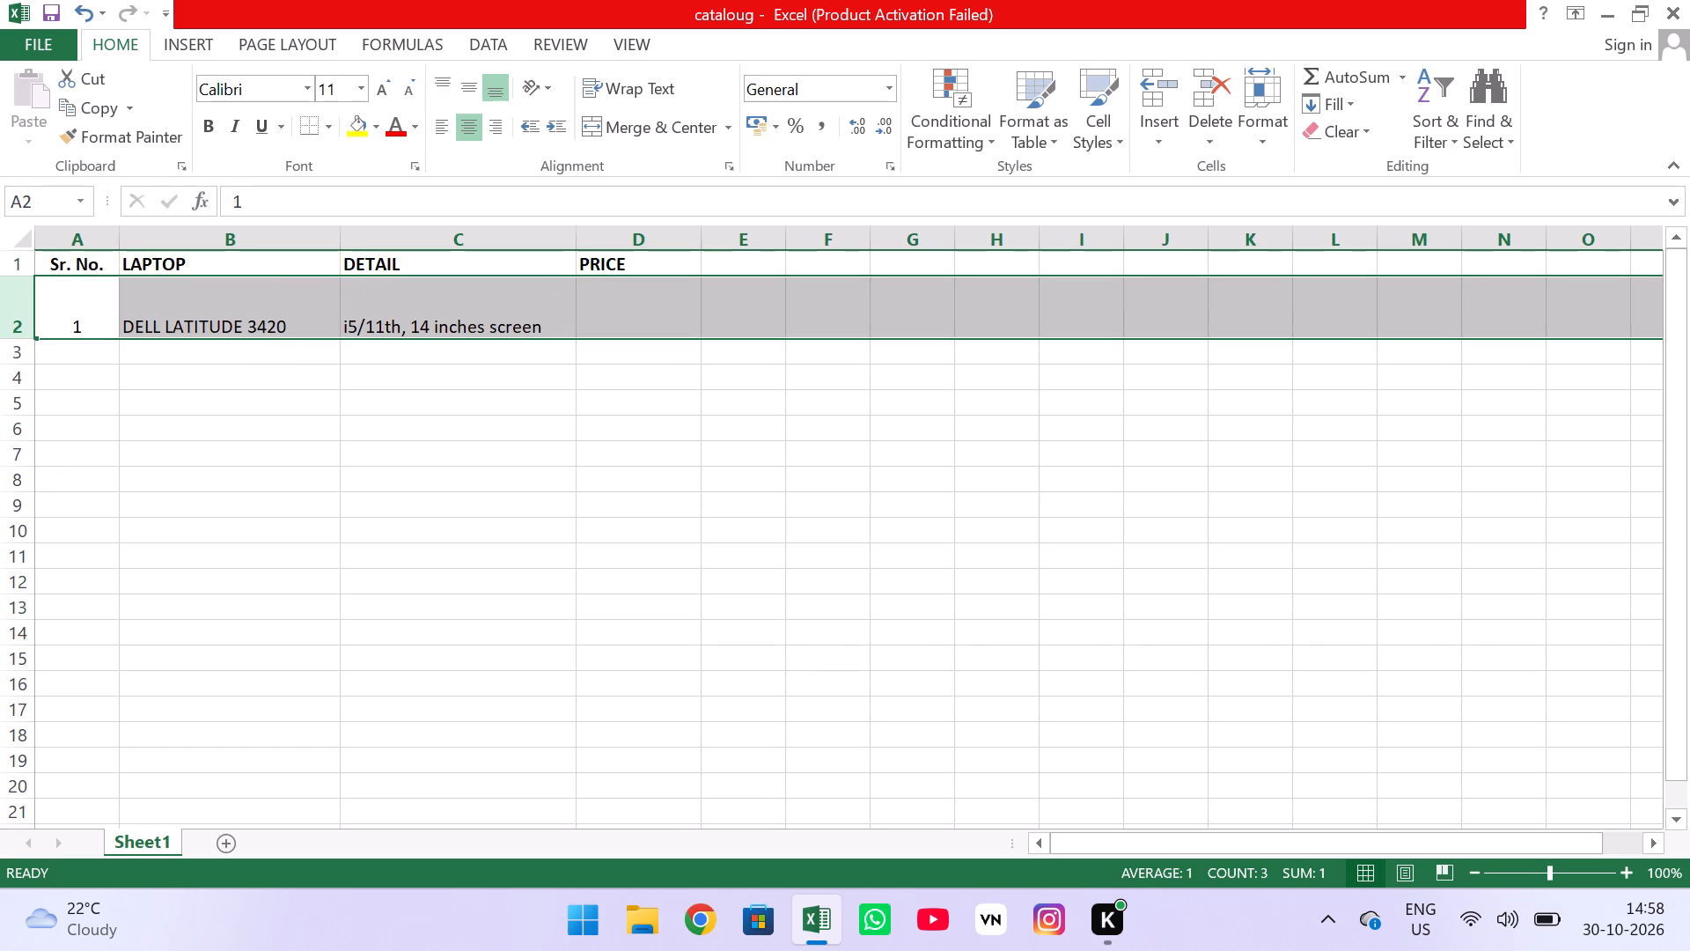
Append "8gb ram" after "14 inches screen" in the DETAIL cell C2.
{"action": "left_click", "coordinate": [563, 328]}
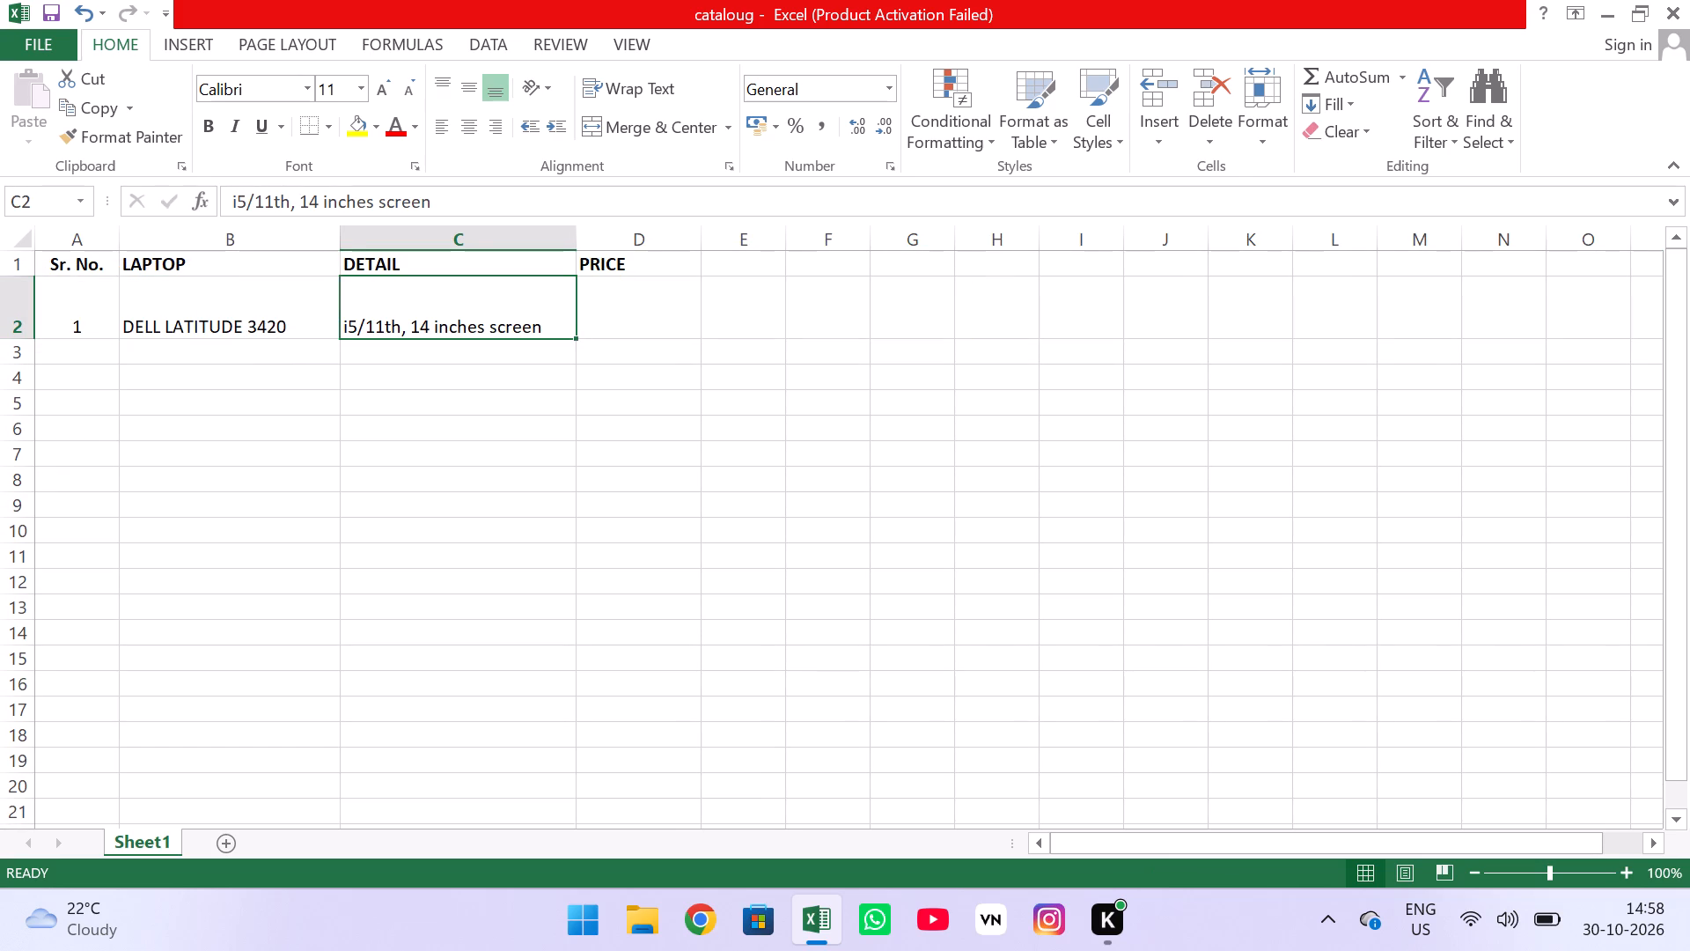
{"action": "double_click", "coordinate": [548, 329]}
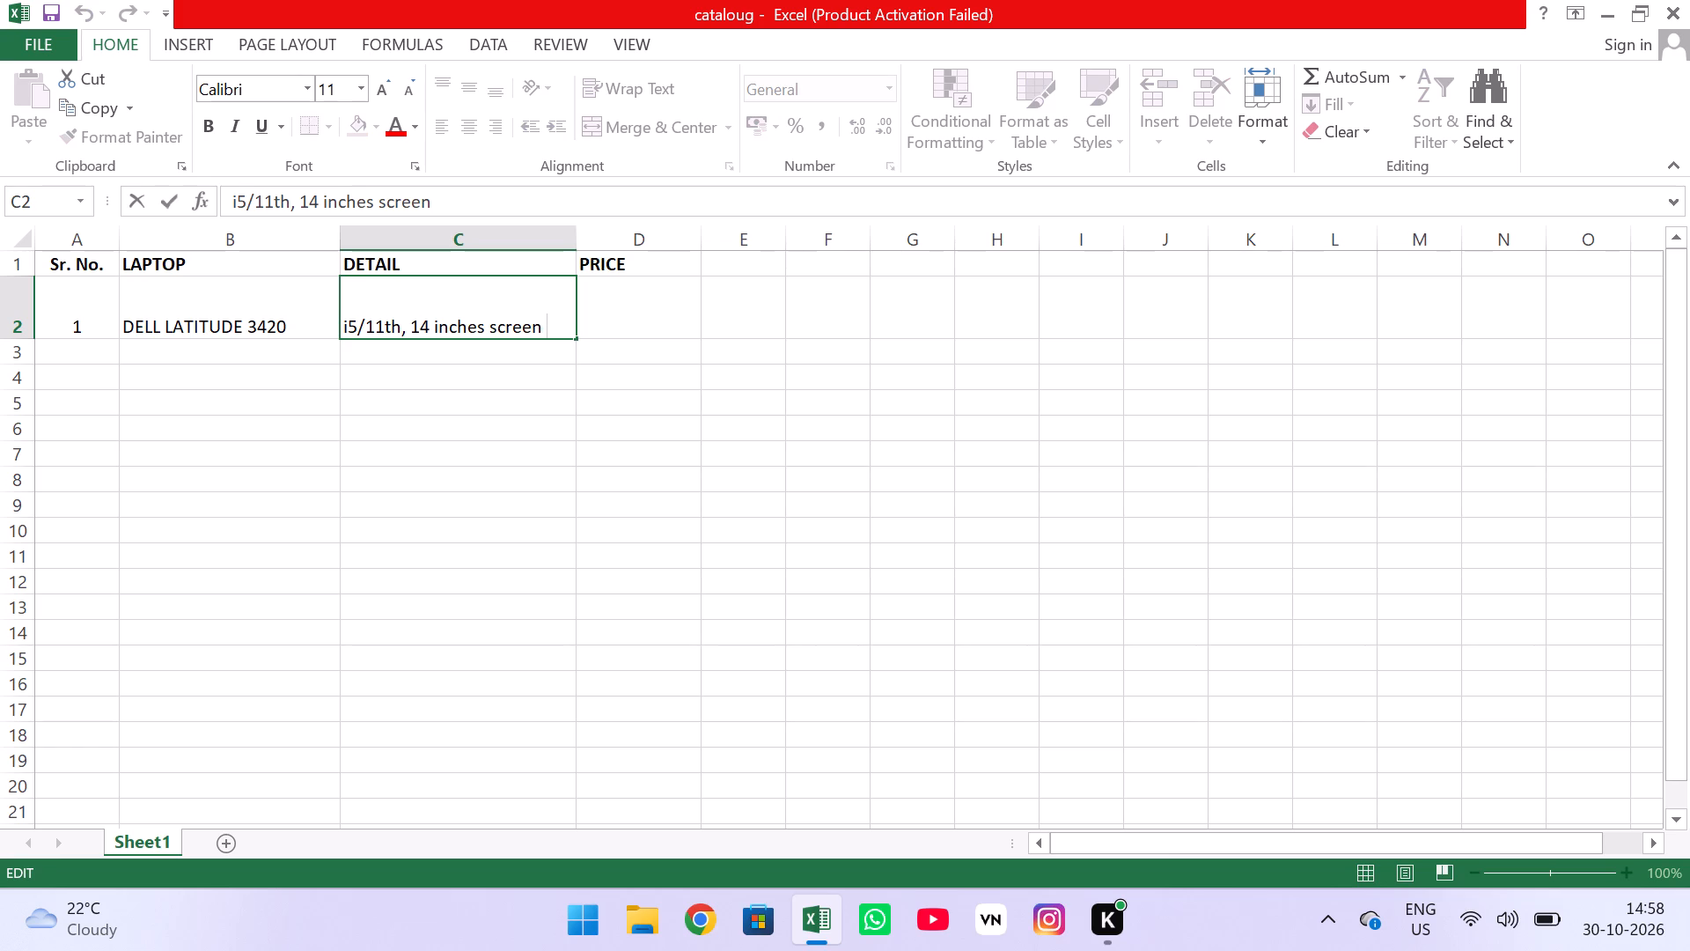
{"action": "key", "text": "8"}
{"action": "type", "text": "sg"}
{"action": "key", "text": "BackSpace"}
{"action": "key", "text": "b"}
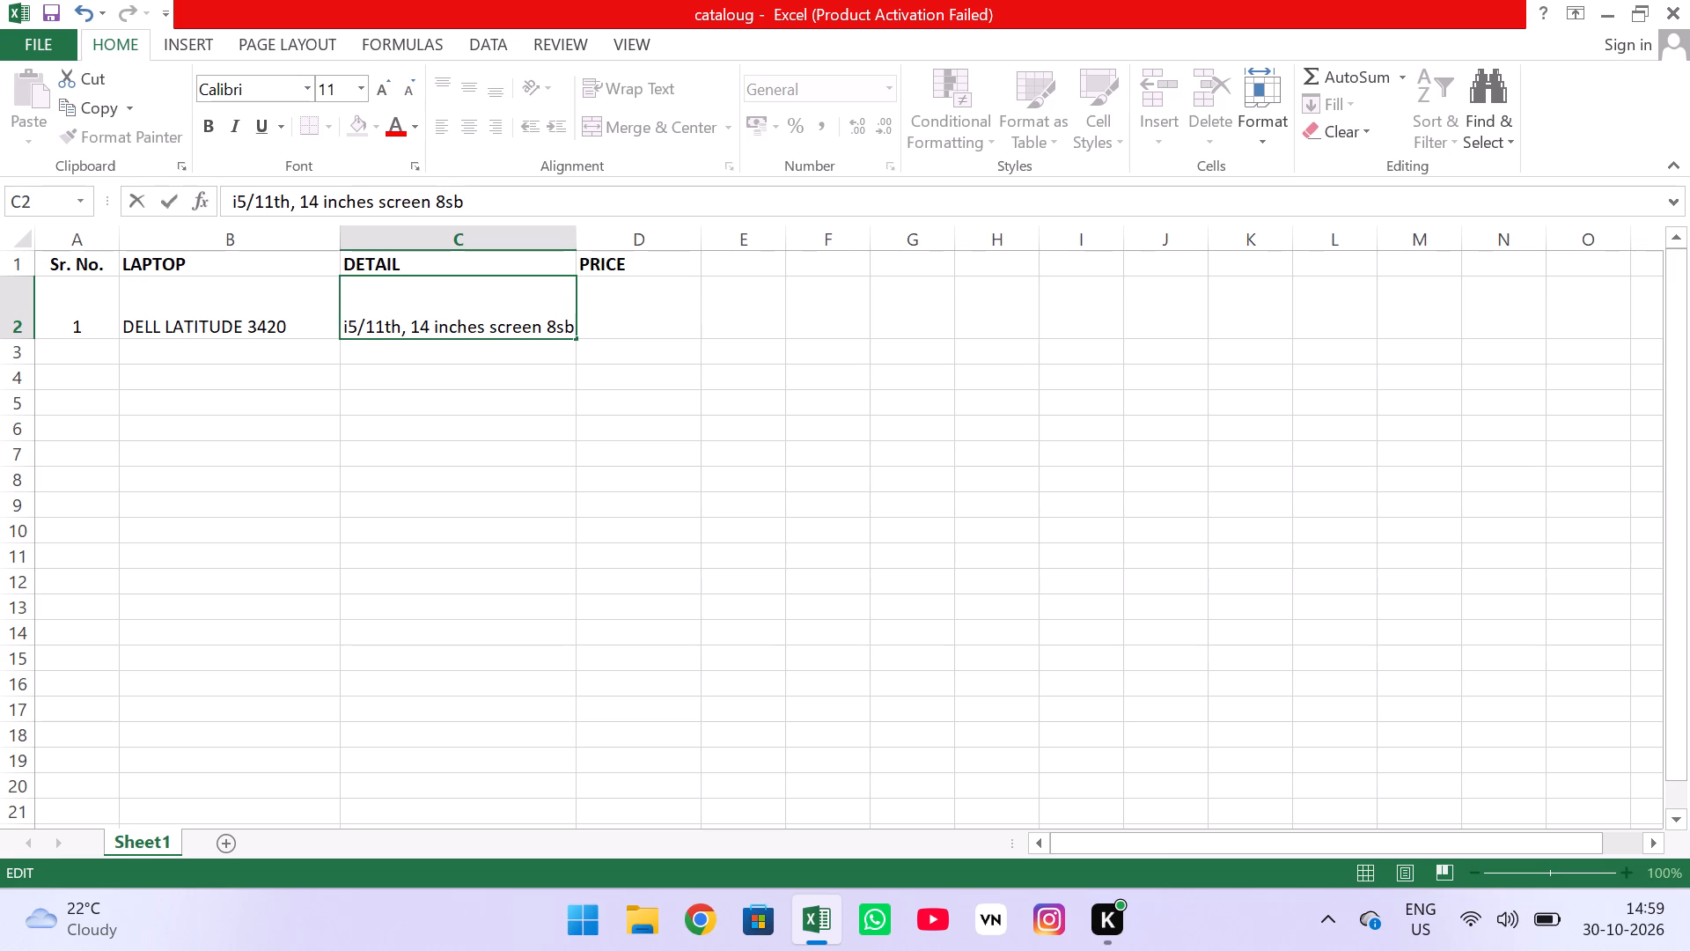
{"action": "key", "text": "BackSpace"}
{"action": "key", "text": "BackSpace"}
{"action": "type", "text": "gb"}
{"action": "key", "text": "space"}
{"action": "type", "text": "ram"}
{"action": "key", "text": "Return"}
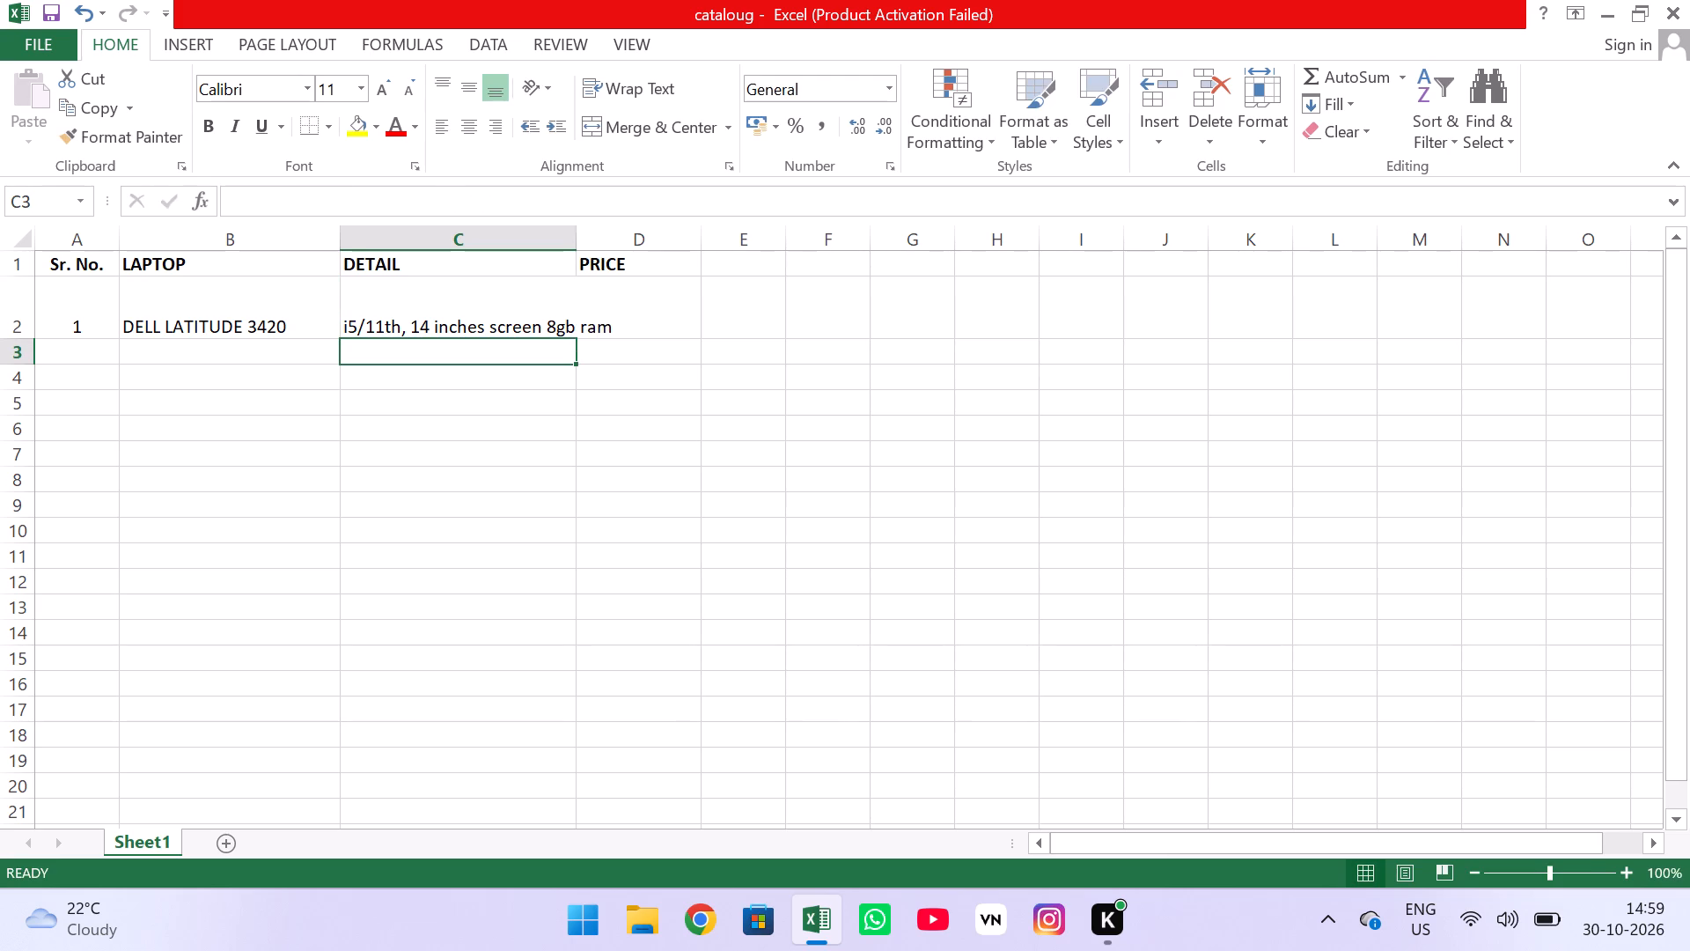
Delete everything after "i5/11th," from the DETAIL text in cell C2.
{"action": "left_click", "coordinate": [581, 310]}
{"action": "double_click", "coordinate": [518, 311]}
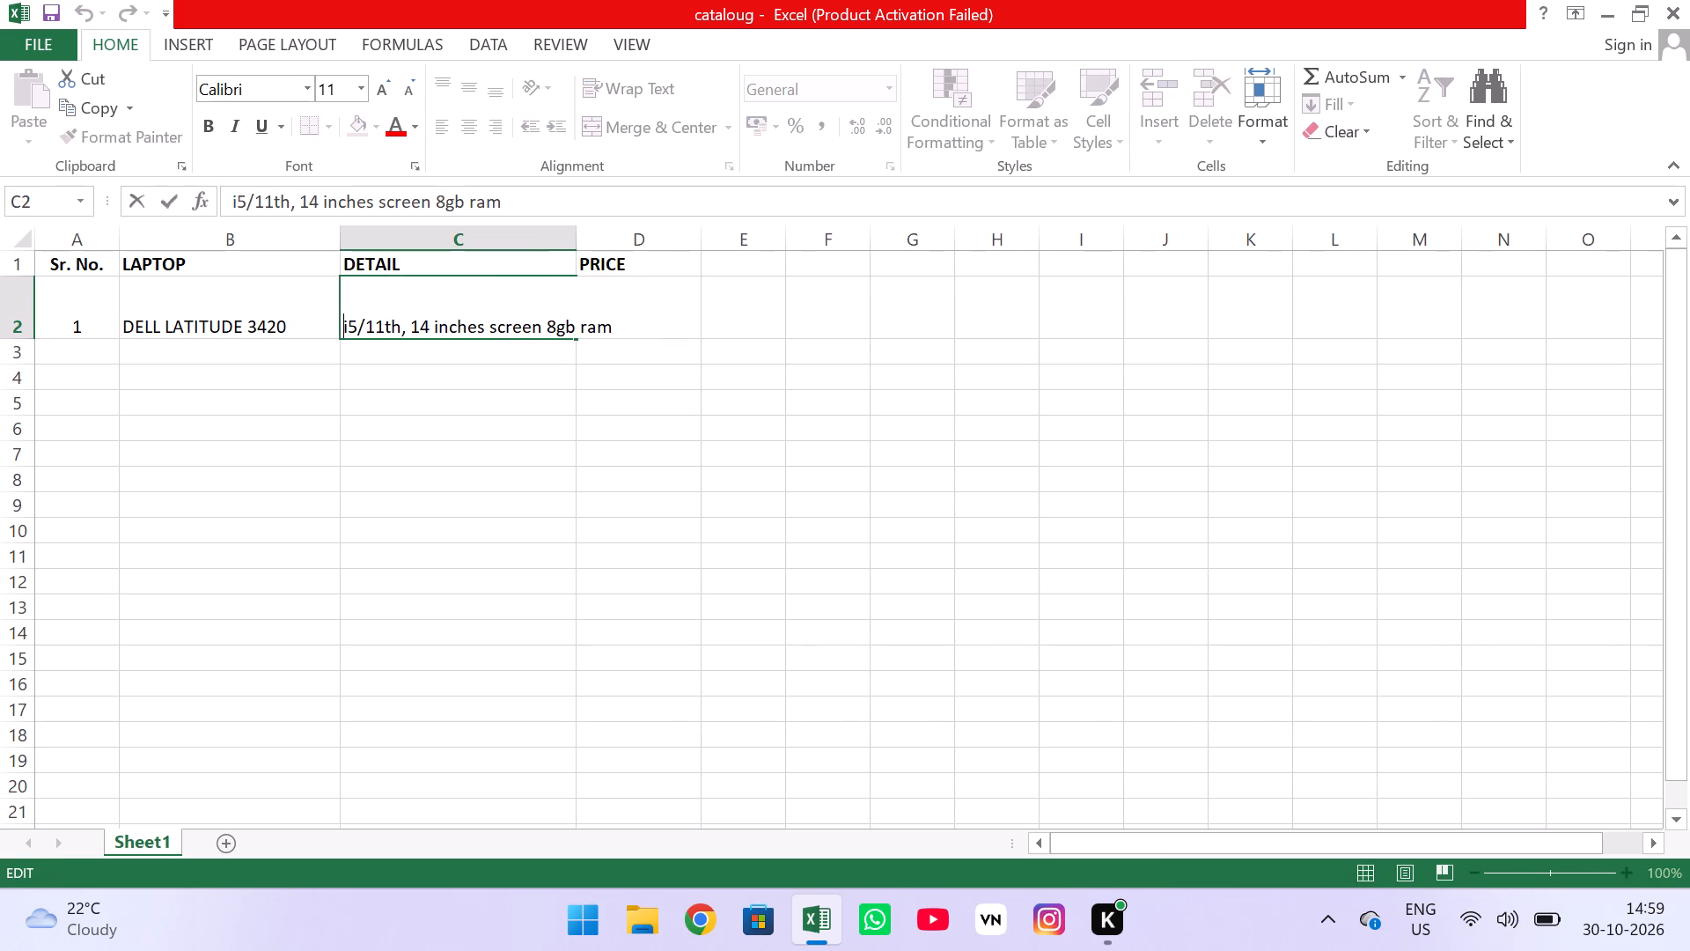
{"action": "double_click", "coordinate": [518, 311]}
{"action": "left_click", "coordinate": [499, 316]}
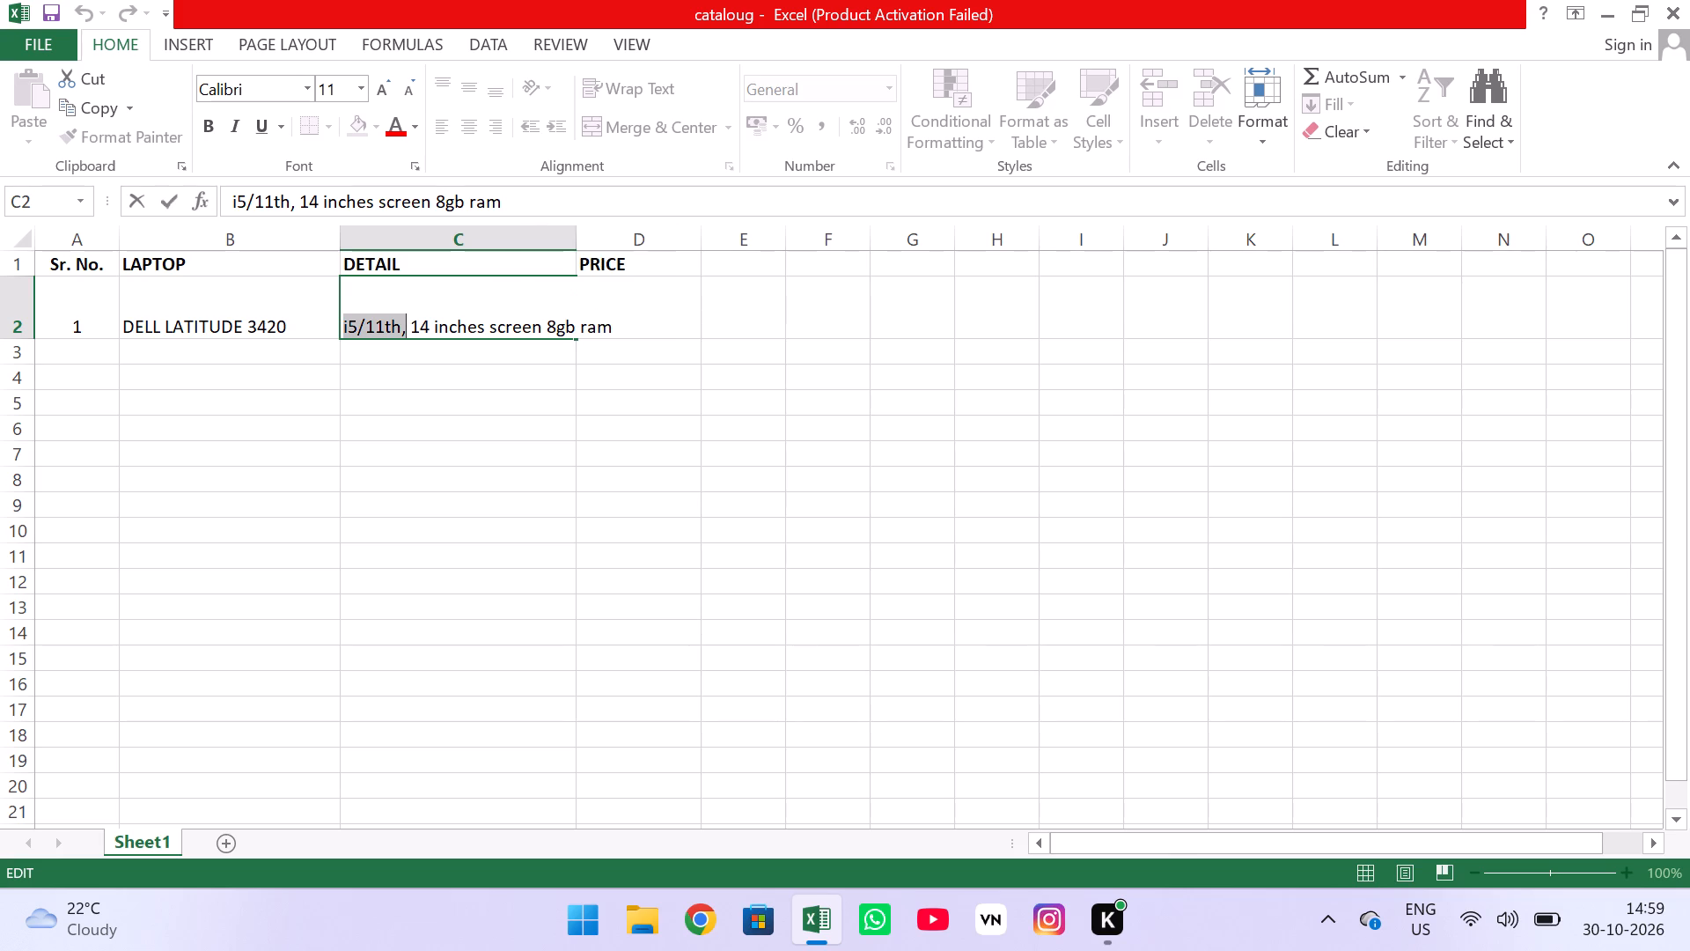
{"action": "left_click", "coordinate": [598, 315]}
{"action": "left_click", "coordinate": [607, 329]}
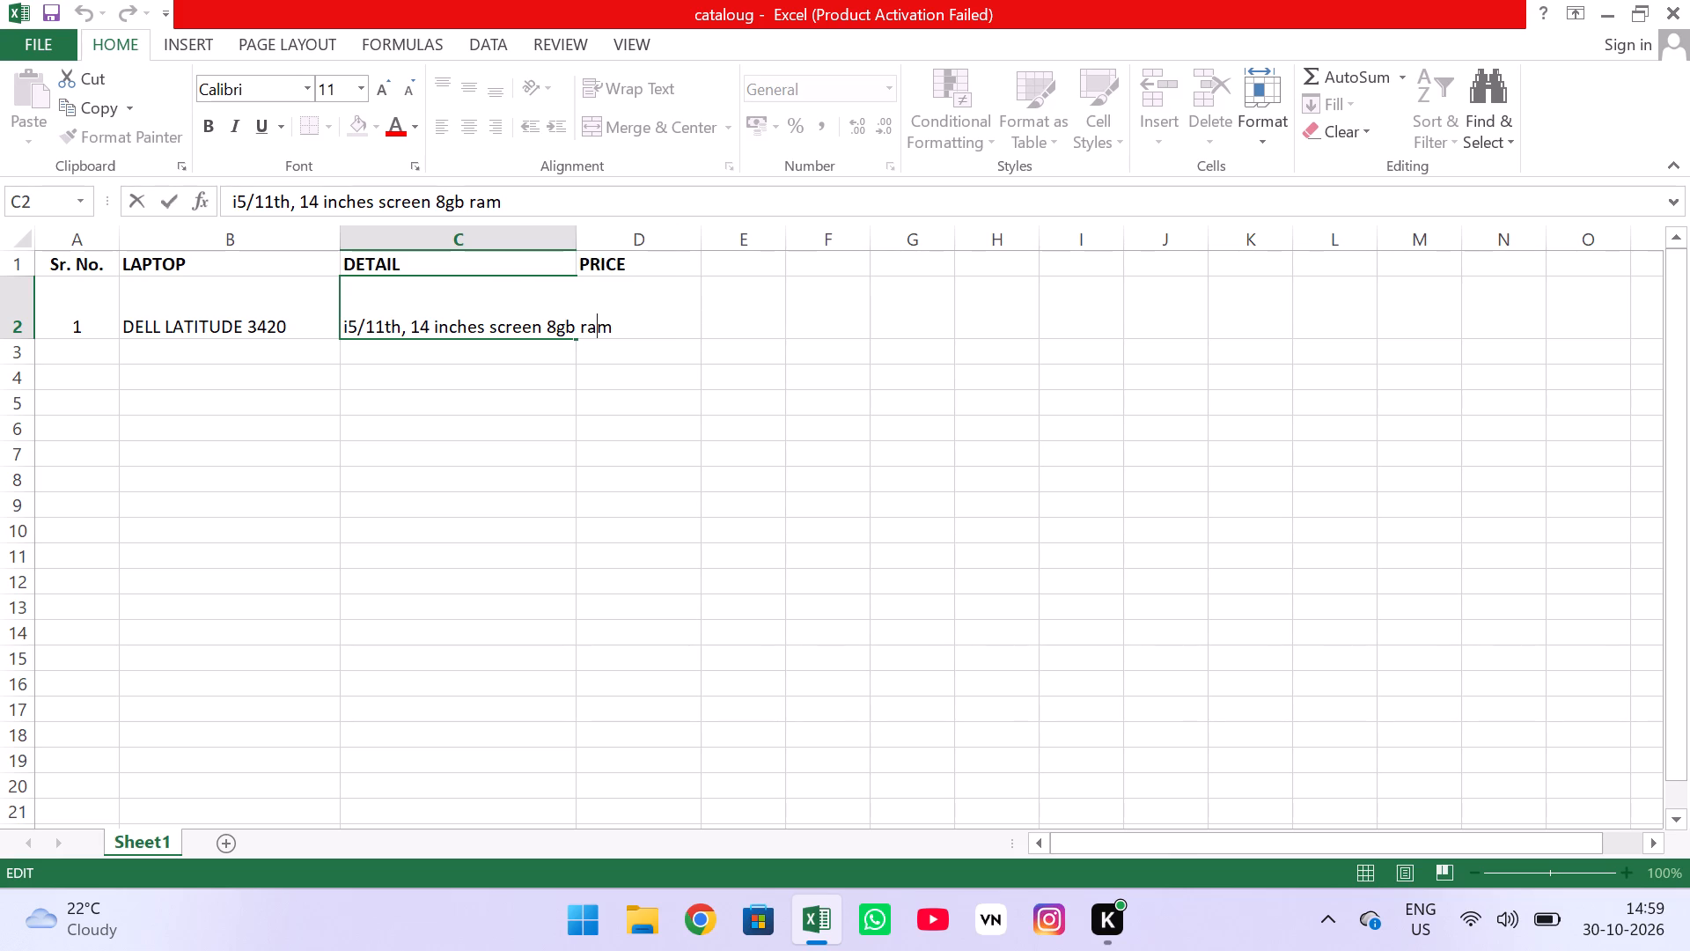
{"action": "key", "text": "BackSpace"}
{"action": "key", "text": "BackSpace"}
{"action": "key", "text": "BackSpace"}
{"action": "key", "text": "BackSpace"}
{"action": "key", "text": "BackSpace"}
{"action": "key", "text": "BackSpace"}
{"action": "key", "text": "BackSpace"}
{"action": "key", "text": "BackSpace"}
{"action": "key", "text": "BackSpace"}
{"action": "key", "text": "BackSpace"}
{"action": "key", "text": "BackSpace"}
{"action": "key", "text": "BackSpace"}
{"action": "key", "text": "BackSpace"}
{"action": "key", "text": "BackSpace"}
{"action": "key", "text": "BackSpace"}
{"action": "key", "text": "BackSpace"}
{"action": "key", "text": "BackSpace"}
{"action": "key", "text": "BackSpace"}
{"action": "key", "text": "BackSpace"}
{"action": "key", "text": "BackSpace"}
{"action": "key", "text": "BackSpace"}
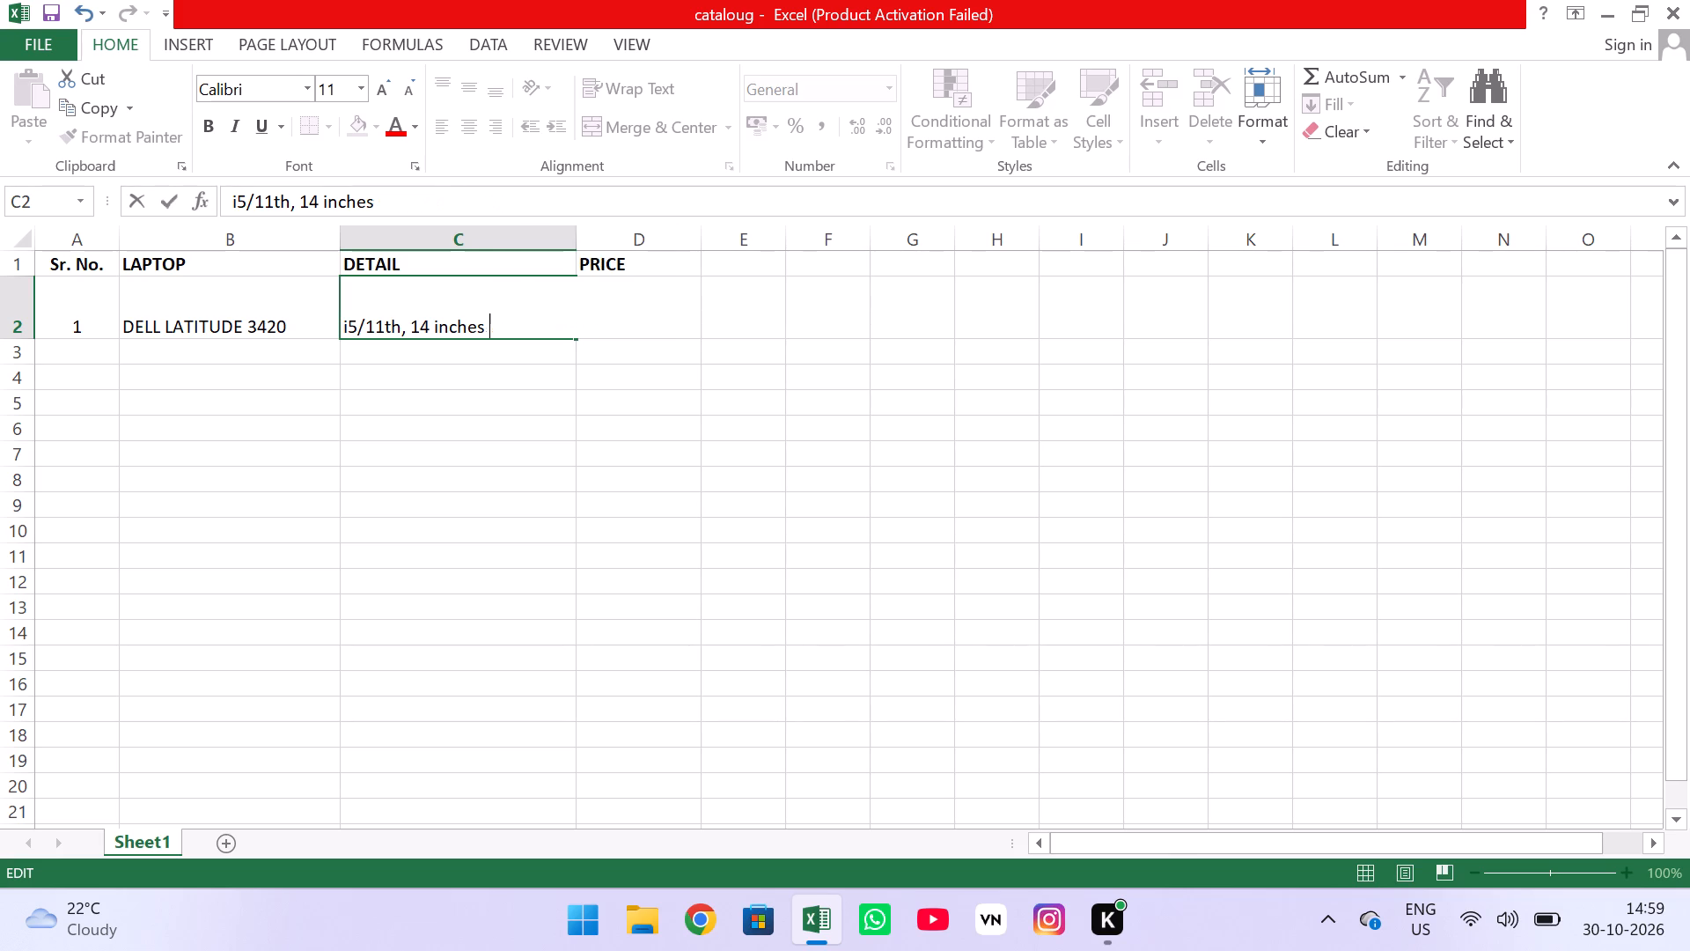
{"action": "key", "text": "BackSpace"}
{"action": "key", "text": "BackSpace"}
{"action": "key", "text": "BackSpace"}
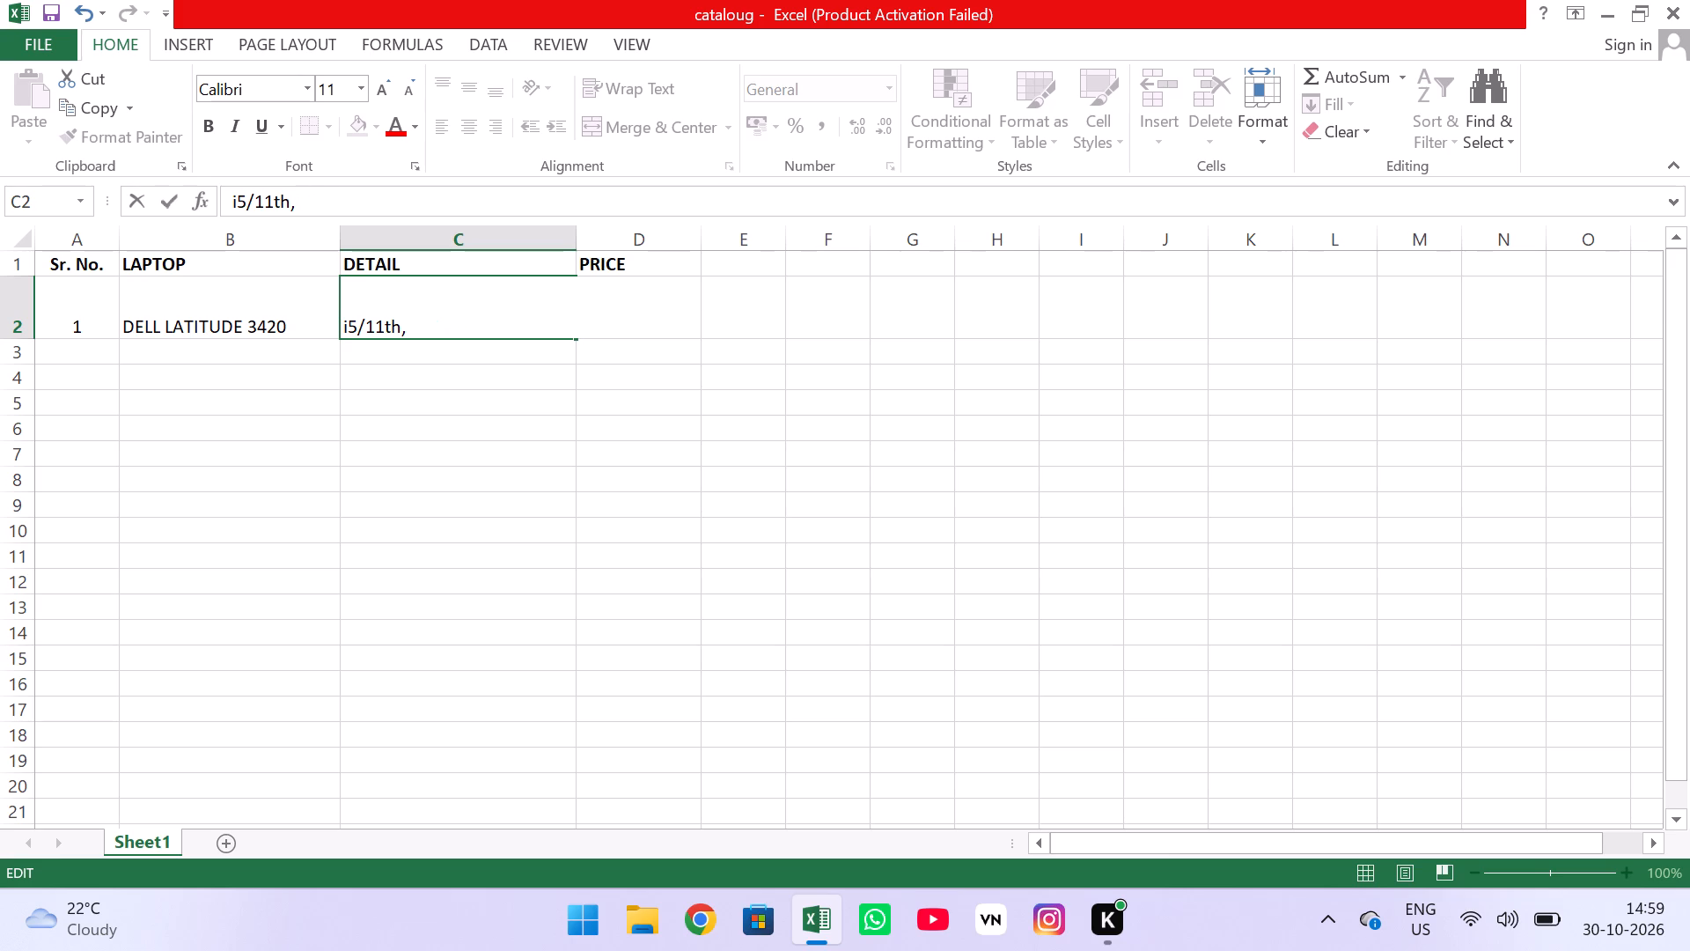
{"action": "left_click", "coordinate": [432, 300]}
{"action": "left_click", "coordinate": [302, 296]}
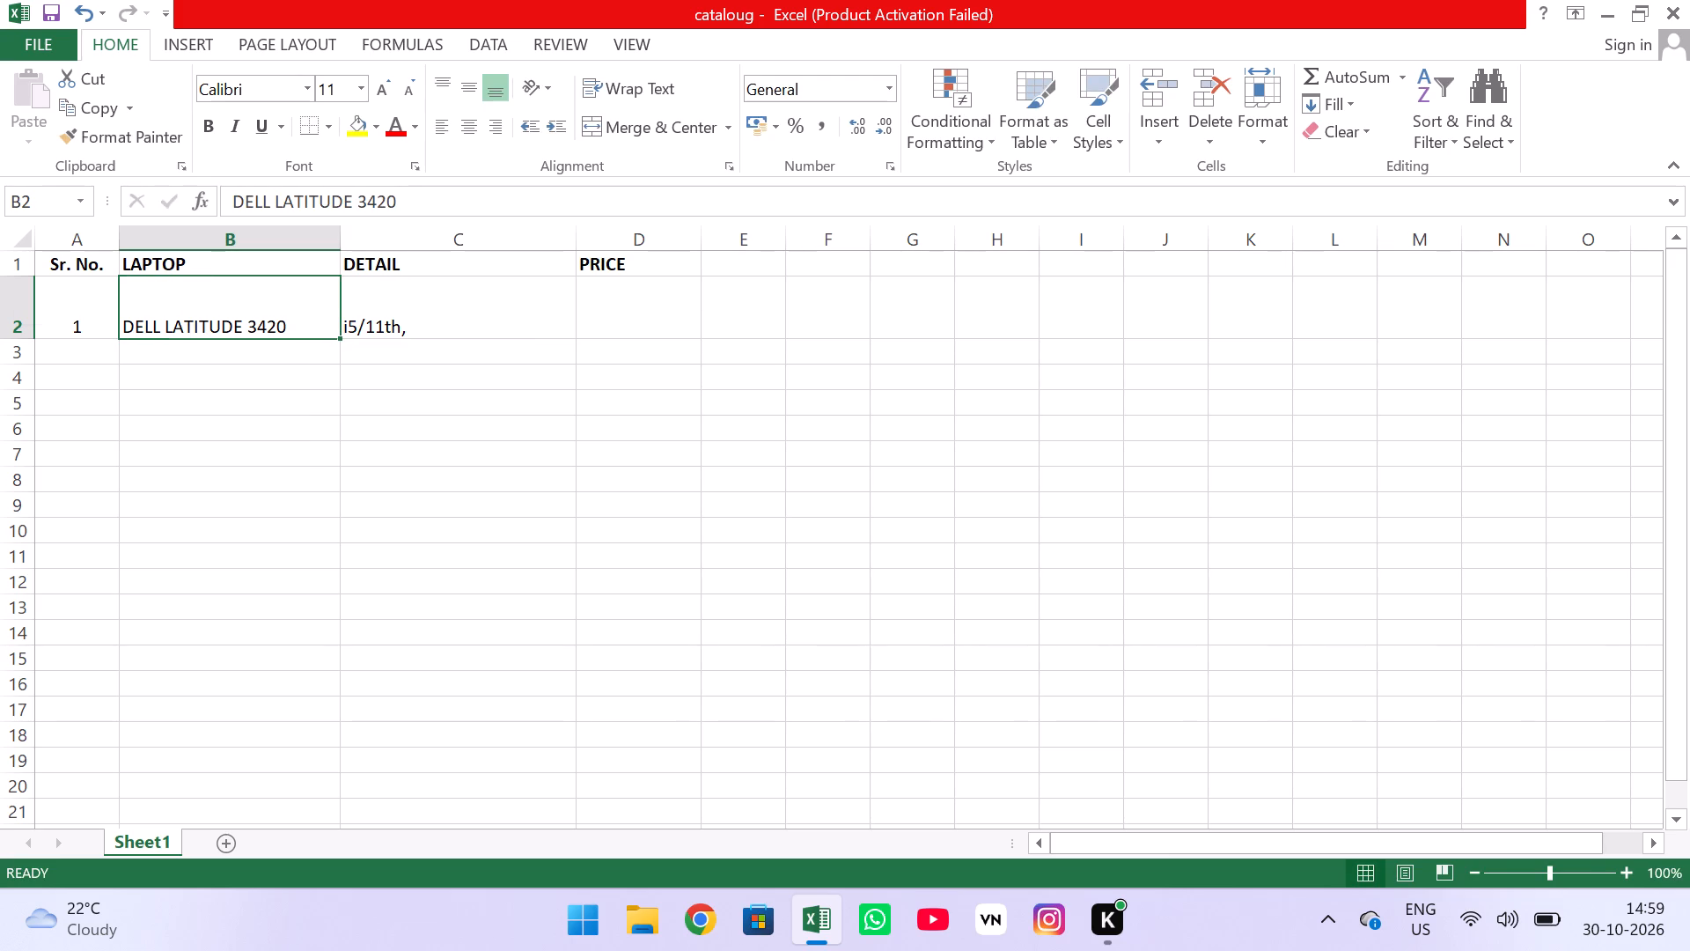
Reduce the height of row 2 to match the other rows.
{"action": "left_click_drag", "start_coordinate": [17, 335], "coordinate": [23, 299]}
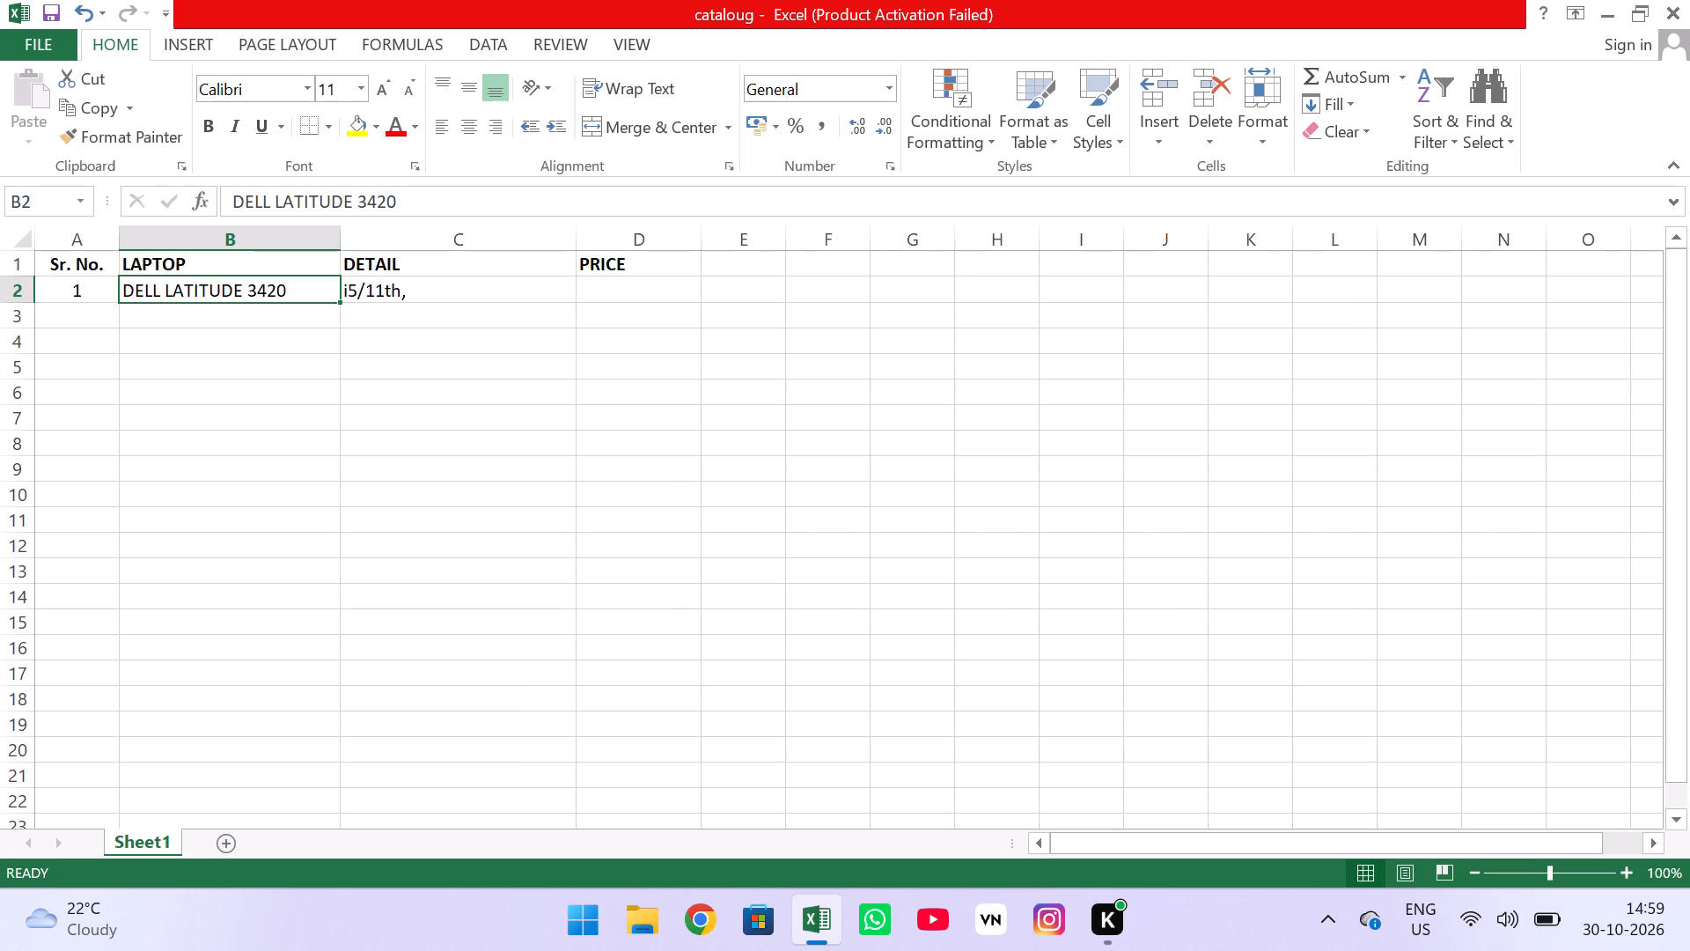
{"action": "left_click", "coordinate": [233, 427]}
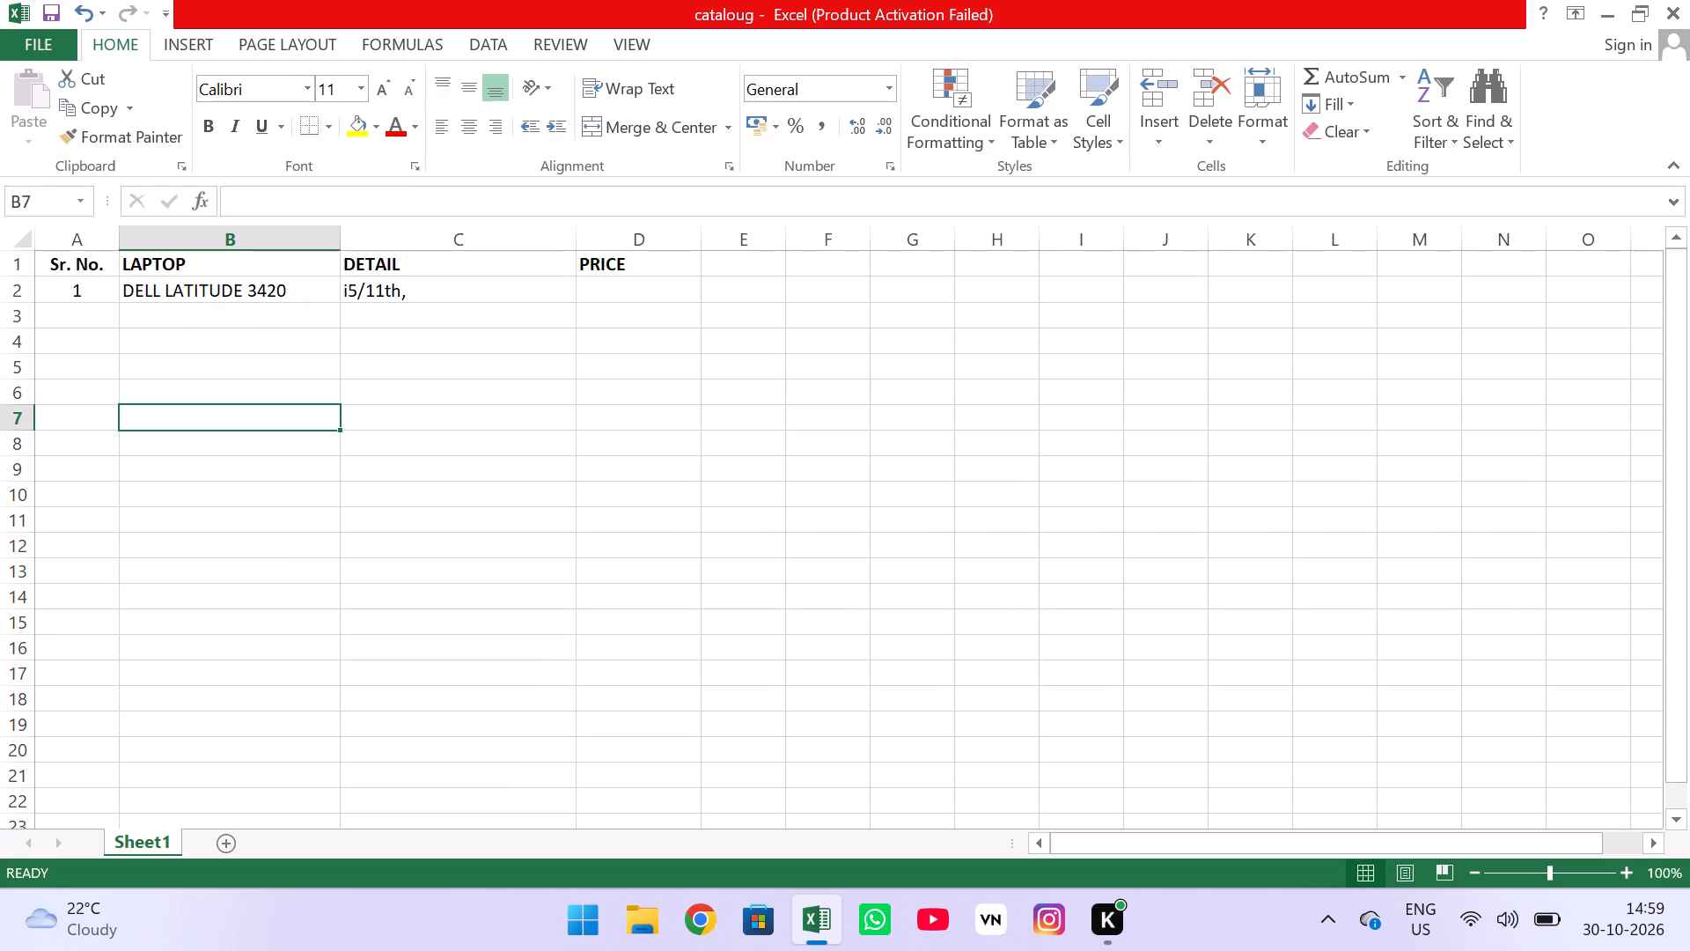
Widen the DETAIL column C to roughly one and a half times its width.
{"action": "left_click", "coordinate": [439, 289]}
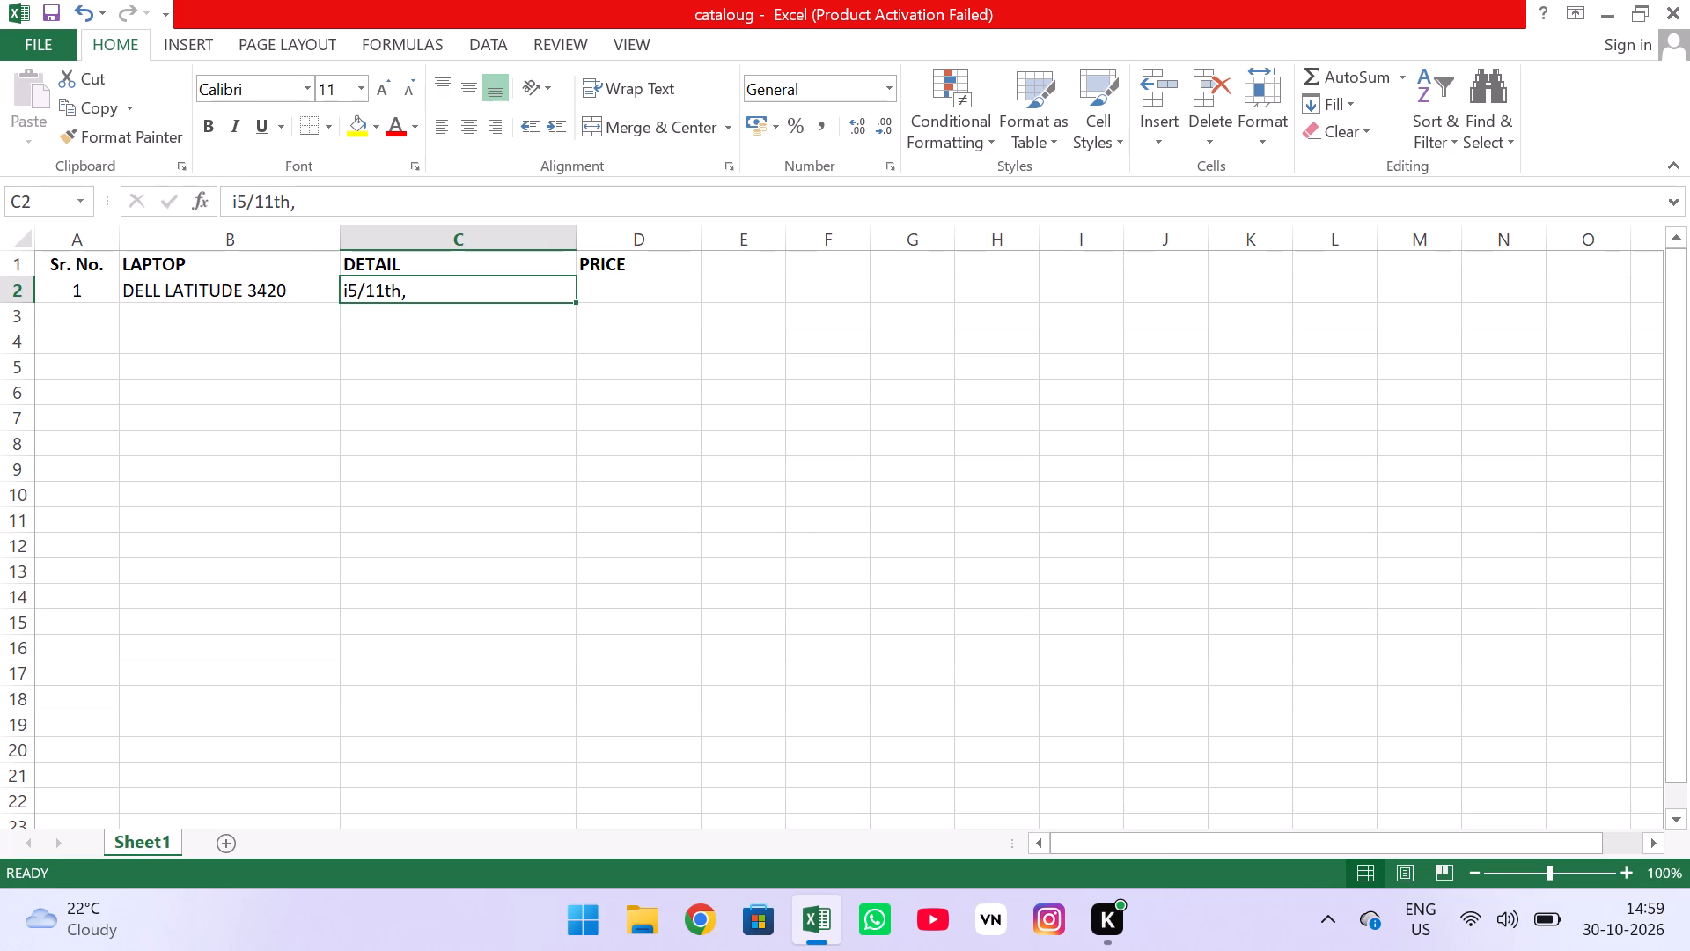
{"action": "left_click_drag", "start_coordinate": [570, 232], "coordinate": [616, 229]}
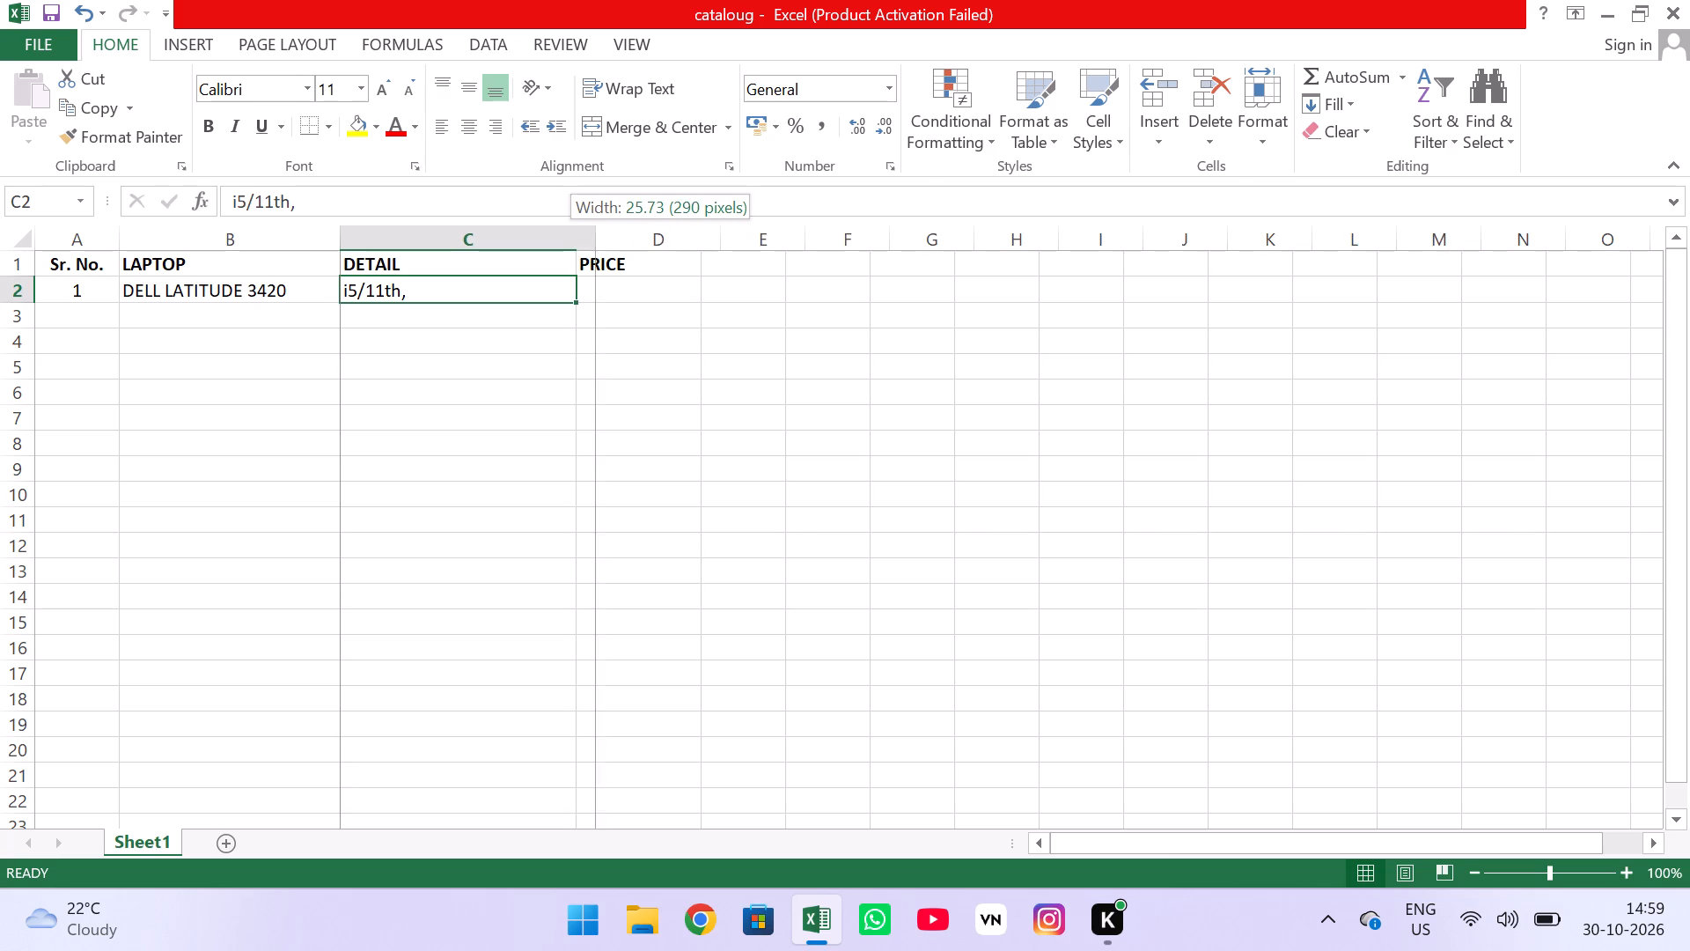
{"action": "left_click_drag", "start_coordinate": [616, 229], "coordinate": [685, 232]}
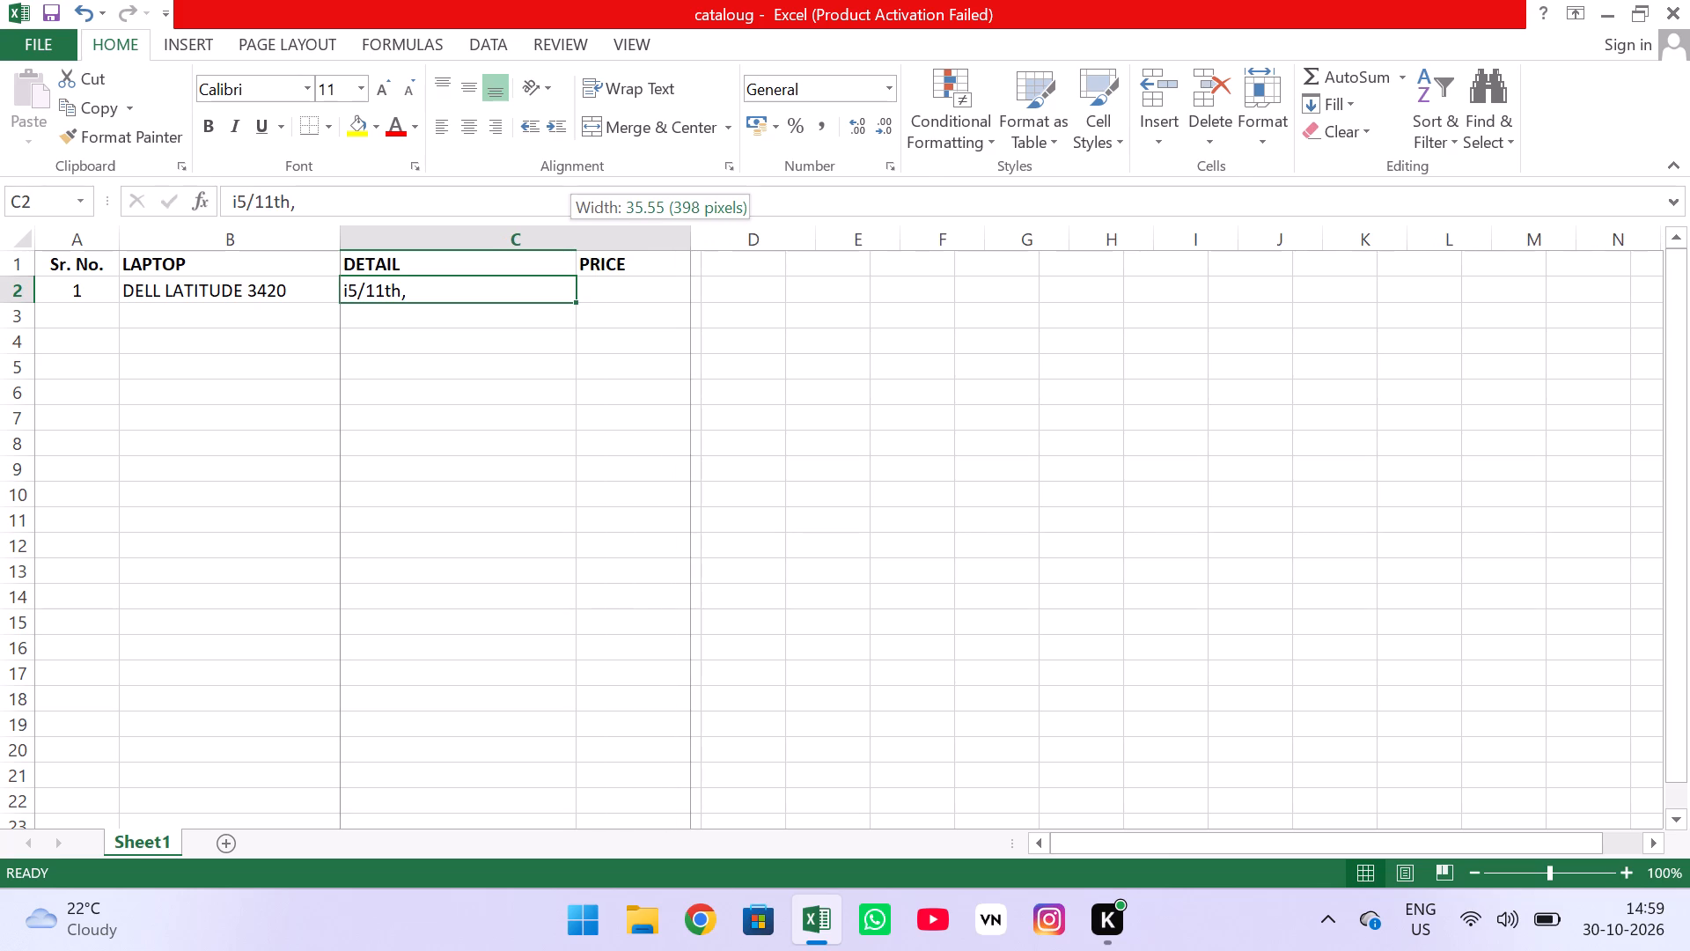
{"action": "left_click_drag", "start_coordinate": [685, 232], "coordinate": [695, 238]}
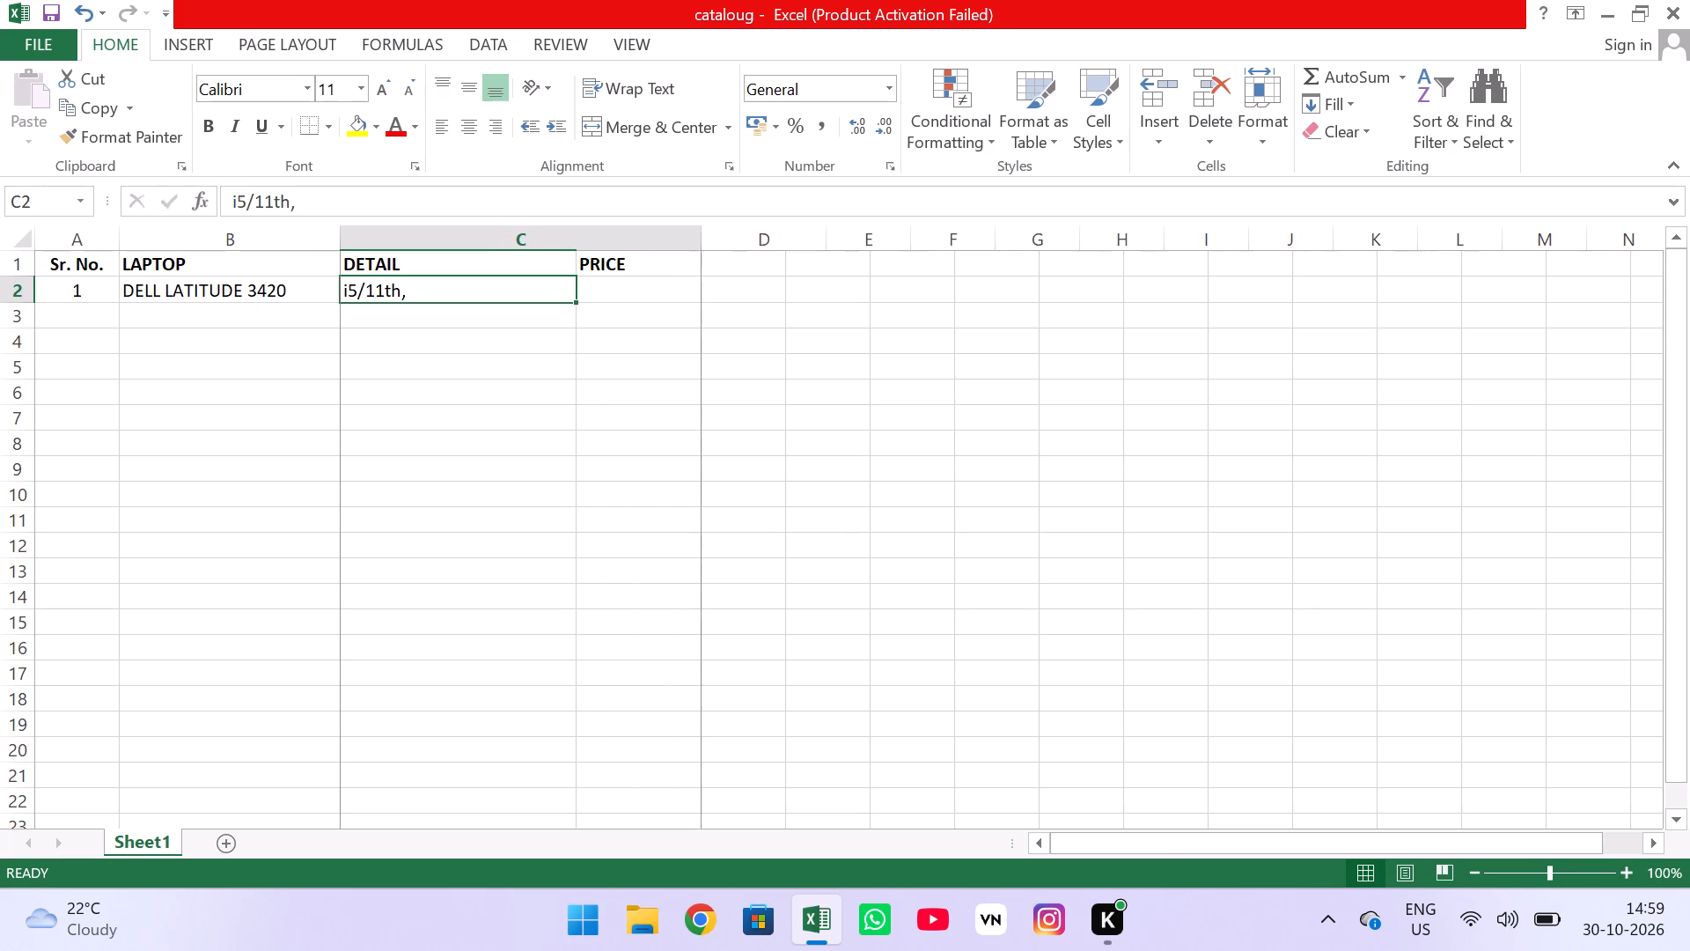
Append "8/512" after "i5/11th," in the DETAIL cell C2.
{"action": "left_click", "coordinate": [433, 291]}
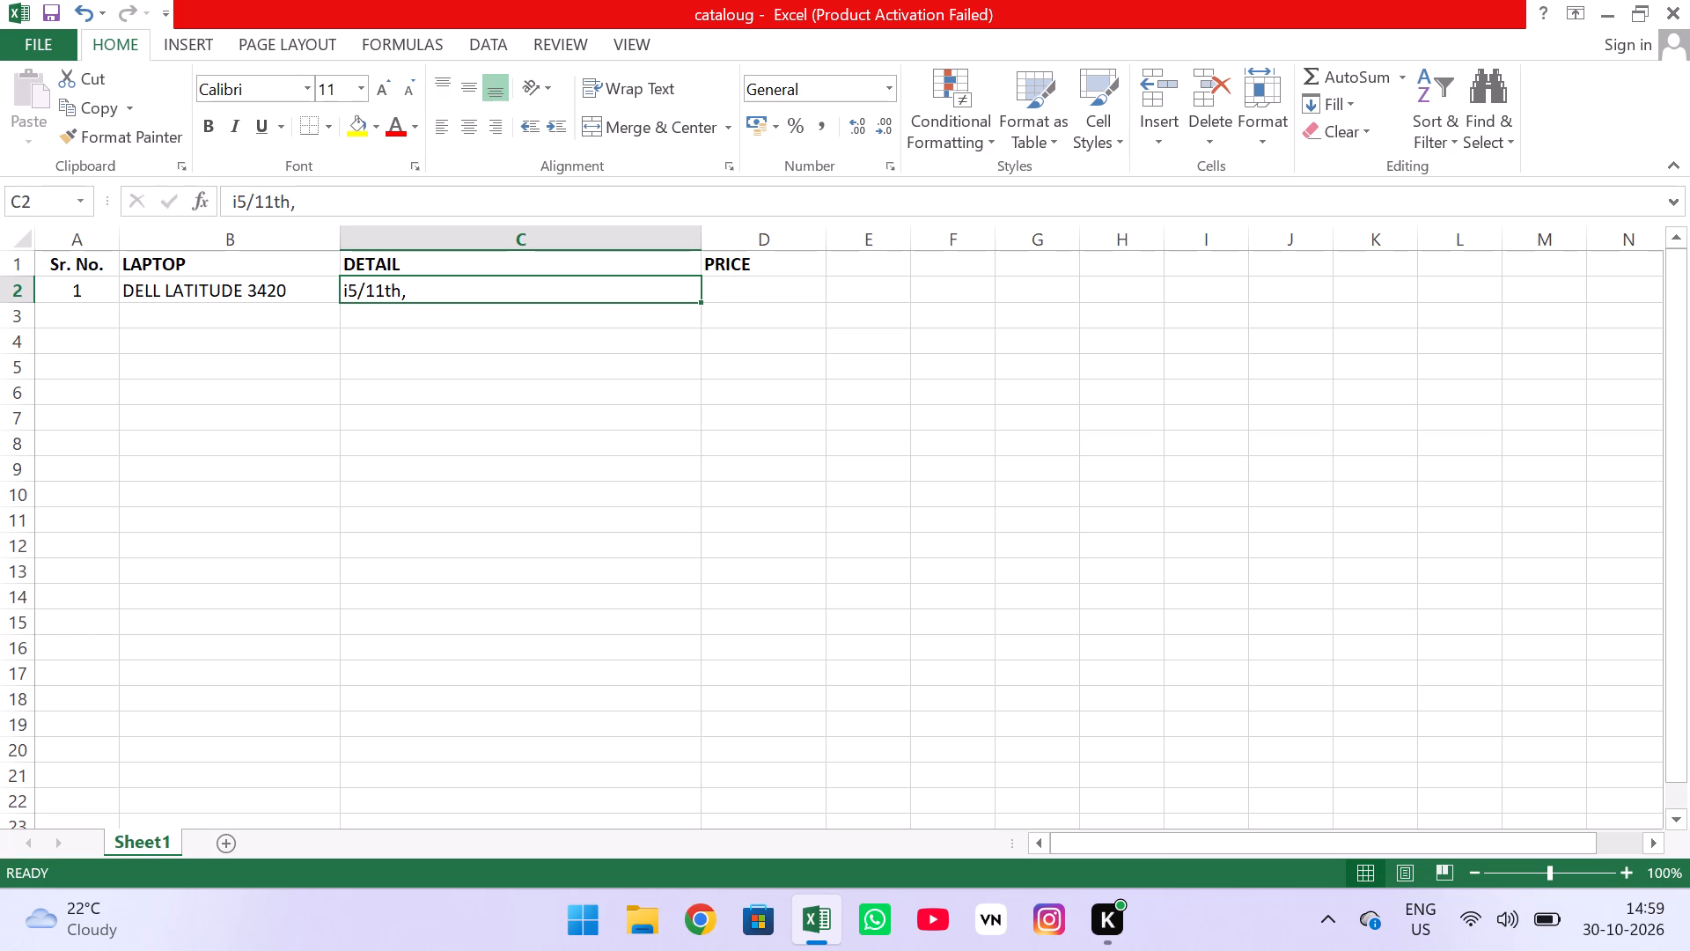
{"action": "double_click", "coordinate": [433, 291]}
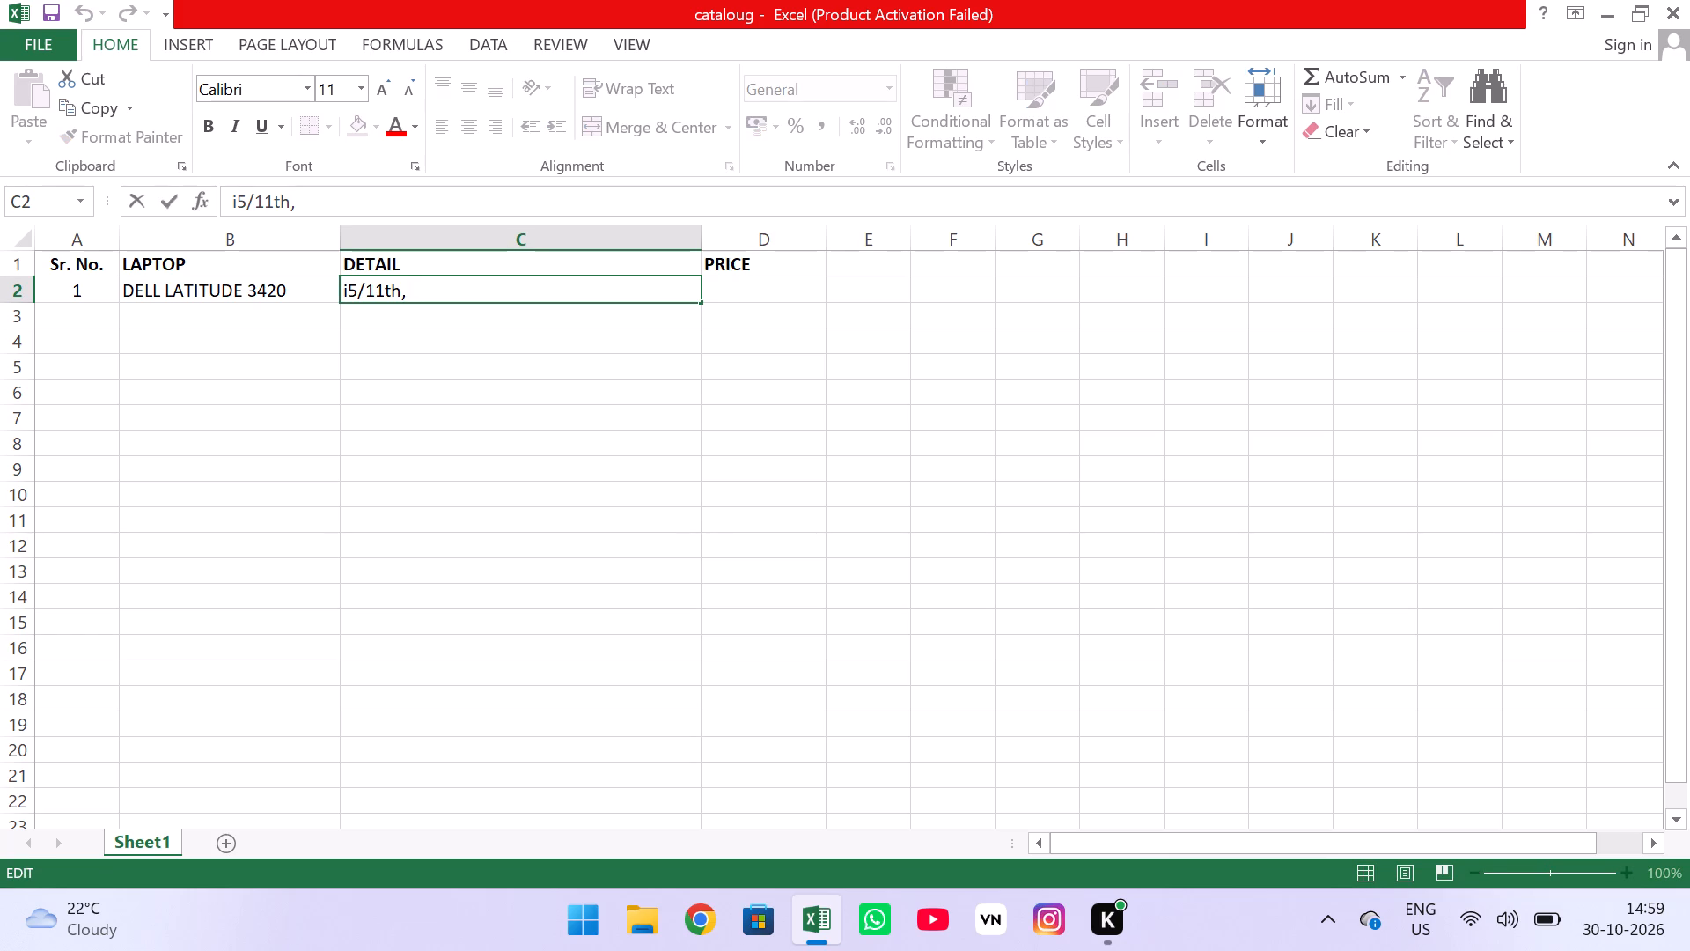
{"action": "key", "text": "8"}
{"action": "type", "text": "gh"}
{"action": "key", "text": "BackSpace"}
{"action": "key", "text": "BackSpace"}
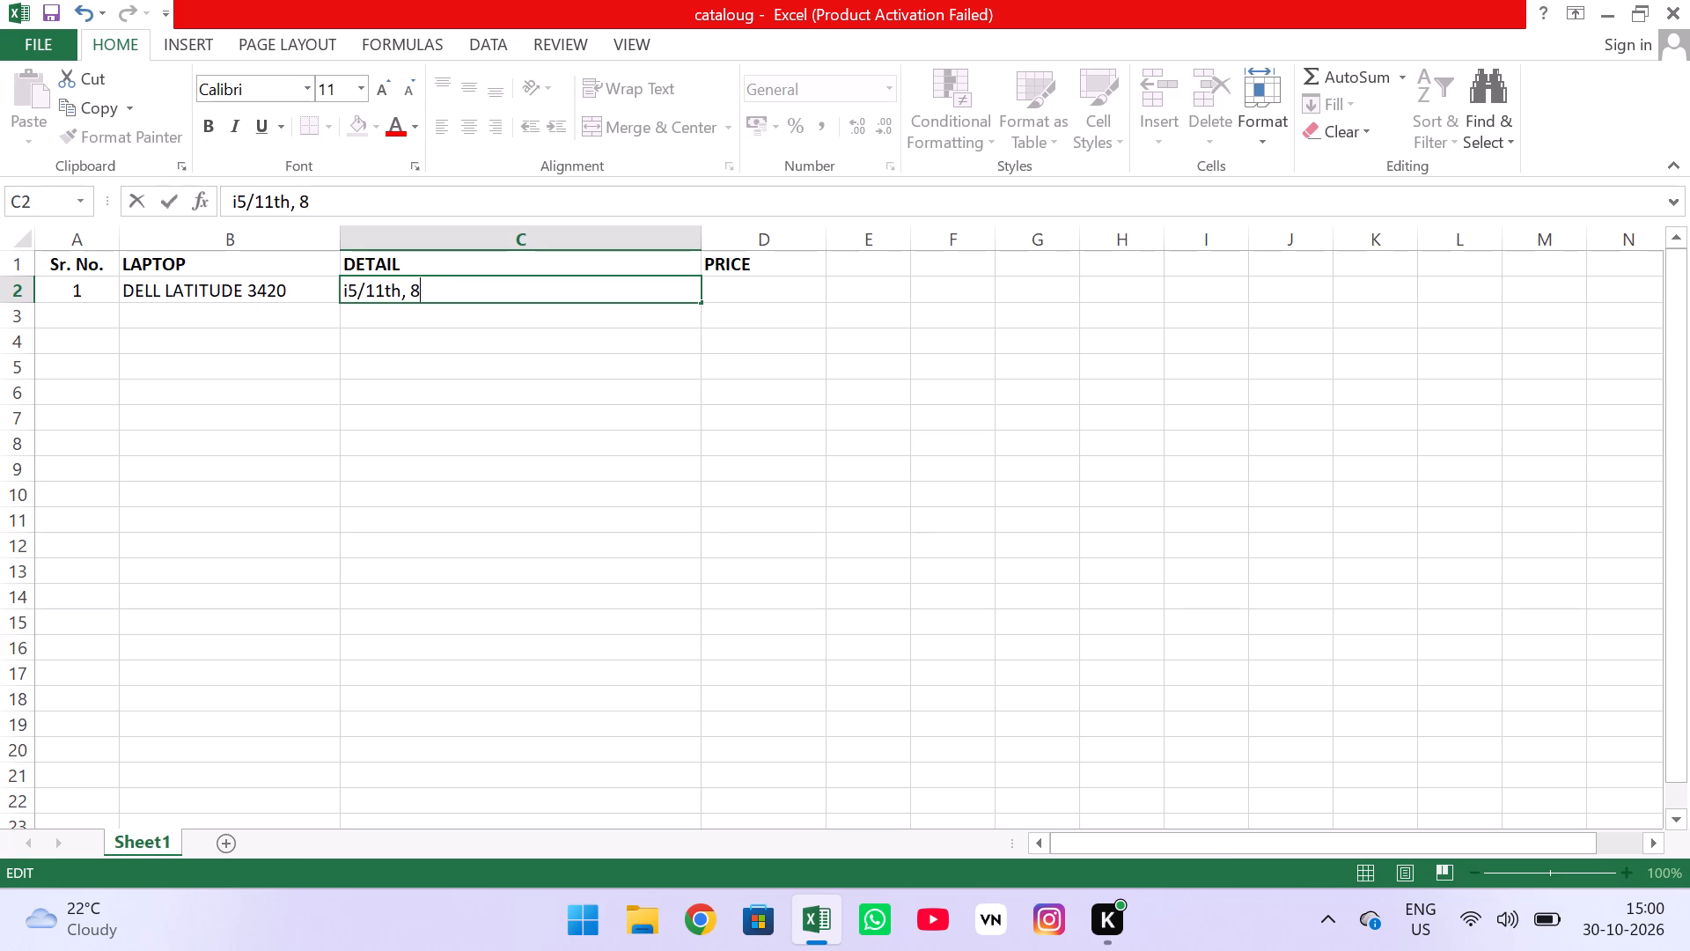
{"action": "key", "text": "slash"}
{"action": "type", "text": "256"}
{"action": "key", "text": "BackSpace"}
{"action": "key", "text": "BackSpace"}
{"action": "key", "text": "BackSpace"}
{"action": "type", "text": "512"}
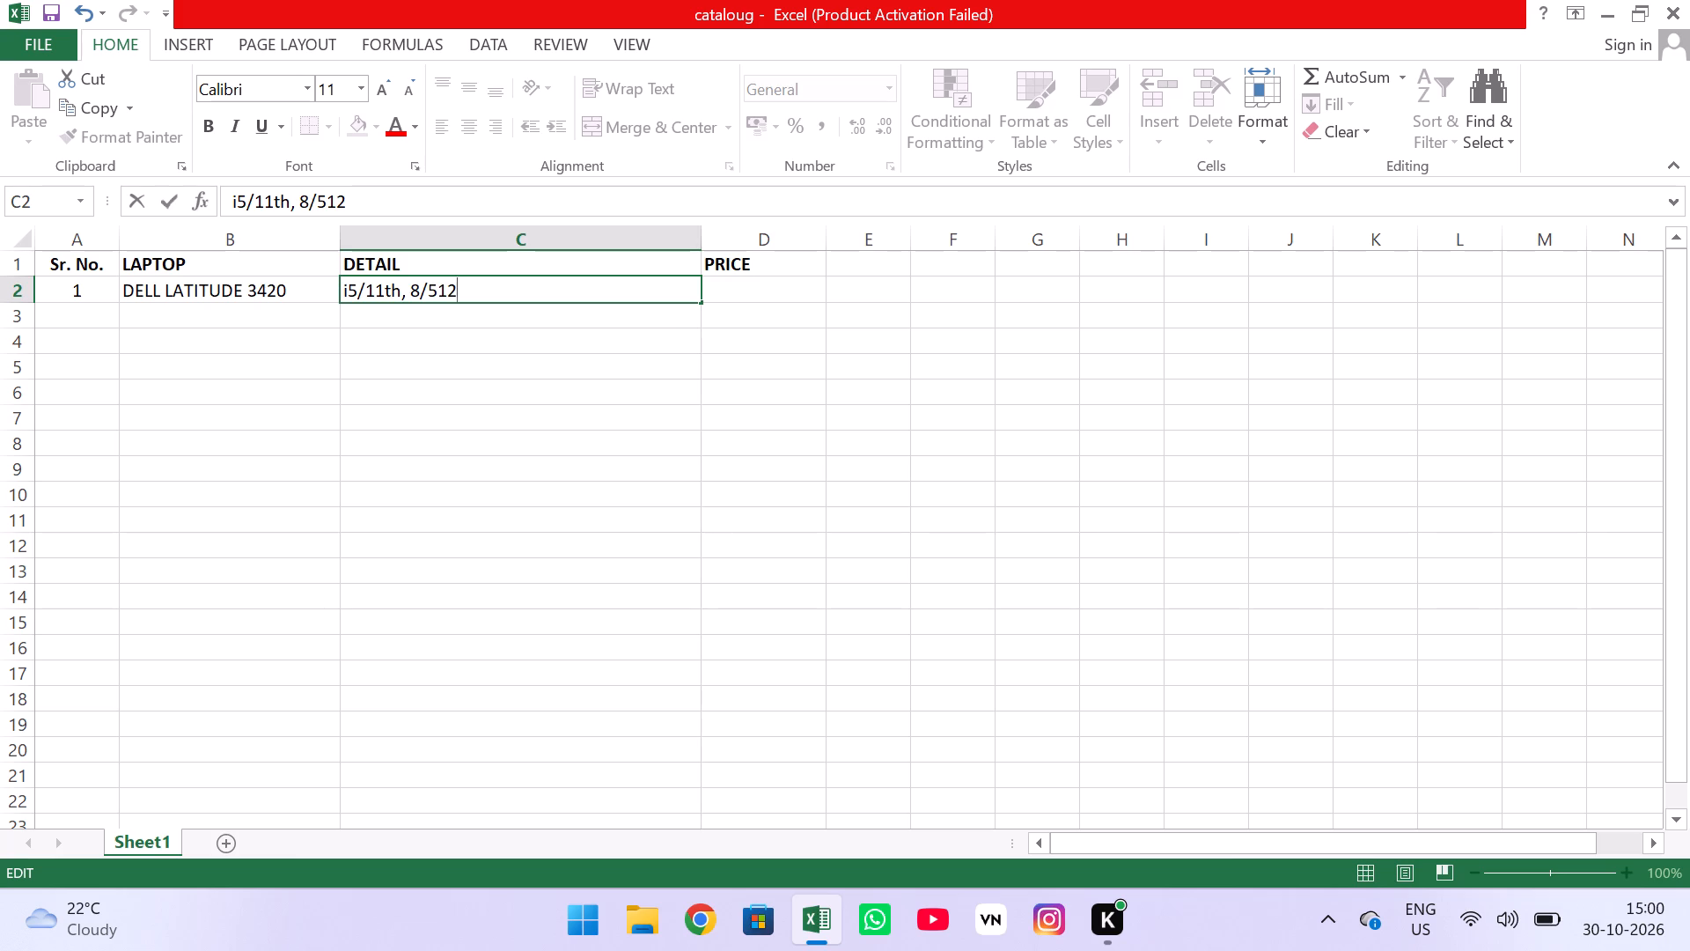
{"action": "key", "text": "space"}
{"action": "key", "text": "Tab"}
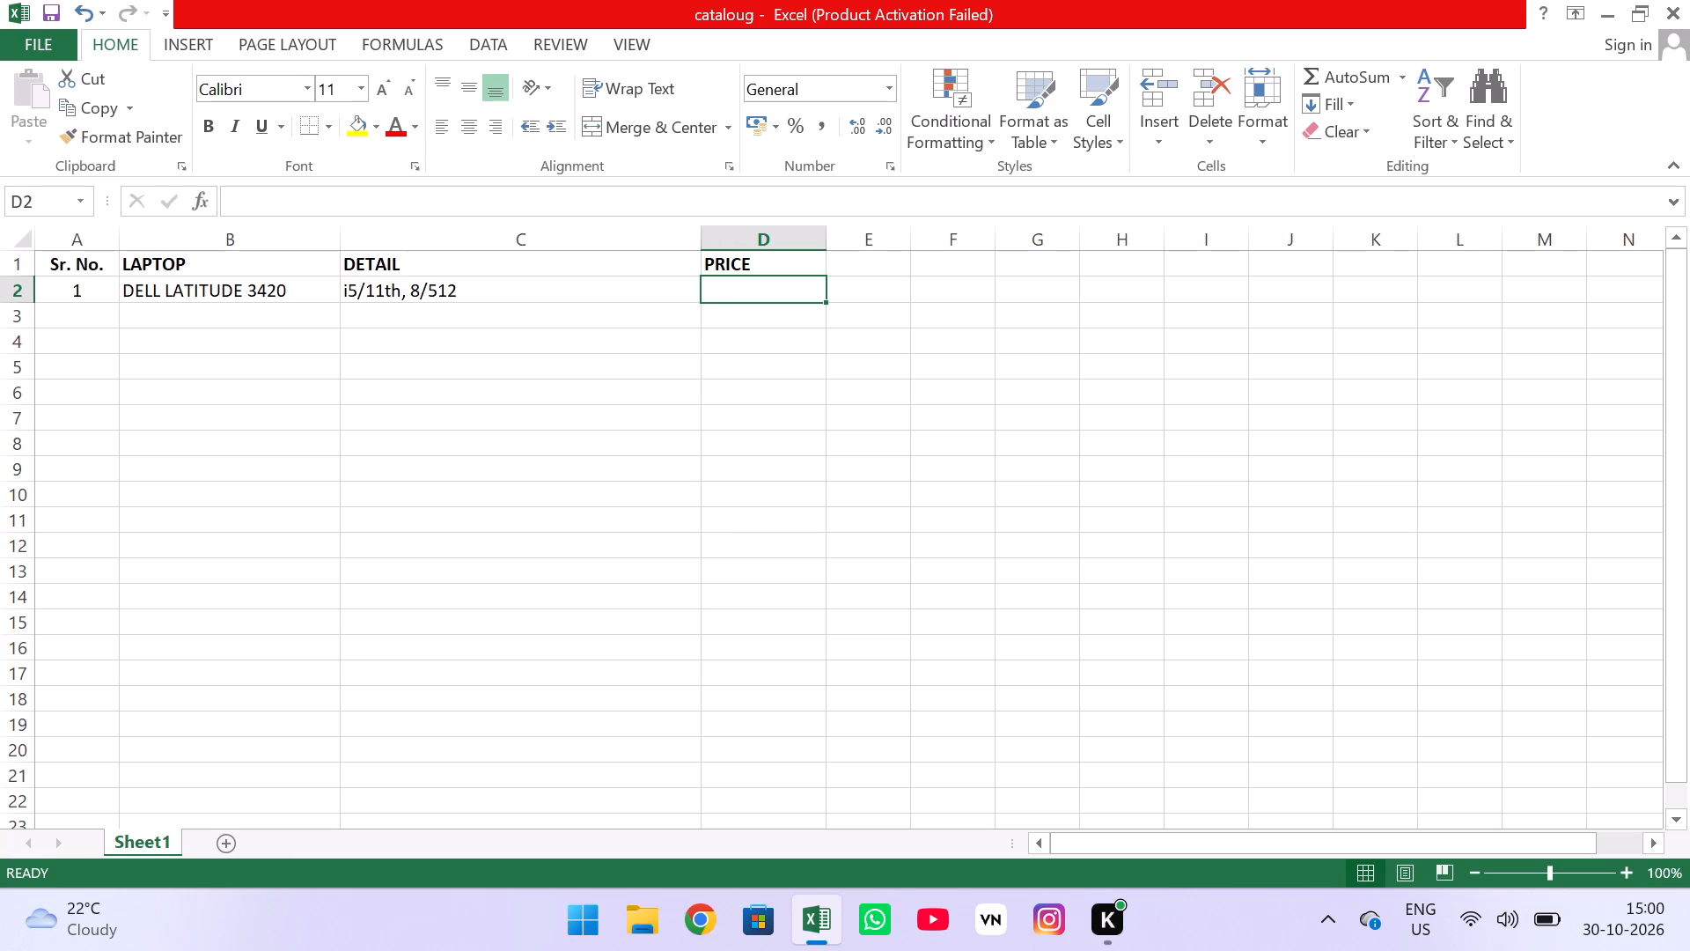
Enter the price "33,500-/" for the DELL LATITUDE 3420 in cell D2.
{"action": "type", "text": "33"}
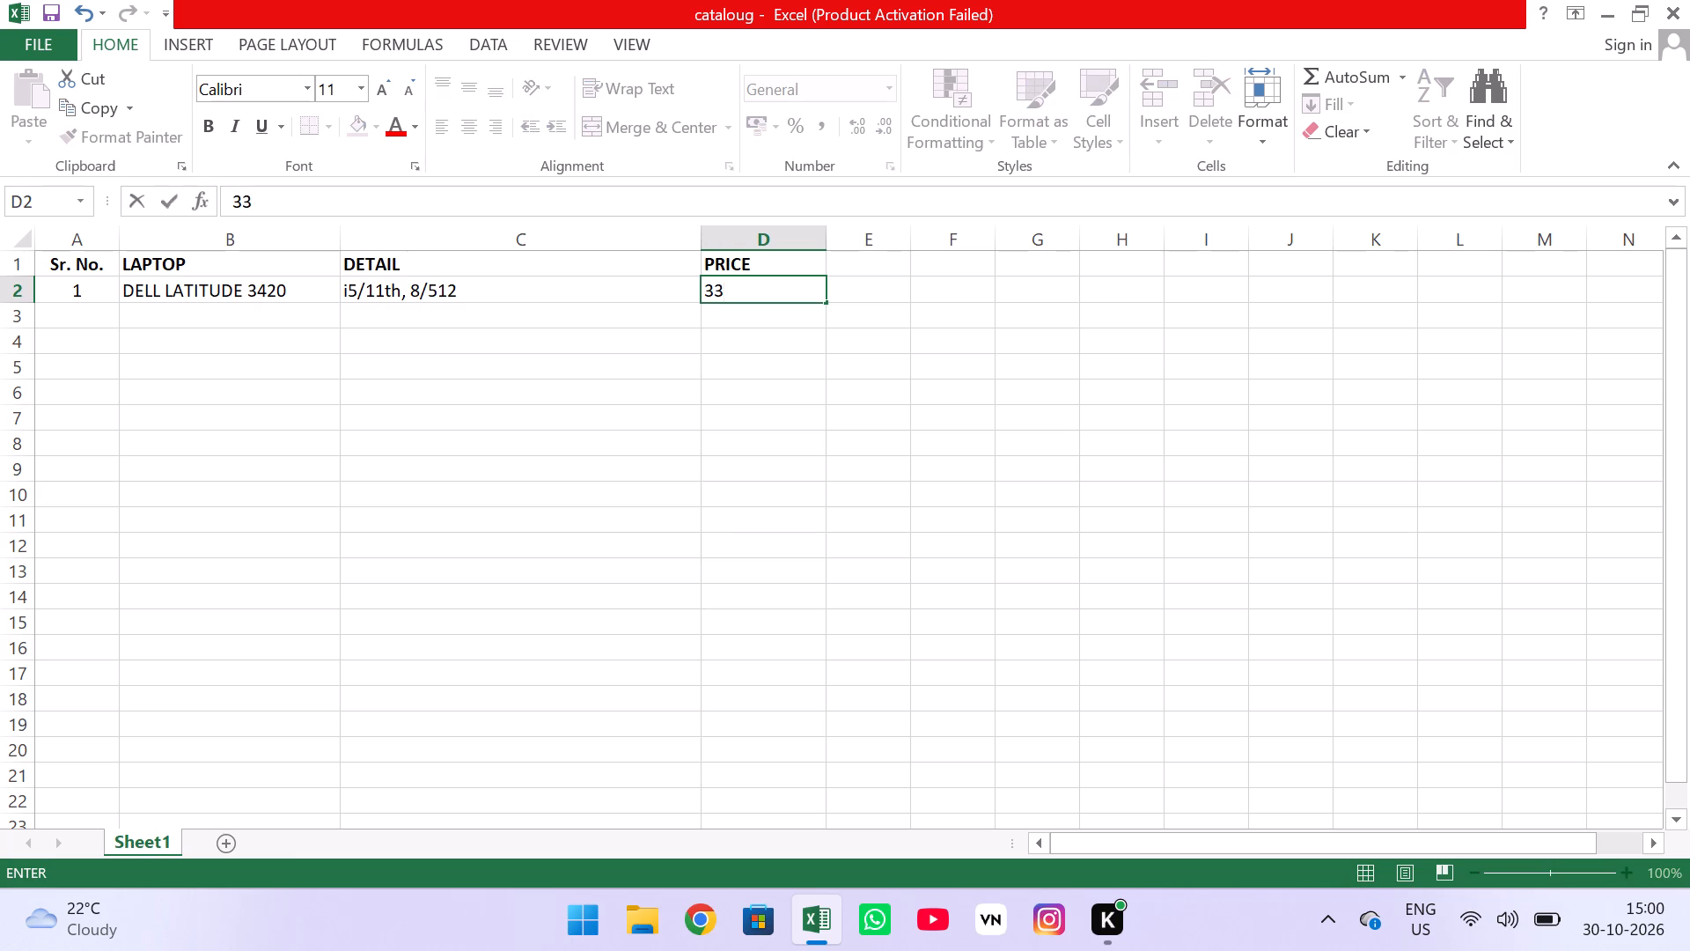
{"action": "type", "text": ",500"}
{"action": "key", "text": "minus"}
{"action": "key", "text": "slash"}
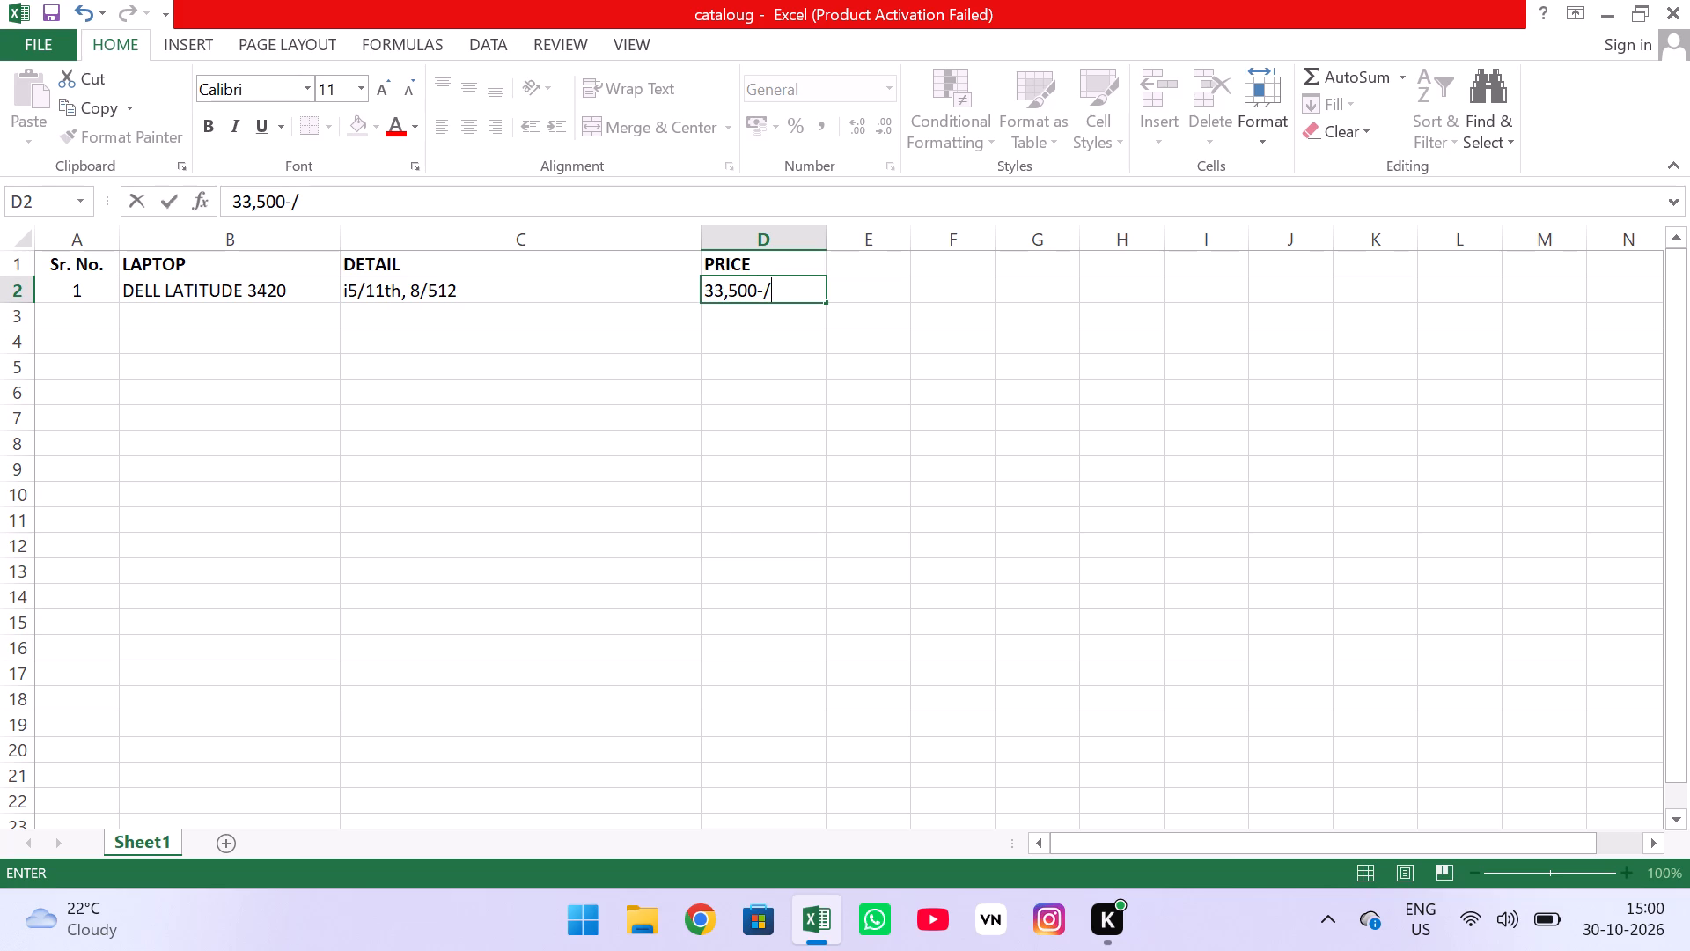
{"action": "key", "text": "Return"}
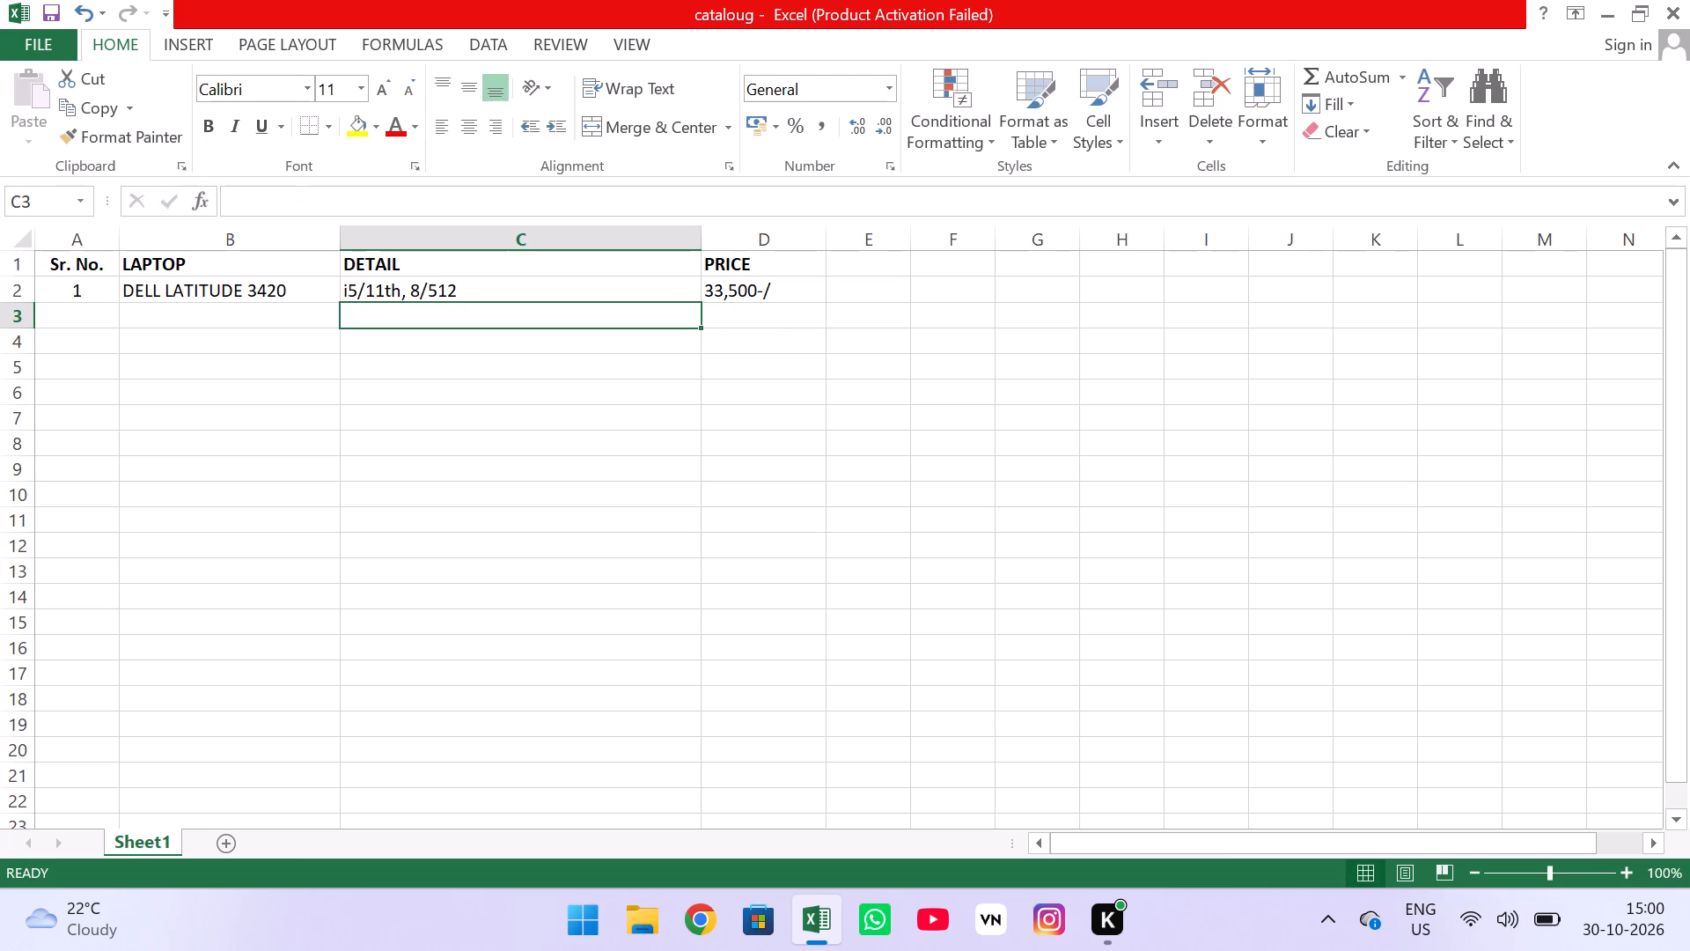
Enter serial number 2 in cell A3 for the second laptop.
{"action": "left_click", "coordinate": [77, 313]}
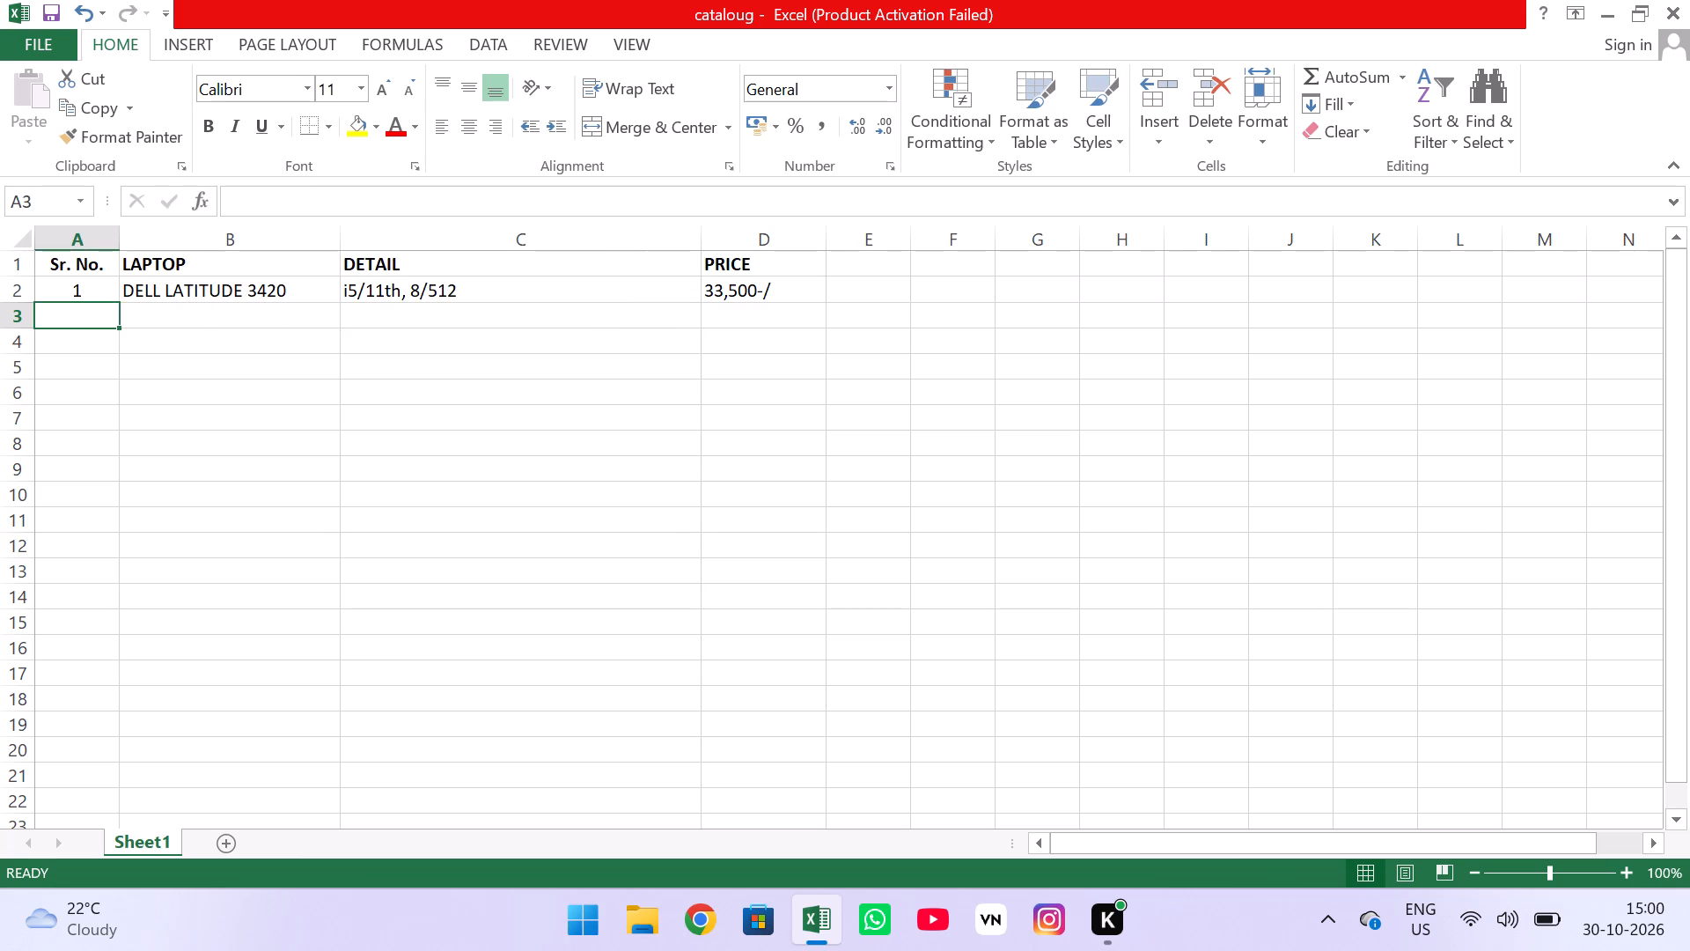
{"action": "key", "text": "2"}
{"action": "key", "text": "Tab"}
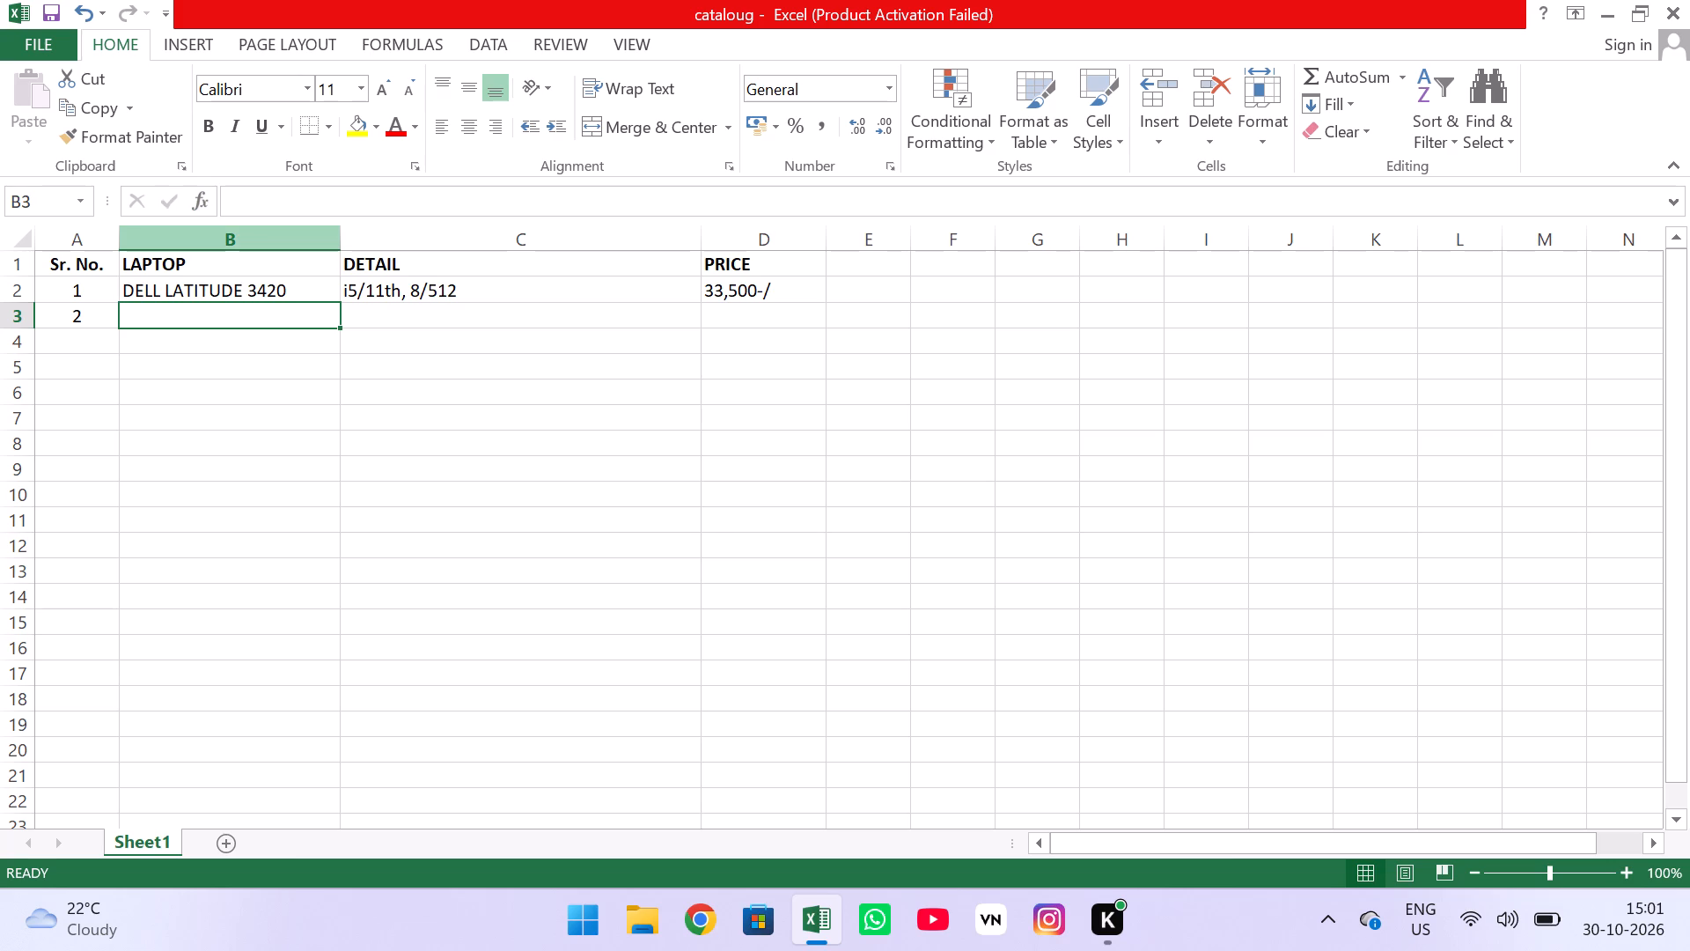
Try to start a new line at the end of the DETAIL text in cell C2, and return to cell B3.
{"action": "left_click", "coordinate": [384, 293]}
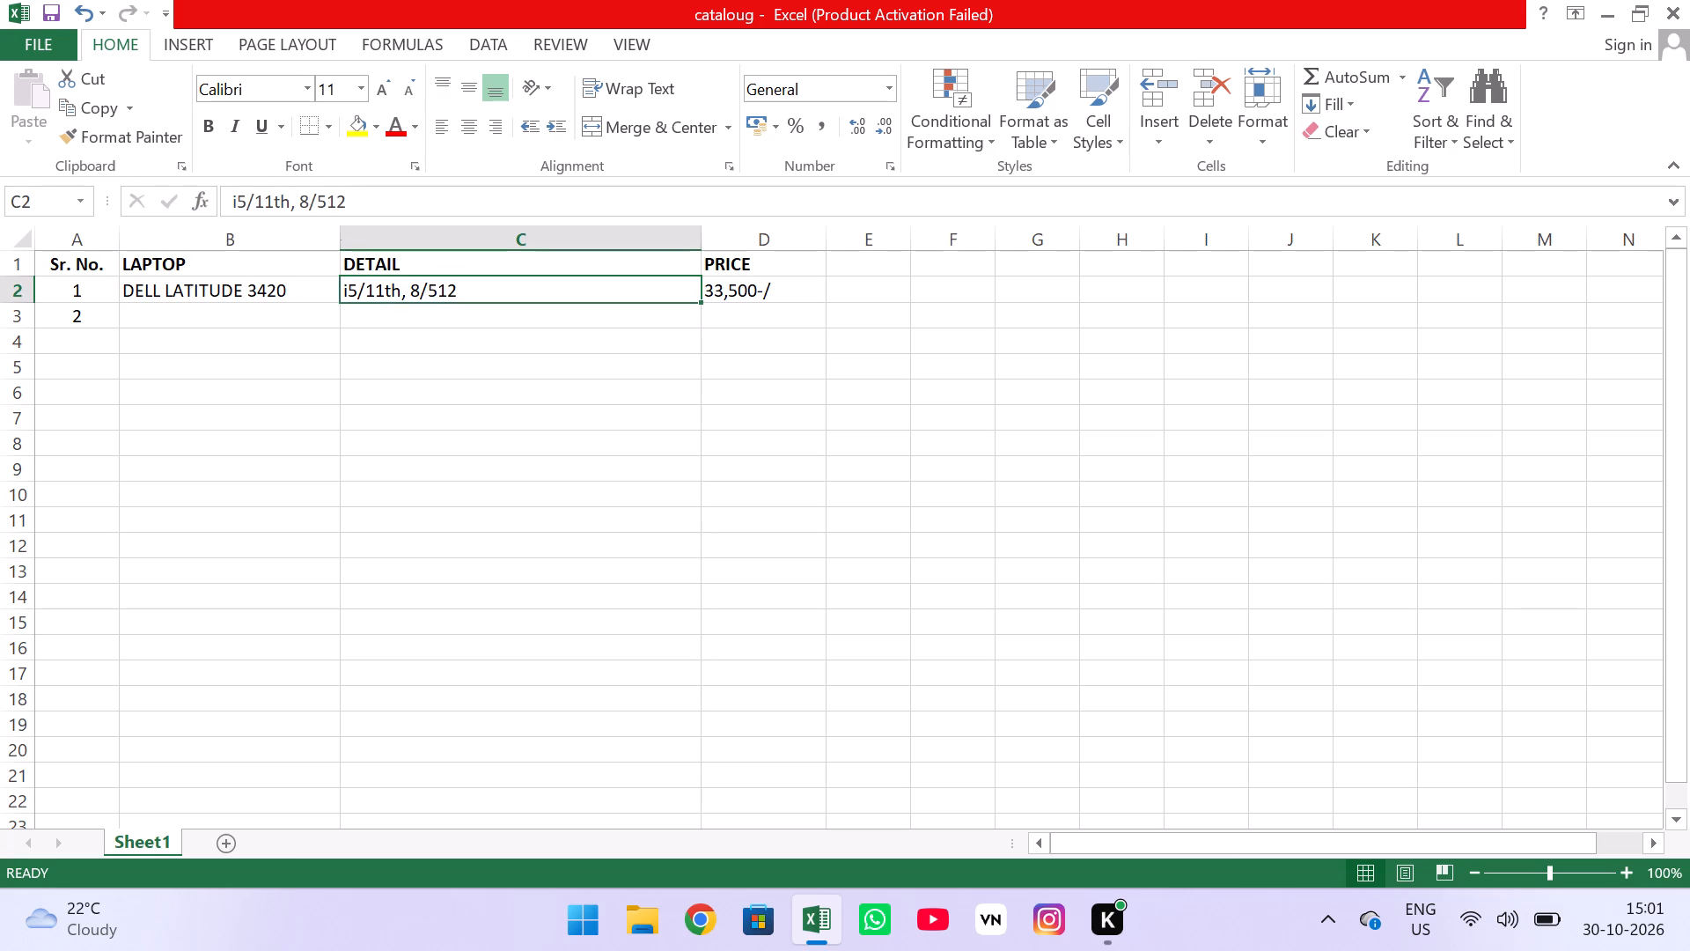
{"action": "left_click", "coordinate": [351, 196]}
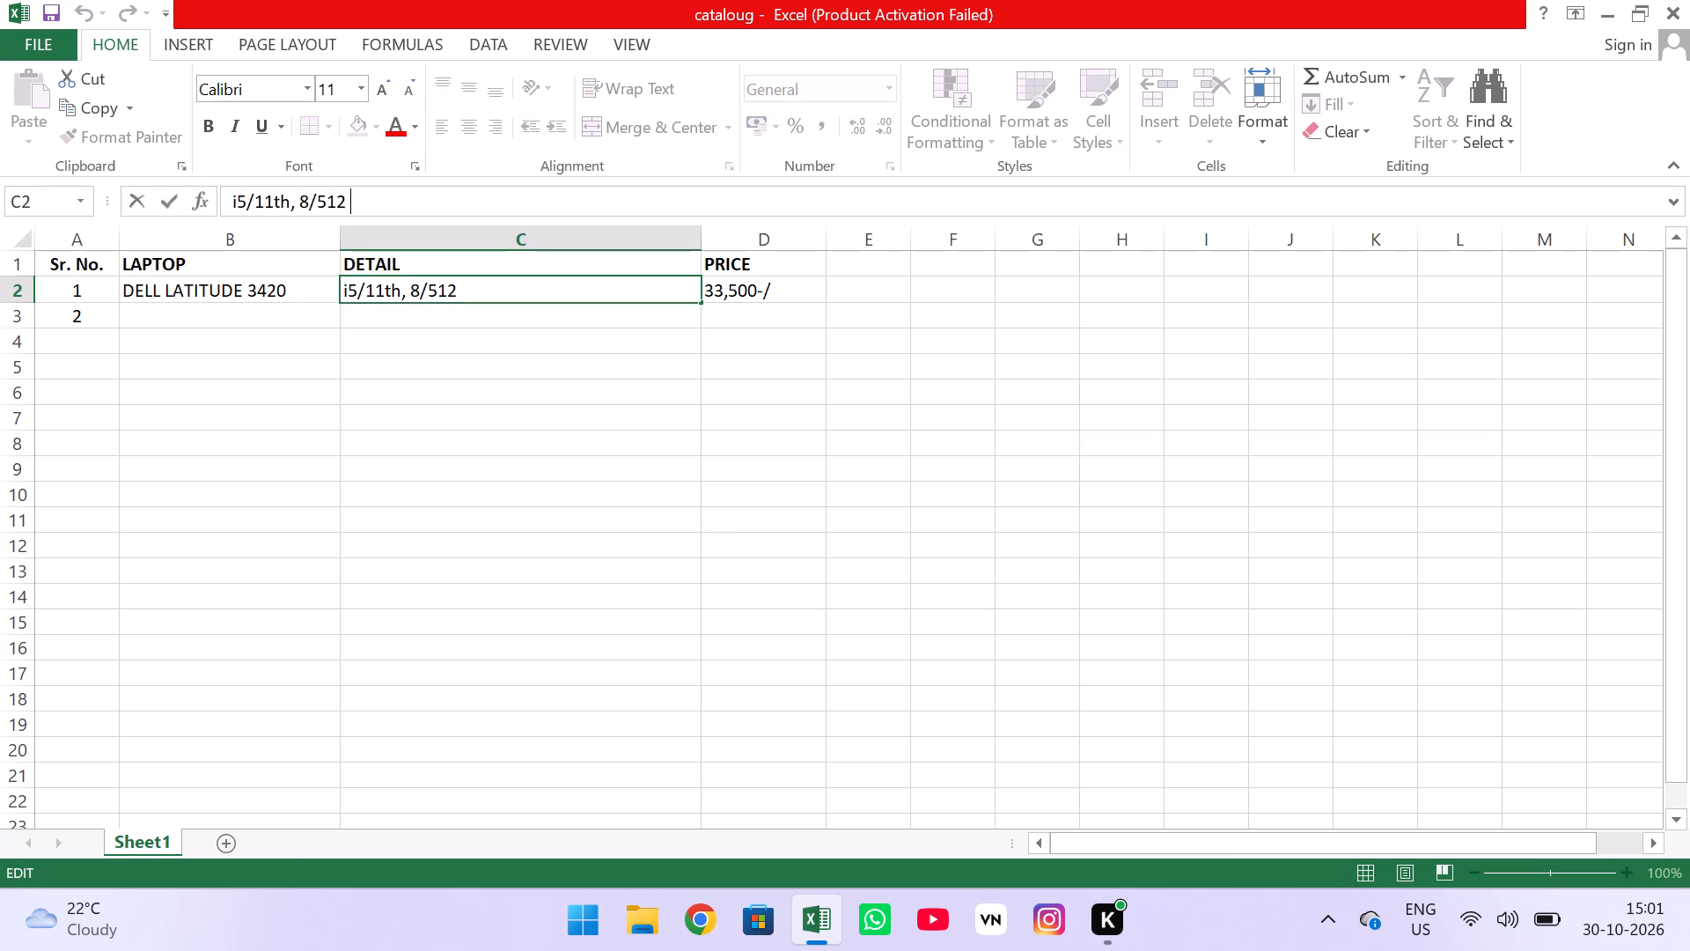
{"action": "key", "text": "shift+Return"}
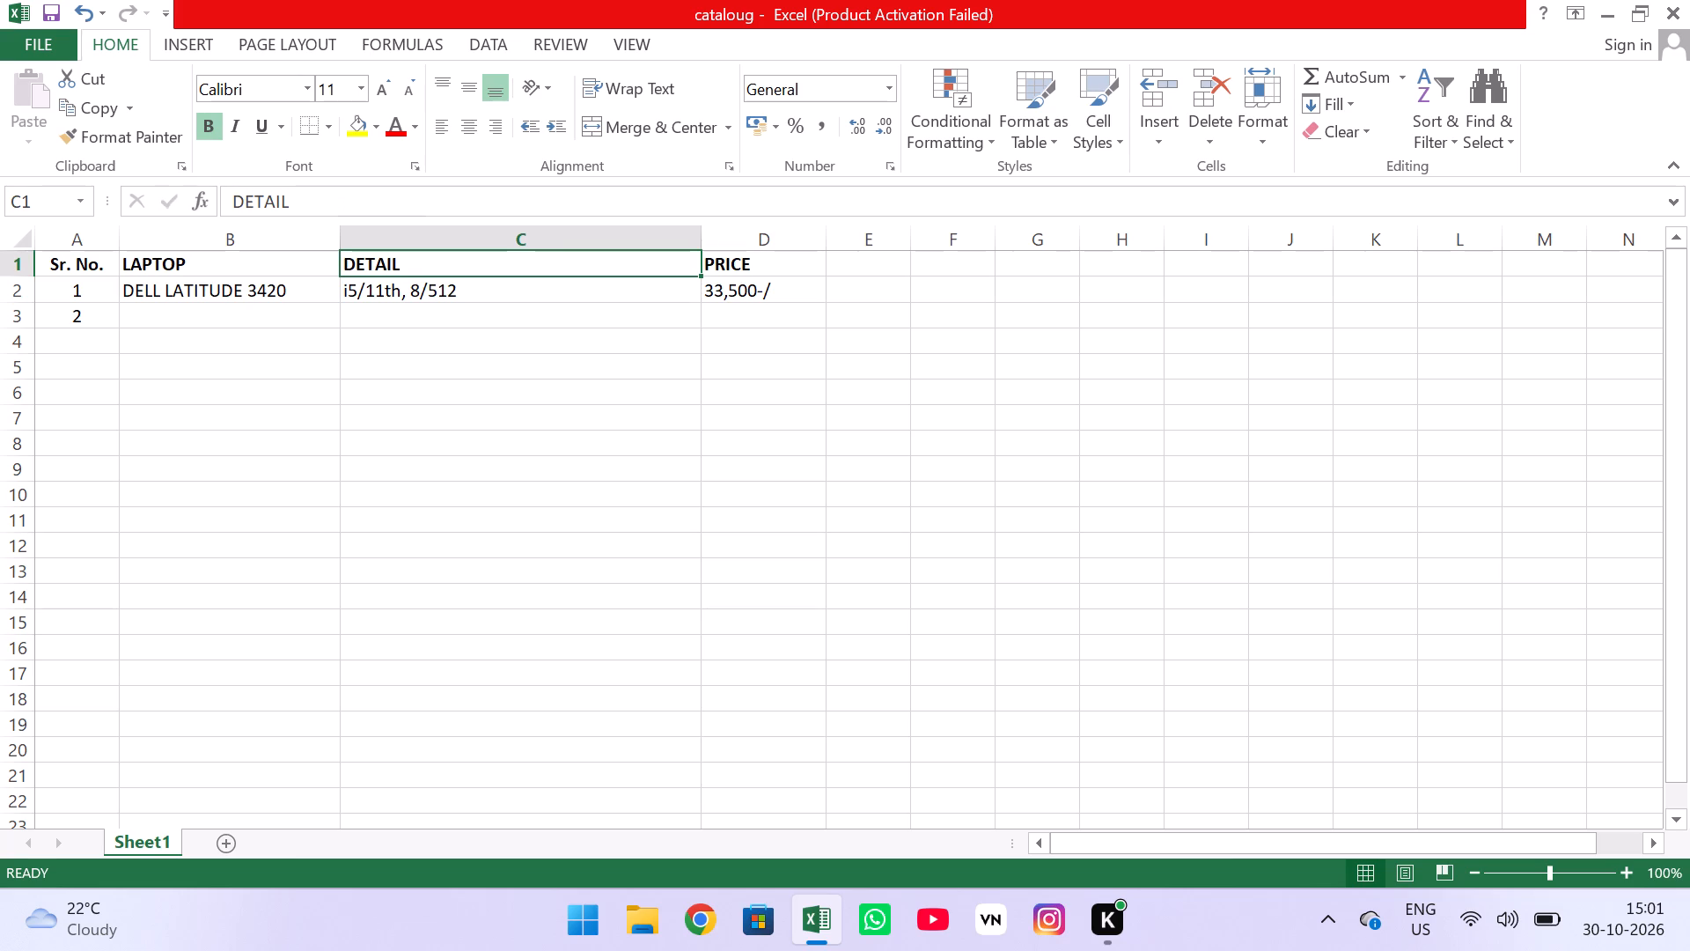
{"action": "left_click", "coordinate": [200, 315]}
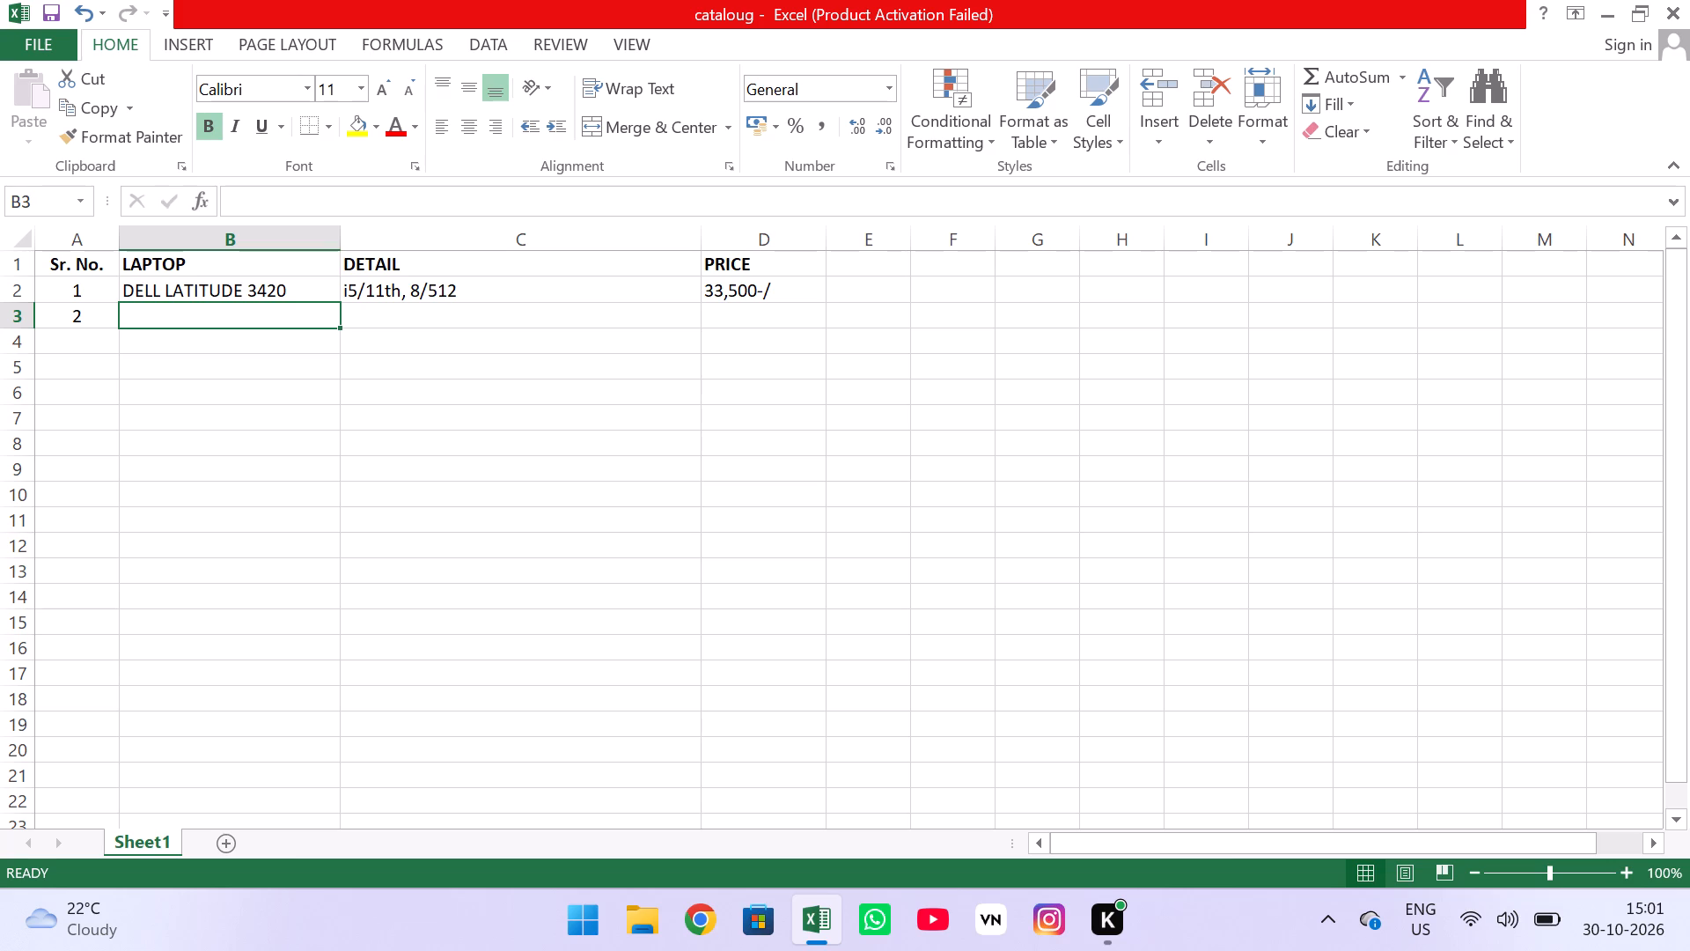
Enter the laptop name "LENOVO Thinkpad P15s" in cell B3.
{"action": "type", "text": "LENO"}
{"action": "type", "text": "VO"}
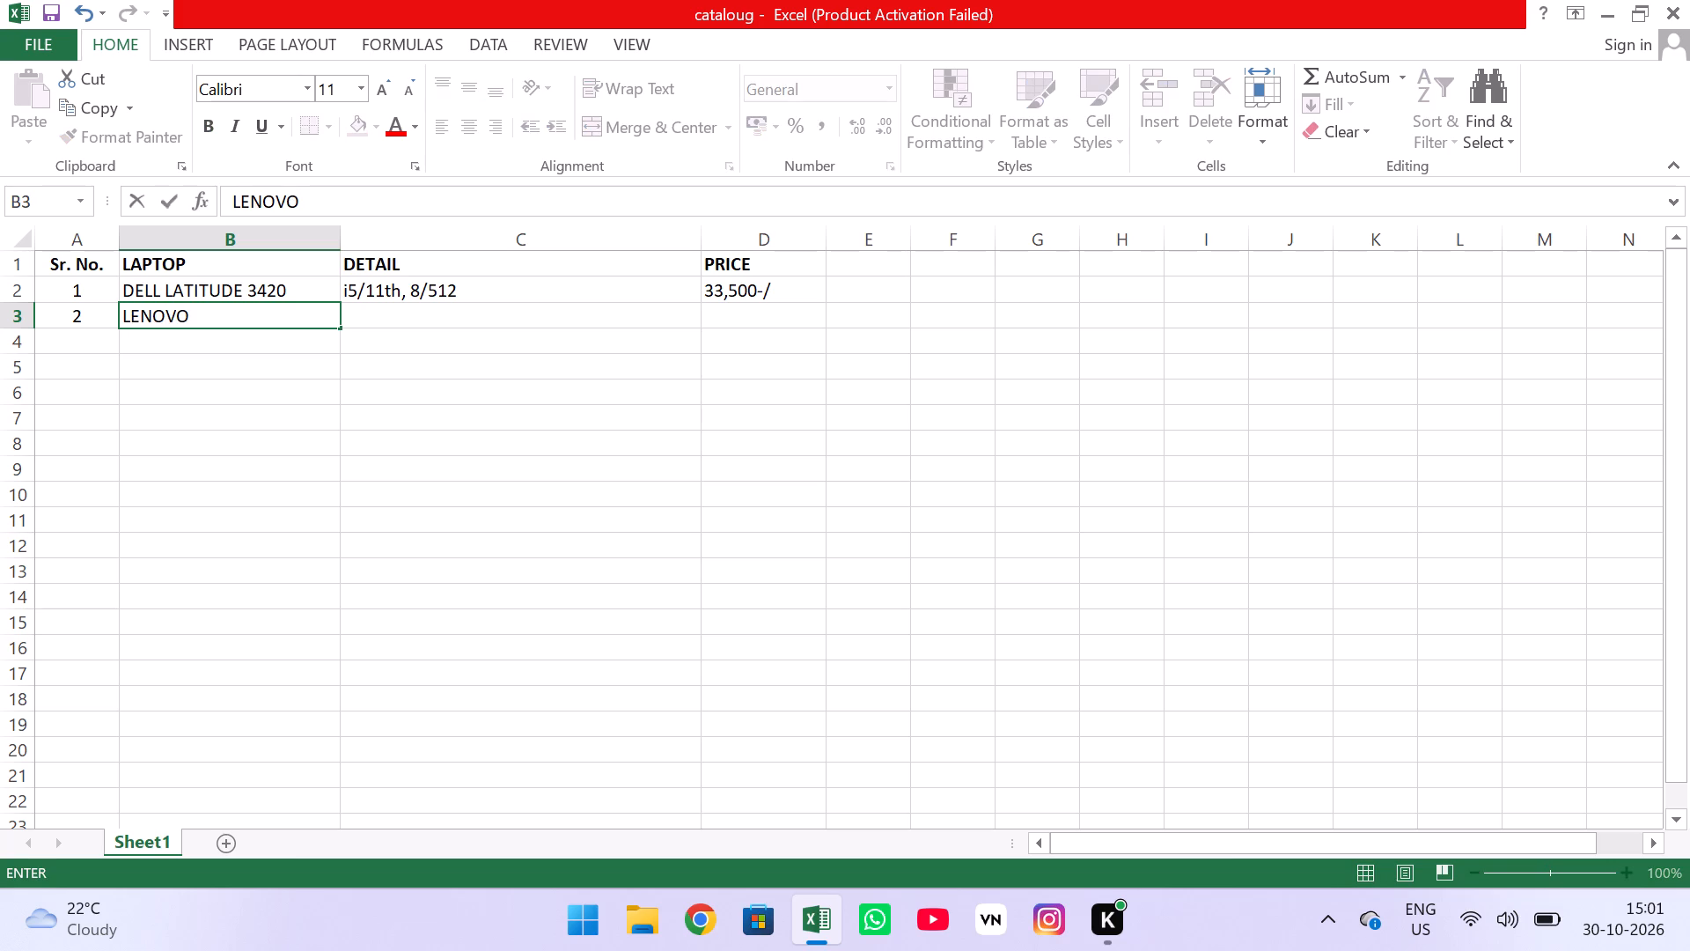
{"action": "key", "text": "space"}
{"action": "type", "text": "TH"}
{"action": "key", "text": "BackSpace"}
{"action": "type", "text": "hink"}
{"action": "type", "text": "pad"}
{"action": "key", "text": "space"}
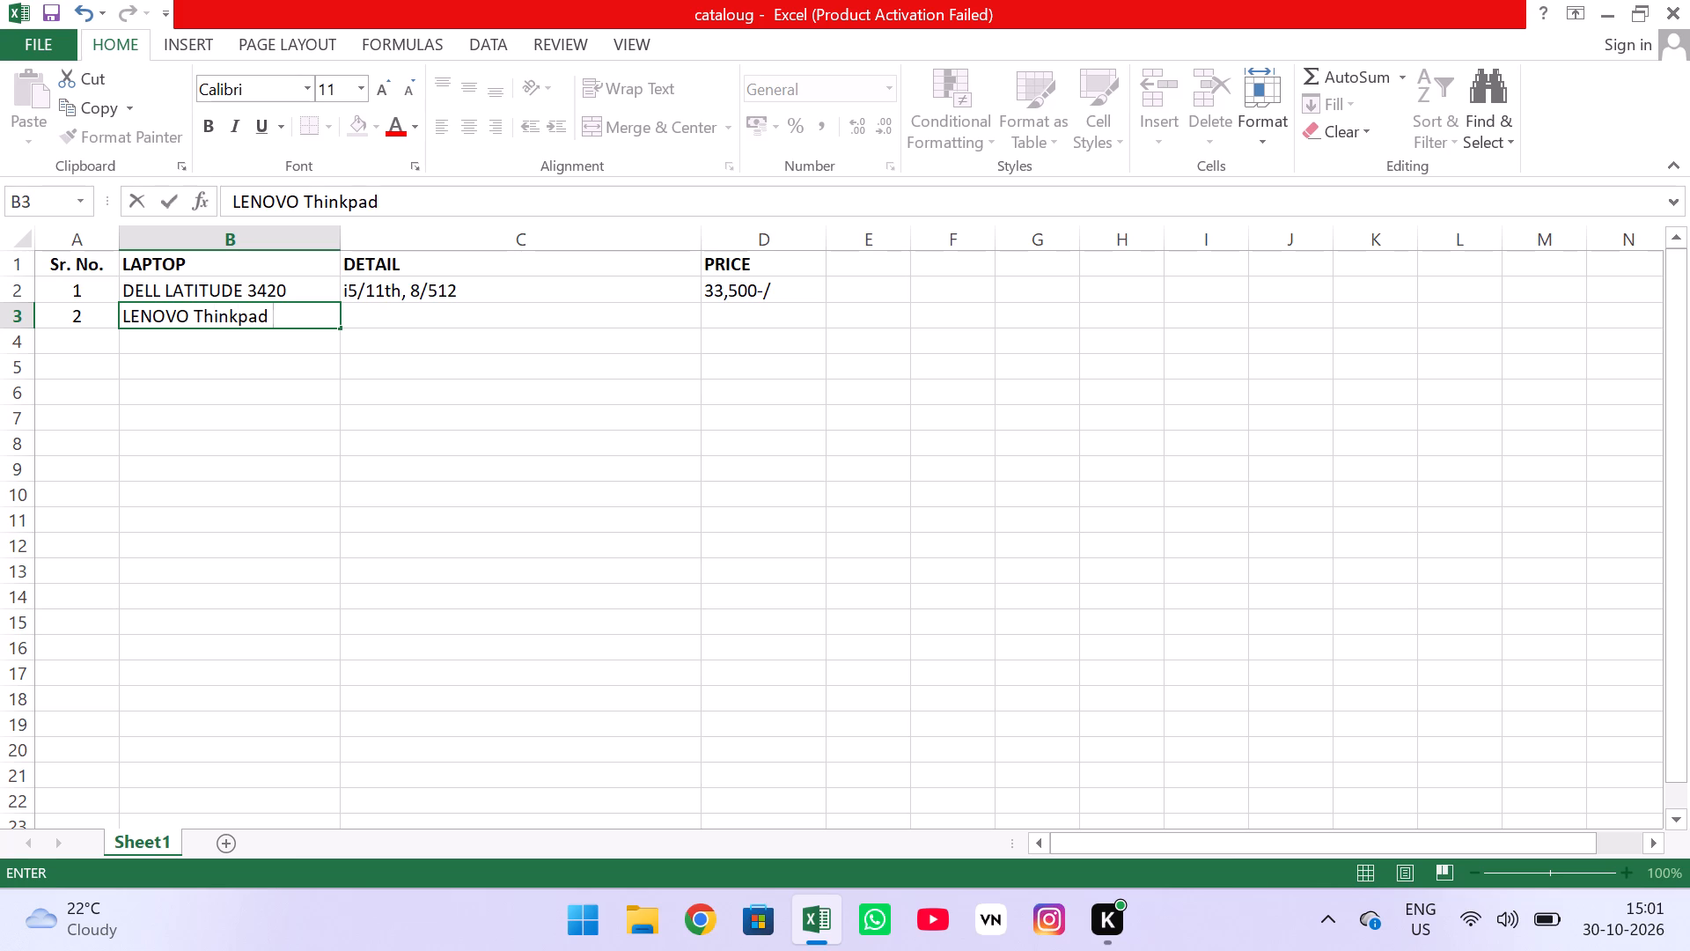
{"action": "left_click", "coordinate": [70, 312]}
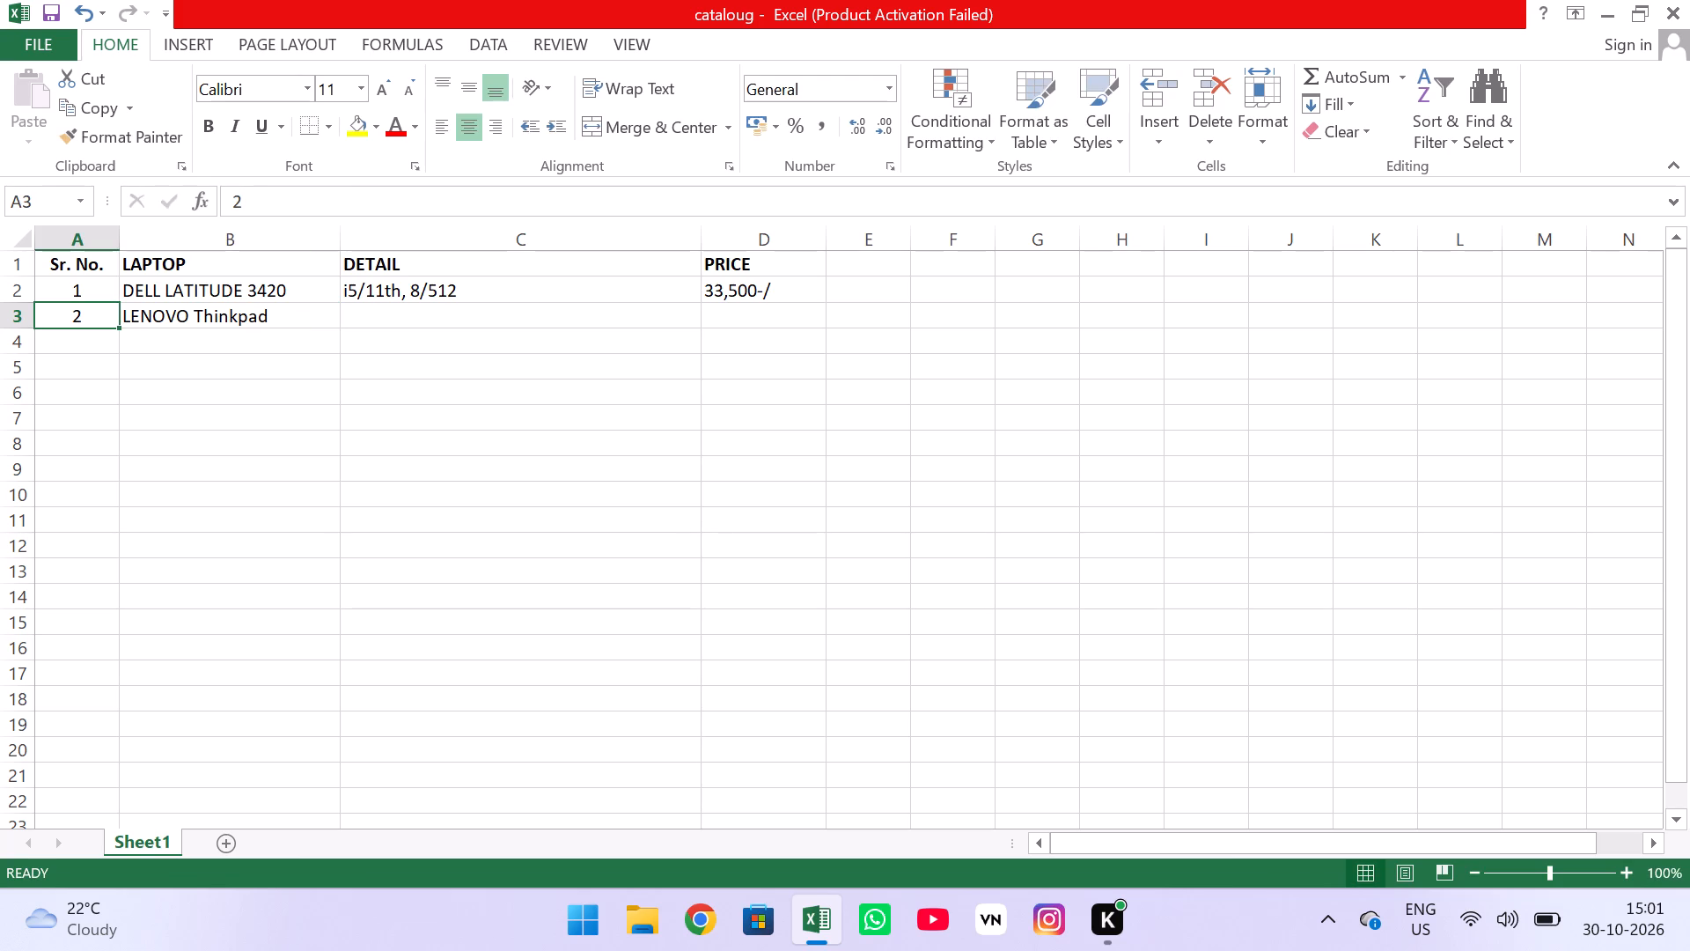
{"action": "double_click", "coordinate": [287, 313]}
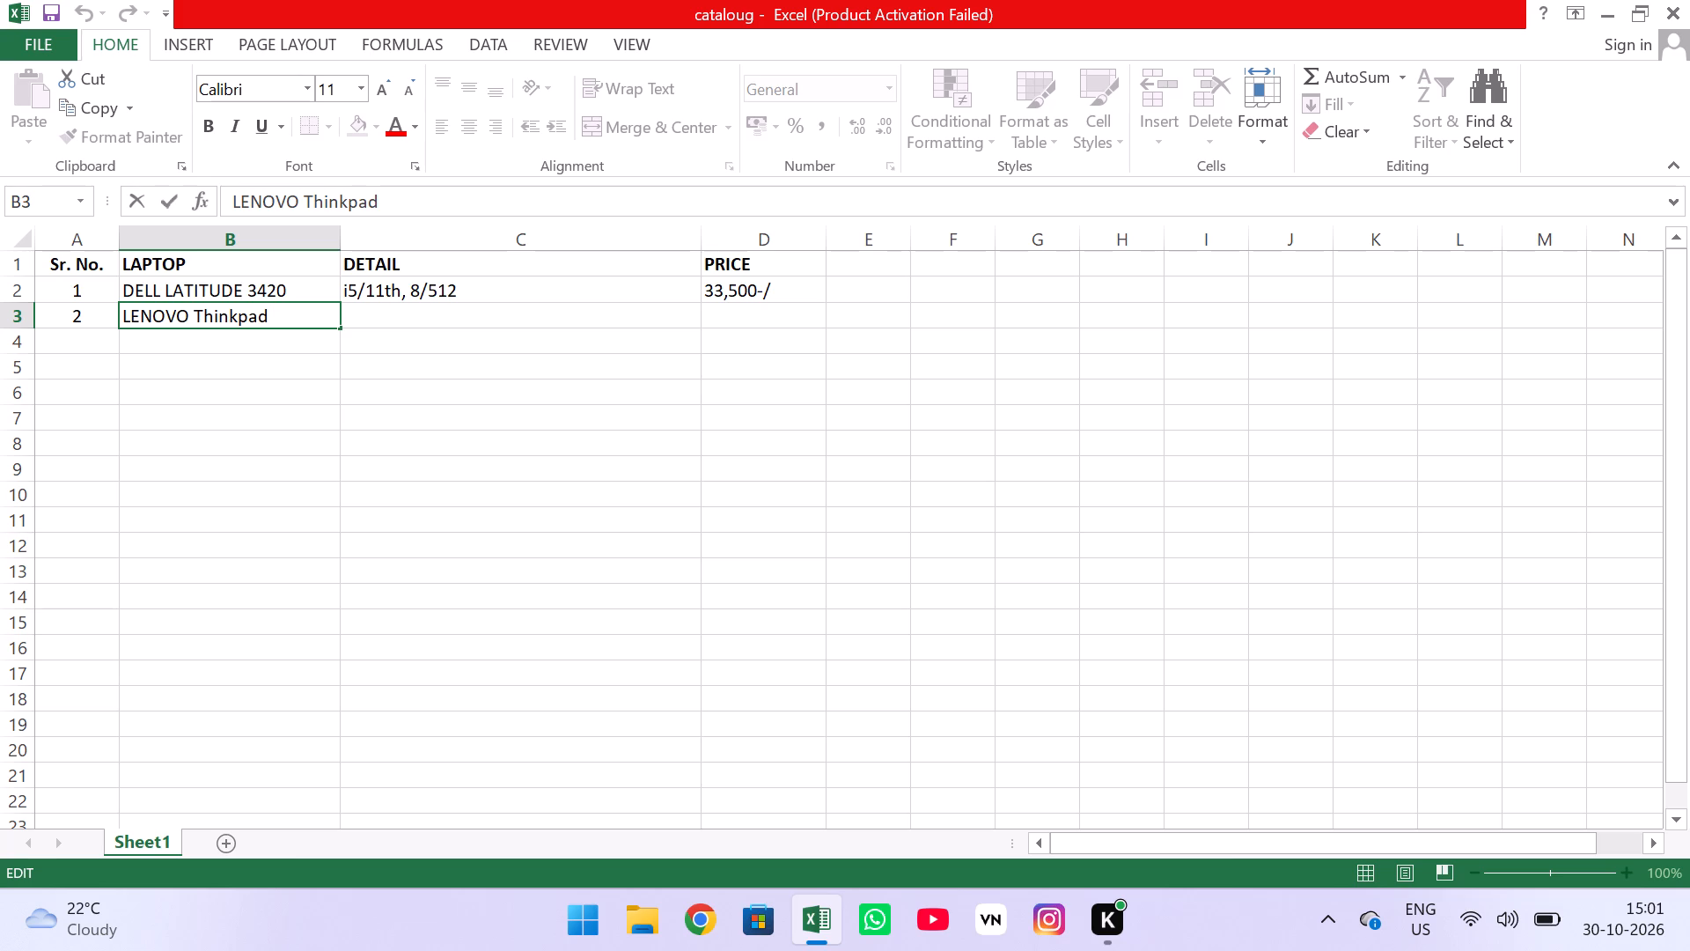
{"action": "key", "text": "shift+p"}
{"action": "type", "text": "15s"}
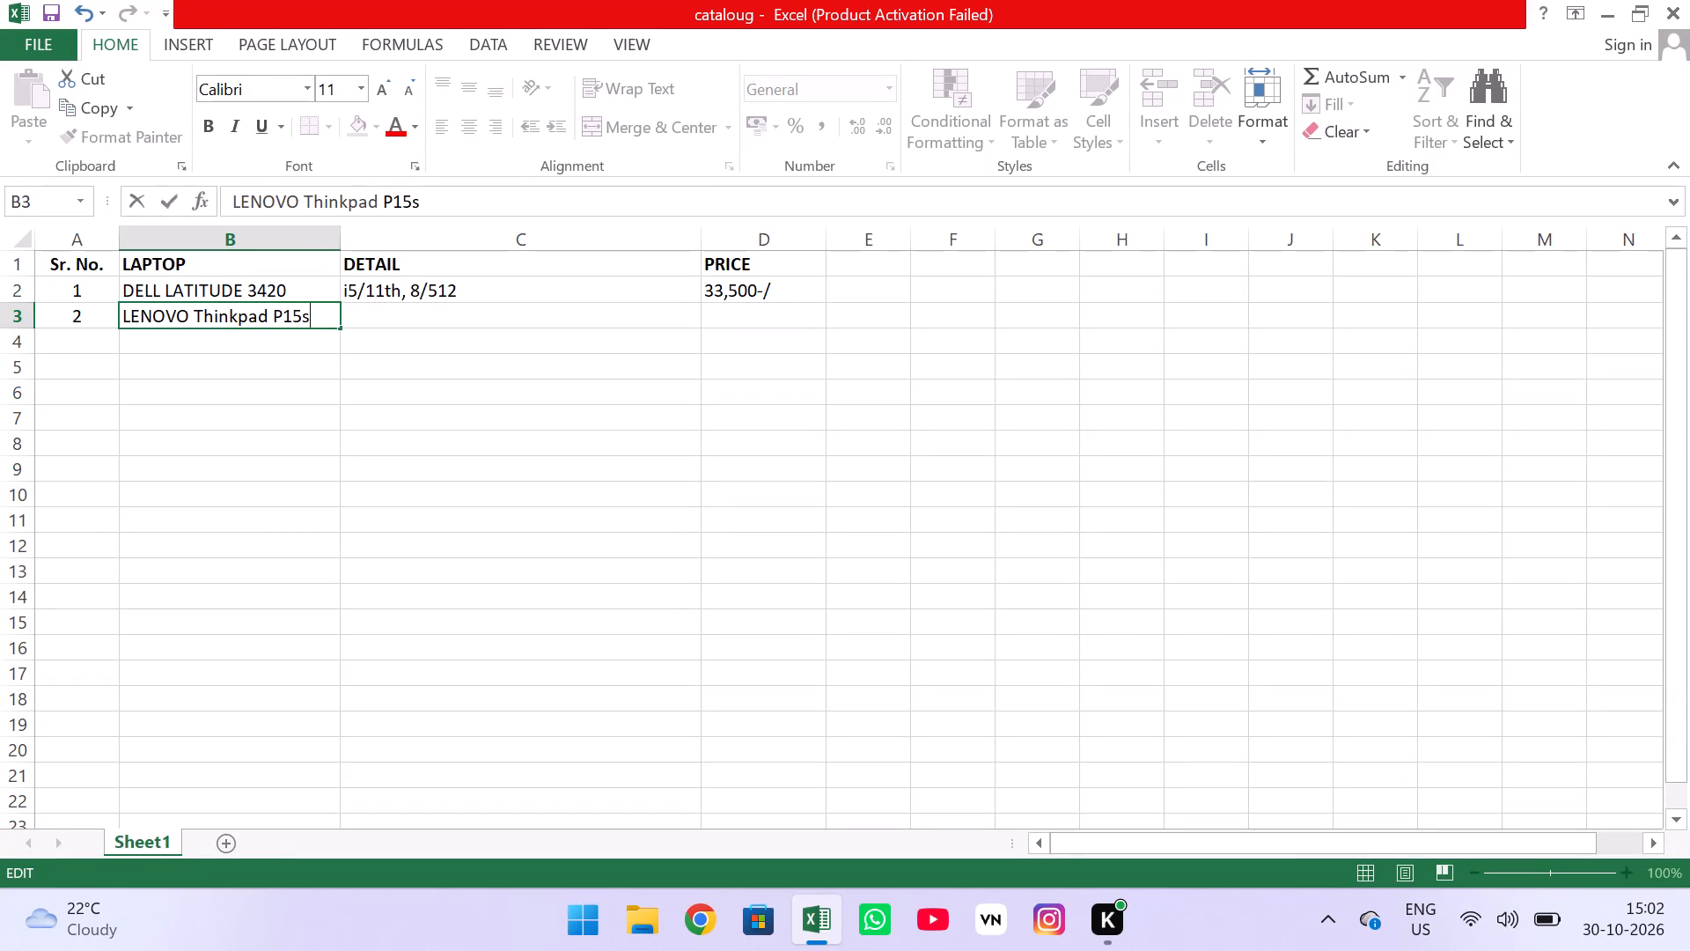
{"action": "key", "text": "Tab"}
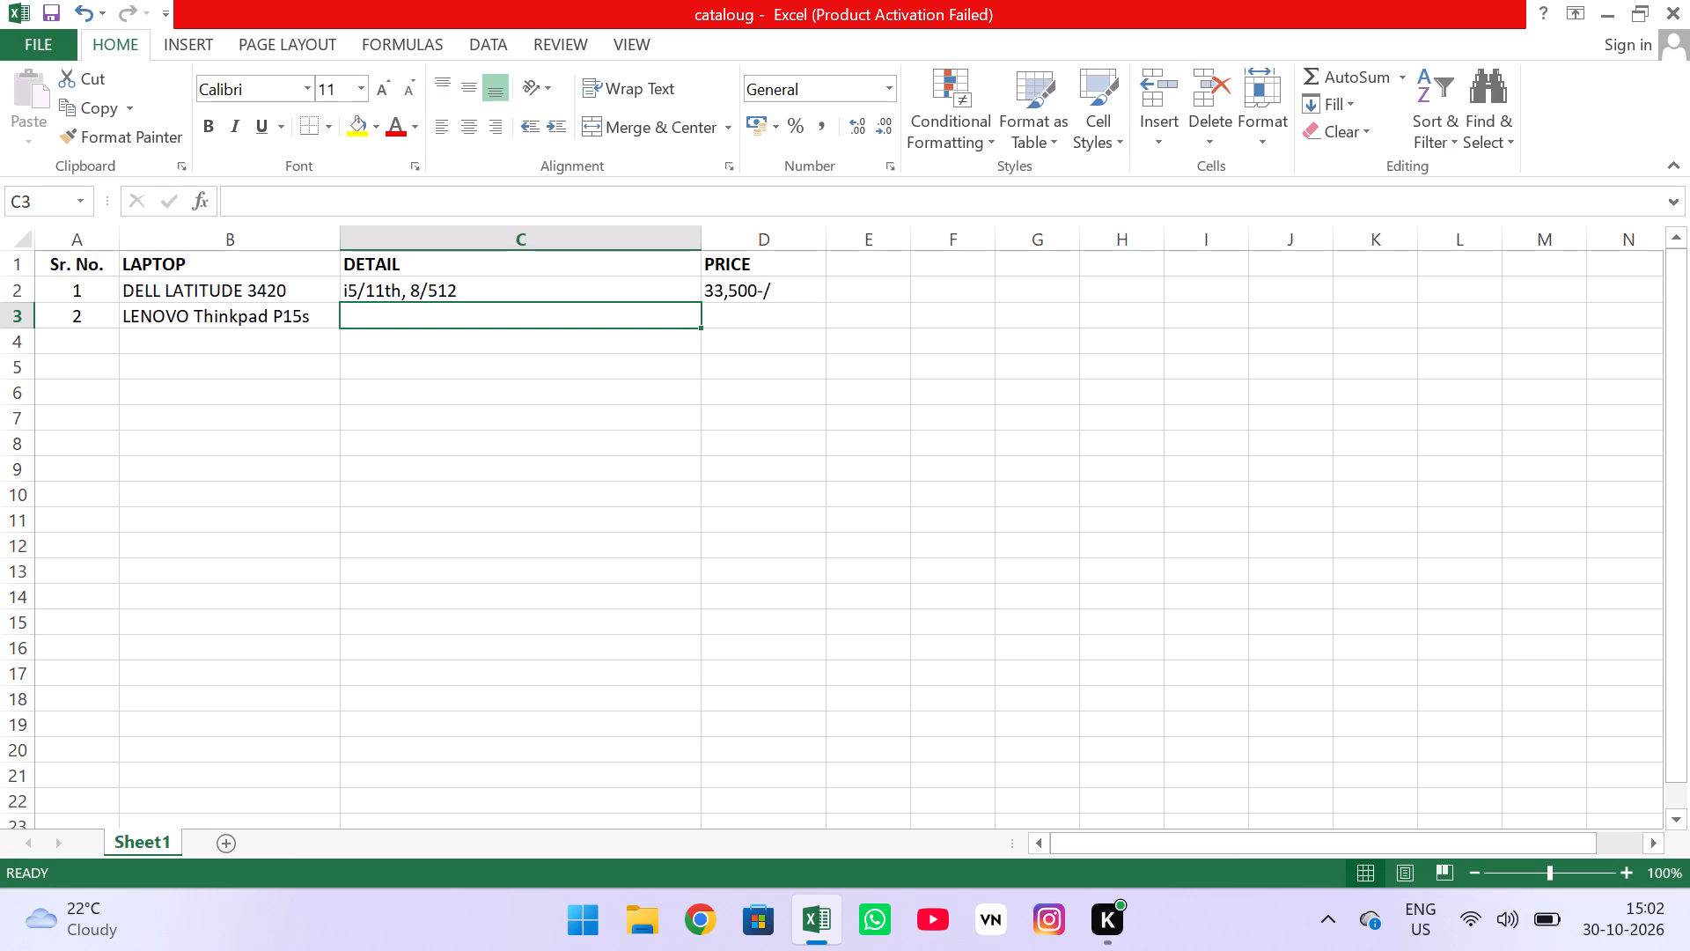
Enter the specification "i7/10th, 16/512" for the LENOVO Thinkpad P15s in the DETAIL cell C3.
{"action": "type", "text": "i7"}
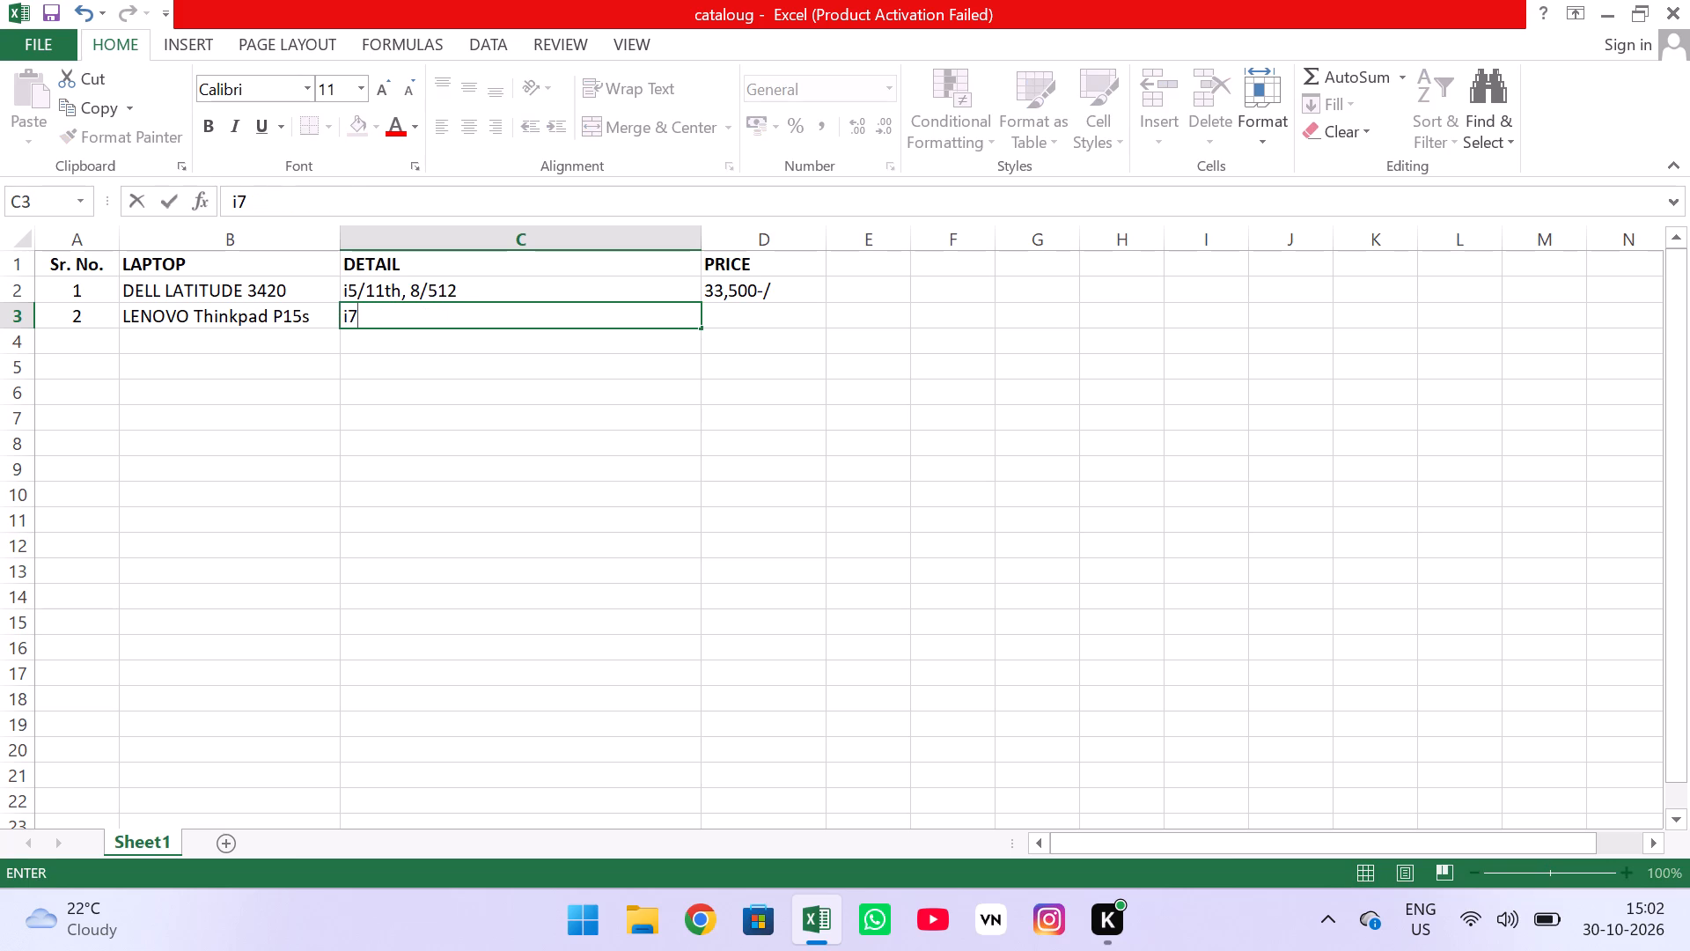
{"action": "type", "text": "/10"}
{"action": "type", "text": "th"}
{"action": "type", "text": ","}
{"action": "key", "text": "space"}
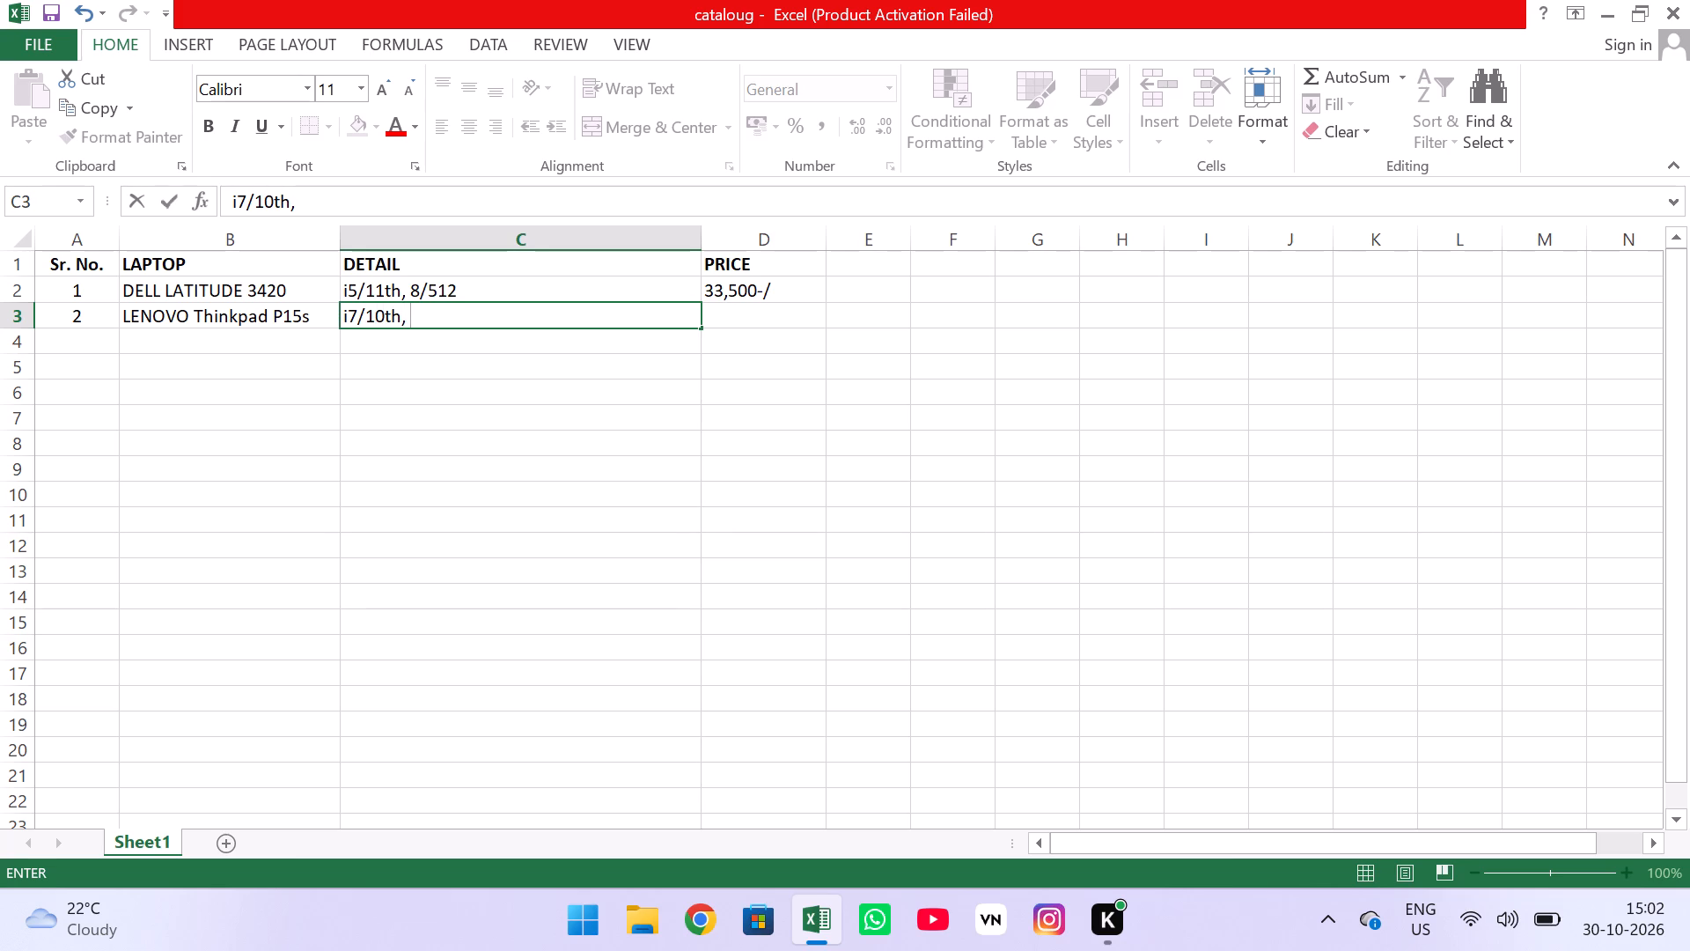
{"action": "type", "text": "16"}
{"action": "key", "text": "slash"}
{"action": "type", "text": "512"}
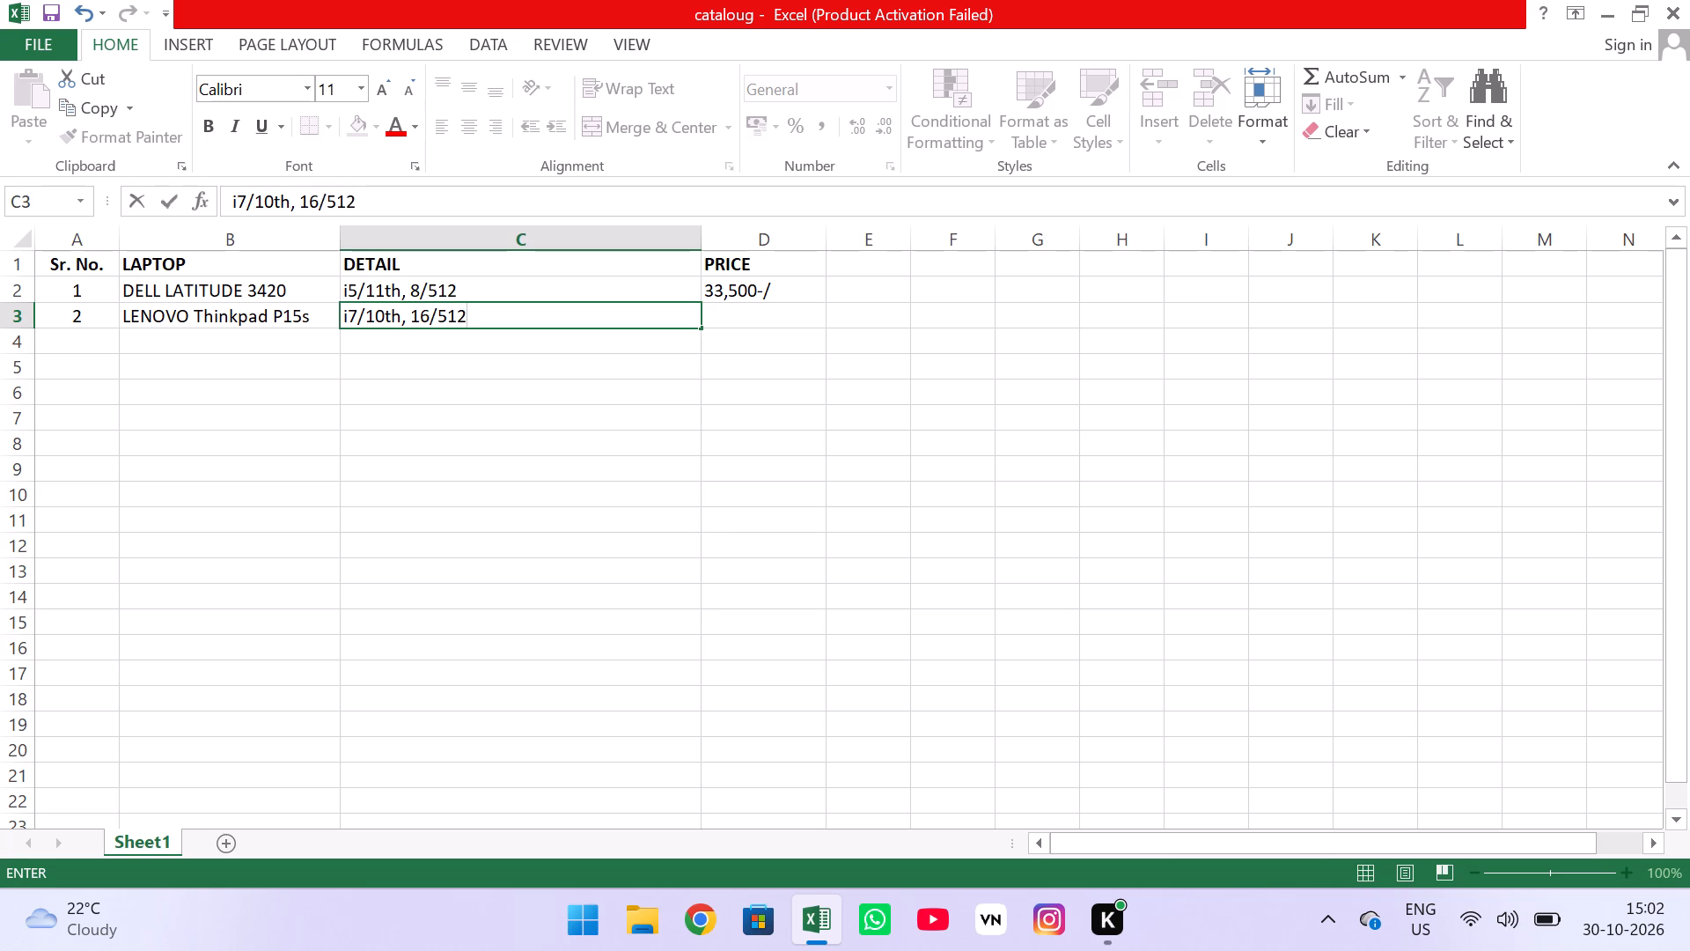
{"action": "key", "text": "space"}
{"action": "key", "text": "Return"}
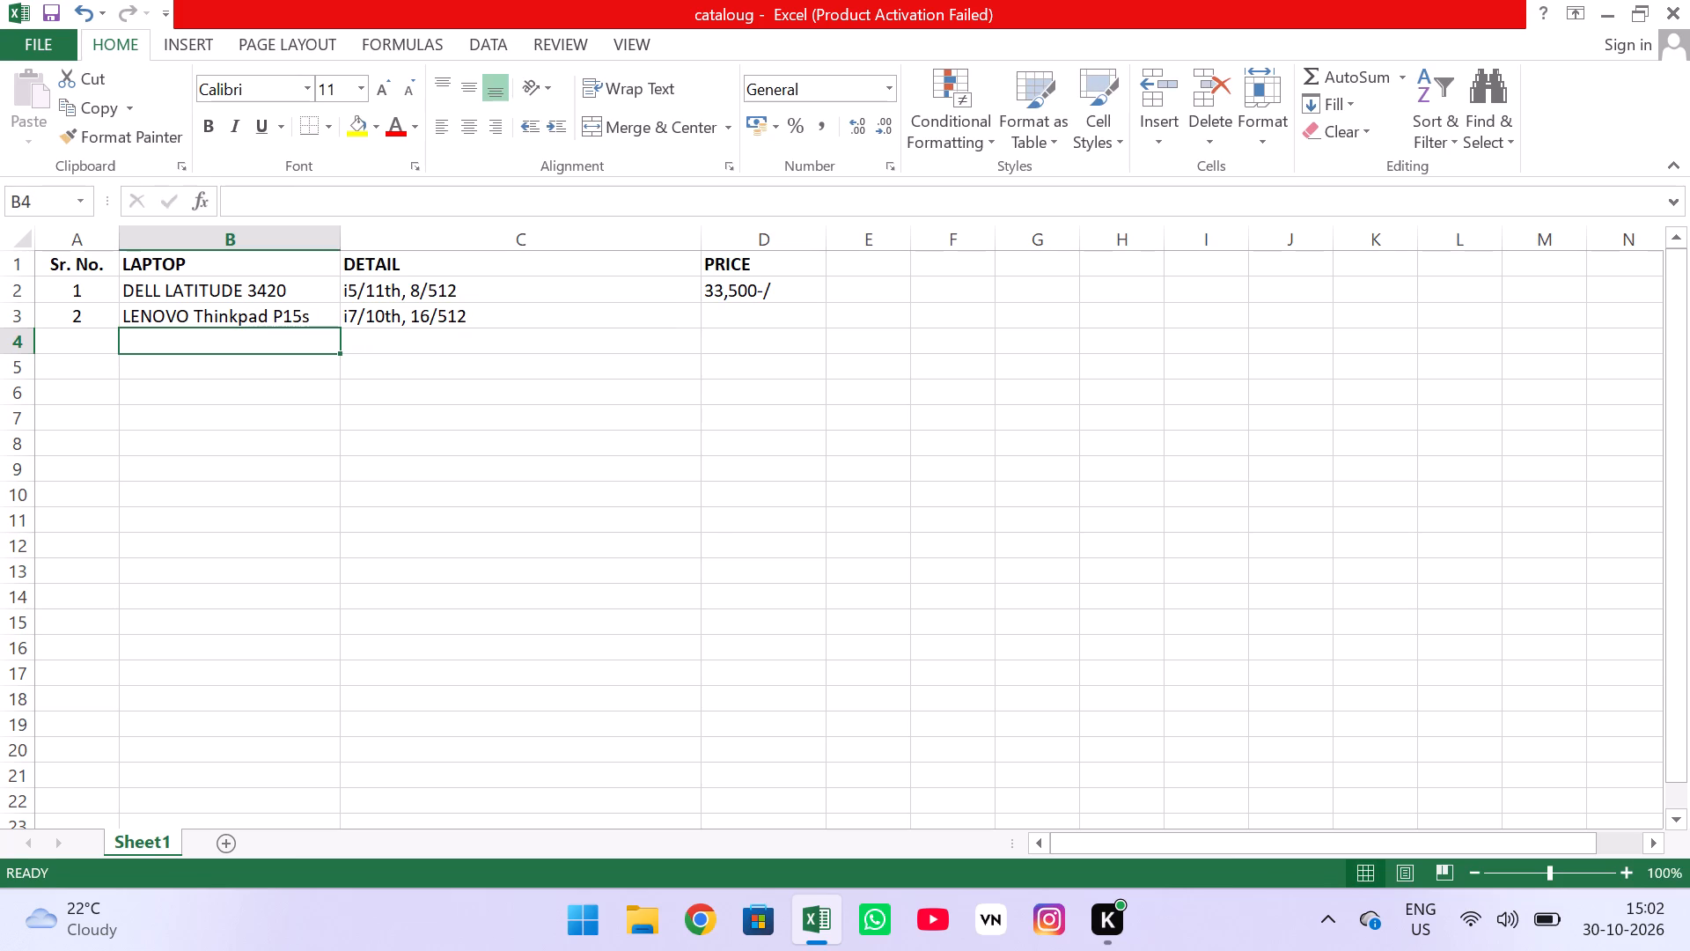
Append ", 2gb graphic card" after "16/512" in the DETAIL cell C3.
{"action": "double_click", "coordinate": [495, 319]}
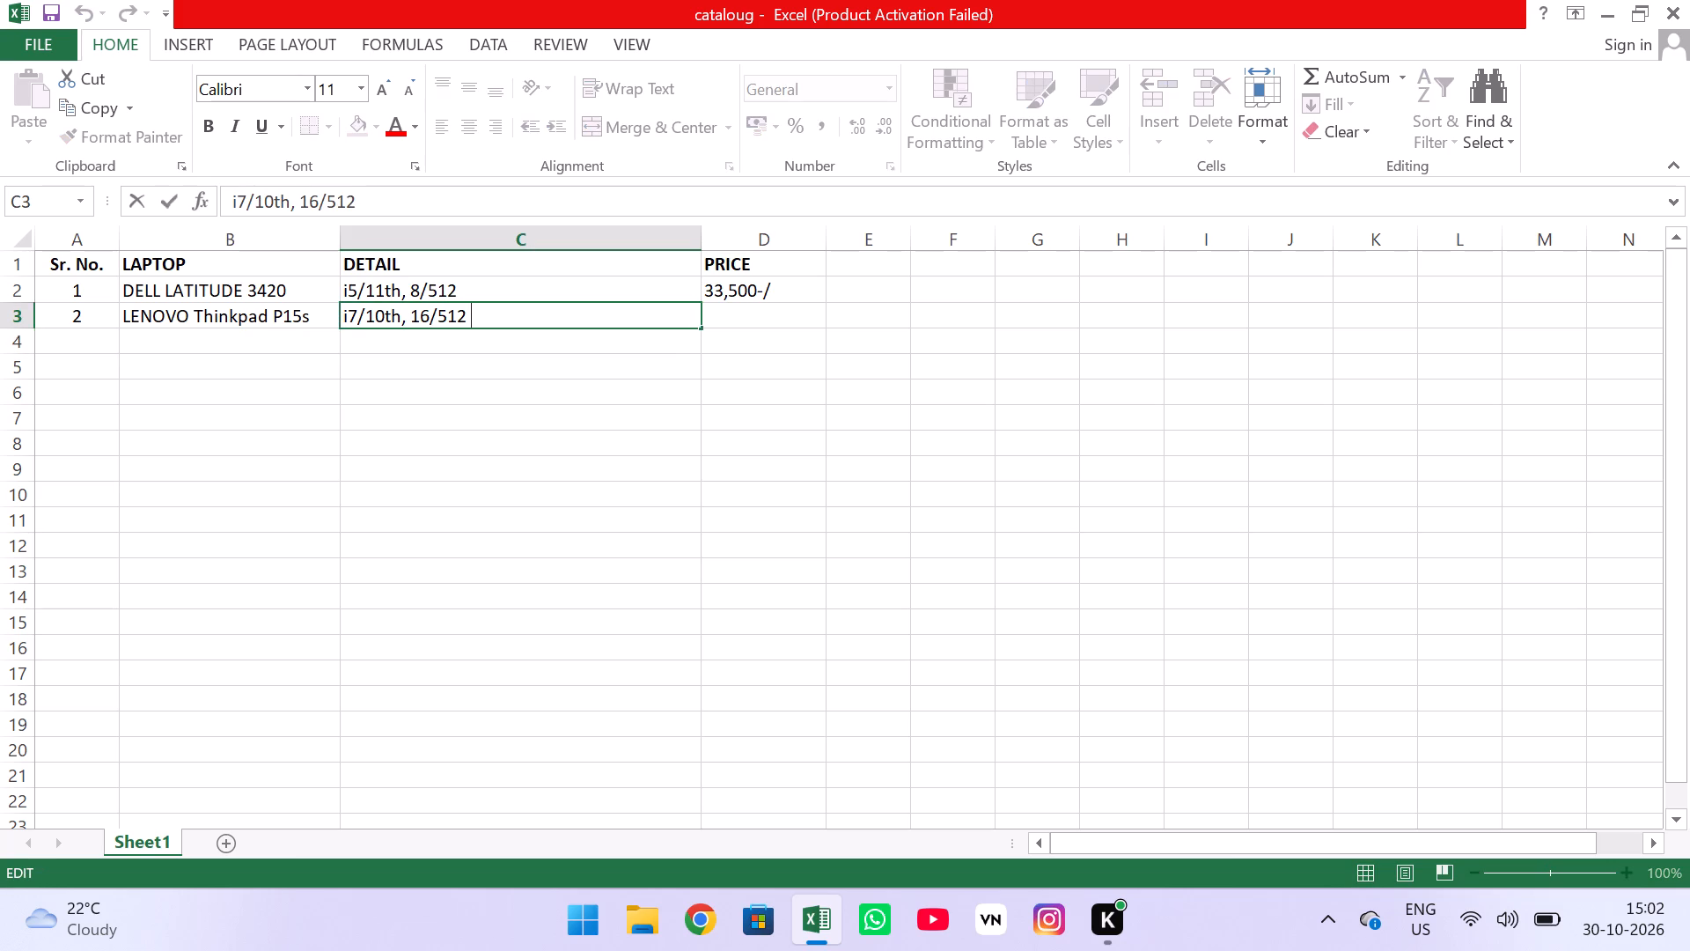
{"action": "key", "text": "shift+plus"}
{"action": "key", "text": "BackSpace"}
{"action": "key", "text": "BackSpace"}
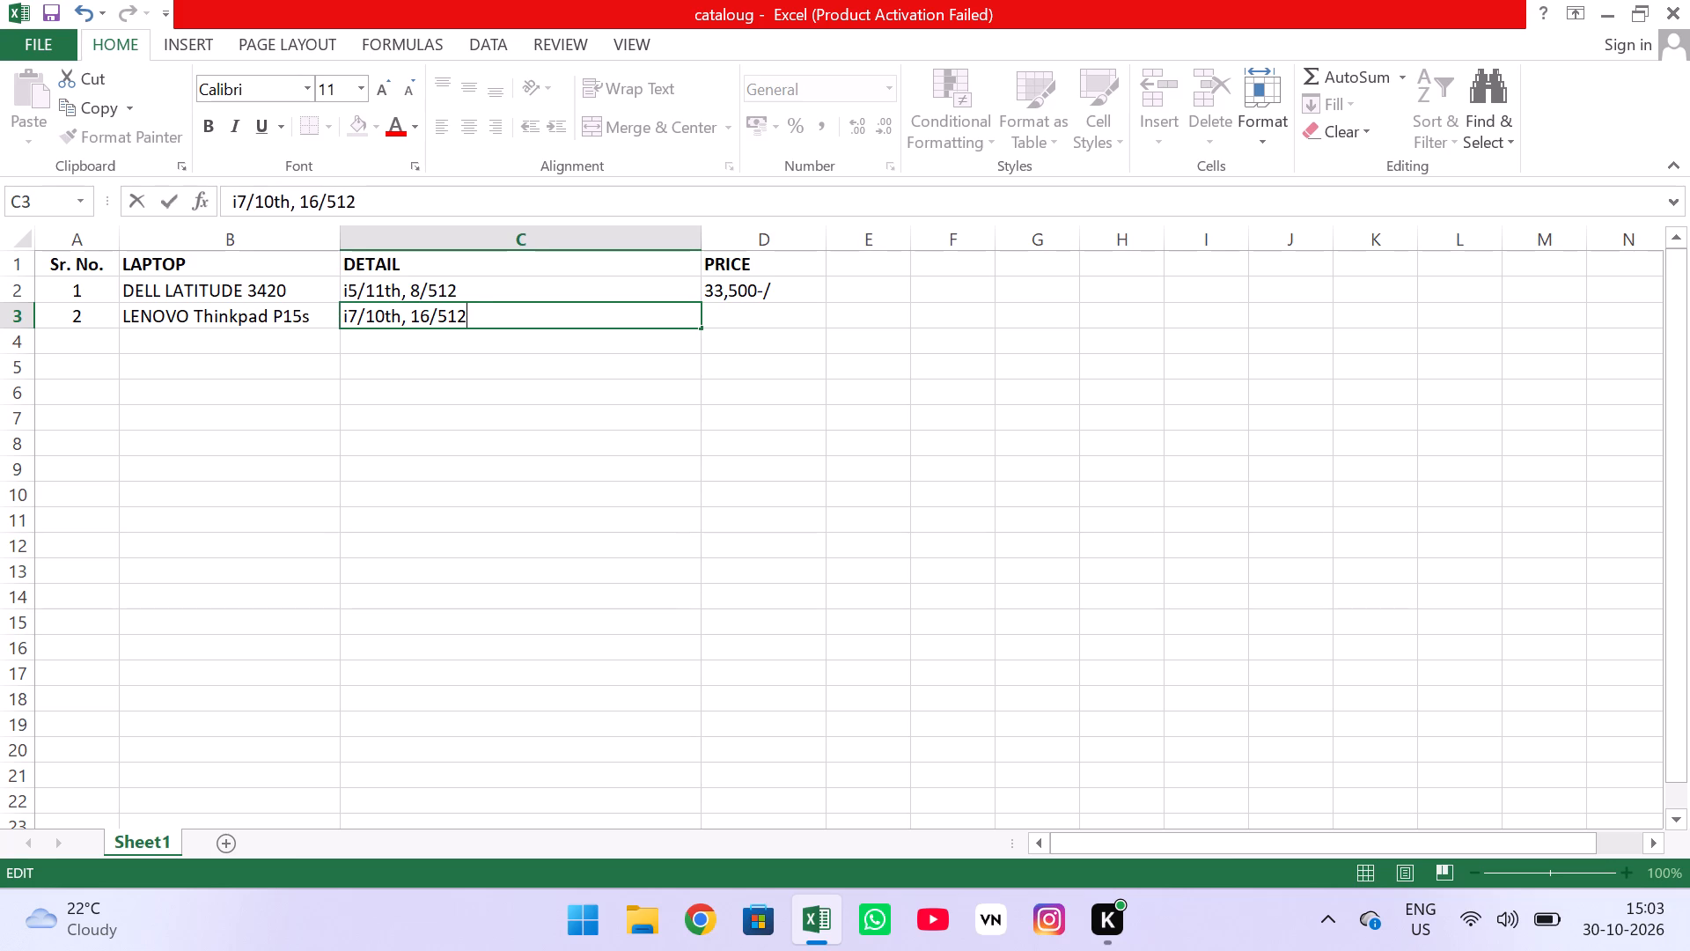
{"action": "type", "text": ","}
{"action": "key", "text": "space"}
{"action": "key", "text": "2"}
{"action": "type", "text": "gb"}
{"action": "key", "text": "space"}
{"action": "type", "text": "gr"}
{"action": "type", "text": "aphic card"}
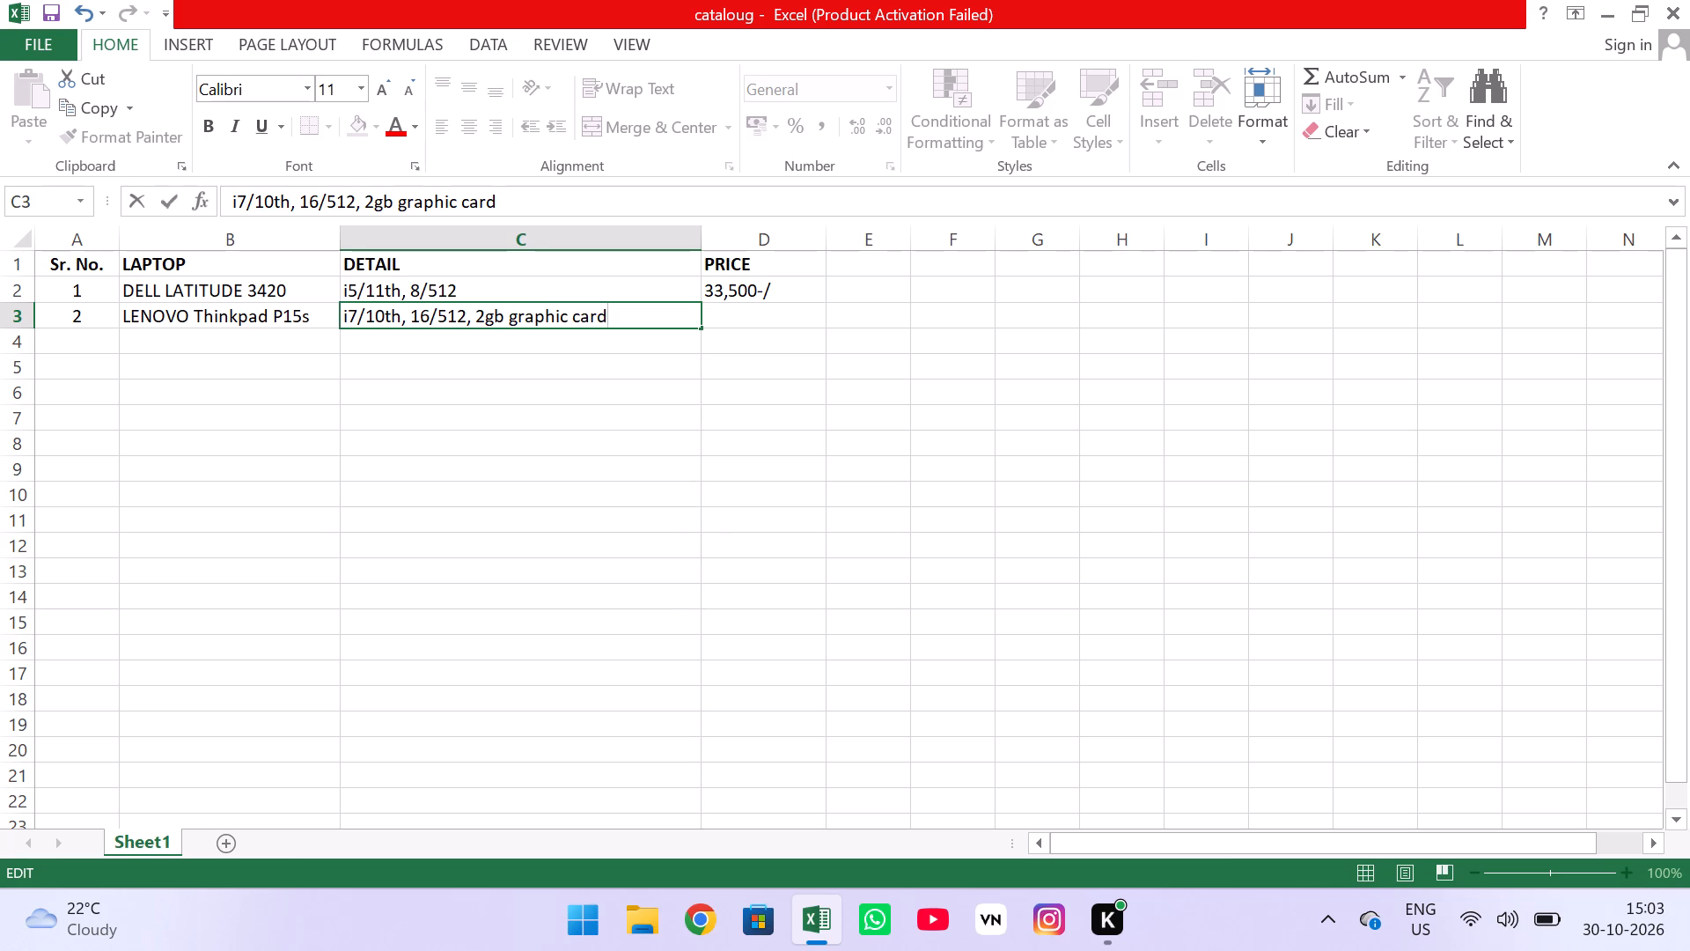
Append ", professional mobile workstetion" after "2gb graphic card" in the DETAIL cell C3.
{"action": "key", "text": "comma"}
{"action": "type", "text": "pro"}
{"action": "key", "text": "BackSpace"}
{"action": "key", "text": "BackSpace"}
{"action": "key", "text": "BackSpace"}
{"action": "key", "text": "space"}
{"action": "key", "text": "p"}
{"action": "type", "text": "ro"}
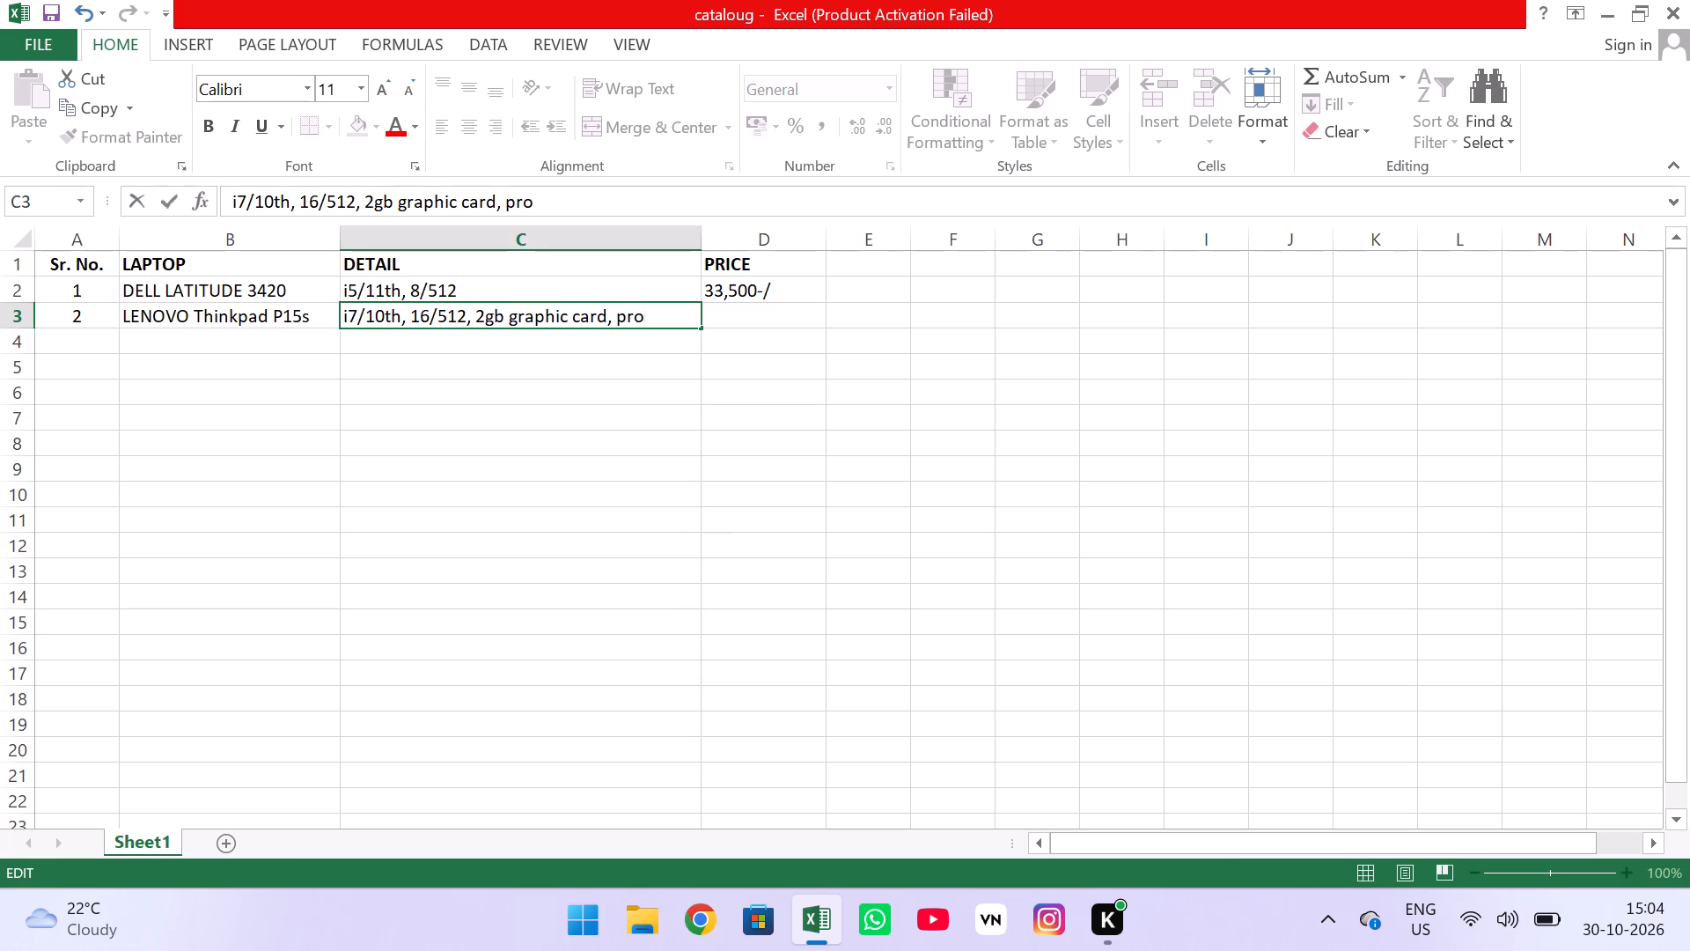
{"action": "type", "text": "fessi"}
{"action": "key", "text": "o"}
{"action": "type", "text": "nal"}
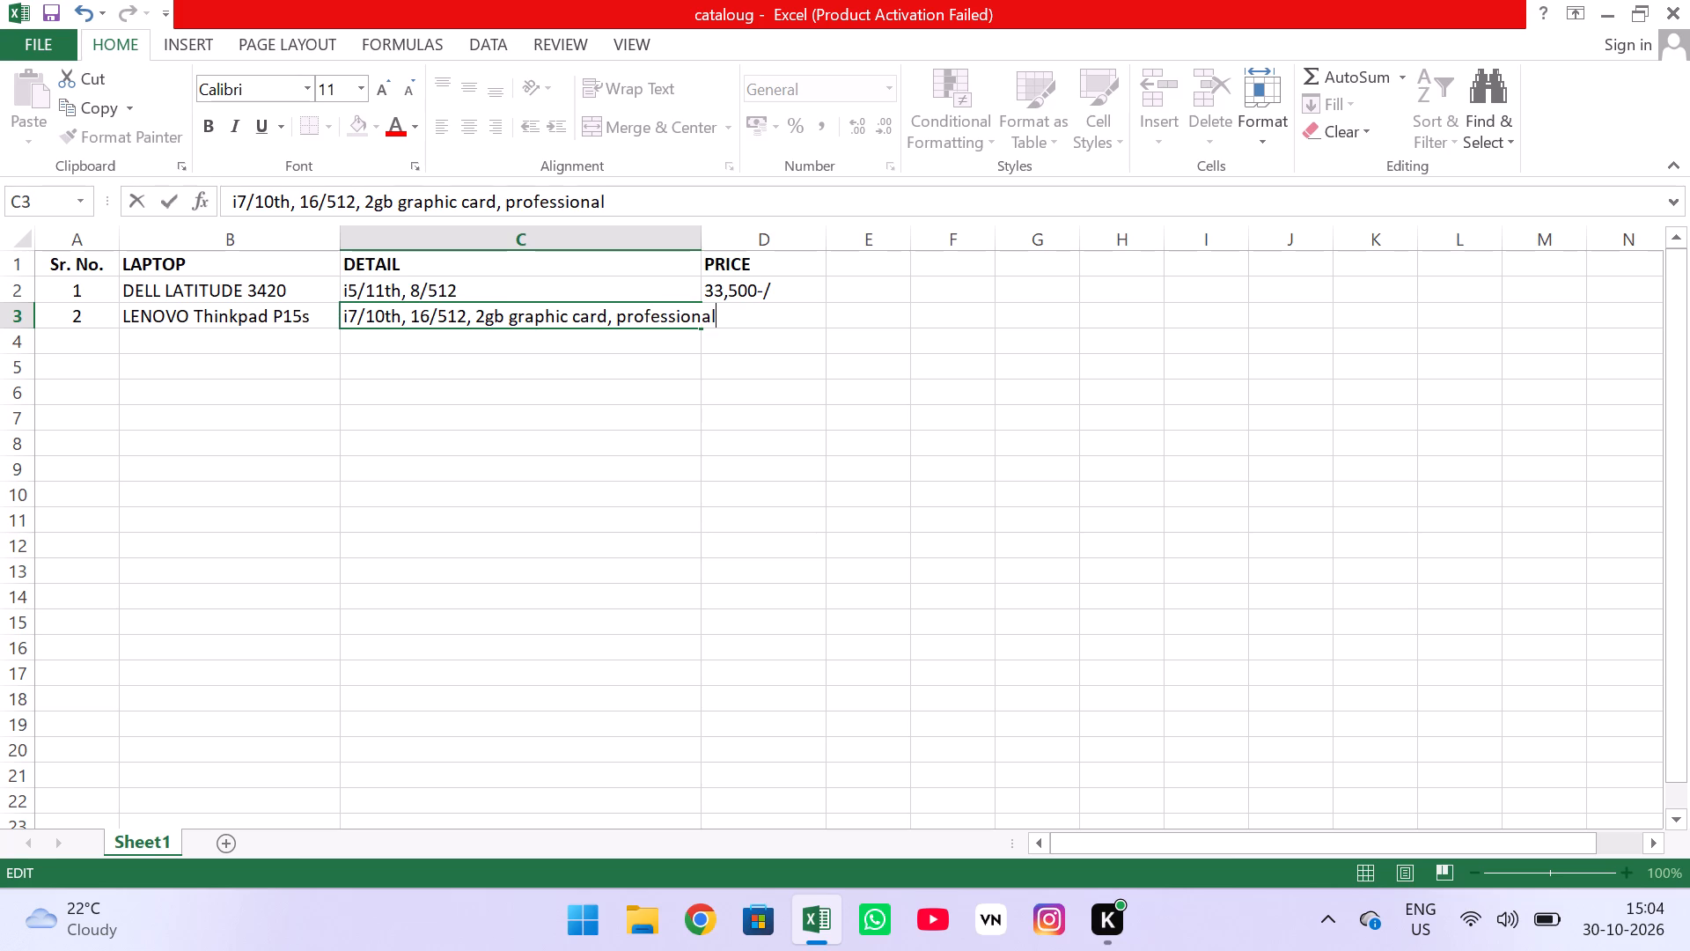
{"action": "key", "text": "space"}
{"action": "type", "text": "mobile"}
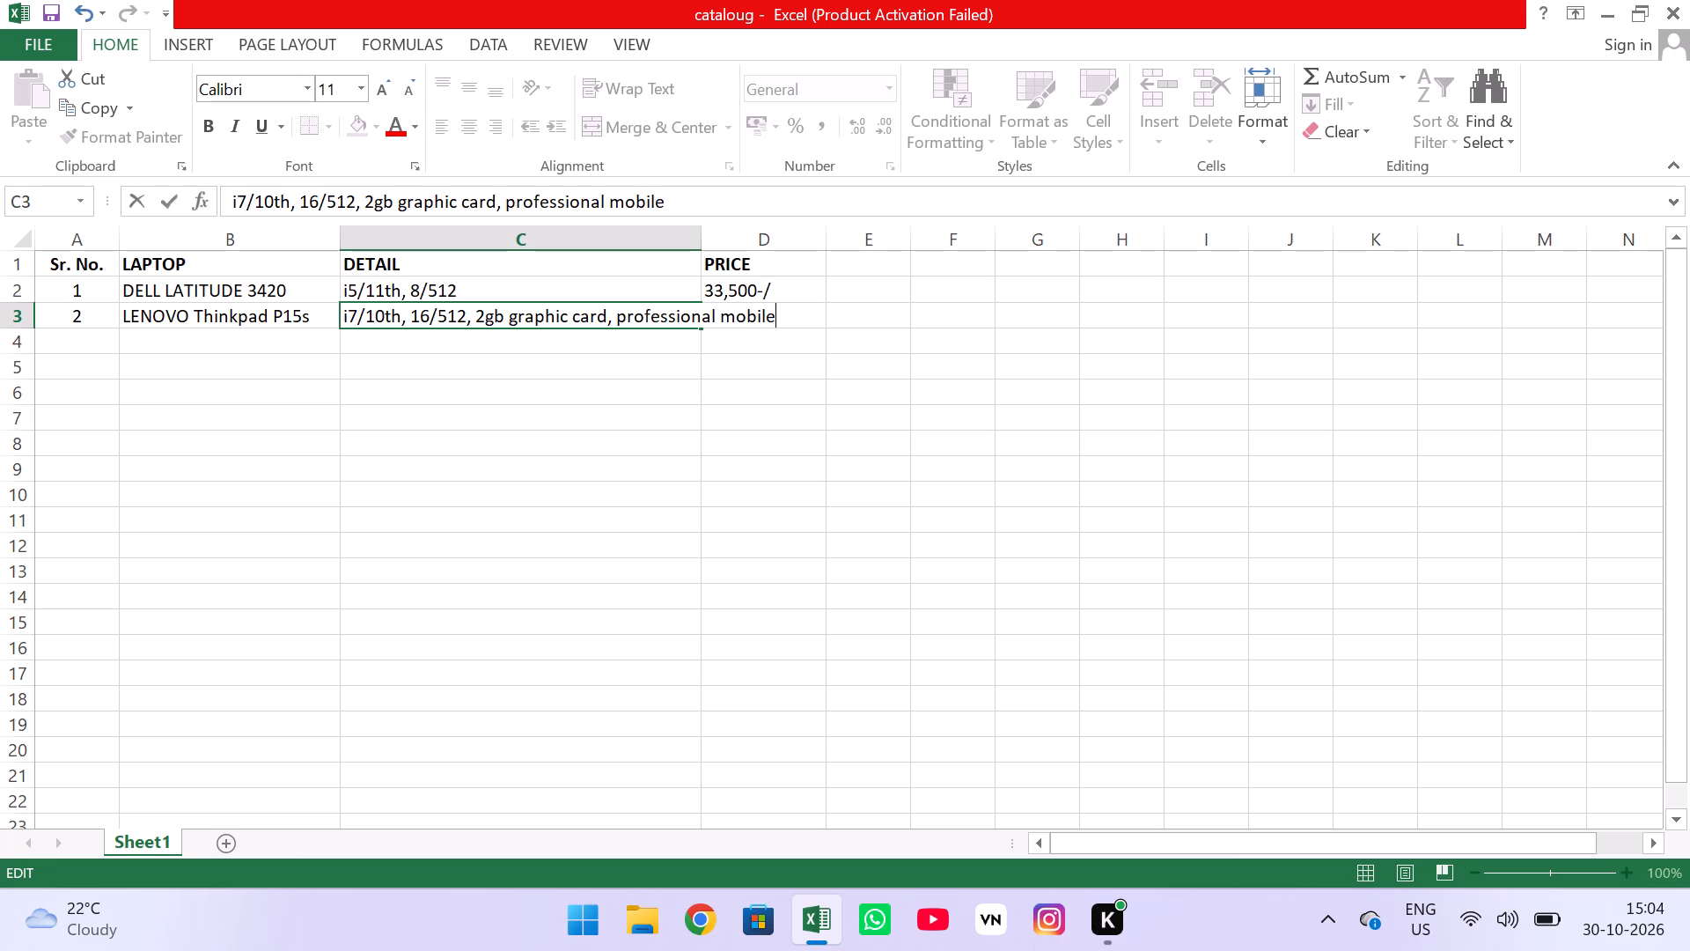
{"action": "key", "text": "space"}
{"action": "type", "text": "wo"}
{"action": "type", "text": "rk"}
{"action": "type", "text": "ste"}
{"action": "type", "text": "tion"}
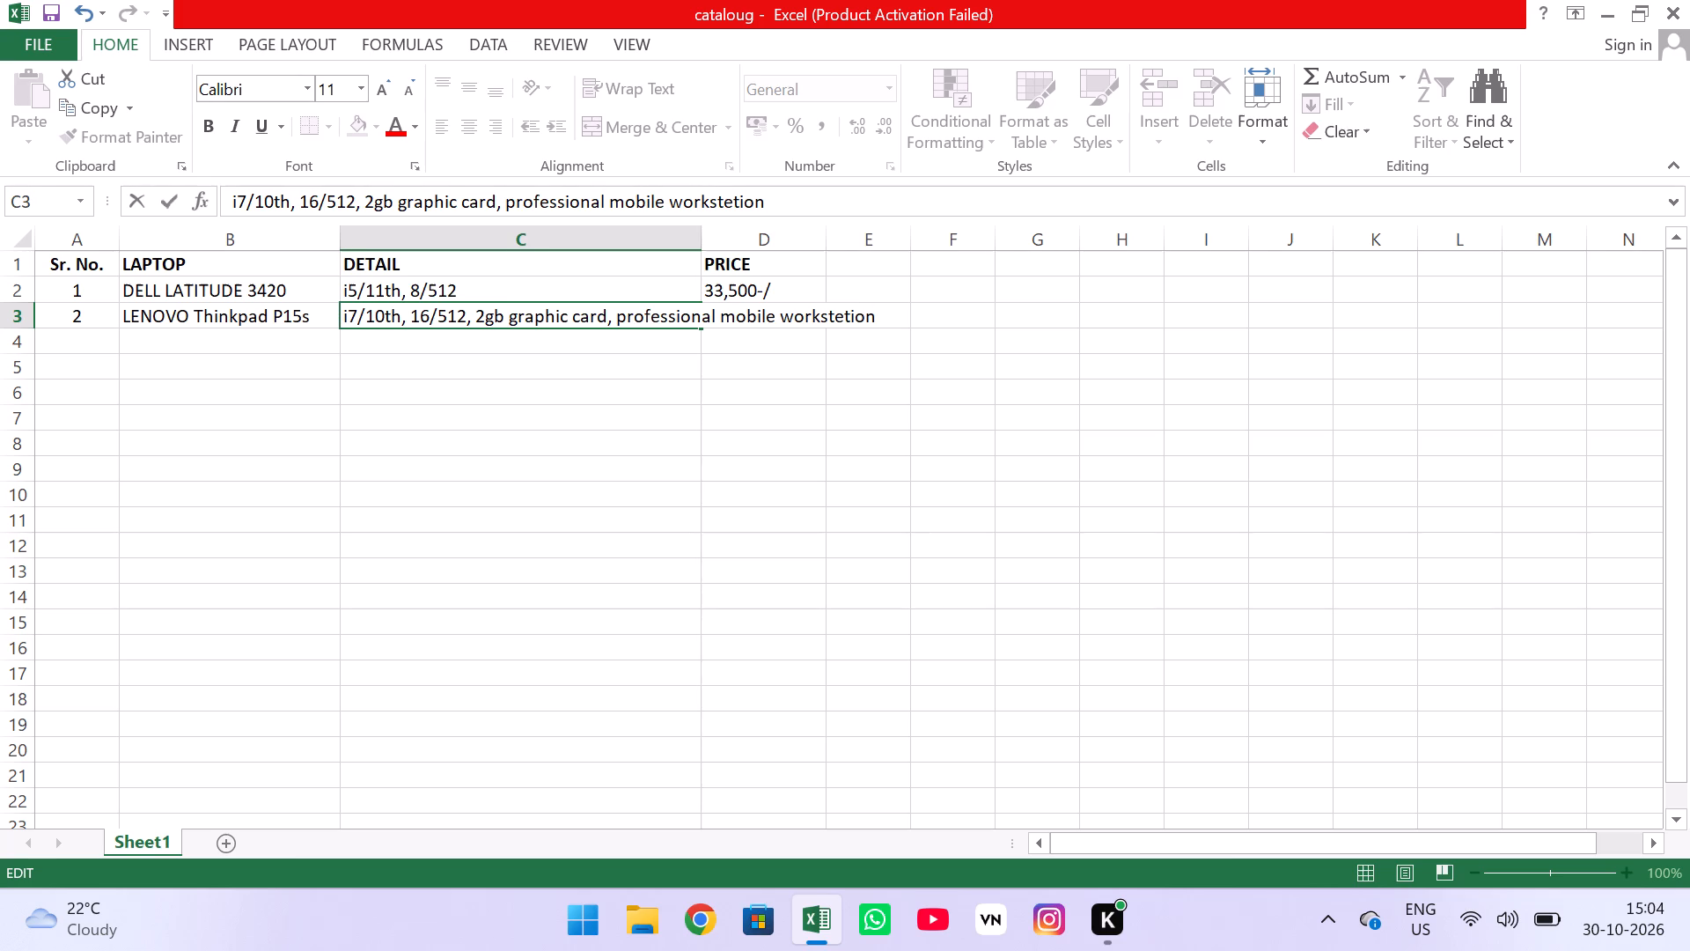
Append ", backlight keybord, fingerprint" to the LENOVO Thinkpad P15s specification in cell C3.
{"action": "type", "text": ","}
{"action": "key", "text": "space"}
{"action": "type", "text": "ba"}
{"action": "type", "text": "cklight"}
{"action": "key", "text": "space"}
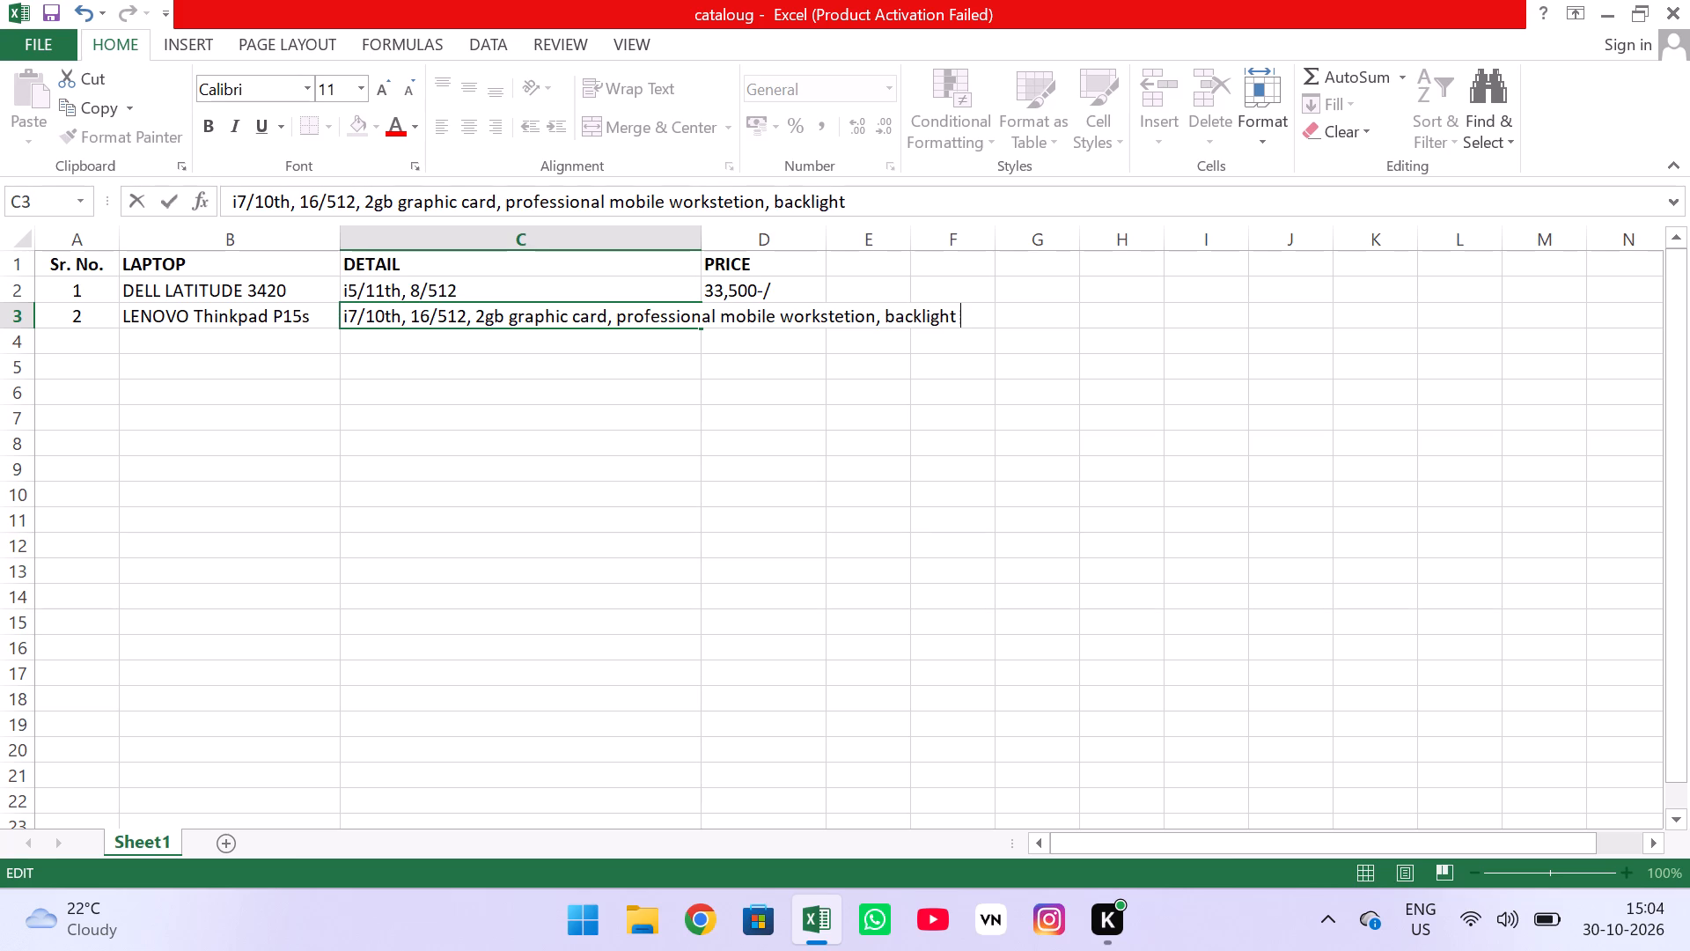
{"action": "type", "text": "ke"}
{"action": "type", "text": "ybord"}
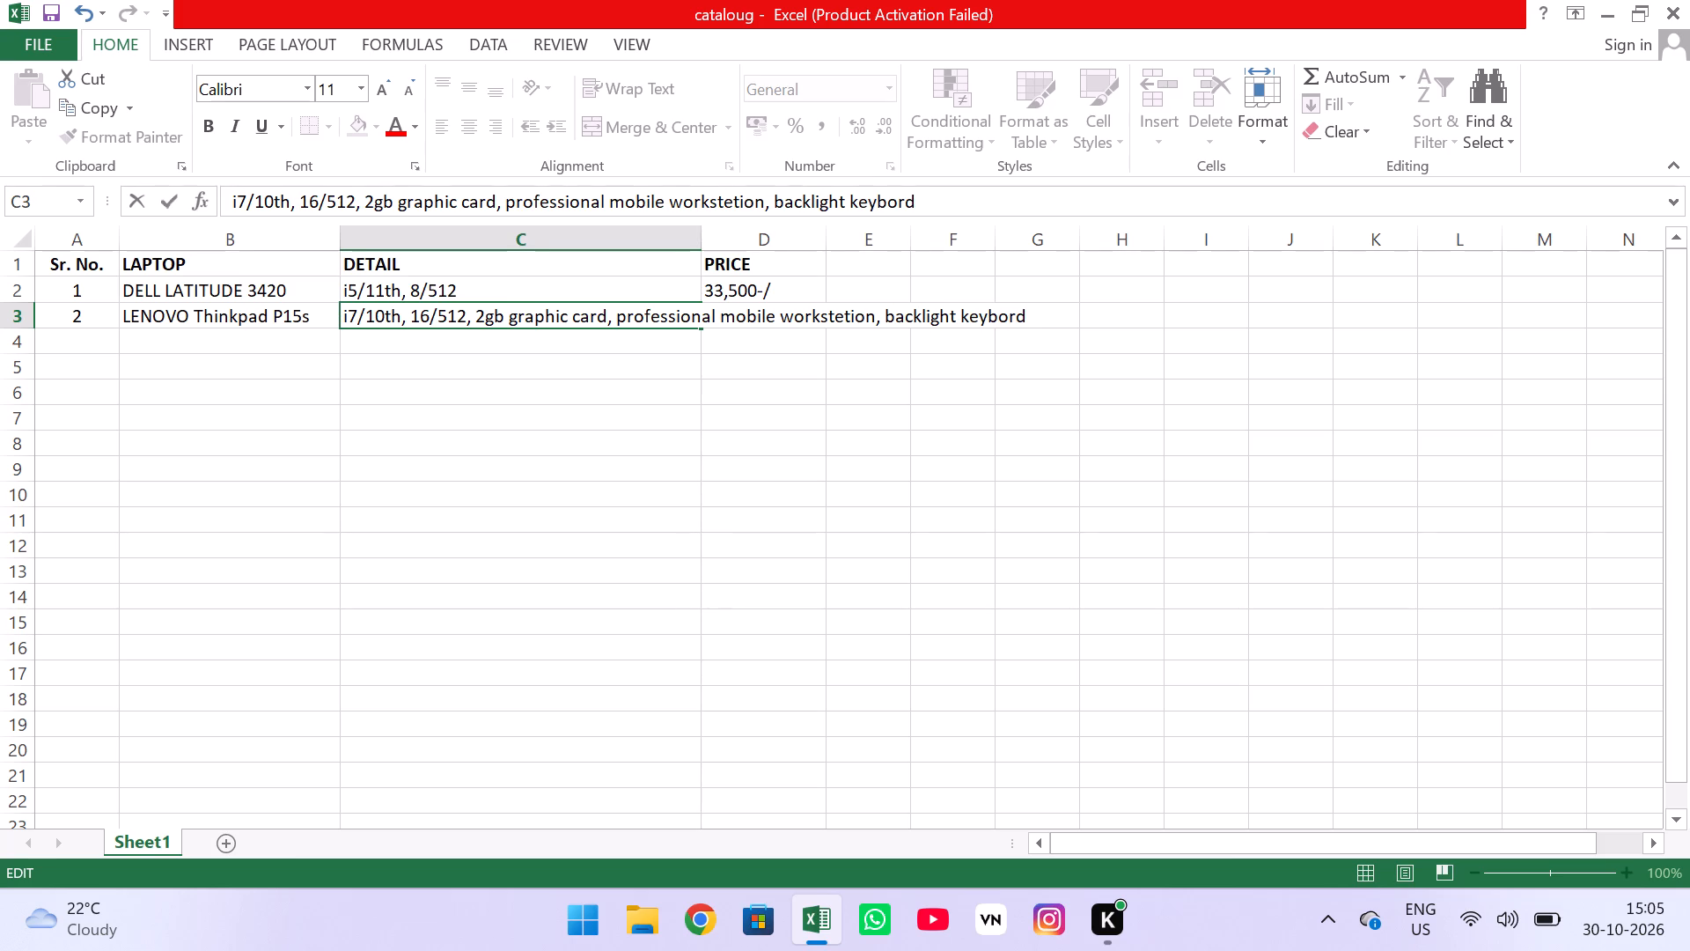
{"action": "key", "text": "comma"}
{"action": "key", "text": "space"}
{"action": "type", "text": "finger"}
{"action": "type", "text": "print"}
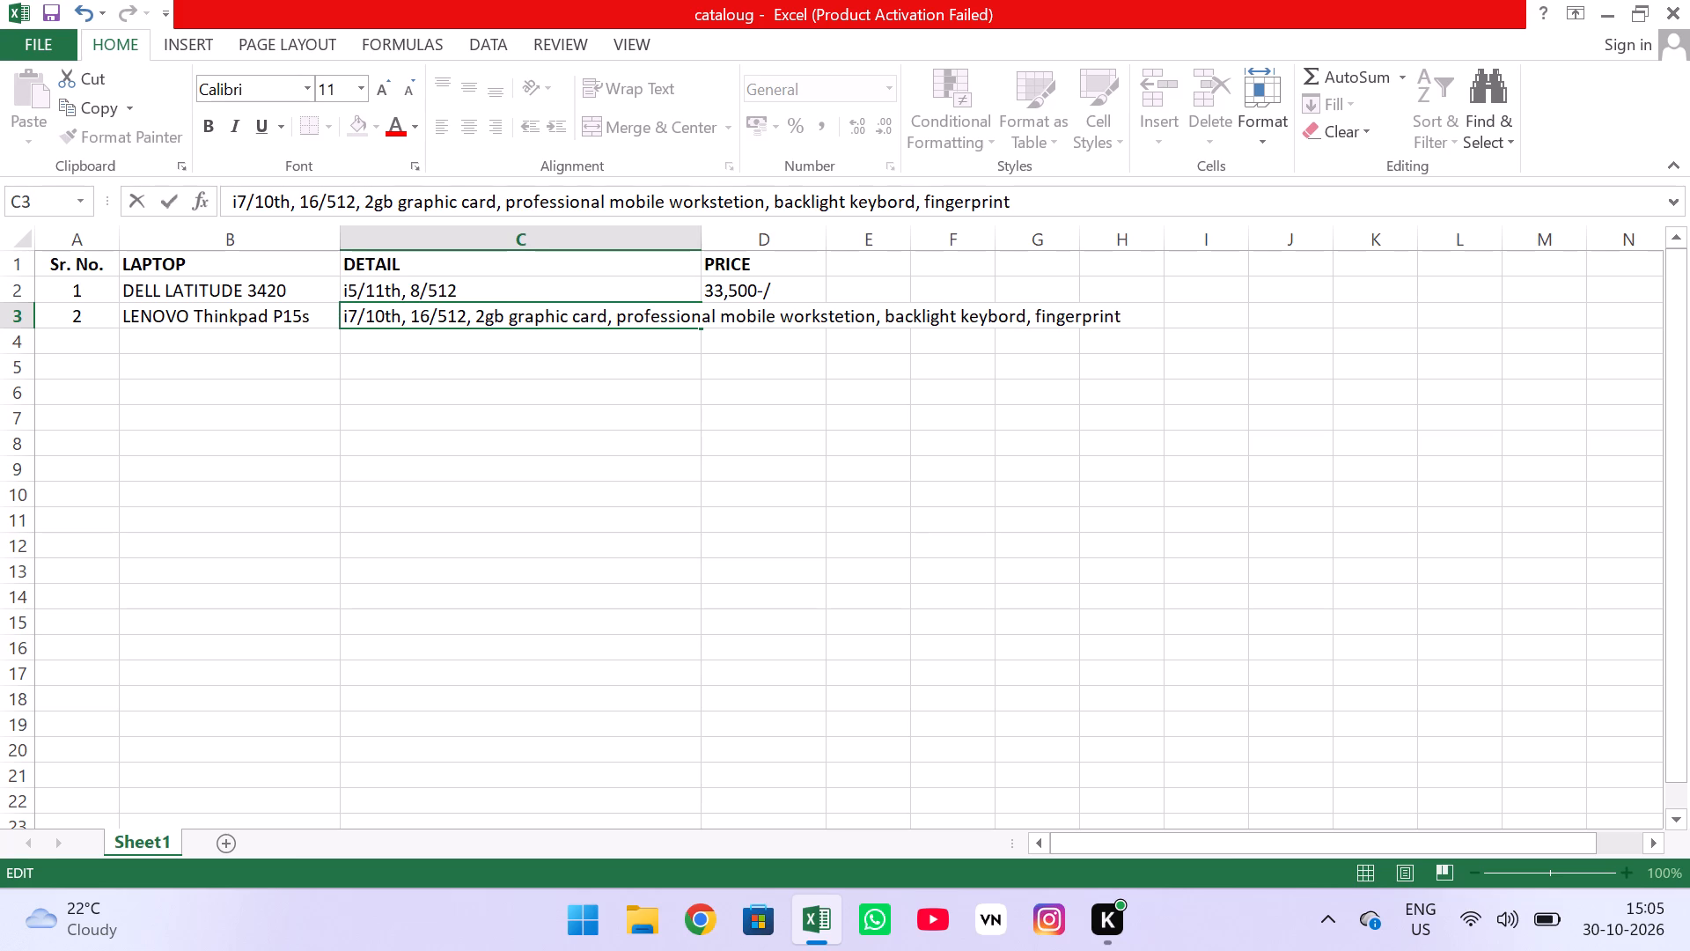
Append ", Nvvidia Quodro P520" after "fingerprint" in the DETAIL cell C3.
{"action": "key", "text": "comma"}
{"action": "key", "text": "space"}
{"action": "key", "text": "shift+n"}
{"action": "key", "text": "v"}
{"action": "key", "text": "v"}
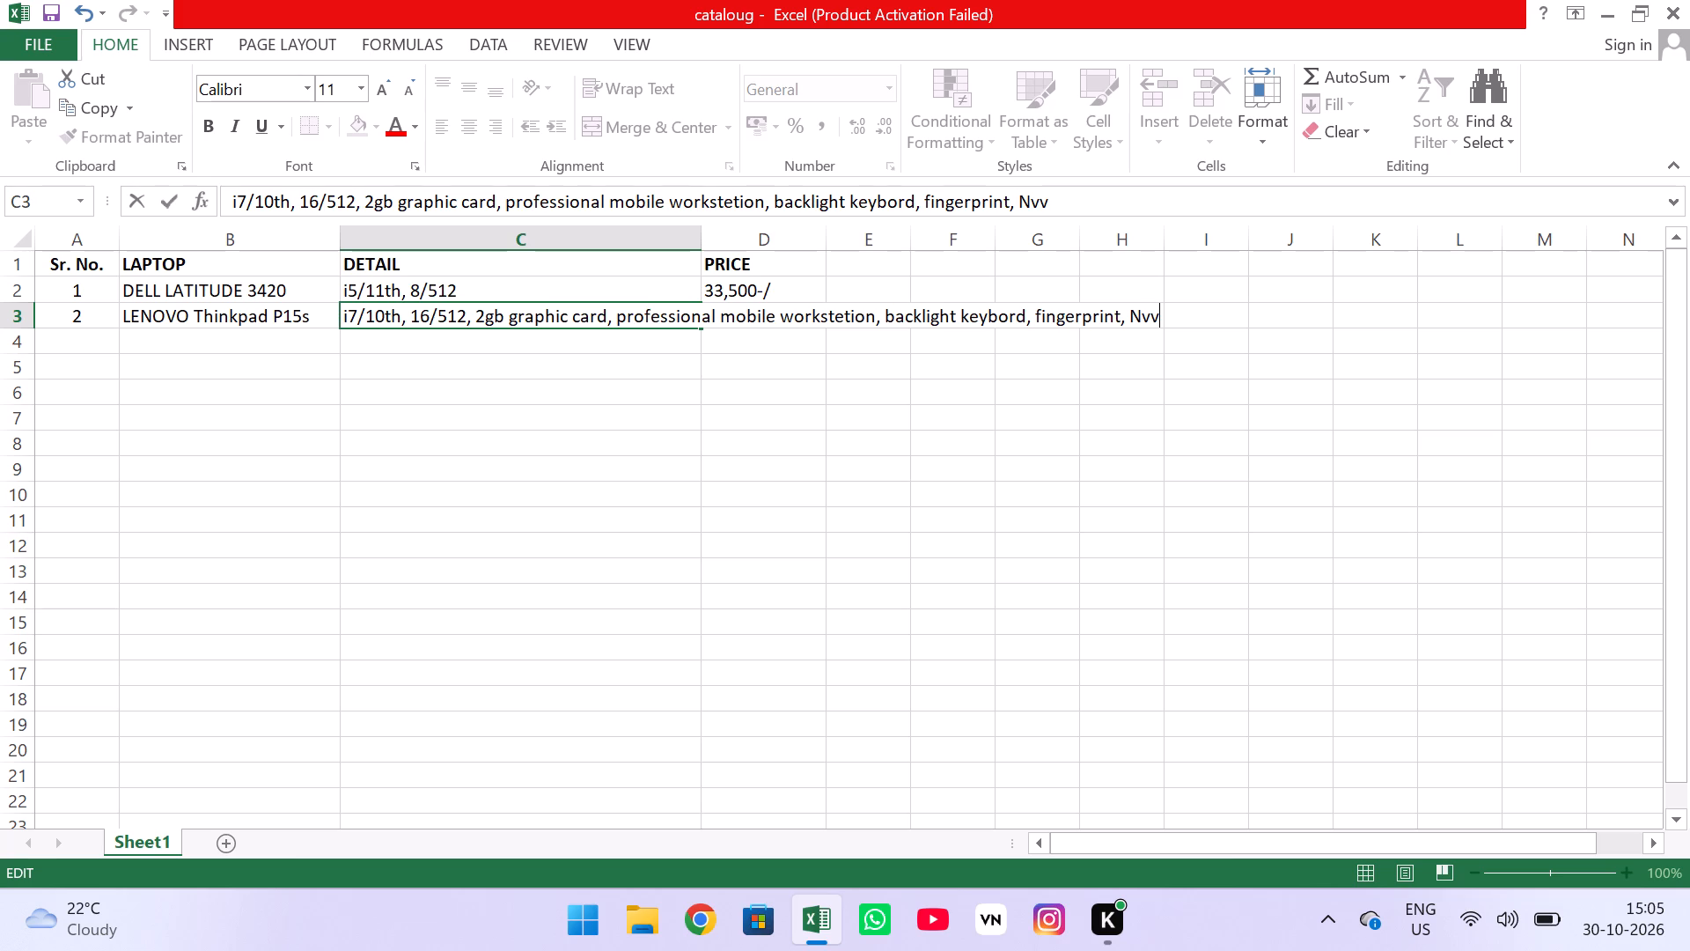
{"action": "type", "text": "idia"}
{"action": "key", "text": "space"}
{"action": "key", "text": "shift+q"}
{"action": "key", "text": "u"}
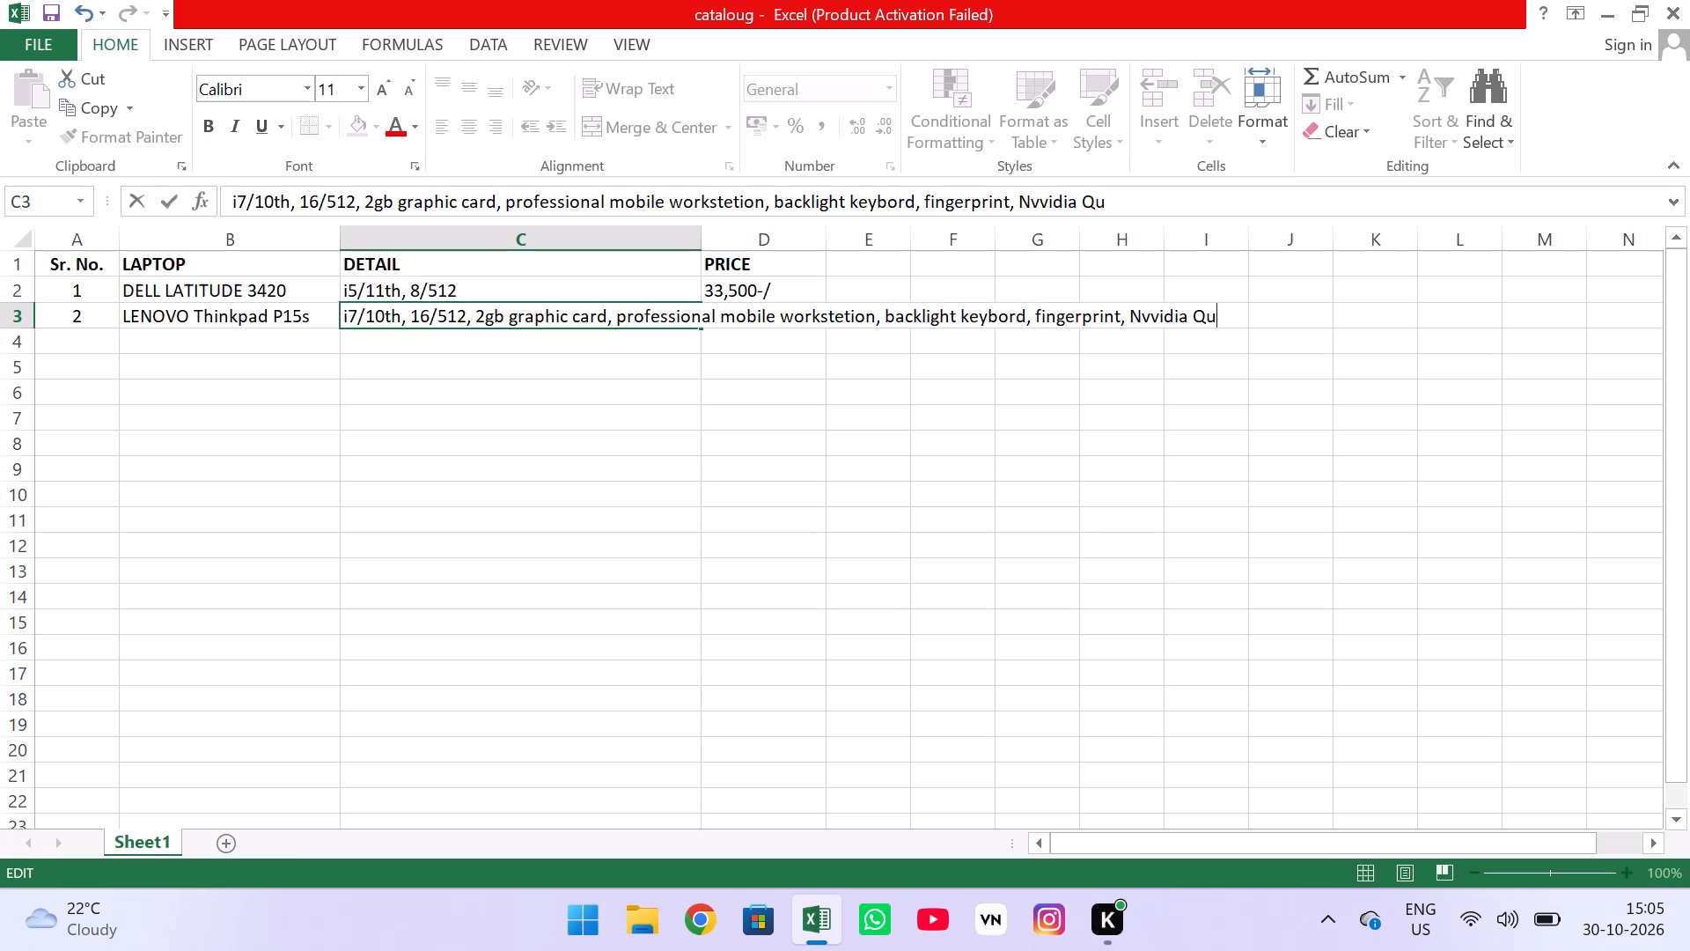
{"action": "key", "text": "o"}
{"action": "type", "text": "dra"}
{"action": "key", "text": "BackSpace"}
{"action": "key", "text": "o"}
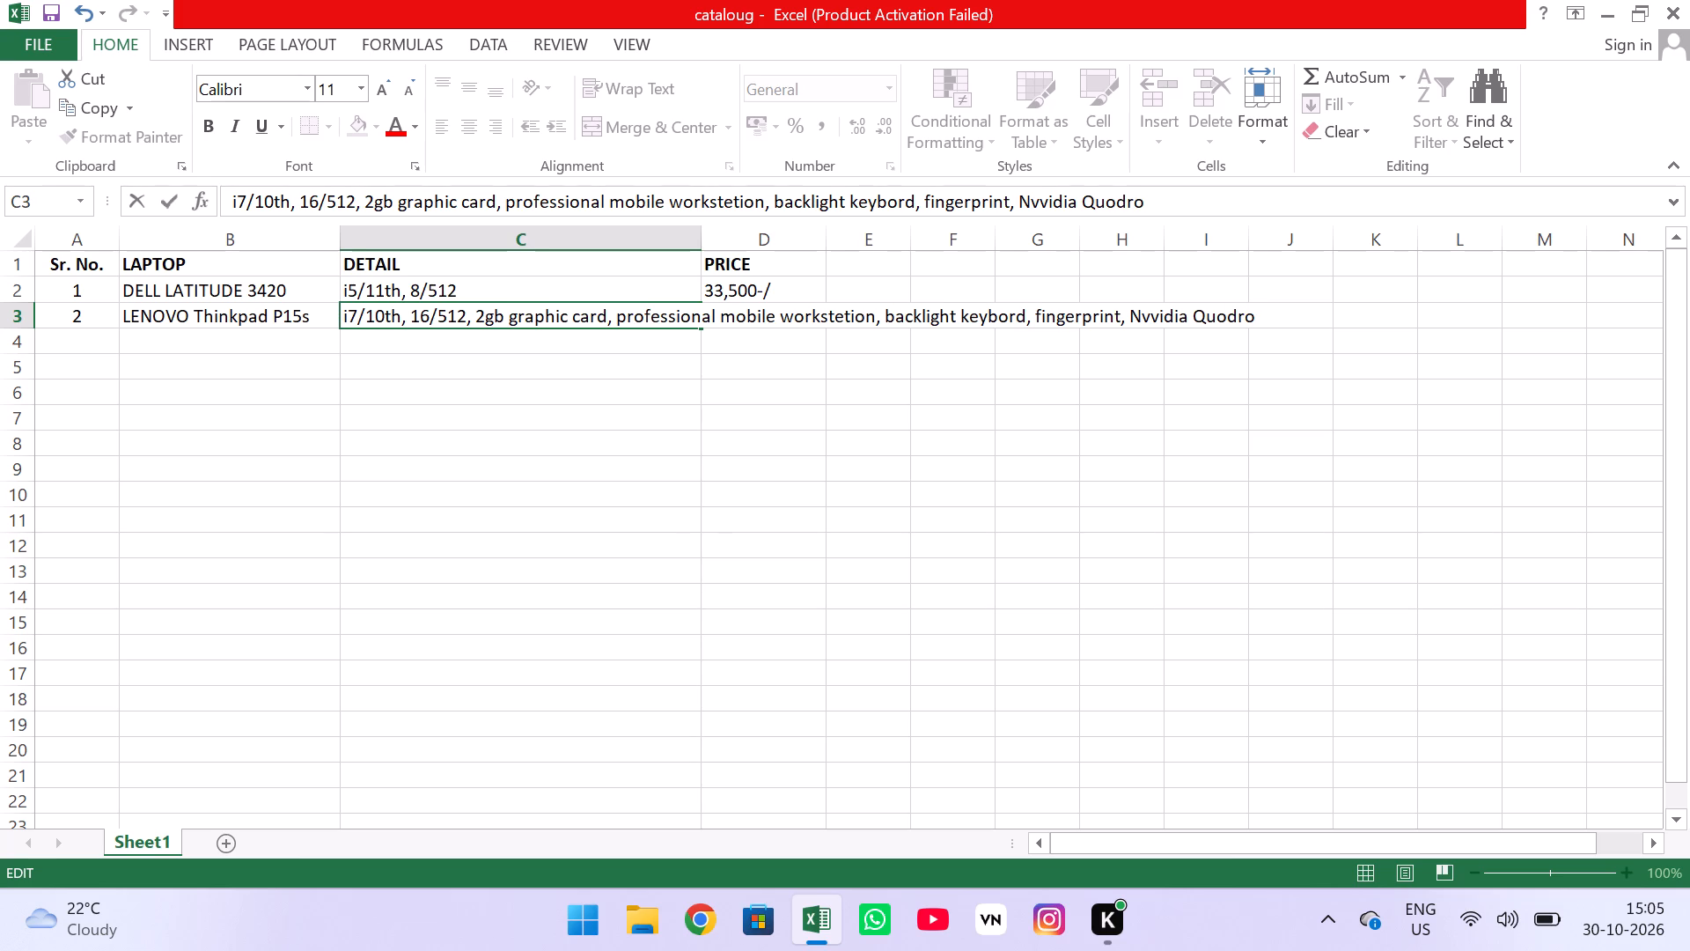
{"action": "key", "text": "space"}
{"action": "key", "text": "shift+p"}
{"action": "type", "text": "520"}
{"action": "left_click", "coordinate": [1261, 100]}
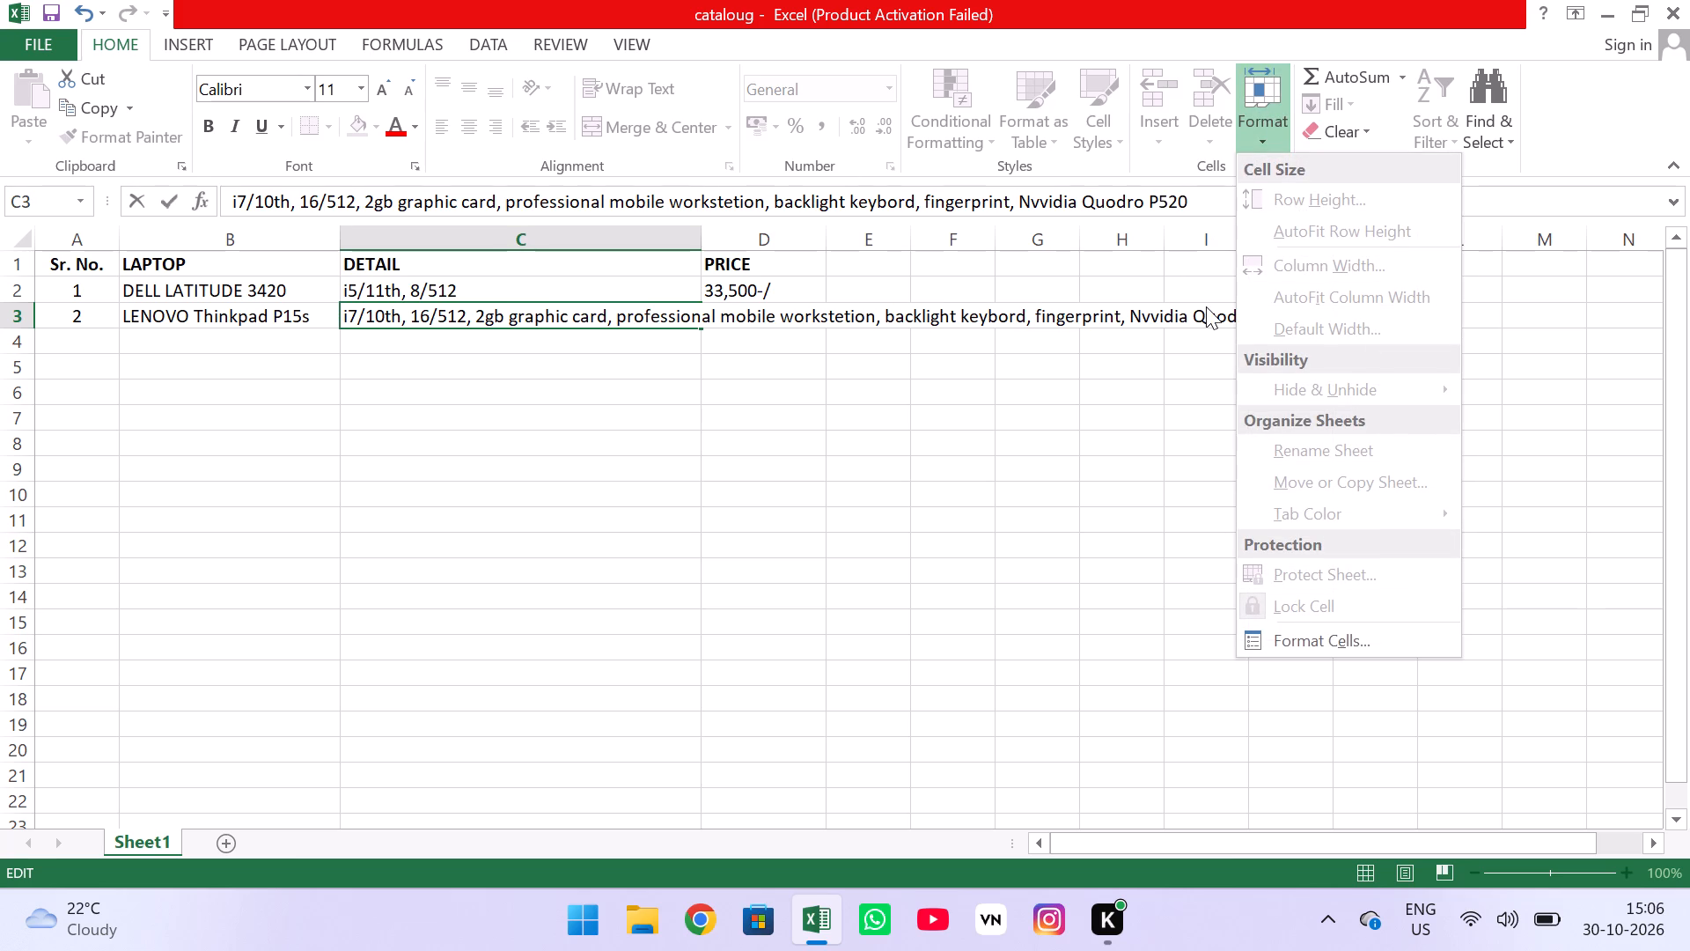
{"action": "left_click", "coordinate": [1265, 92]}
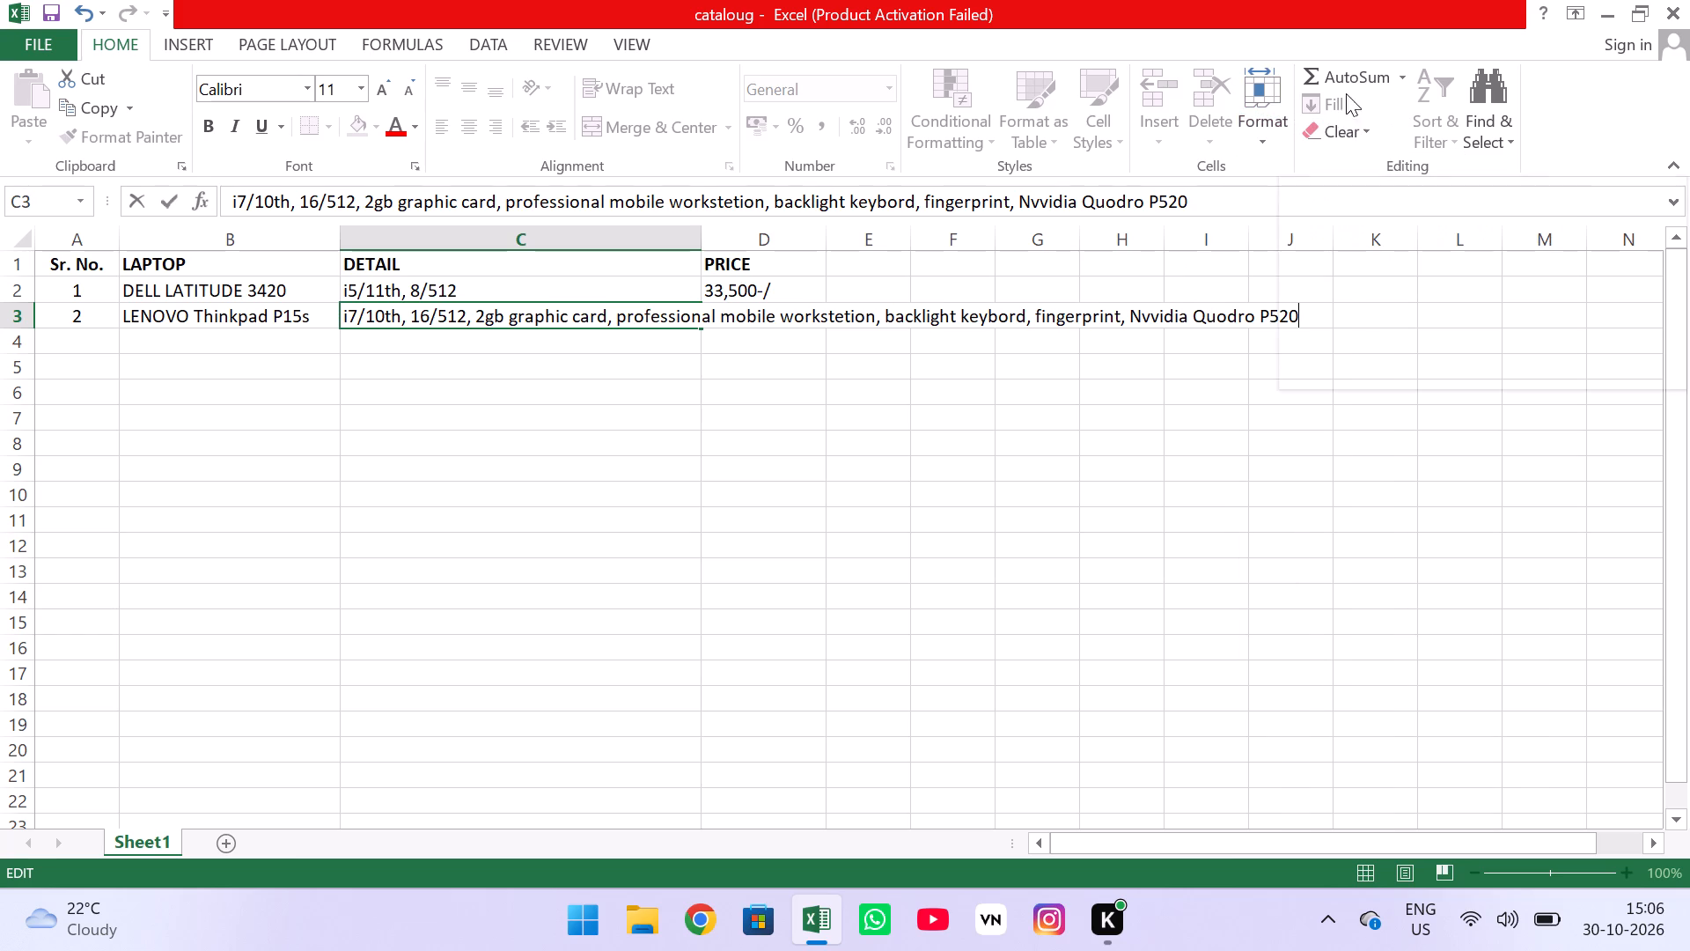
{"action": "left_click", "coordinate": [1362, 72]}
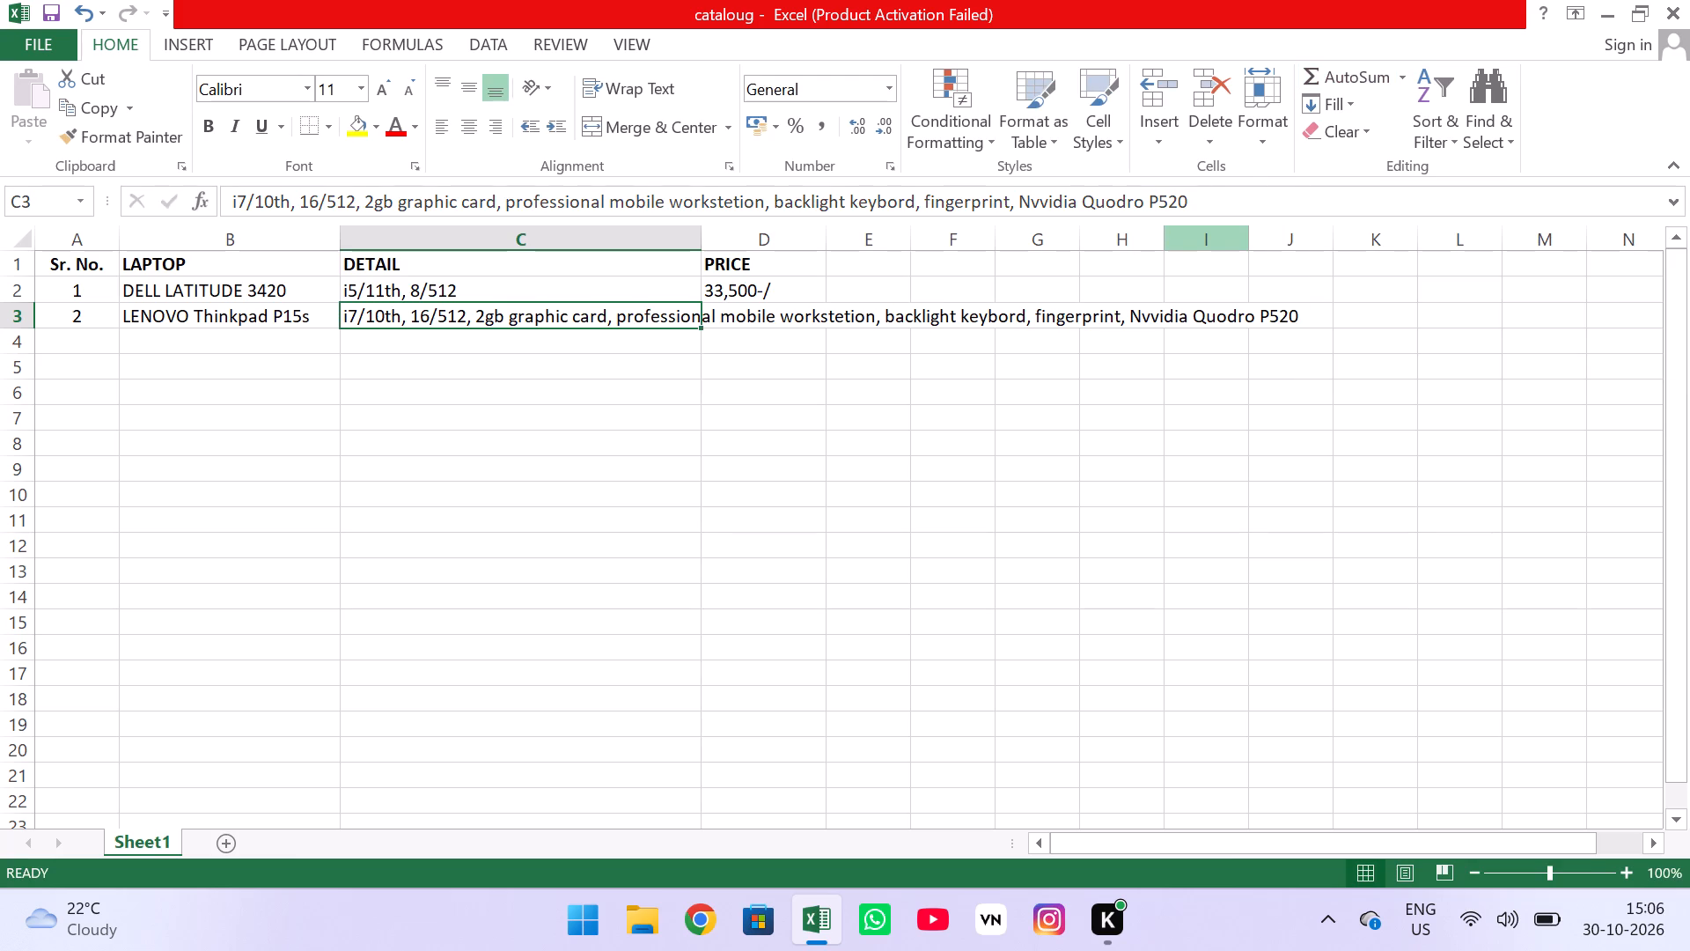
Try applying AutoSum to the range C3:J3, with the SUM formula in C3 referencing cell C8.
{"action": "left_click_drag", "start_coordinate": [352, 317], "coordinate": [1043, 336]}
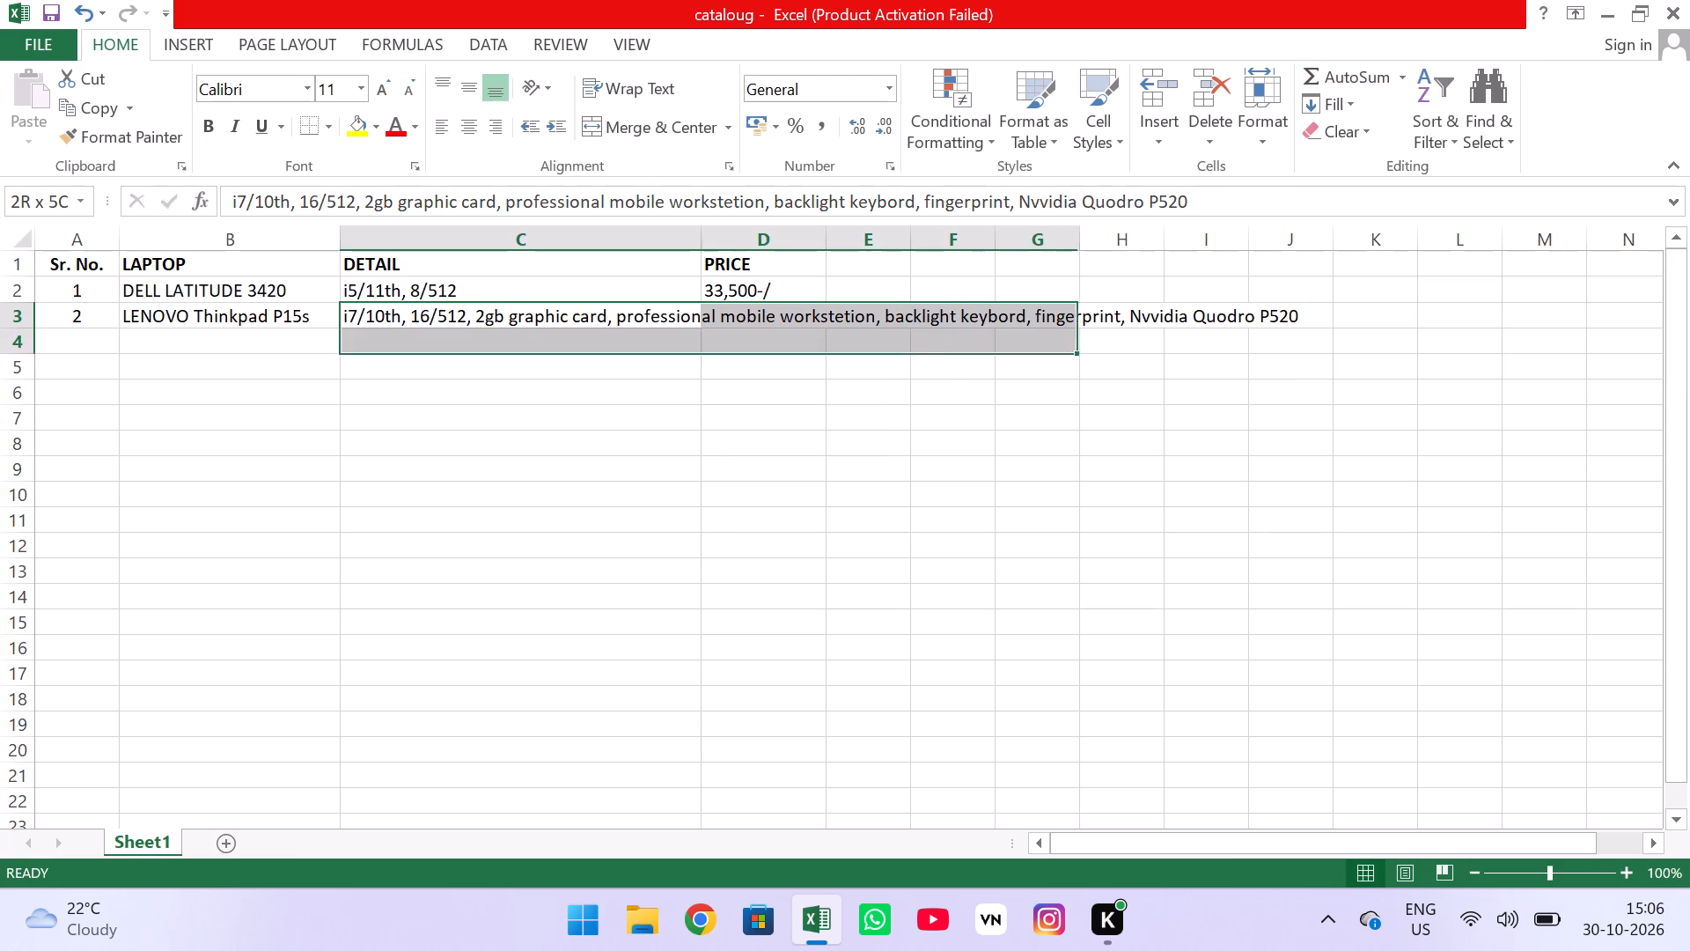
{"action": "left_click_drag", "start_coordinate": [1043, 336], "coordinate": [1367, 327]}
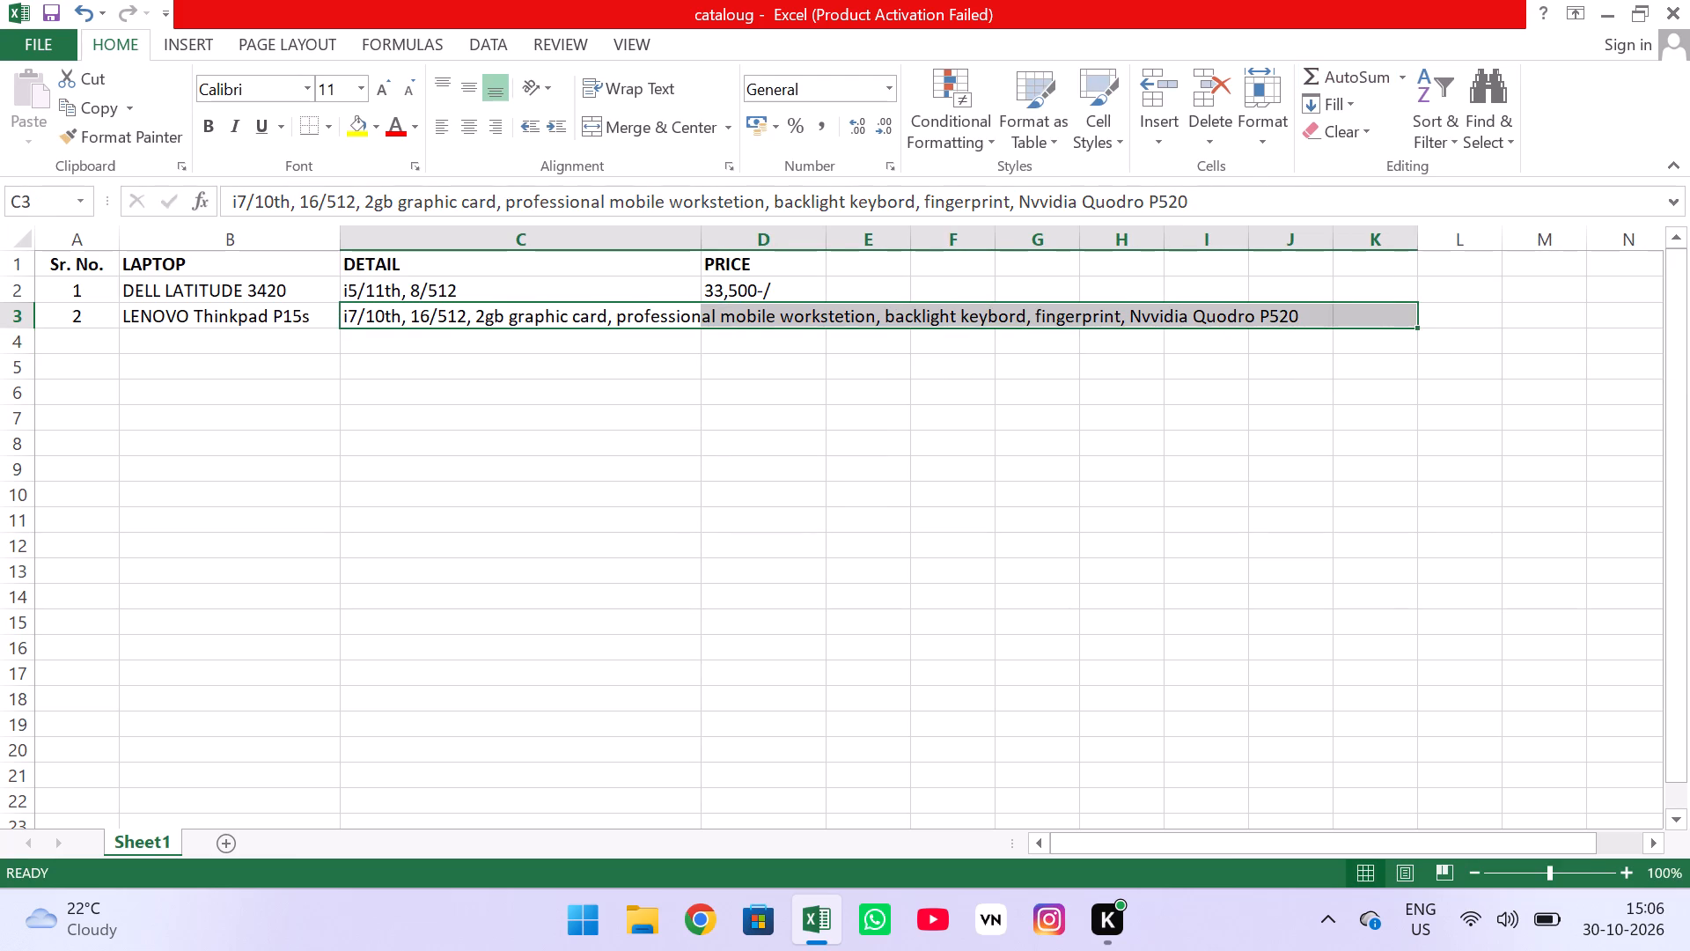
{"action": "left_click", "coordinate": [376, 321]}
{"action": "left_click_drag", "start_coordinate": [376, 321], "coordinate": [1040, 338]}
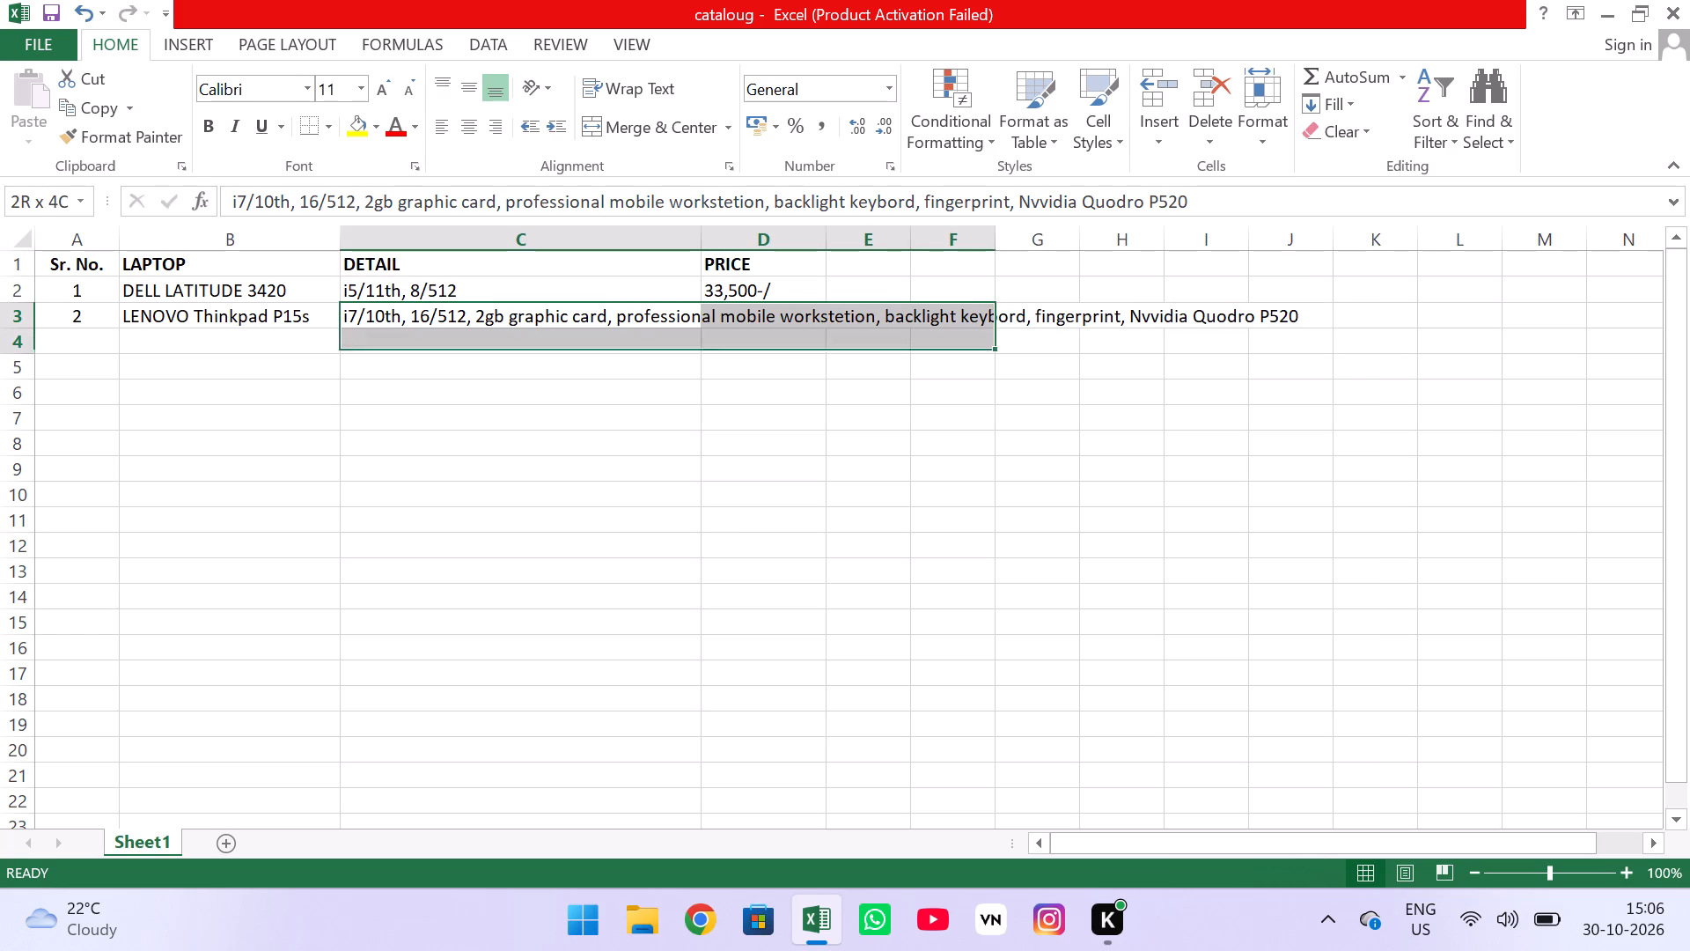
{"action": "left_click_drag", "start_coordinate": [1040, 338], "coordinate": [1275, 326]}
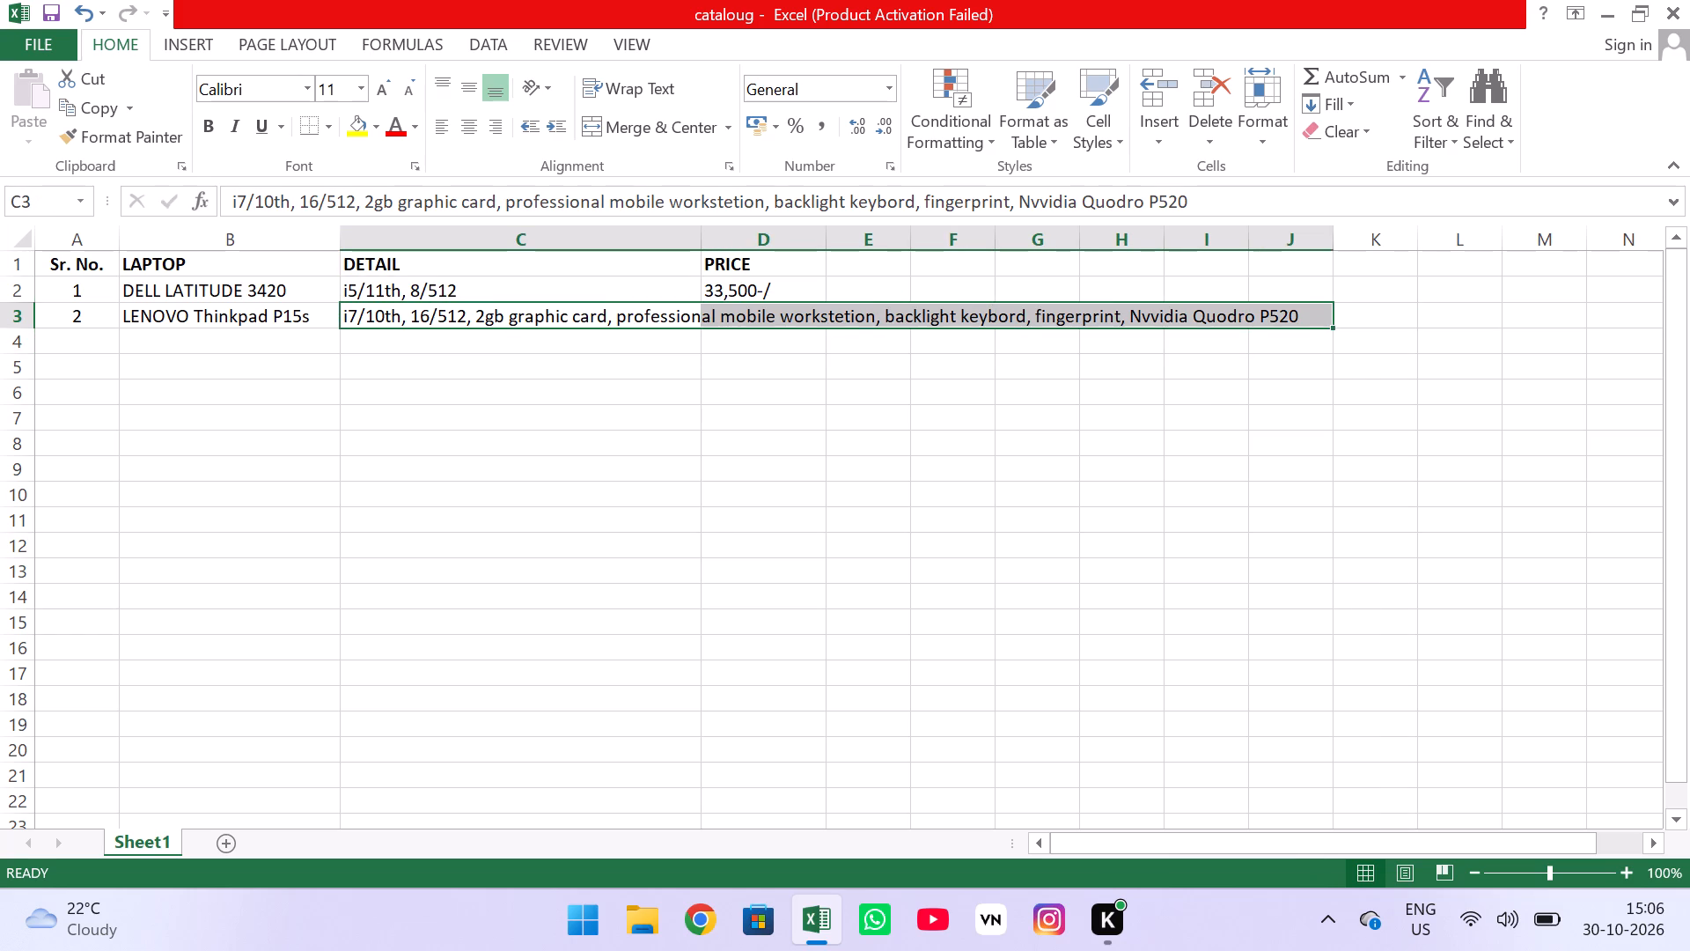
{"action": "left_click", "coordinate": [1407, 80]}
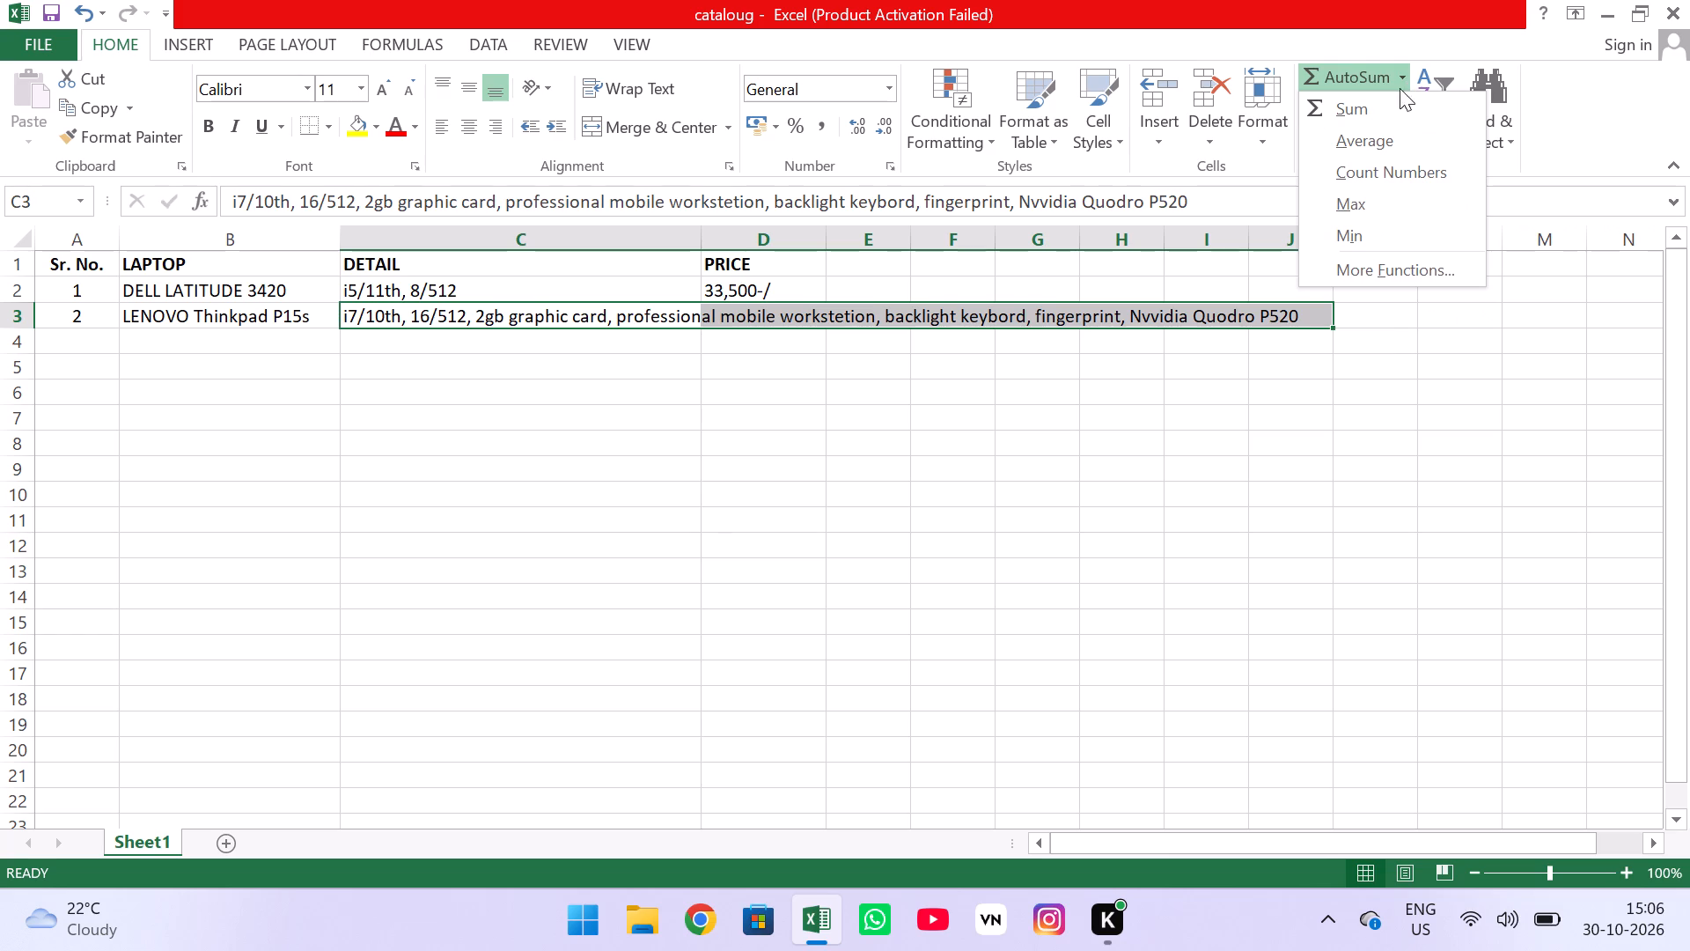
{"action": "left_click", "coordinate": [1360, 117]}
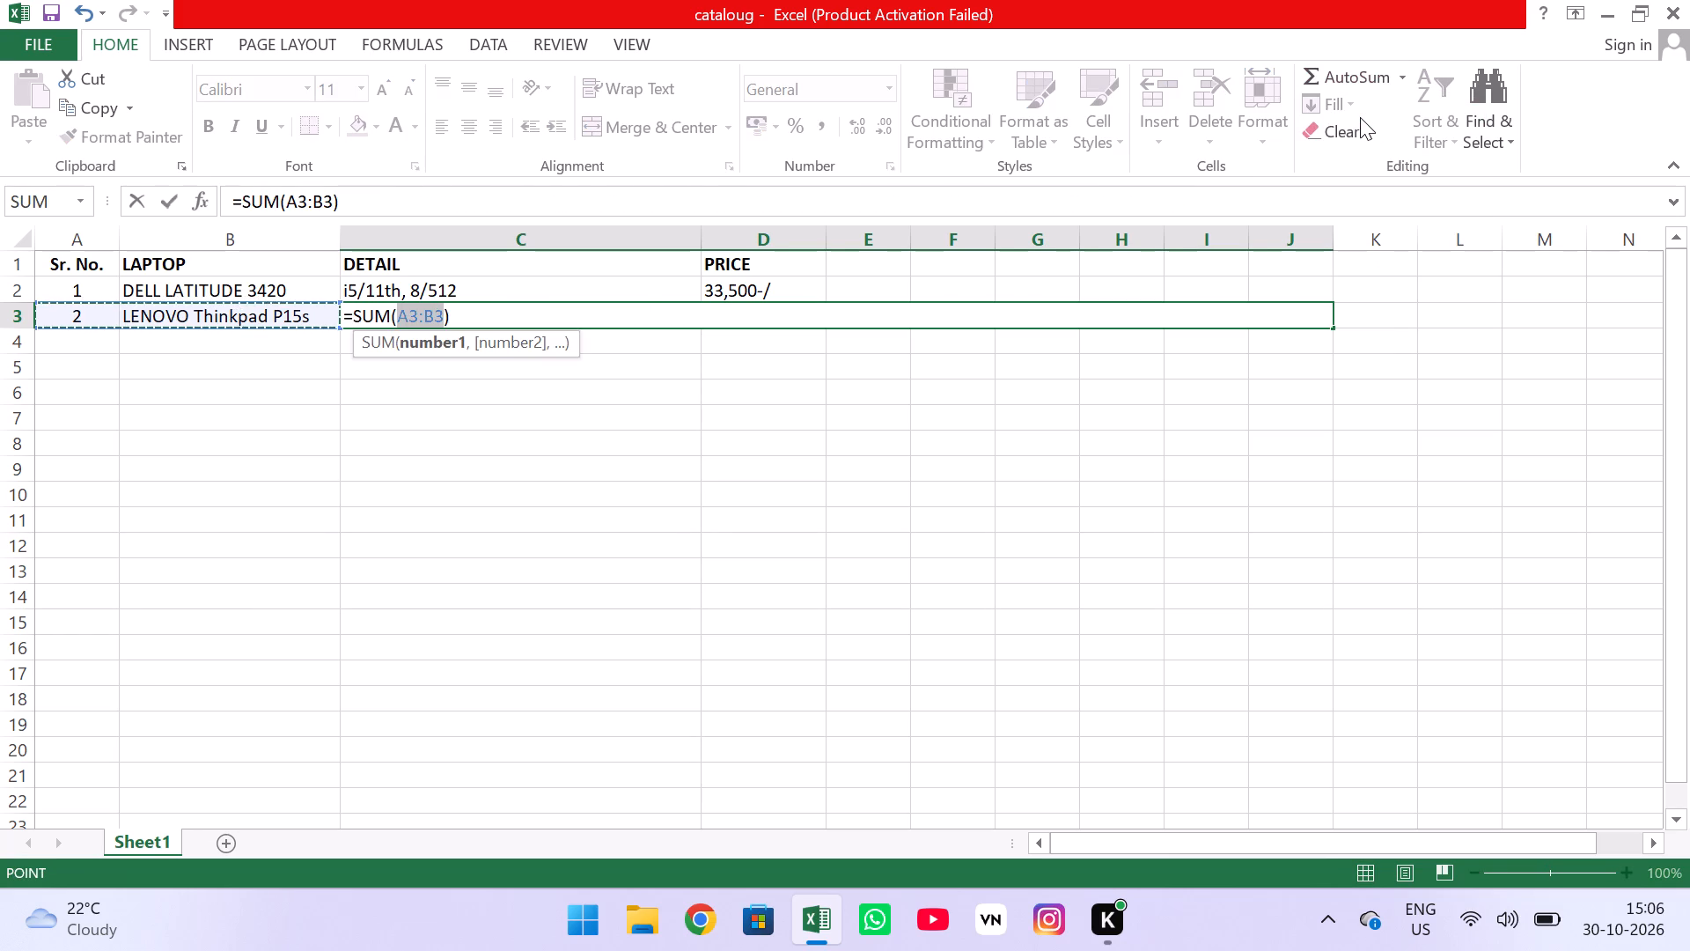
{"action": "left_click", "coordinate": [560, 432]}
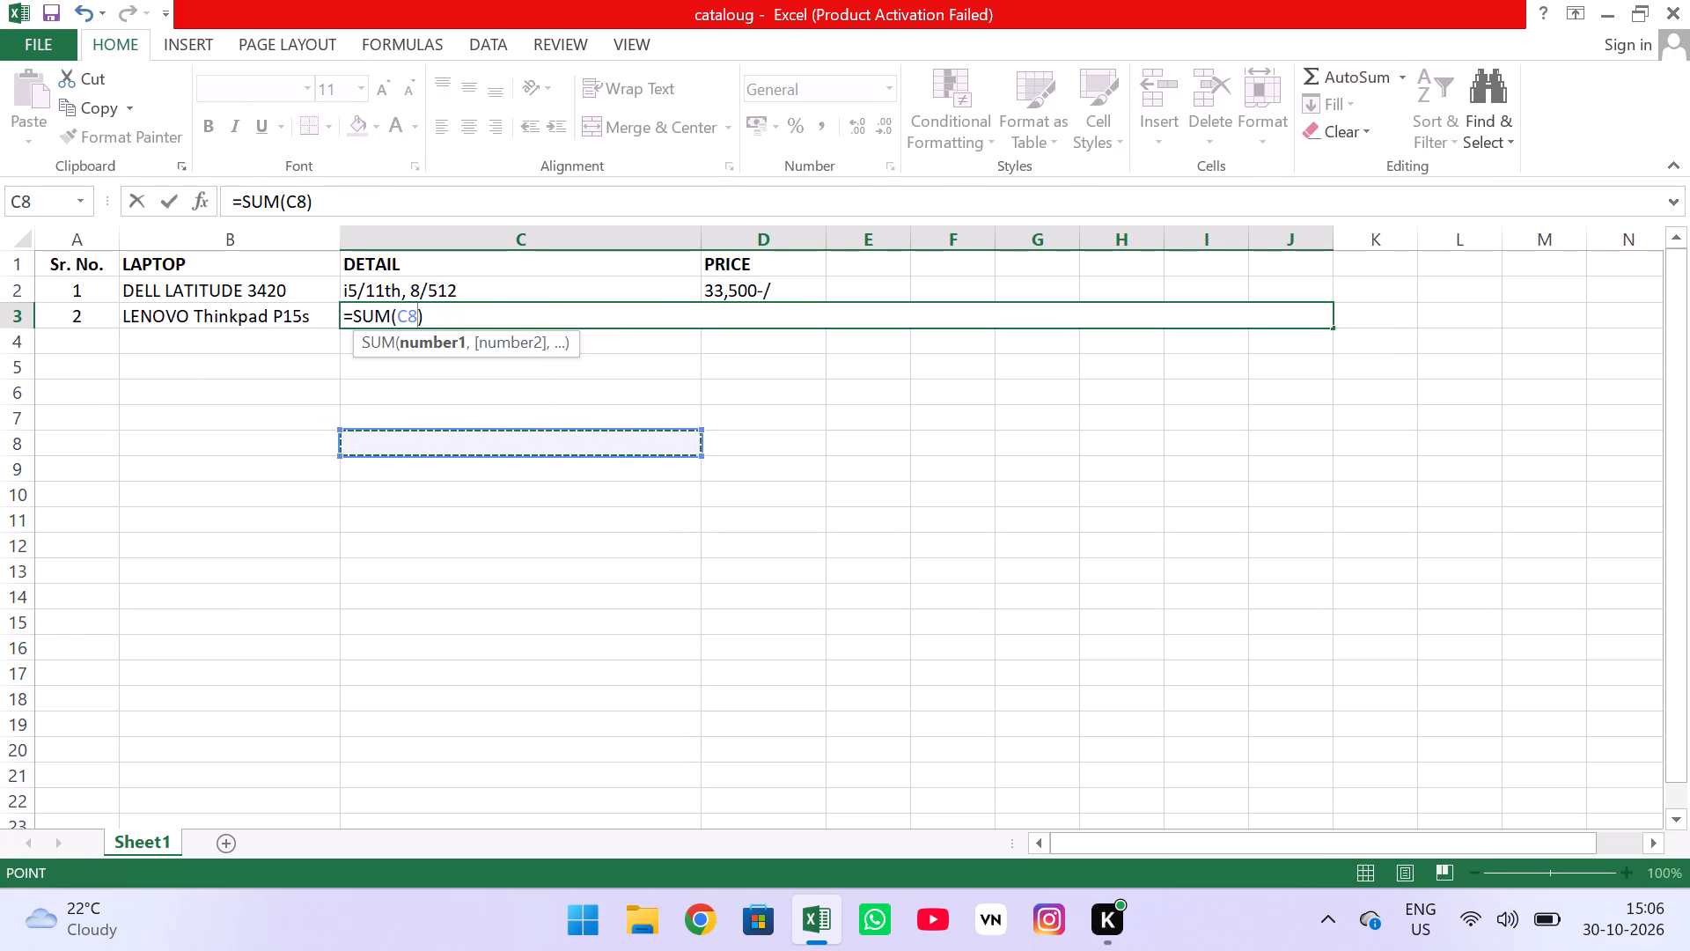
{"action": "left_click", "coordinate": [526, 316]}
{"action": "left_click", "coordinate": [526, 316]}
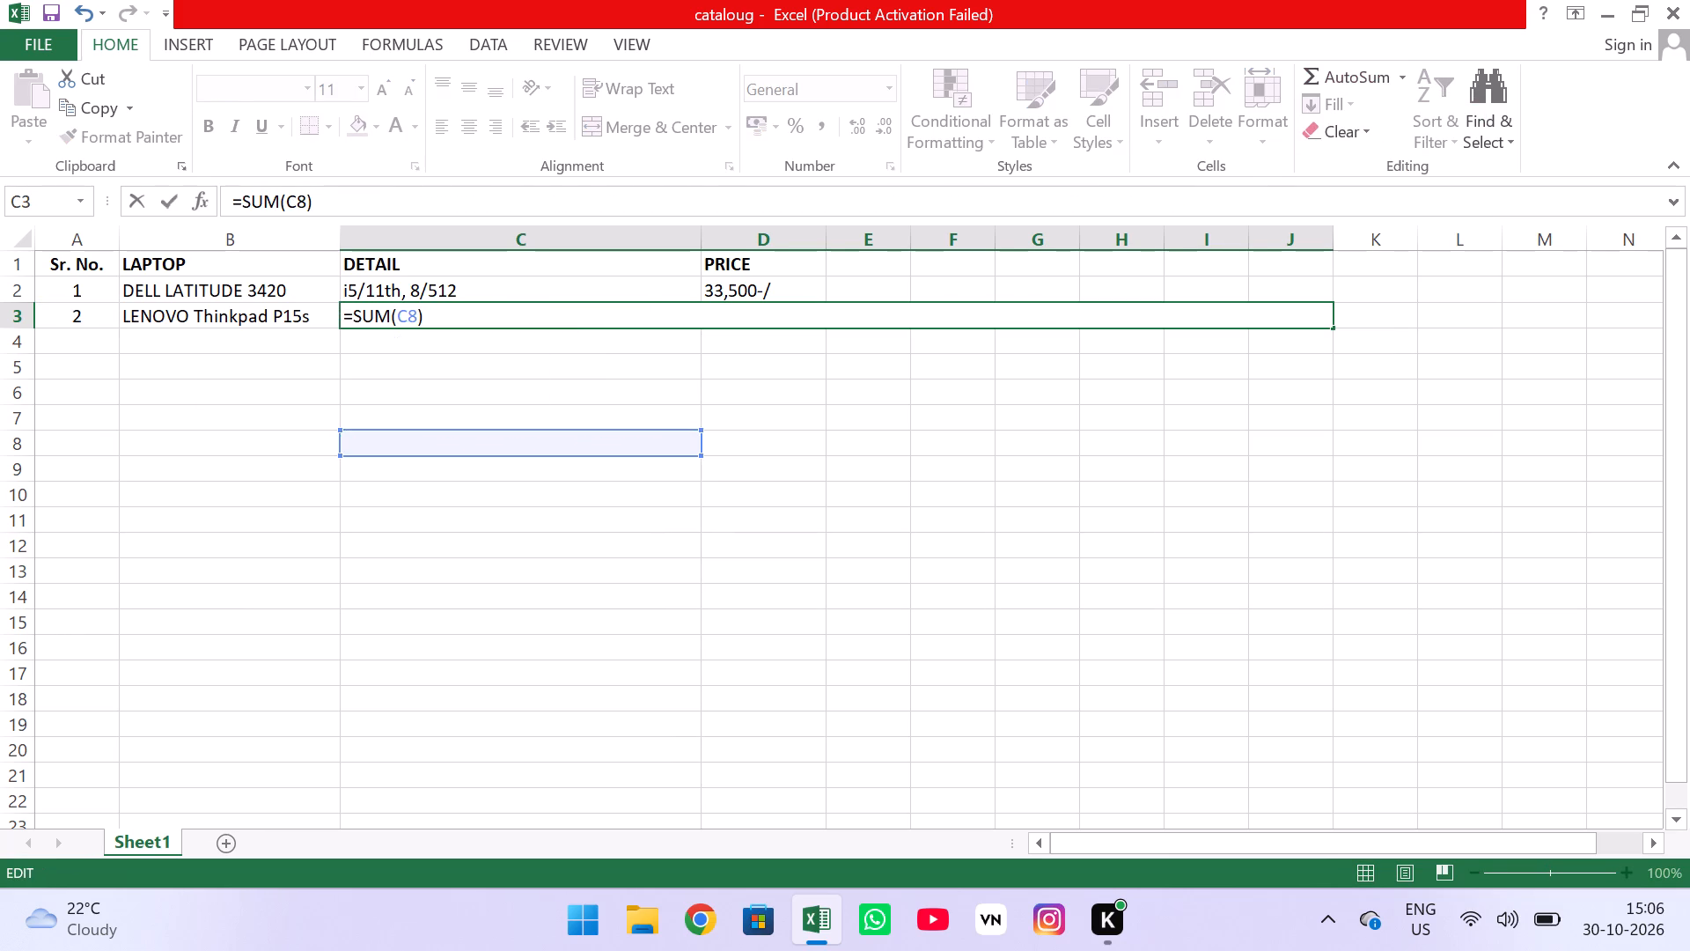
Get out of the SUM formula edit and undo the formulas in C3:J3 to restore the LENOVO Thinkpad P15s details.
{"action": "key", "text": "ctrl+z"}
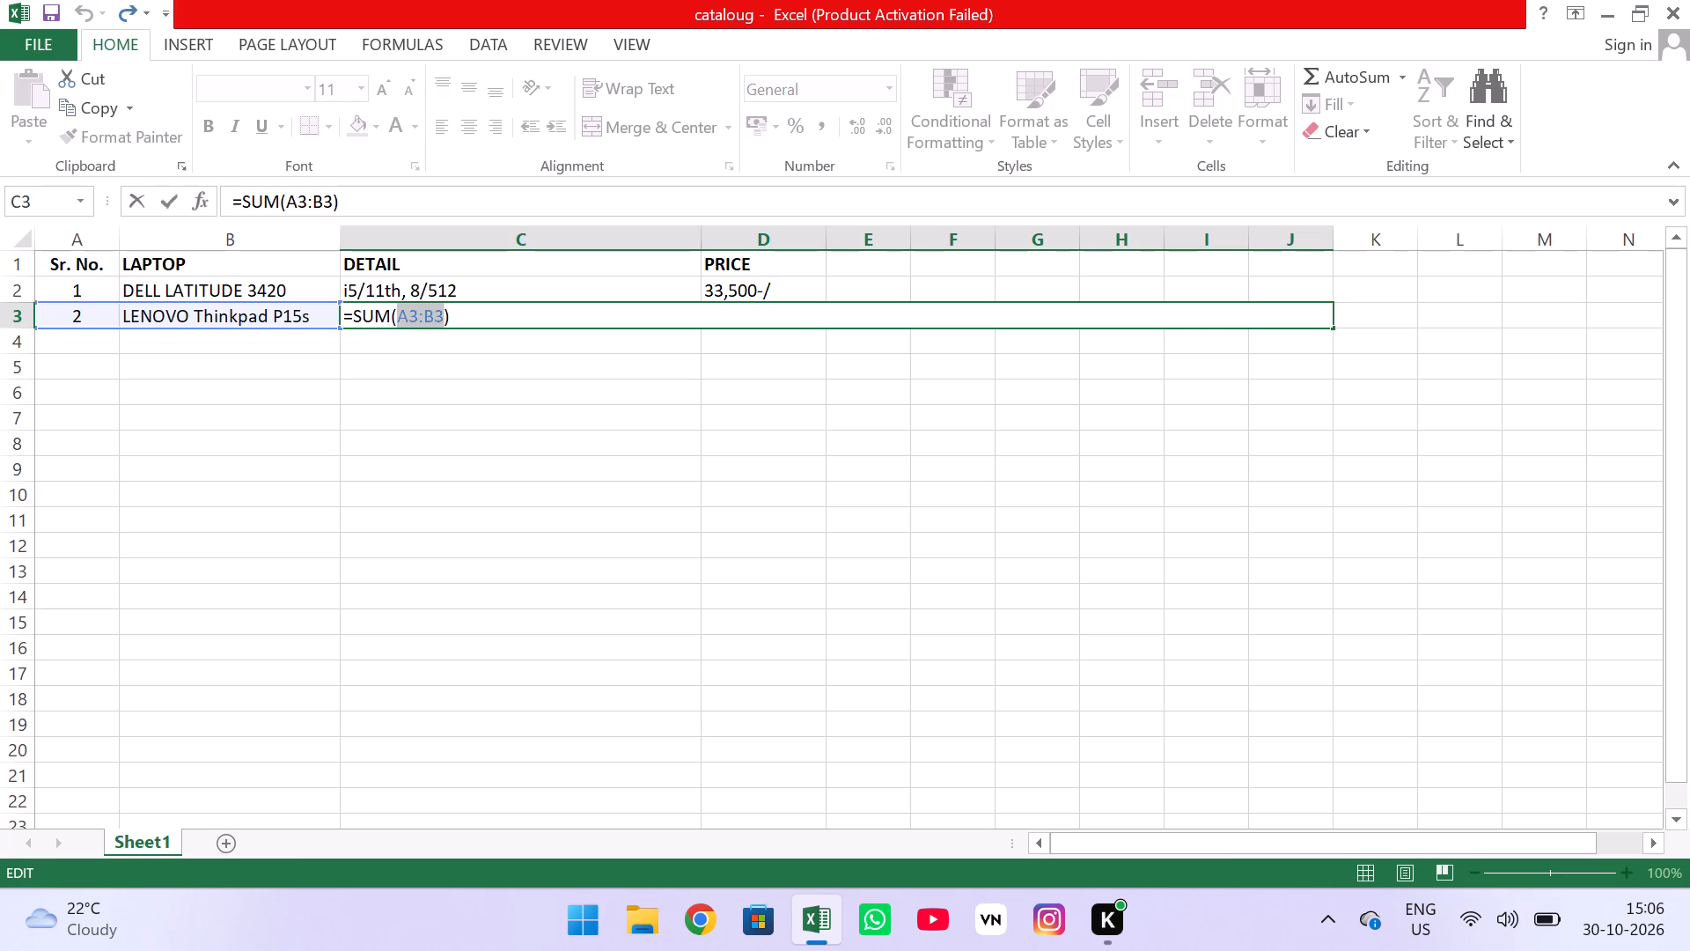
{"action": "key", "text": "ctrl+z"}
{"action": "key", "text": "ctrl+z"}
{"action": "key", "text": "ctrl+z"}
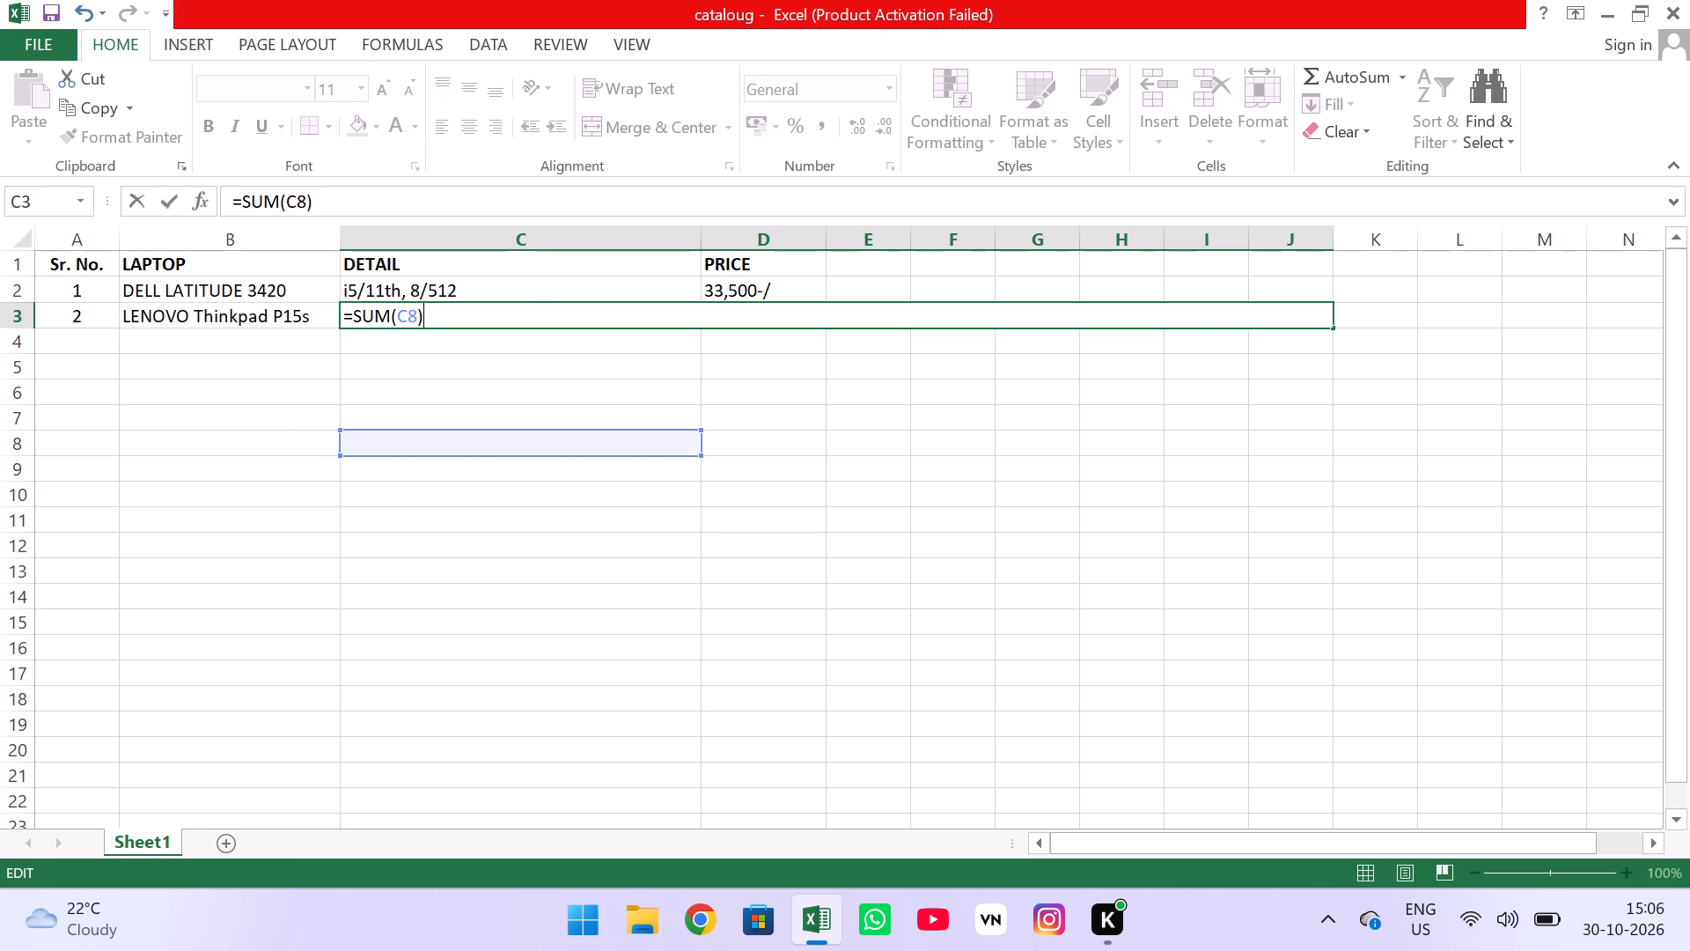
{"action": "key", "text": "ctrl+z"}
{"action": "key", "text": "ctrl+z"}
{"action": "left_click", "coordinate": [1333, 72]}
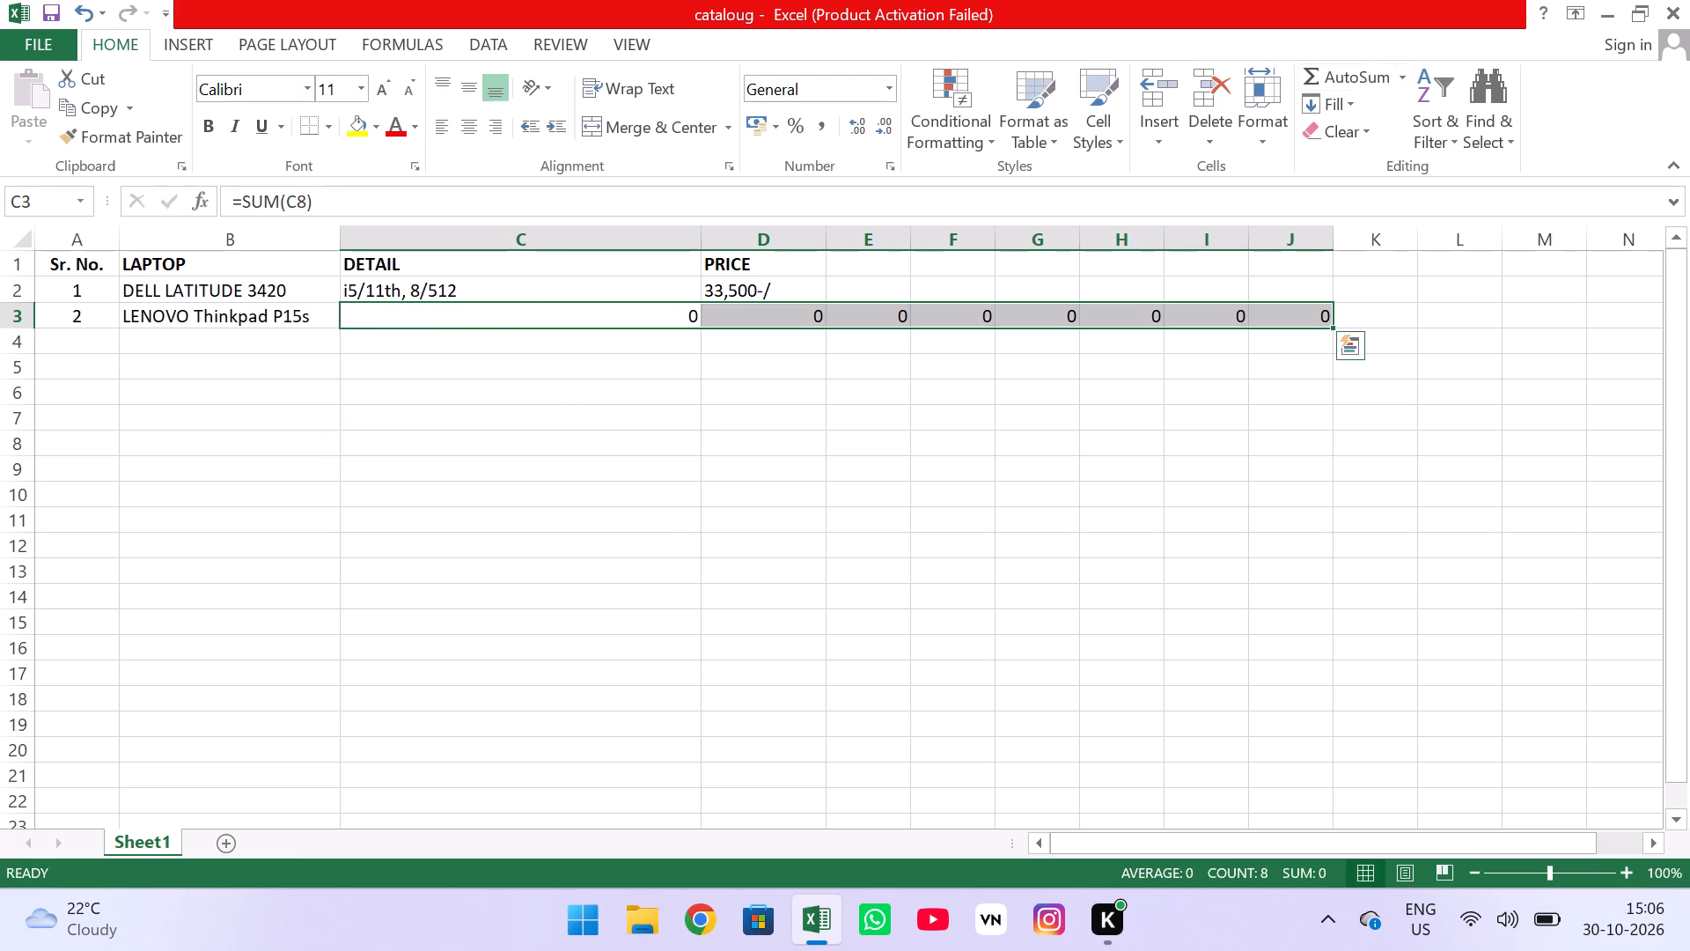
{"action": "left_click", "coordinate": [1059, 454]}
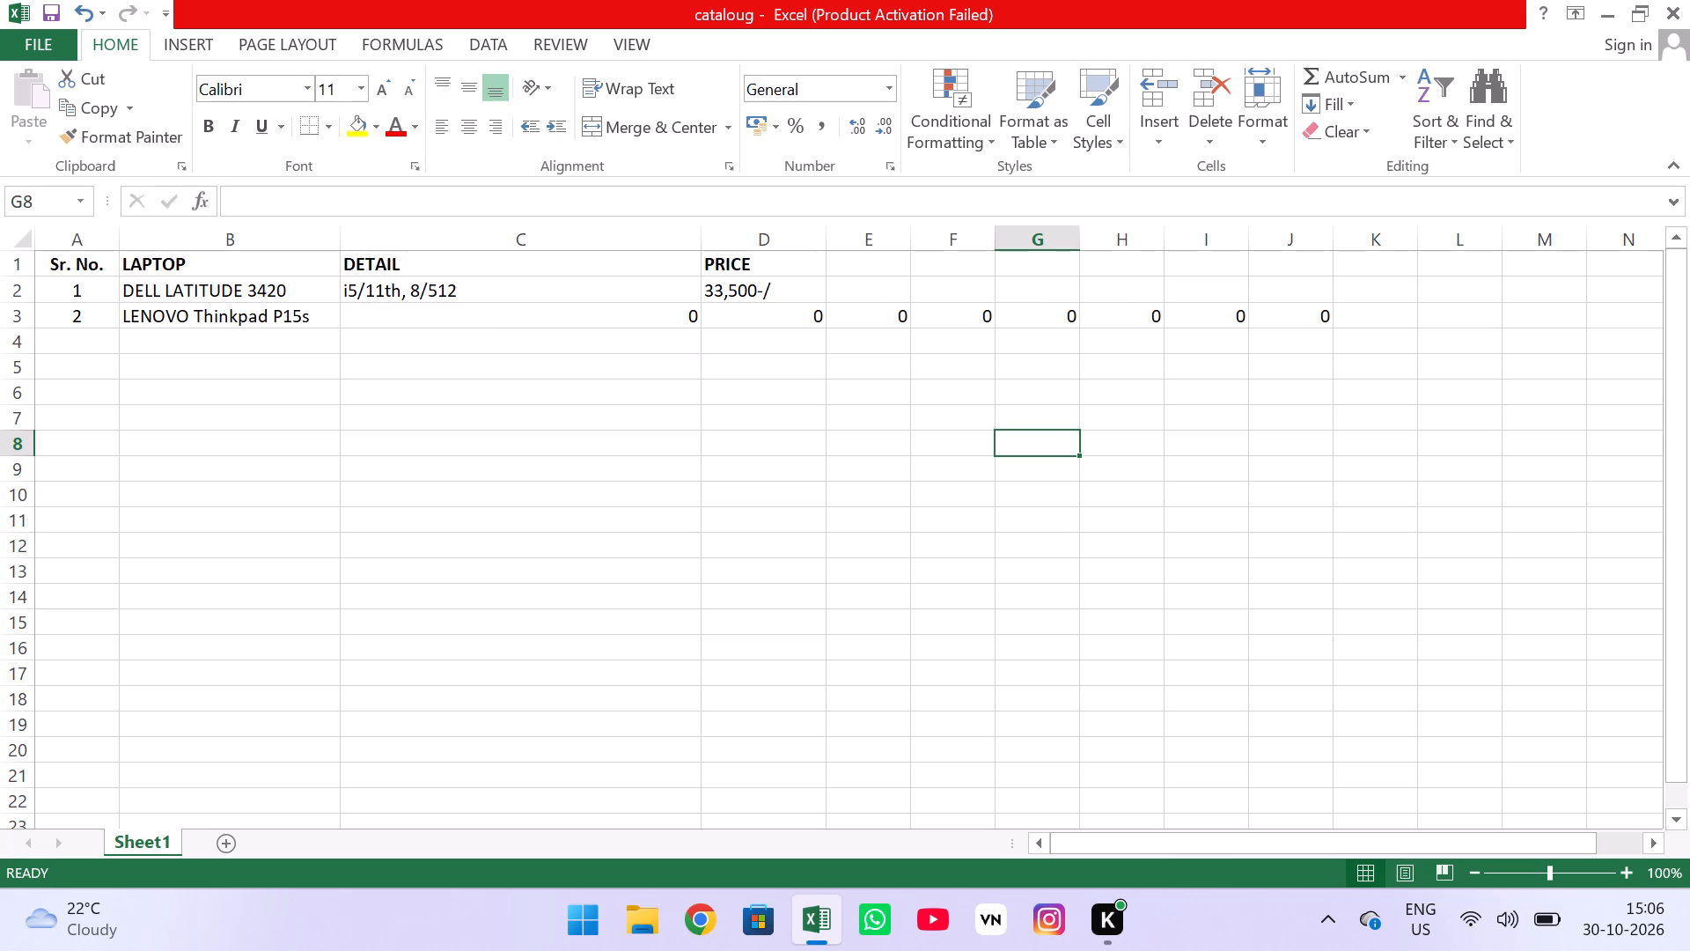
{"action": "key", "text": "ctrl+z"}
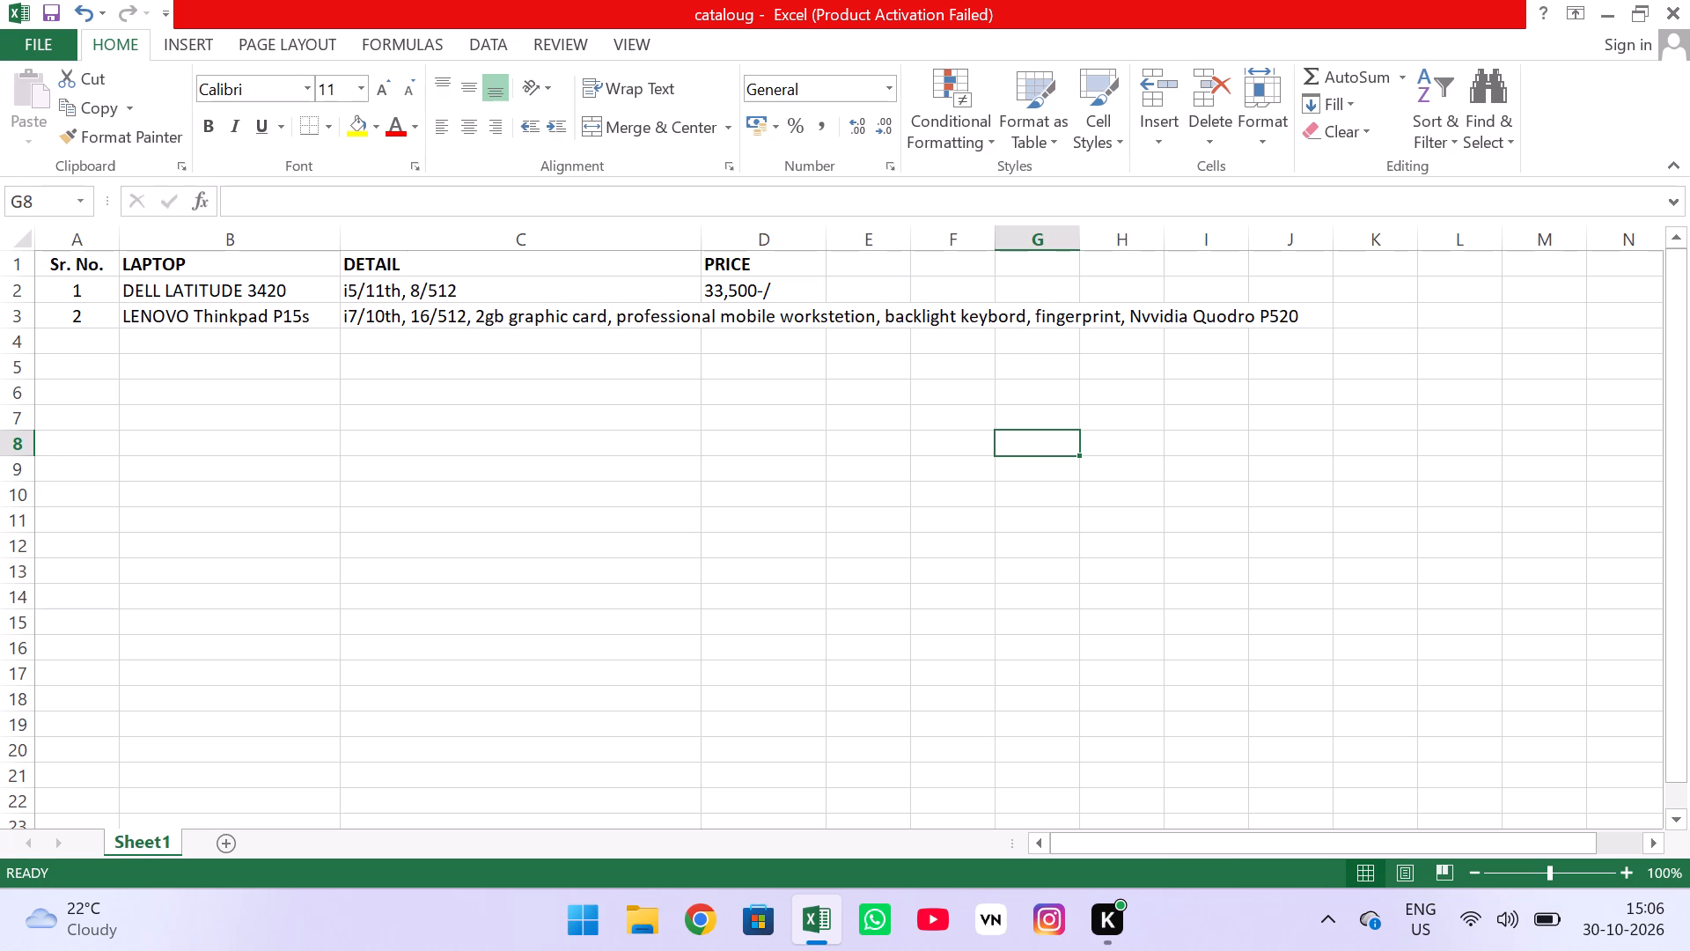
Open the sorting and filtering options for the selected range C3:J3.
{"action": "left_click", "coordinate": [1436, 96]}
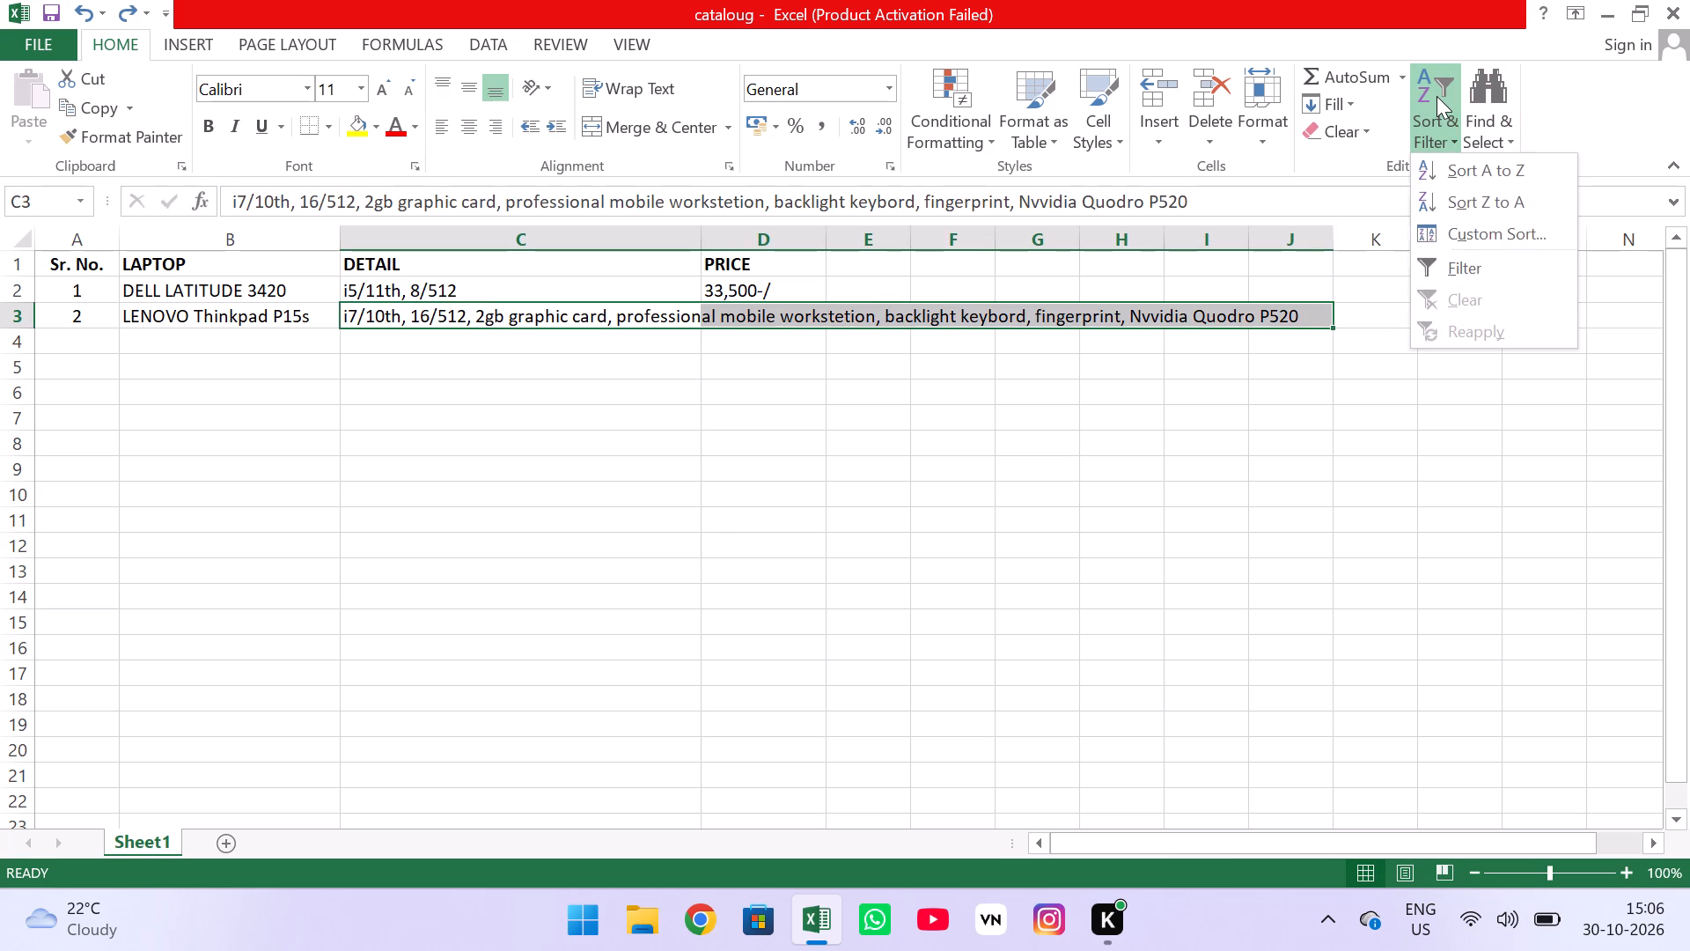
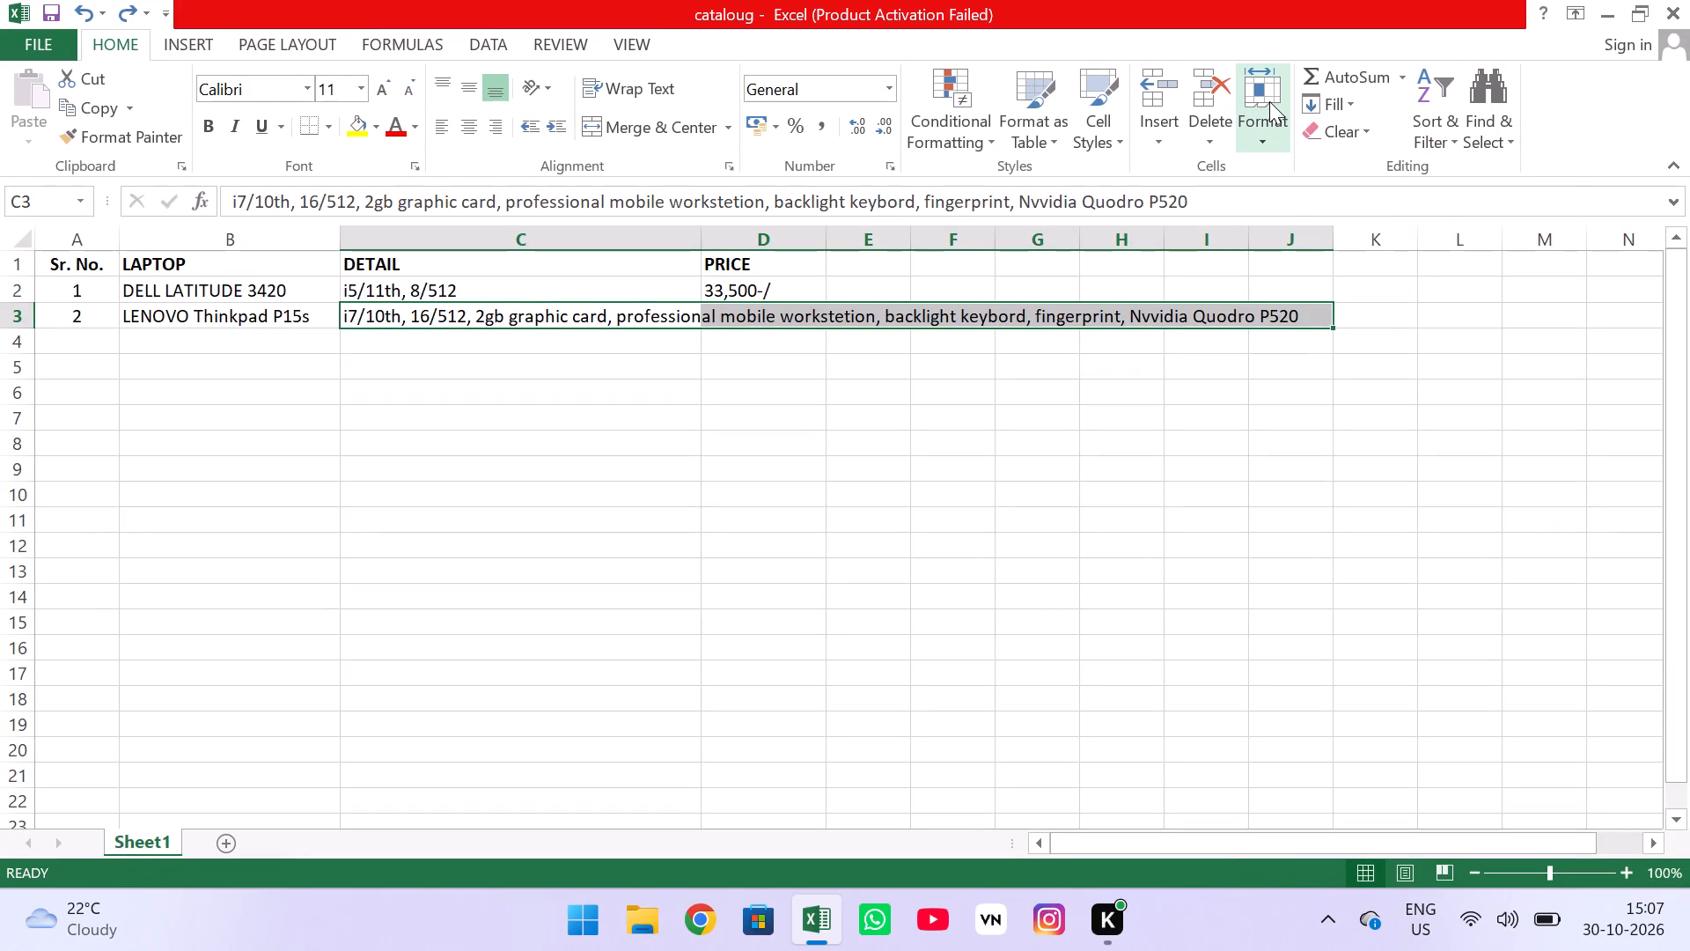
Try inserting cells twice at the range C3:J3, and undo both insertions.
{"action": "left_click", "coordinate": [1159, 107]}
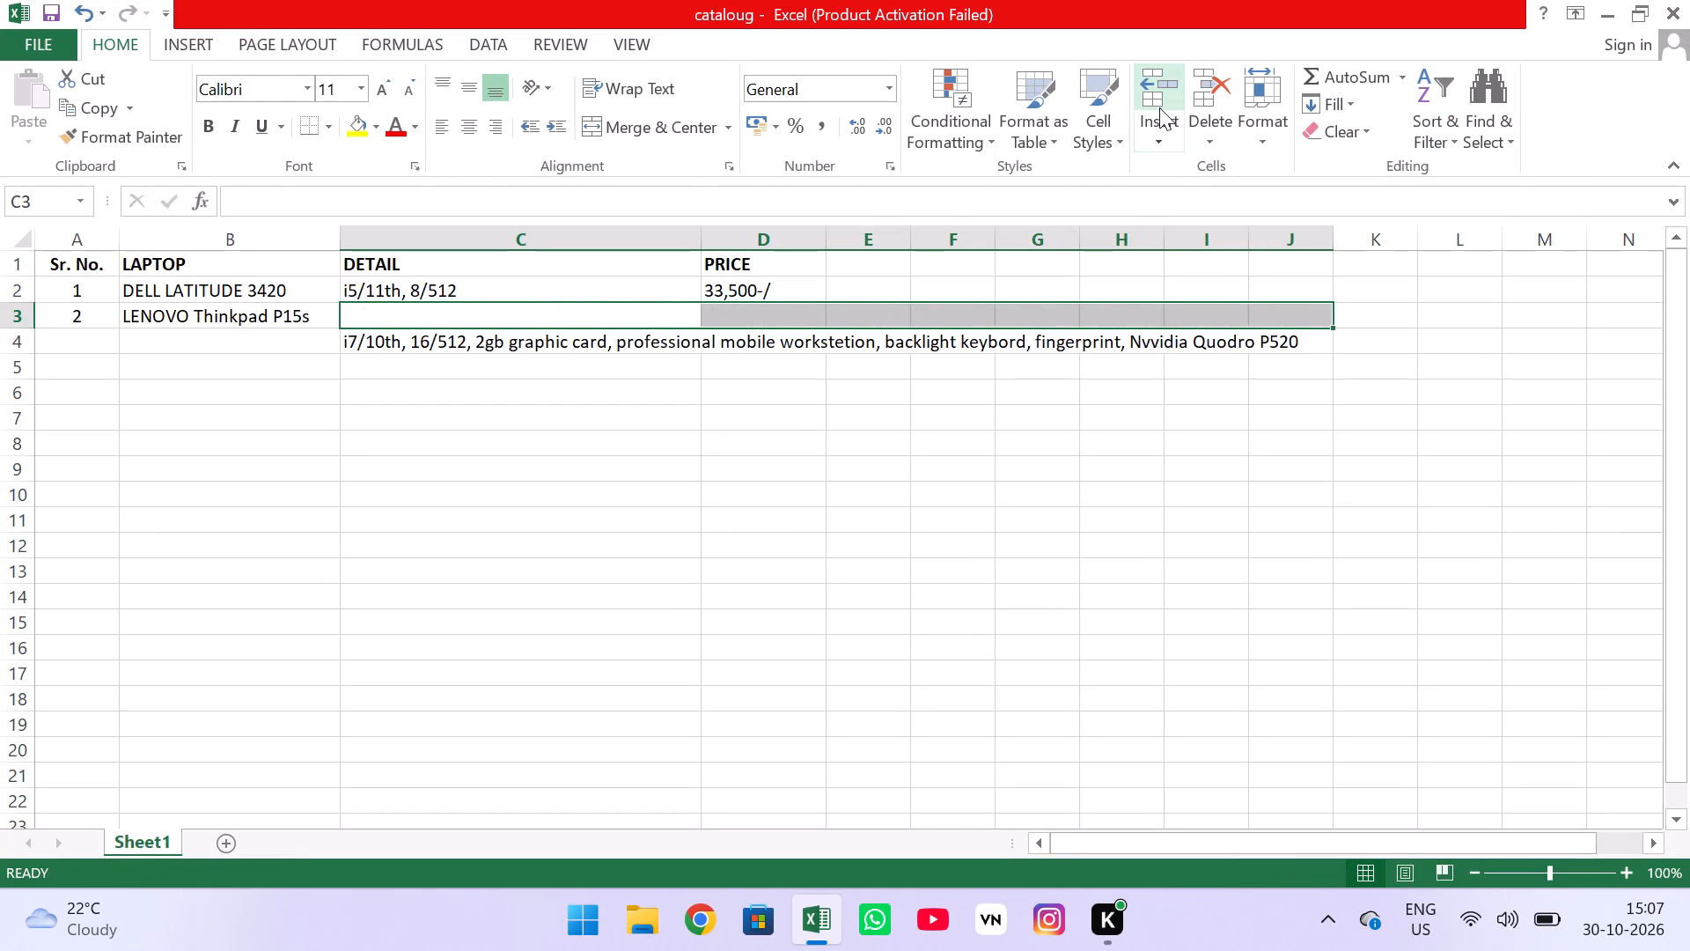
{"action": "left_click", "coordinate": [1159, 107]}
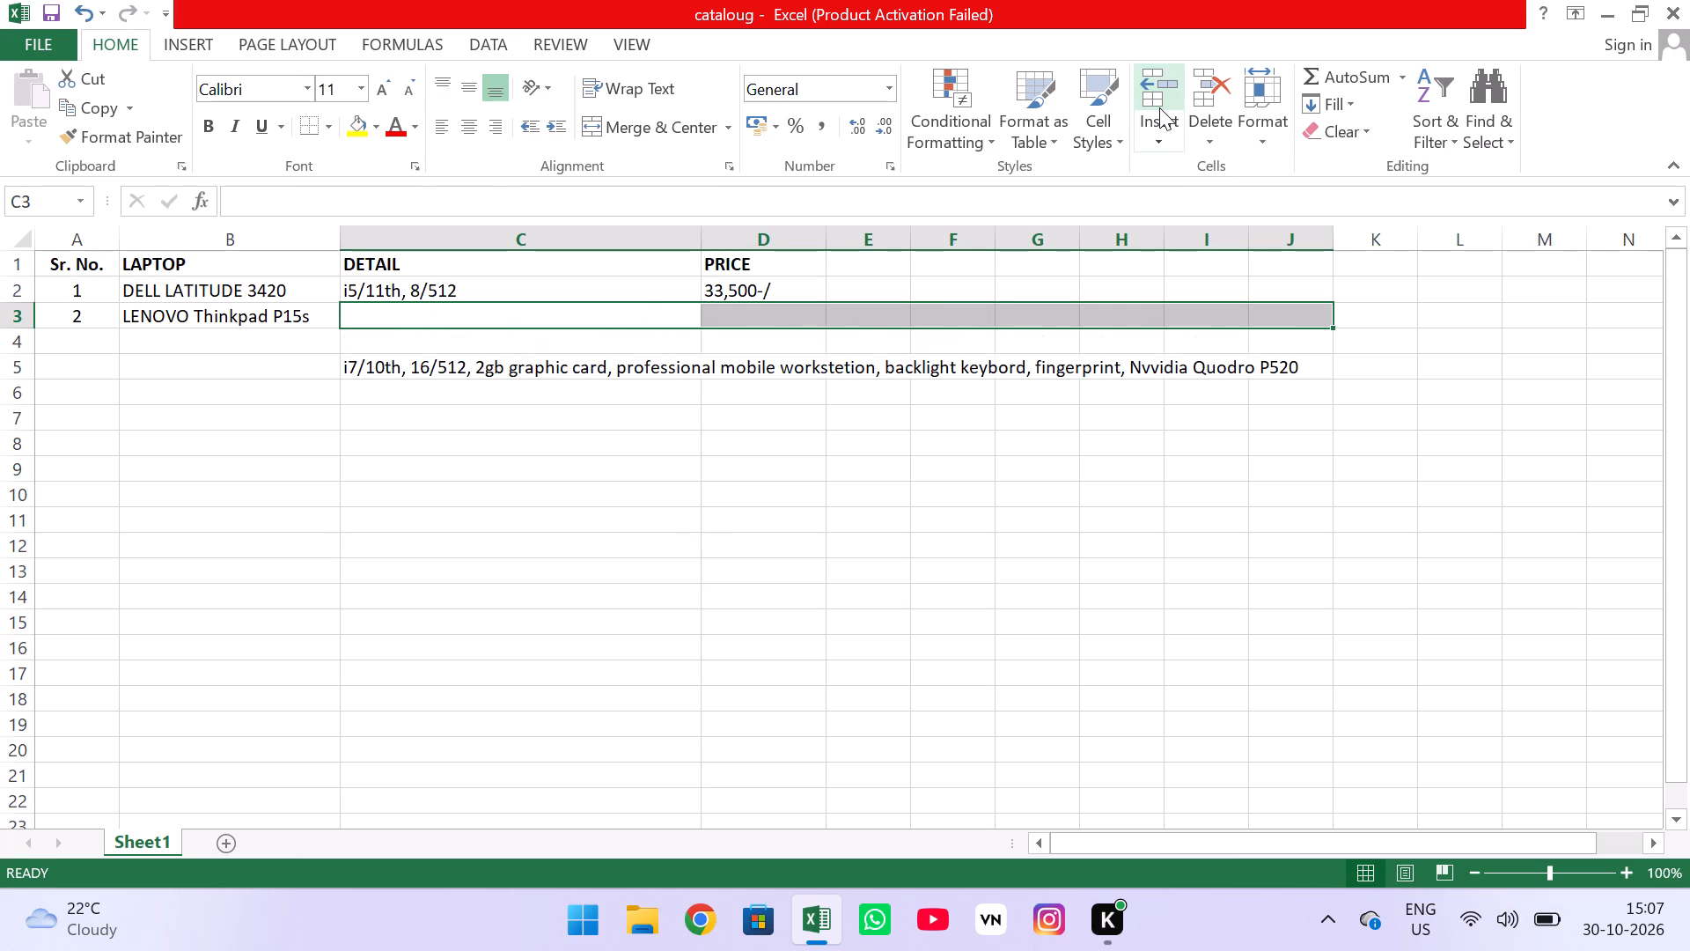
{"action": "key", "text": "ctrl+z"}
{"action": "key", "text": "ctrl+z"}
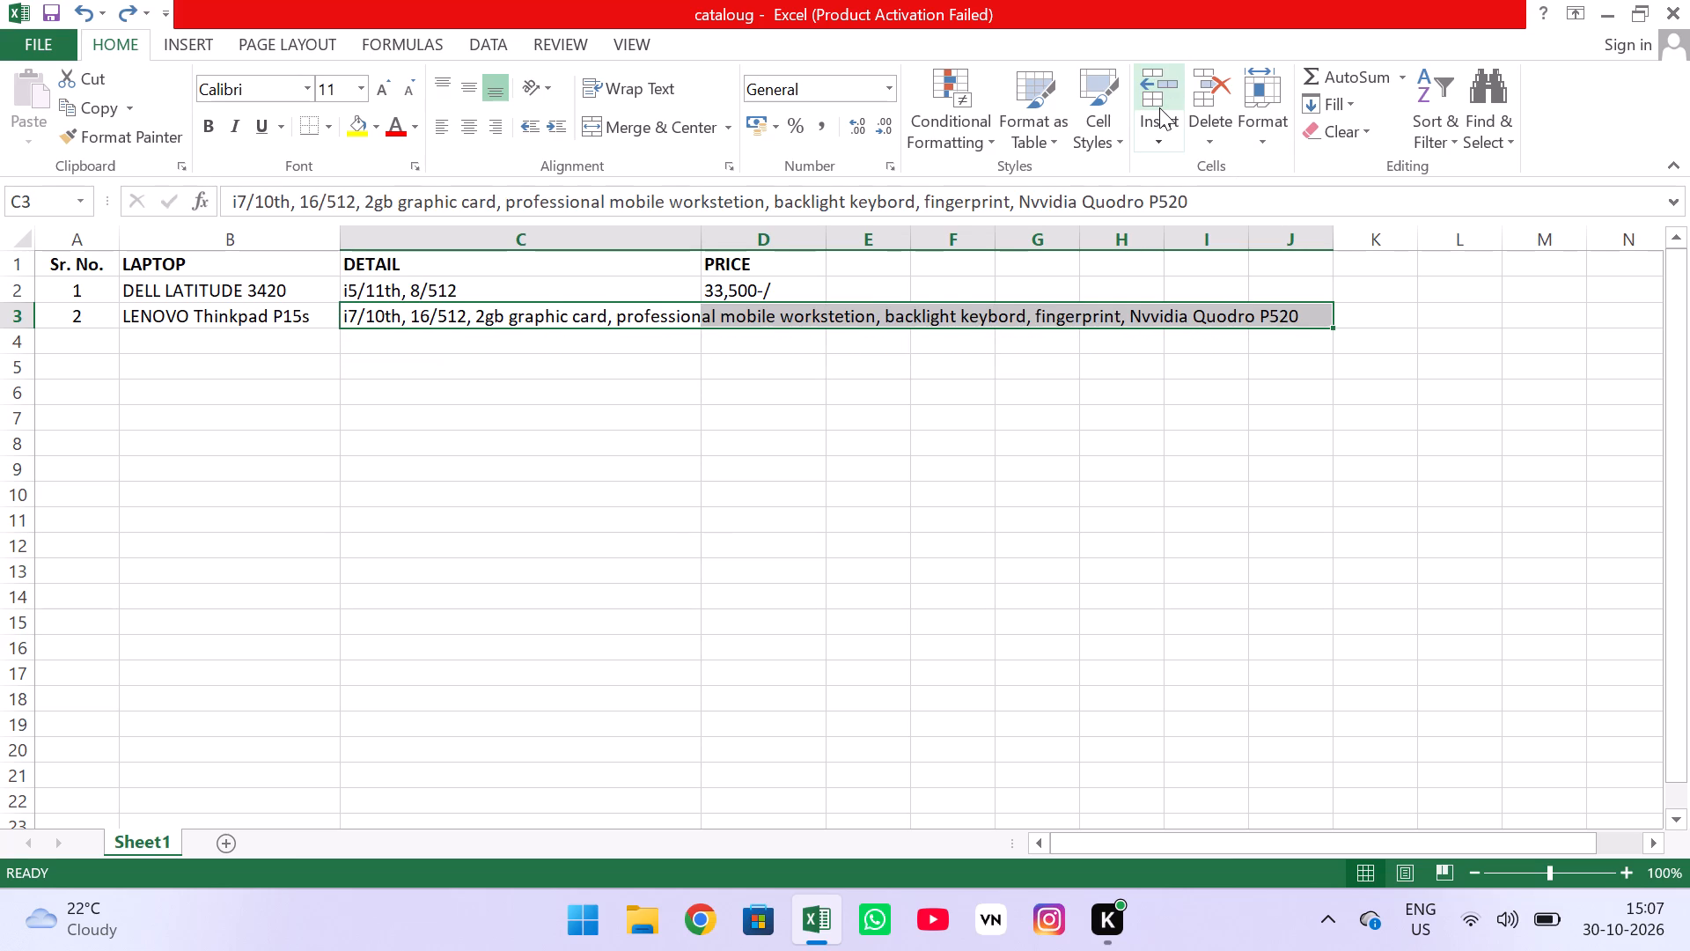
Look over the available cell styles for the selected range C3:J3.
{"action": "left_click", "coordinate": [1104, 105]}
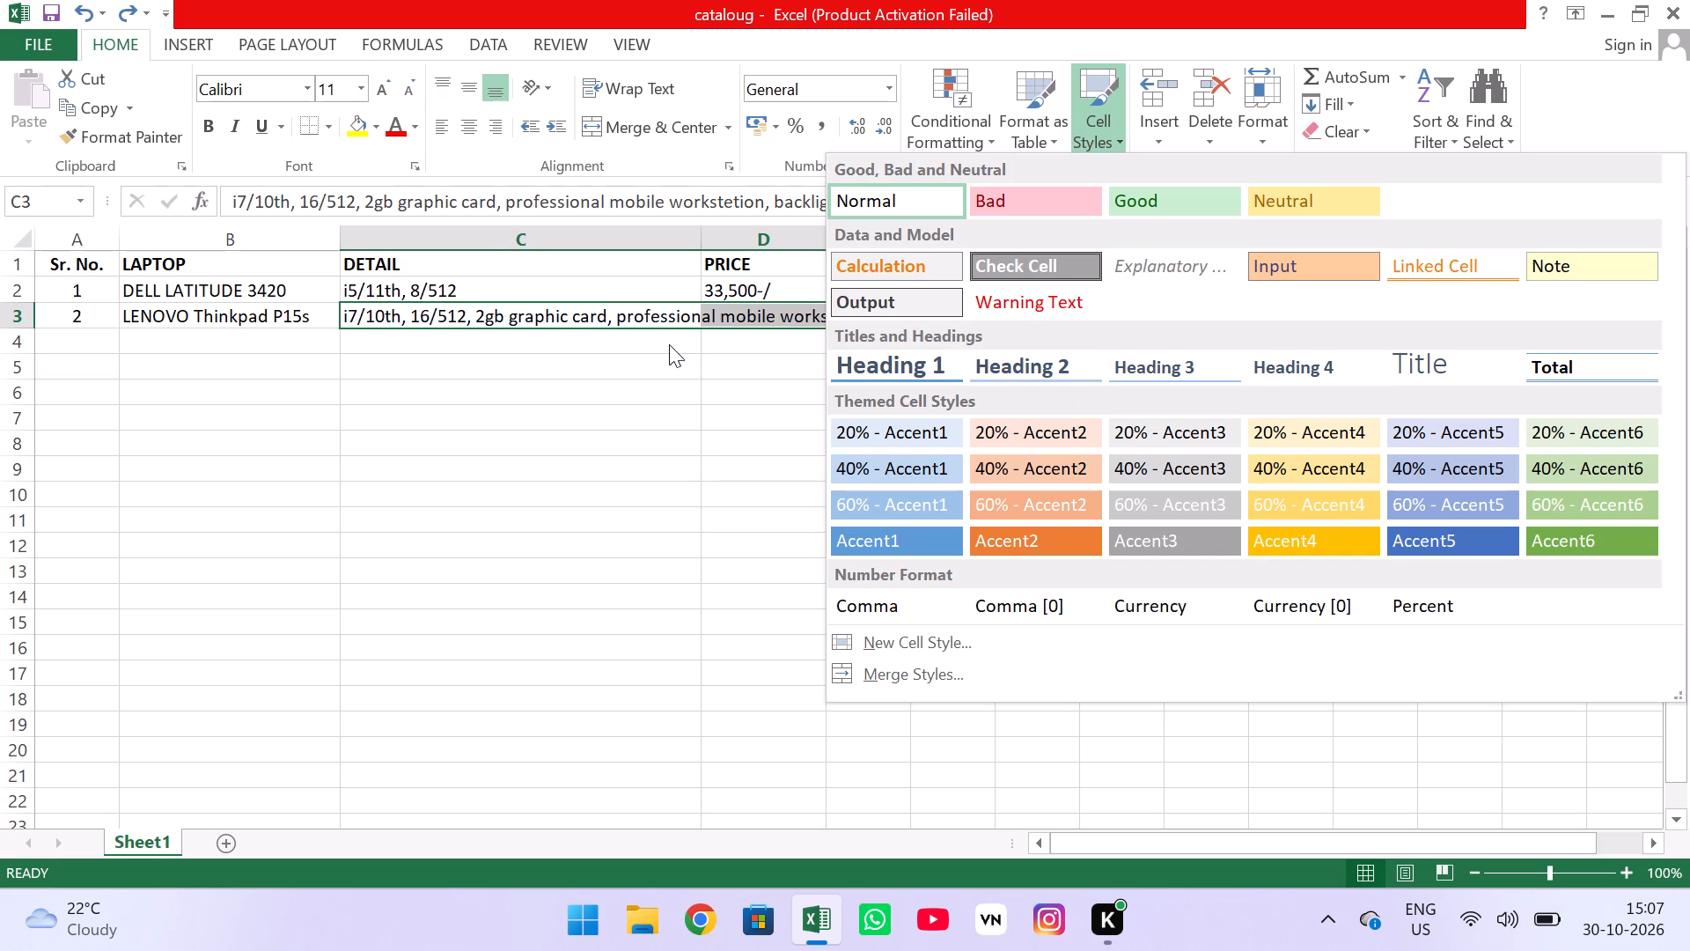
{"action": "left_click", "coordinate": [705, 358]}
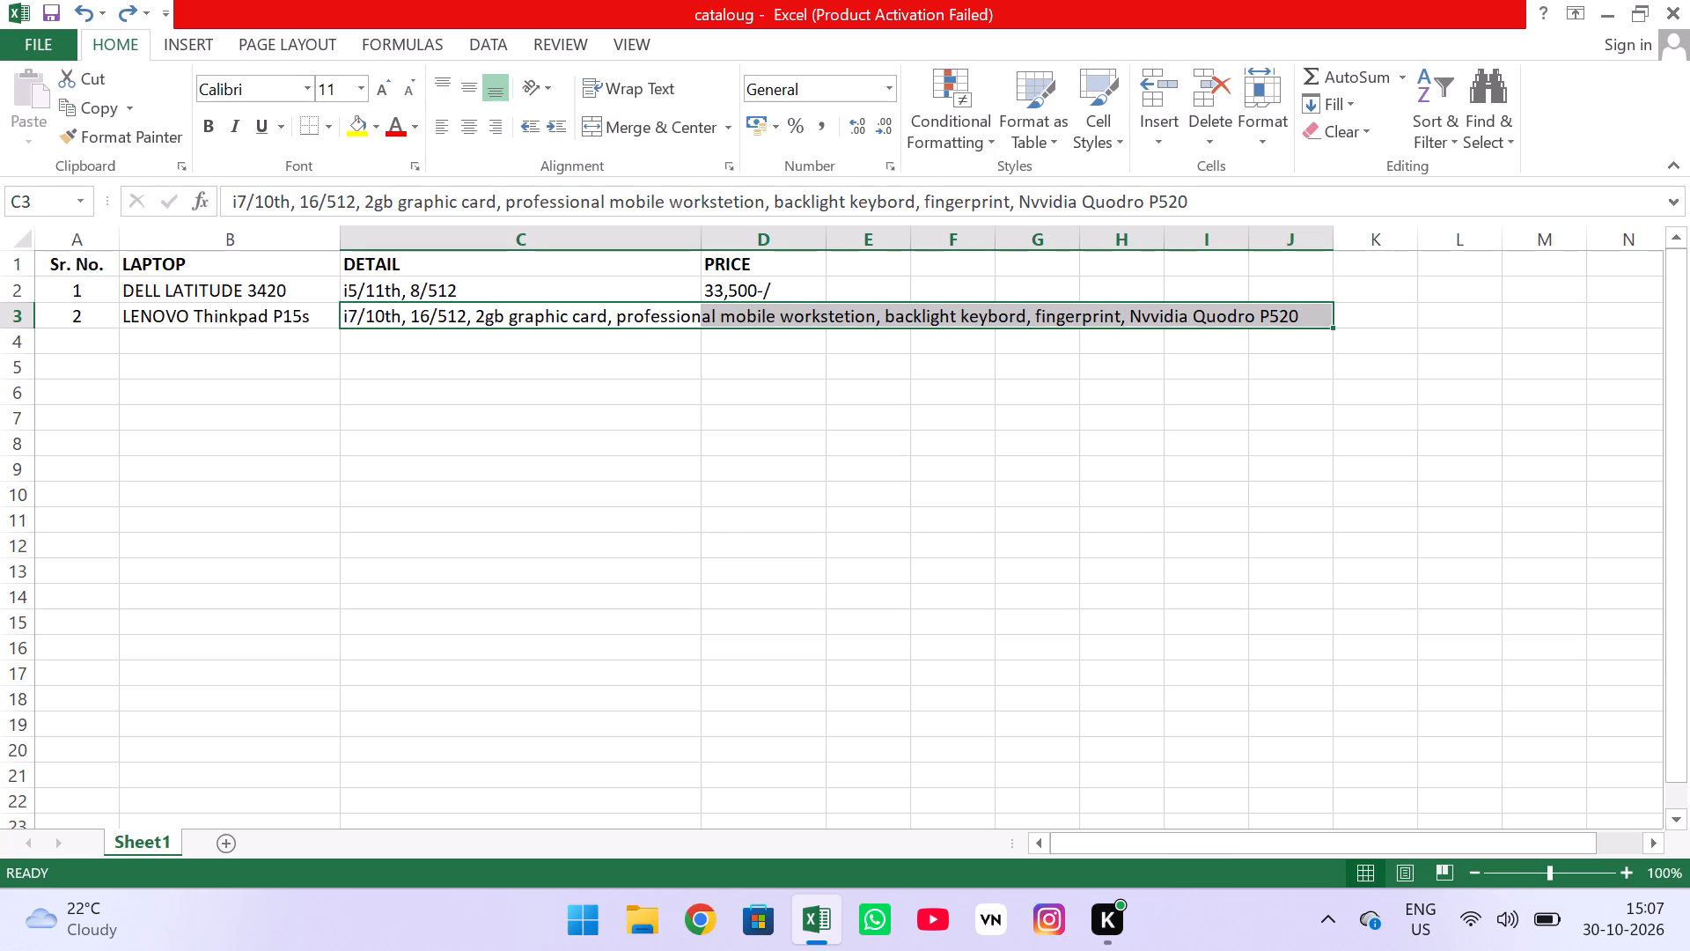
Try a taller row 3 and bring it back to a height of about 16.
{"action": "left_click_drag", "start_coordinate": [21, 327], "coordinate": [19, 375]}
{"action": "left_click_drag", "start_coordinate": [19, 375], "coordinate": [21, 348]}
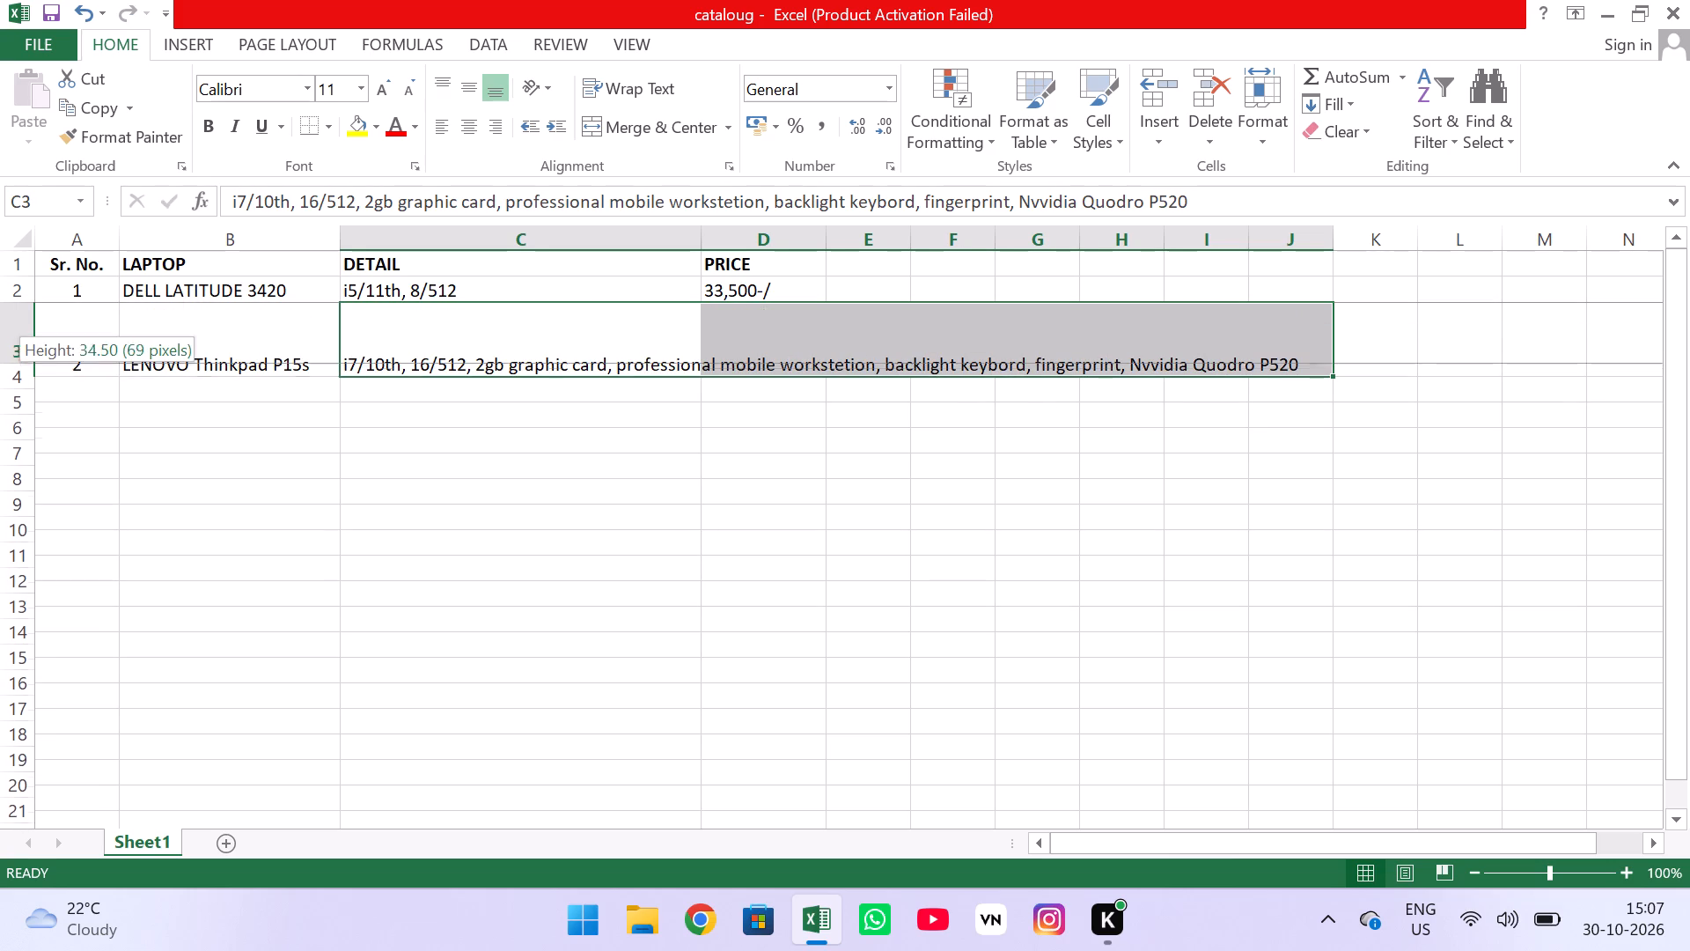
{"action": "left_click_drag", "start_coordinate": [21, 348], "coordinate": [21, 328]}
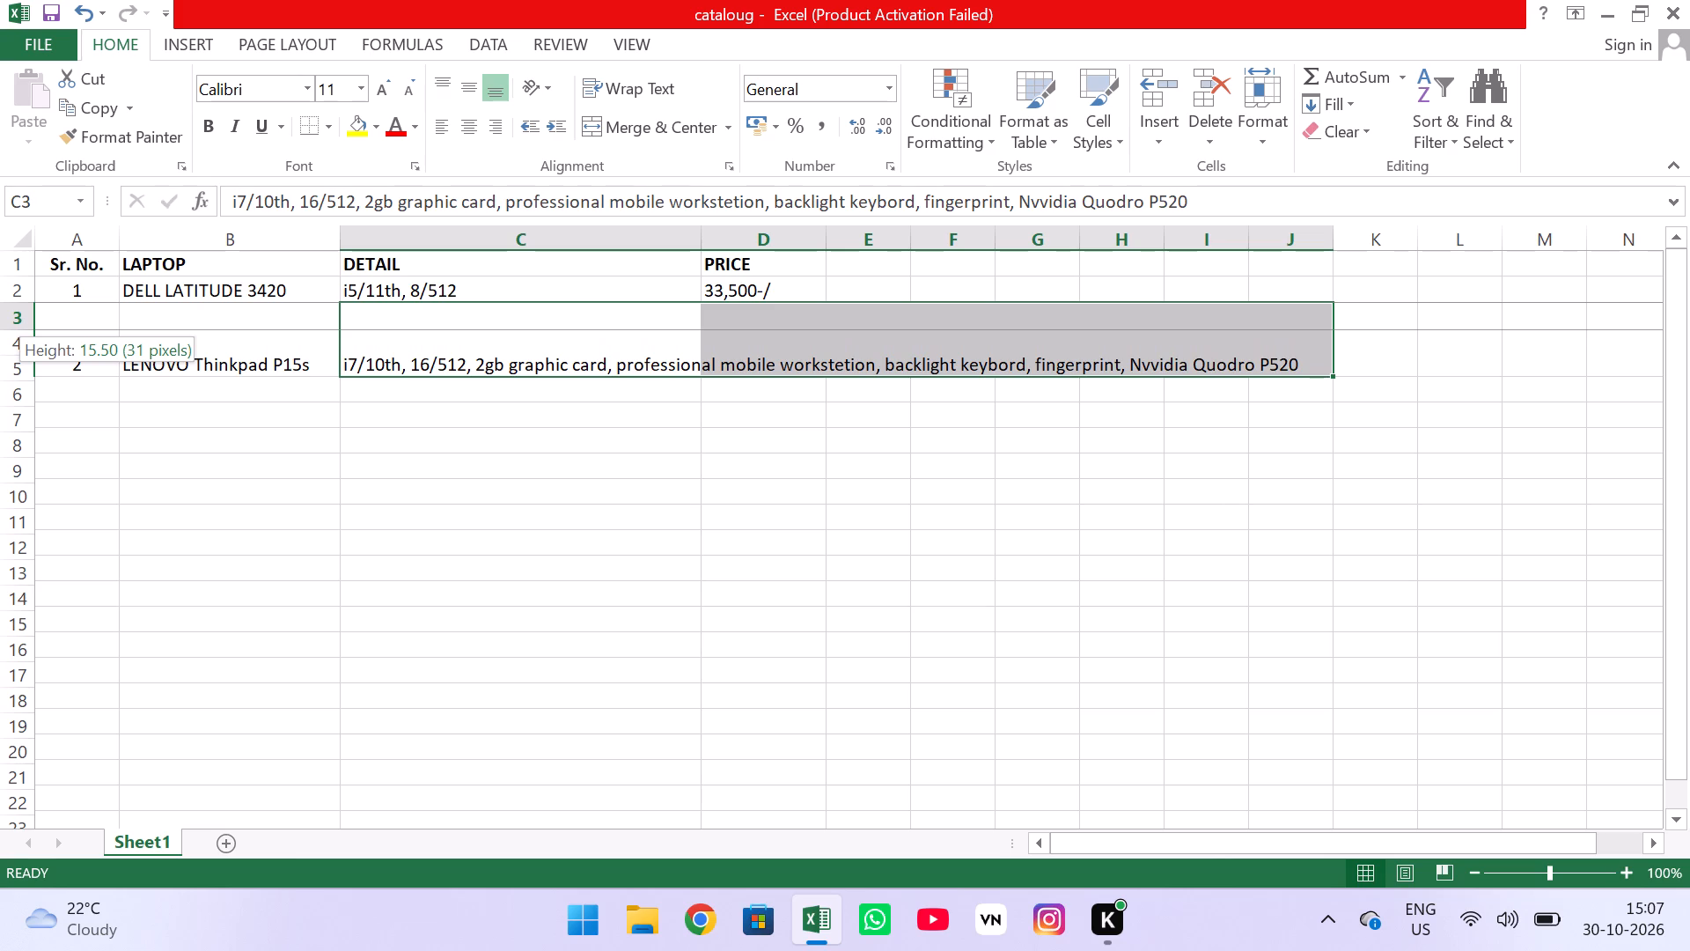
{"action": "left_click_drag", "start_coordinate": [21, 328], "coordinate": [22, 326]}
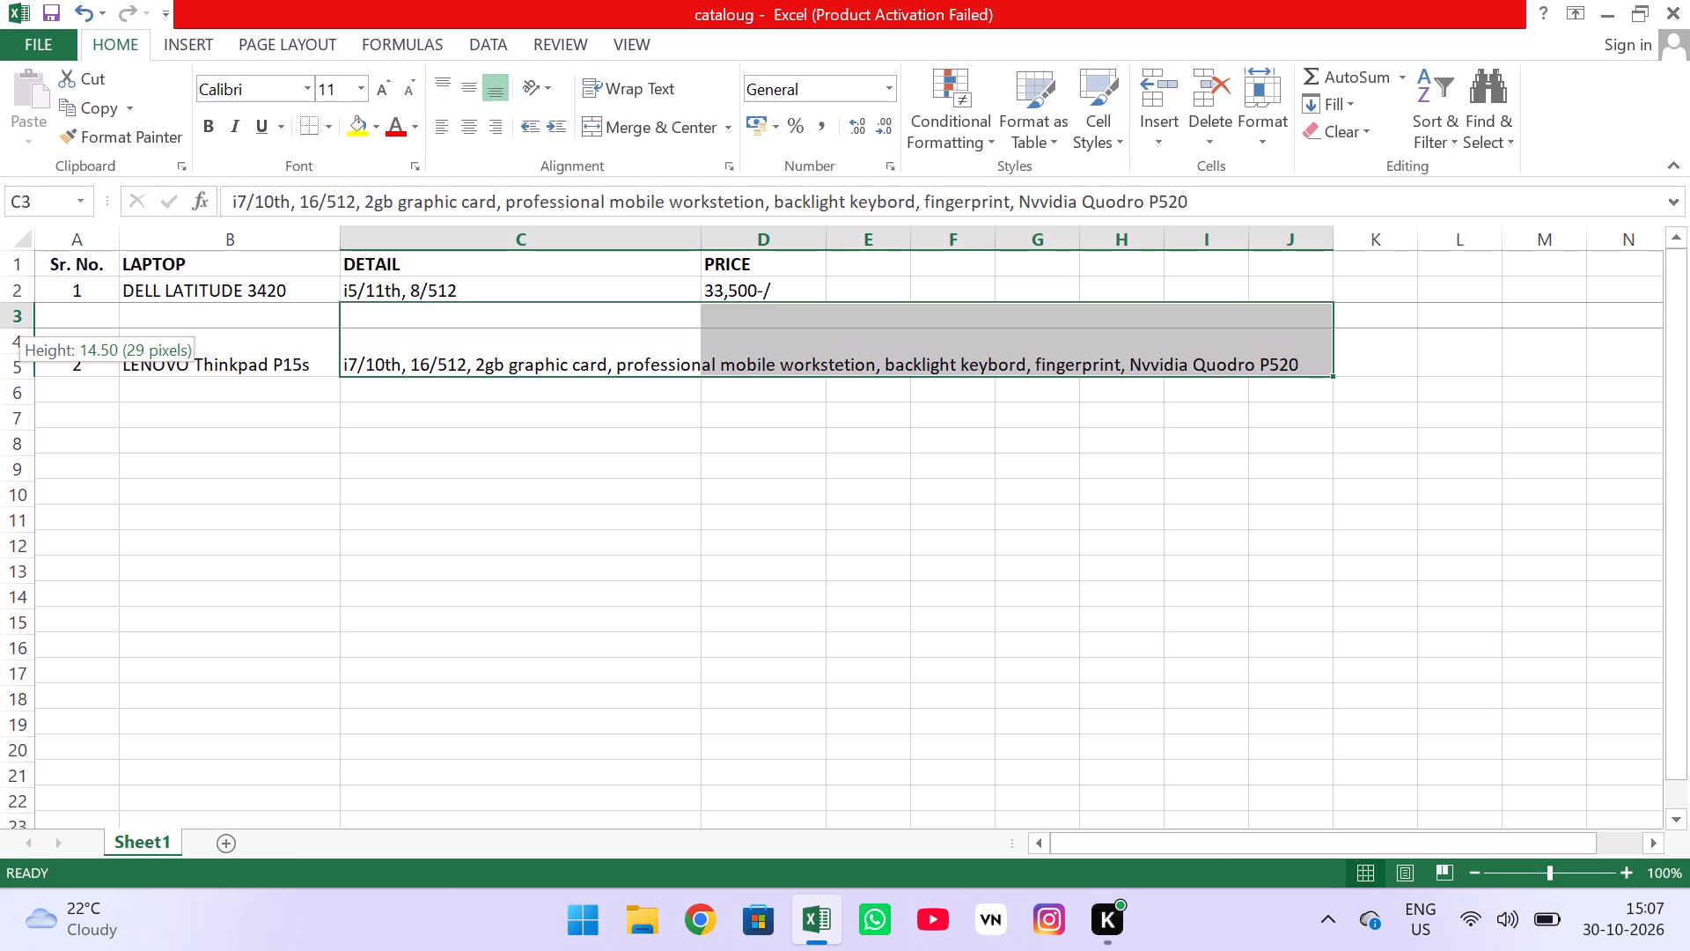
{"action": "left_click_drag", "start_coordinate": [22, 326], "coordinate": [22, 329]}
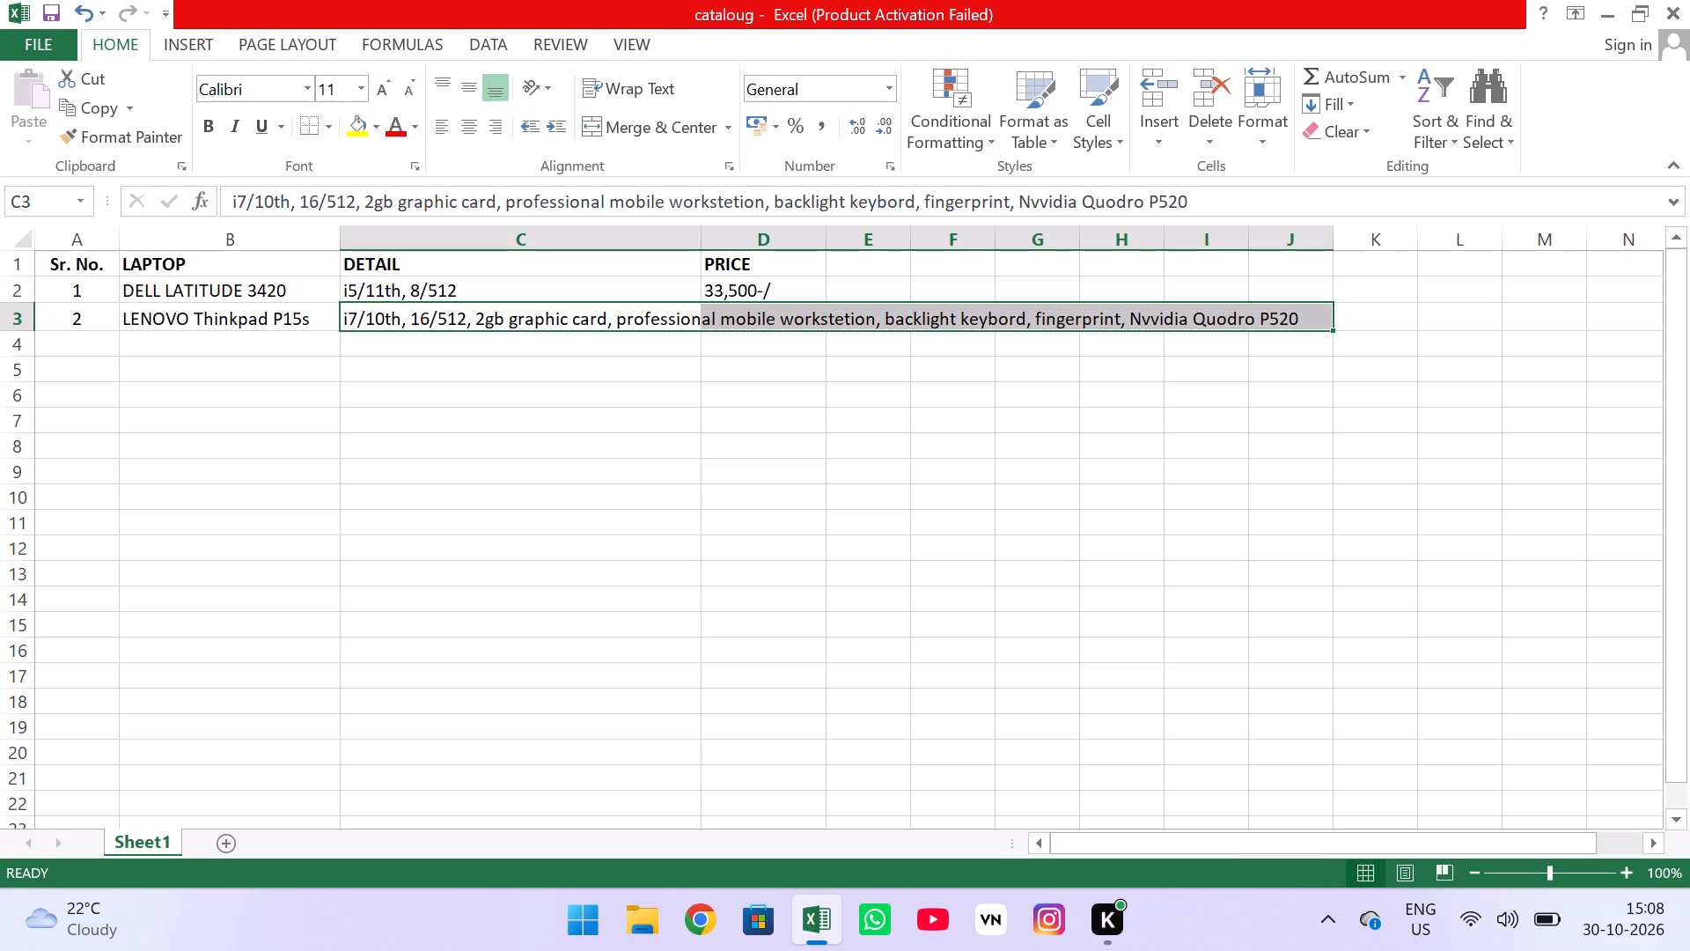
Apply Wrap Text to the LENOVO Thinkpad P15s details in cell C3.
{"action": "left_click", "coordinate": [469, 320]}
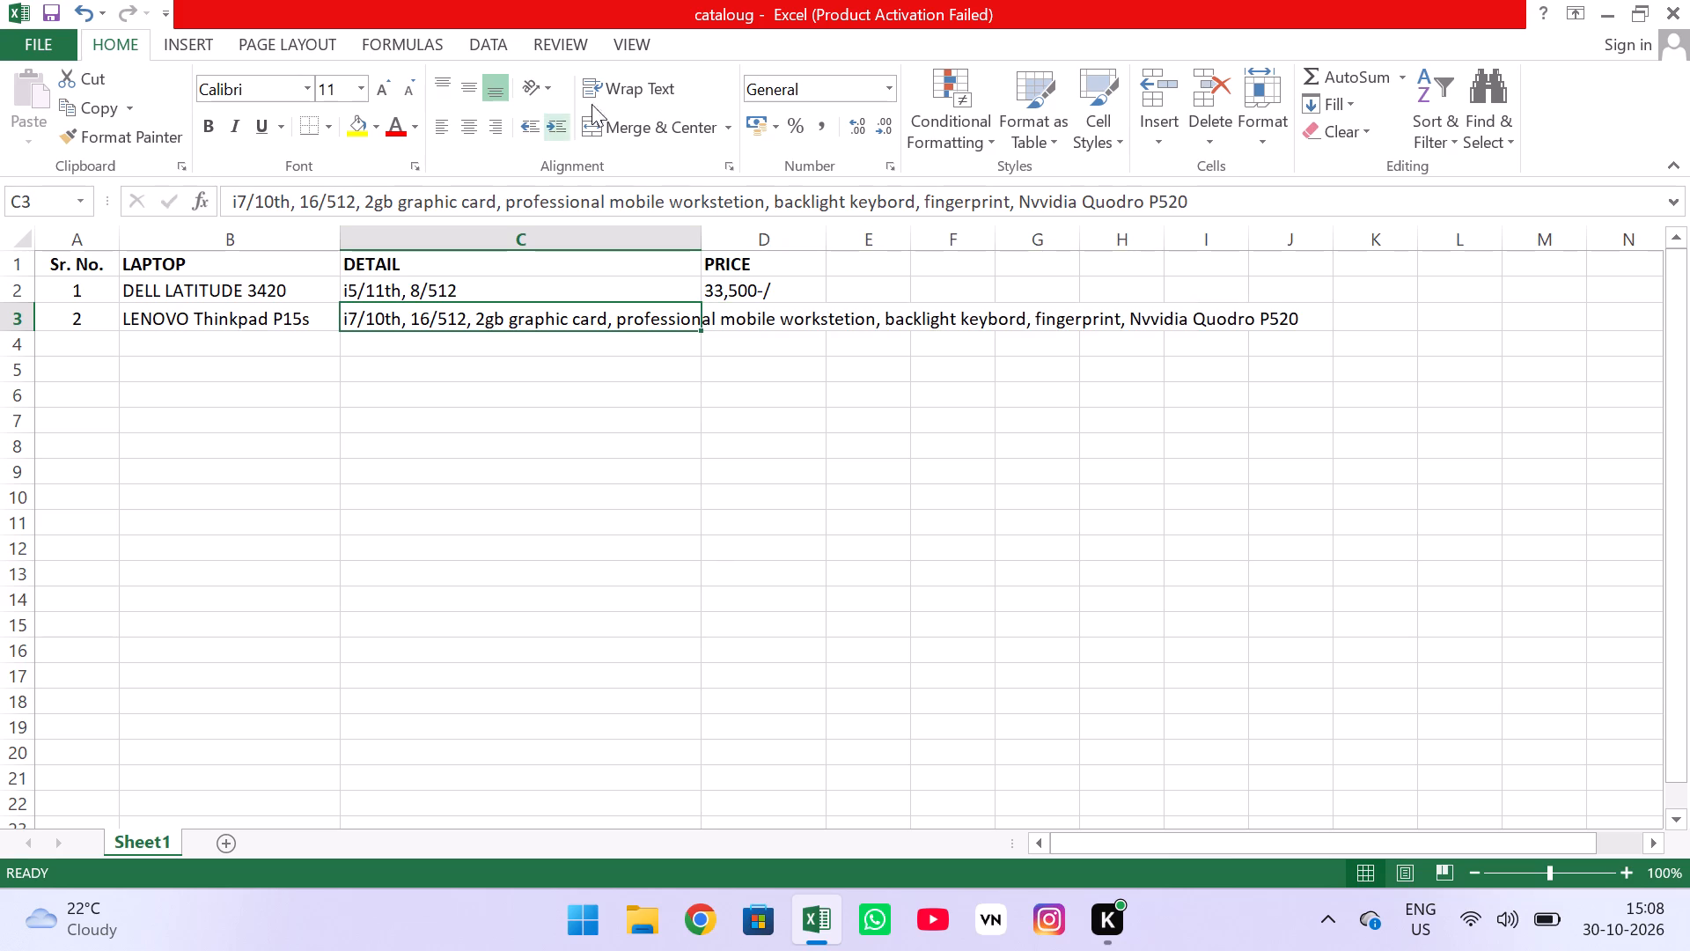
{"action": "left_click", "coordinate": [631, 87]}
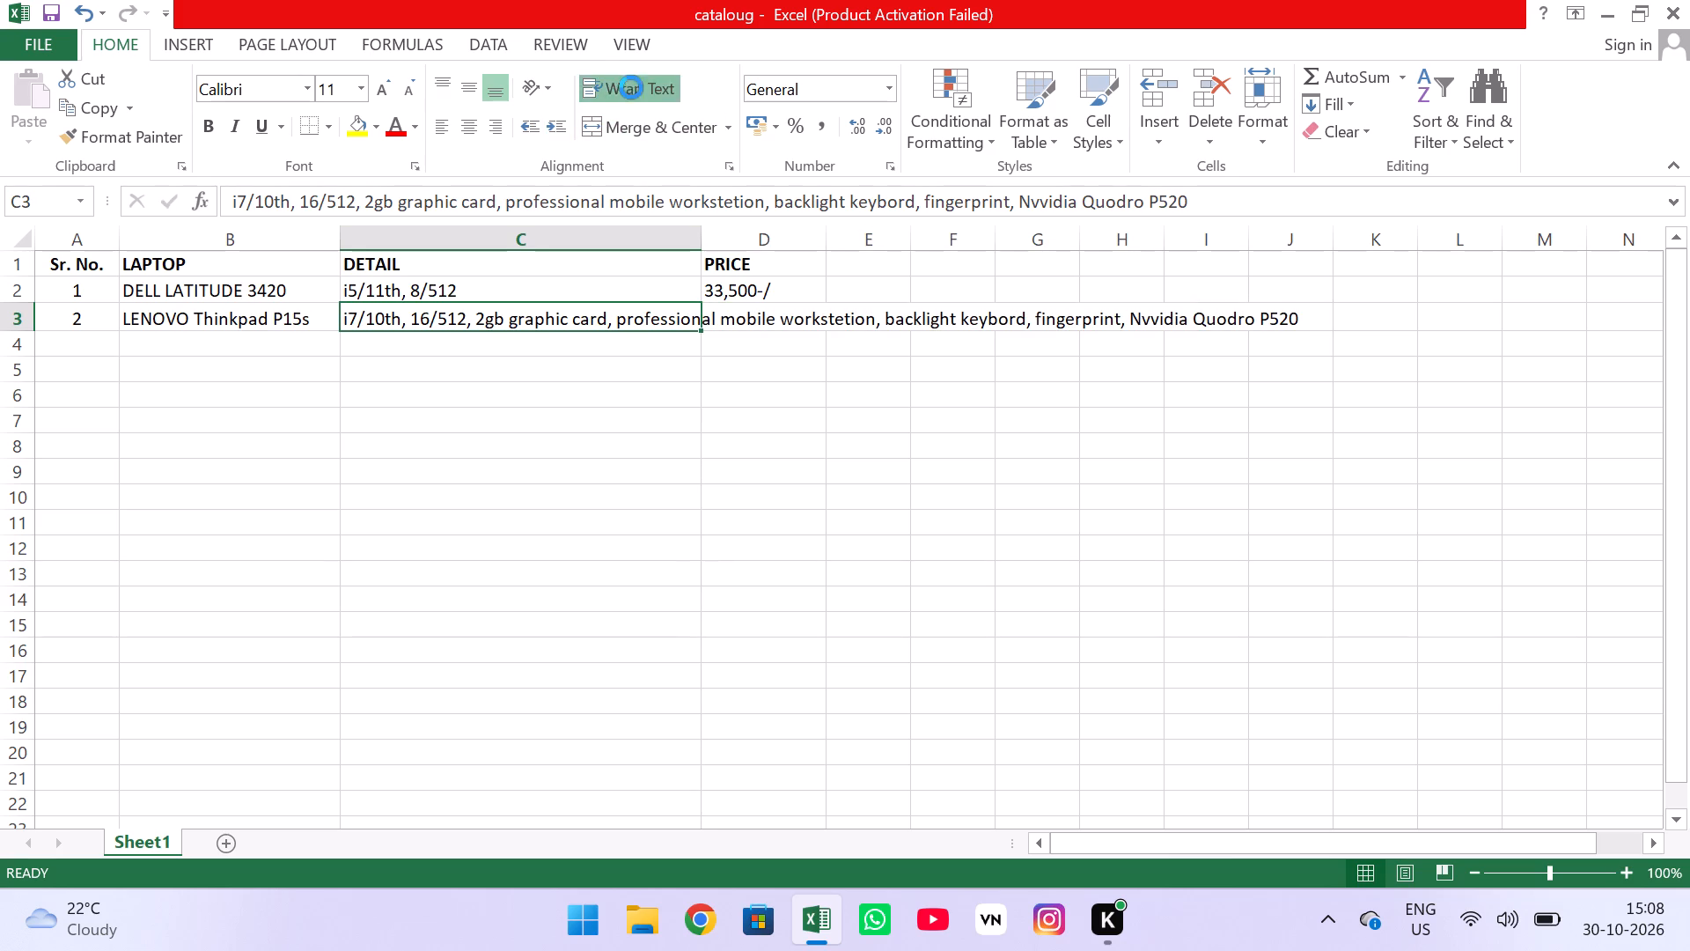
{"action": "left_click", "coordinate": [631, 87]}
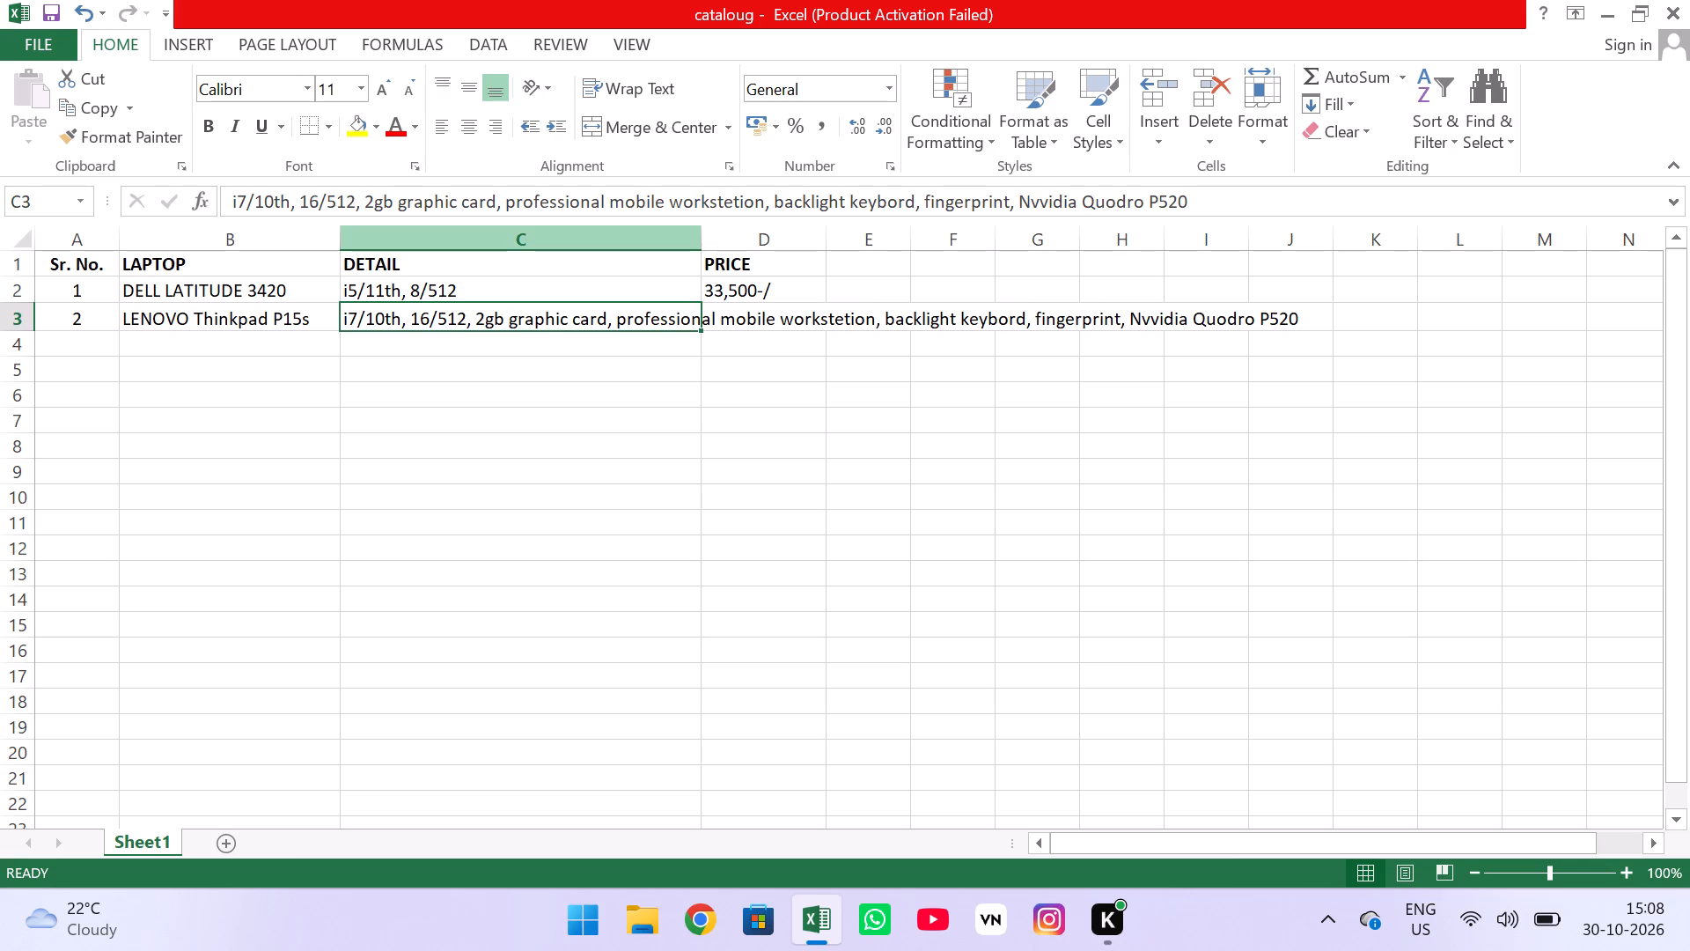
{"action": "left_click", "coordinate": [808, 352]}
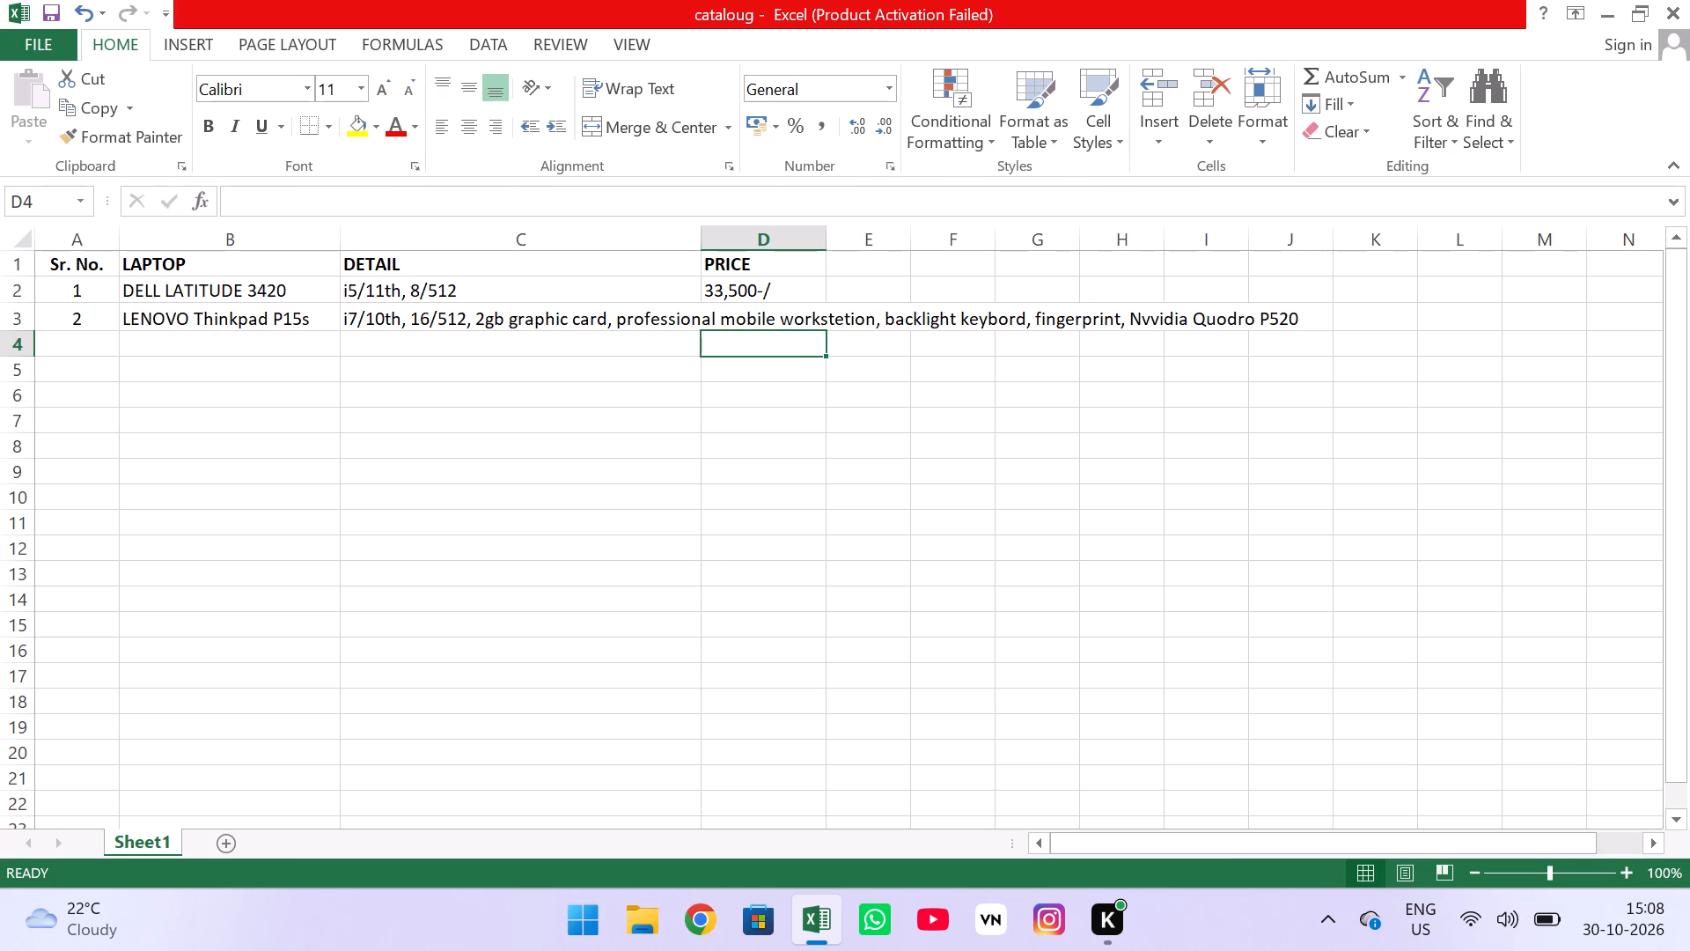
{"action": "left_click", "coordinate": [689, 321]}
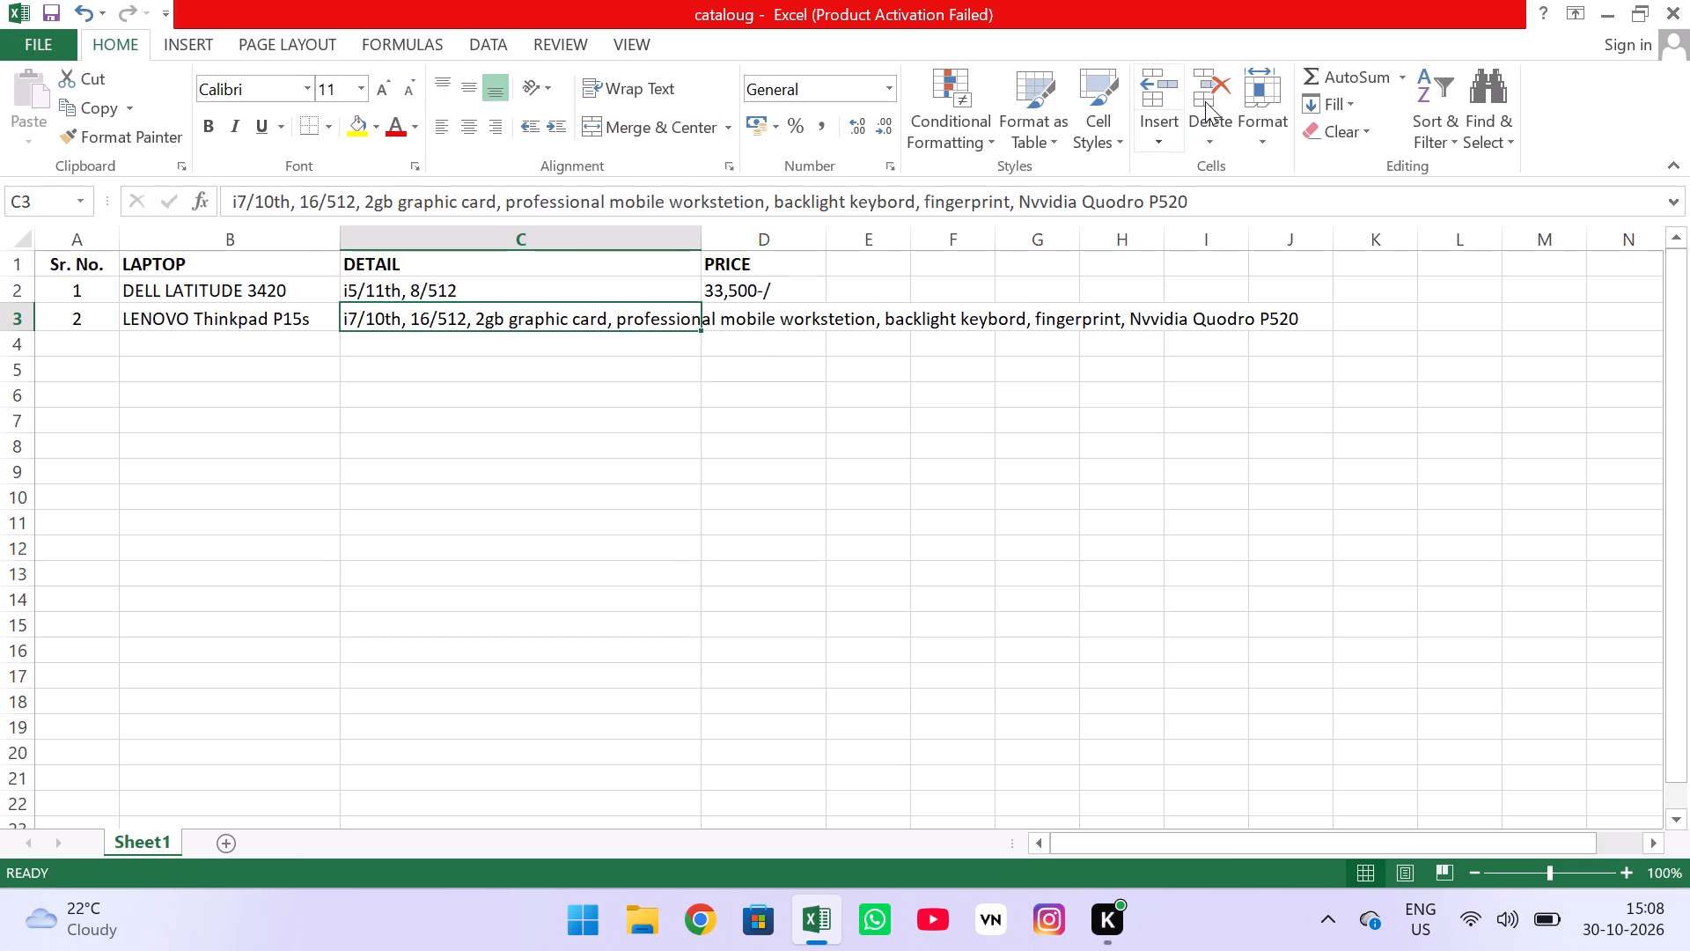
{"action": "left_click", "coordinate": [657, 76]}
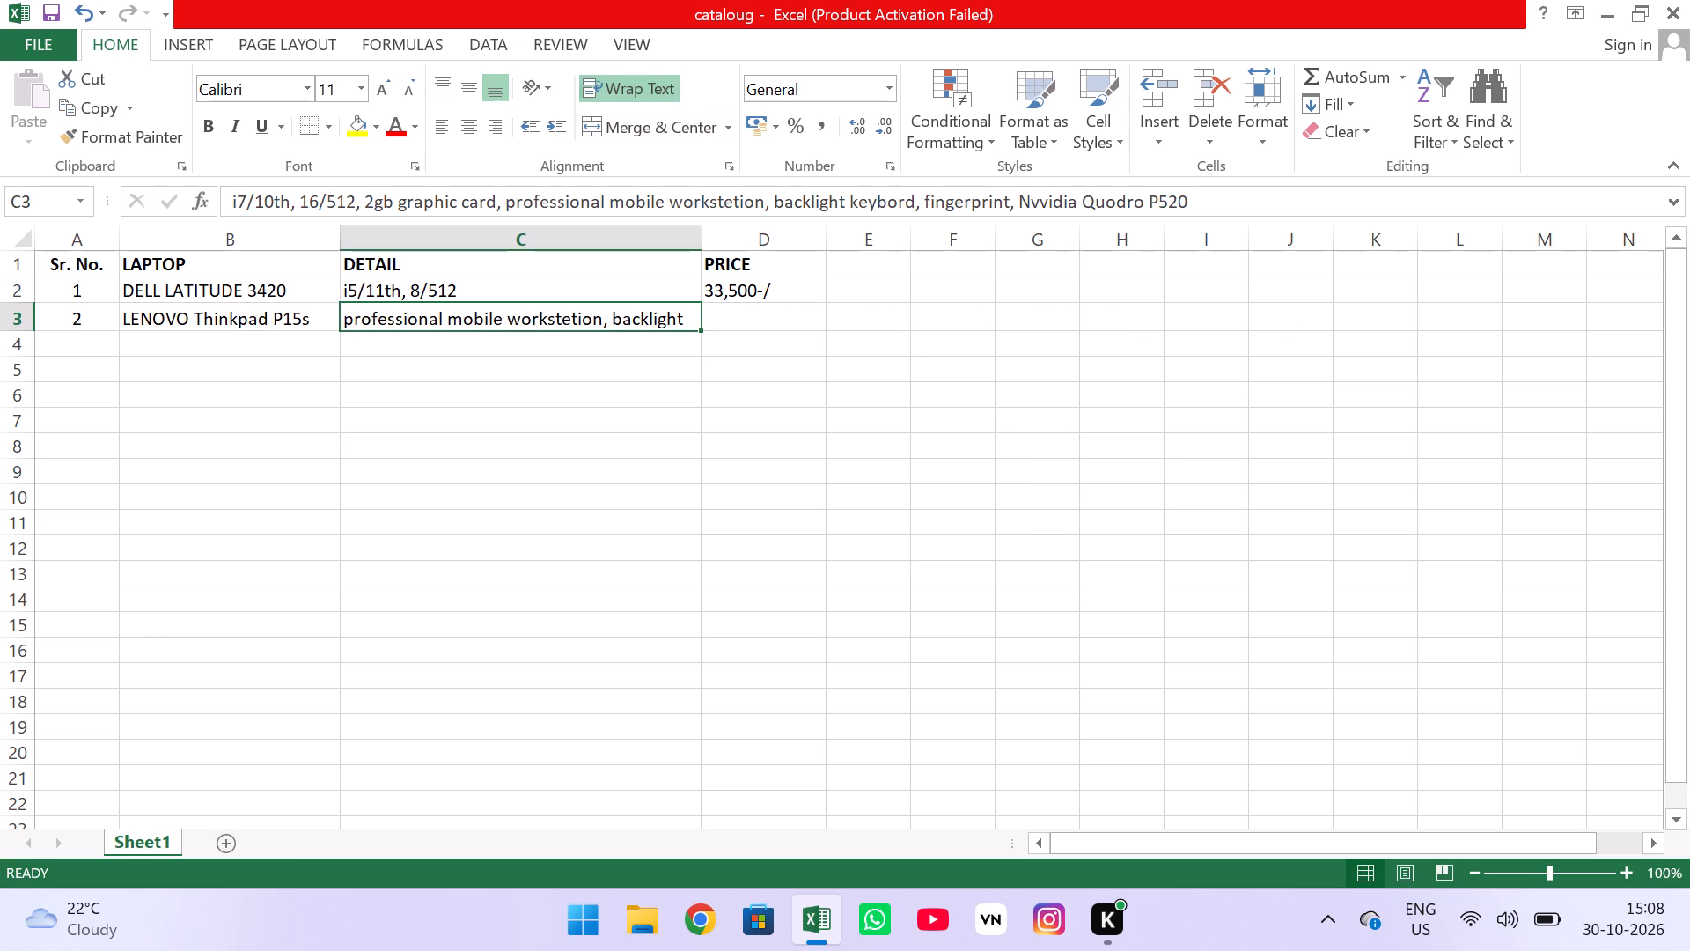
{"action": "double_click", "coordinate": [662, 322]}
{"action": "left_click", "coordinate": [972, 321]}
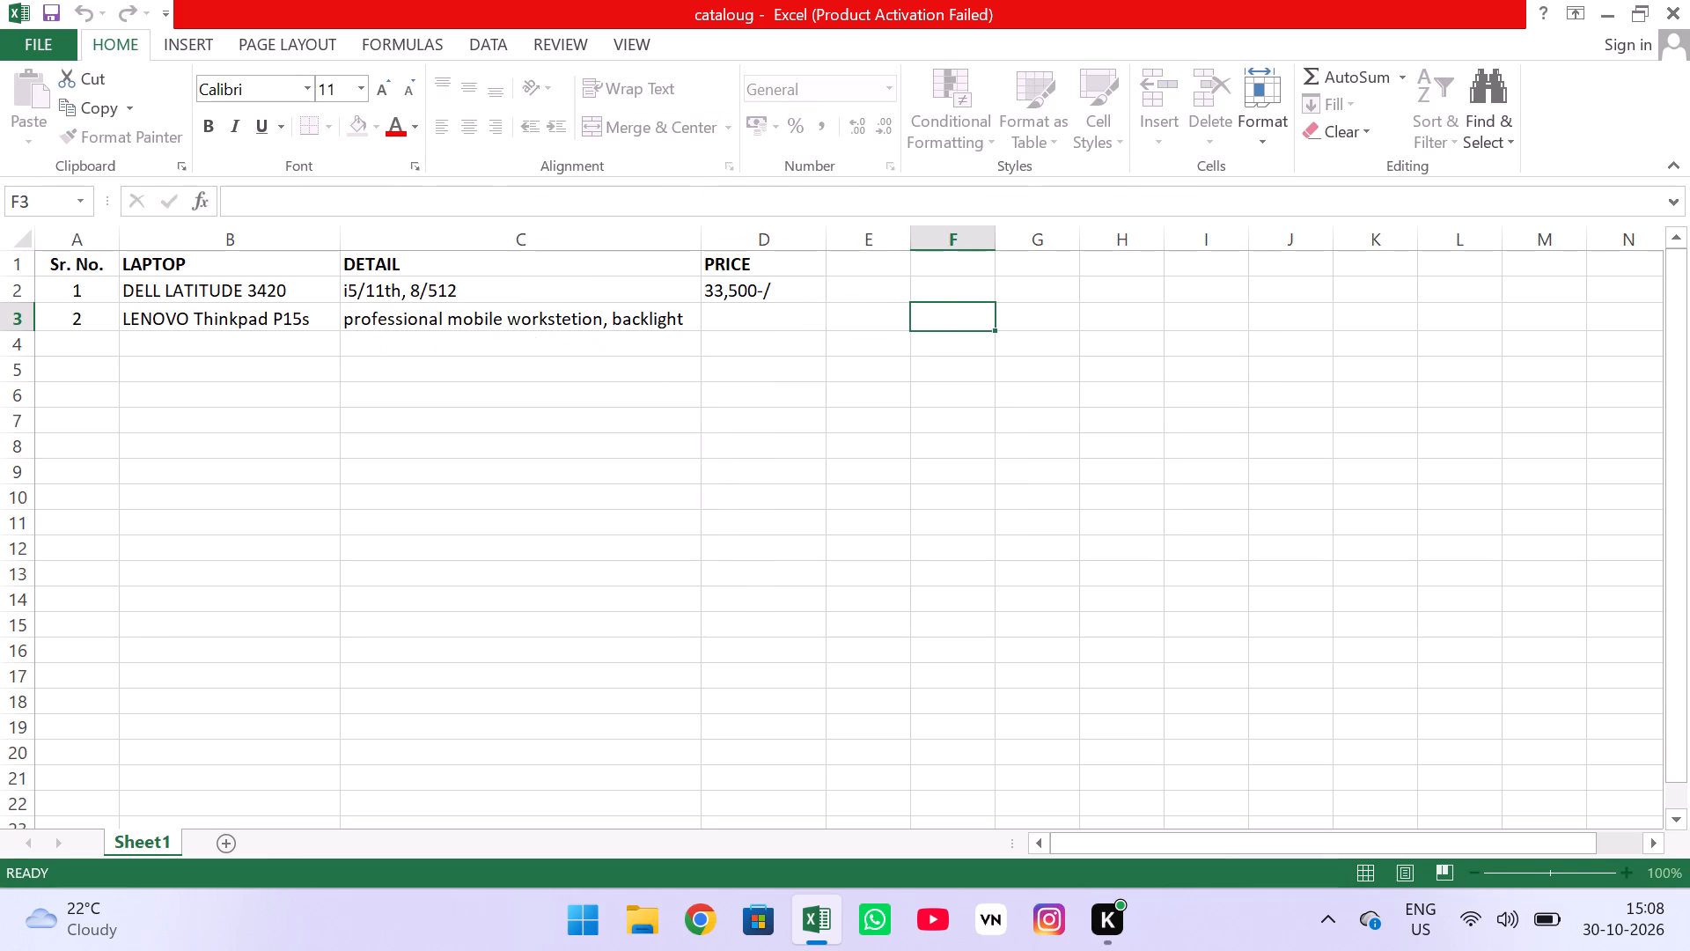
Centre the wrapped LENOVO Thinkpad P15s details in cell C3 using Merge & Center.
{"action": "left_click", "coordinate": [686, 322]}
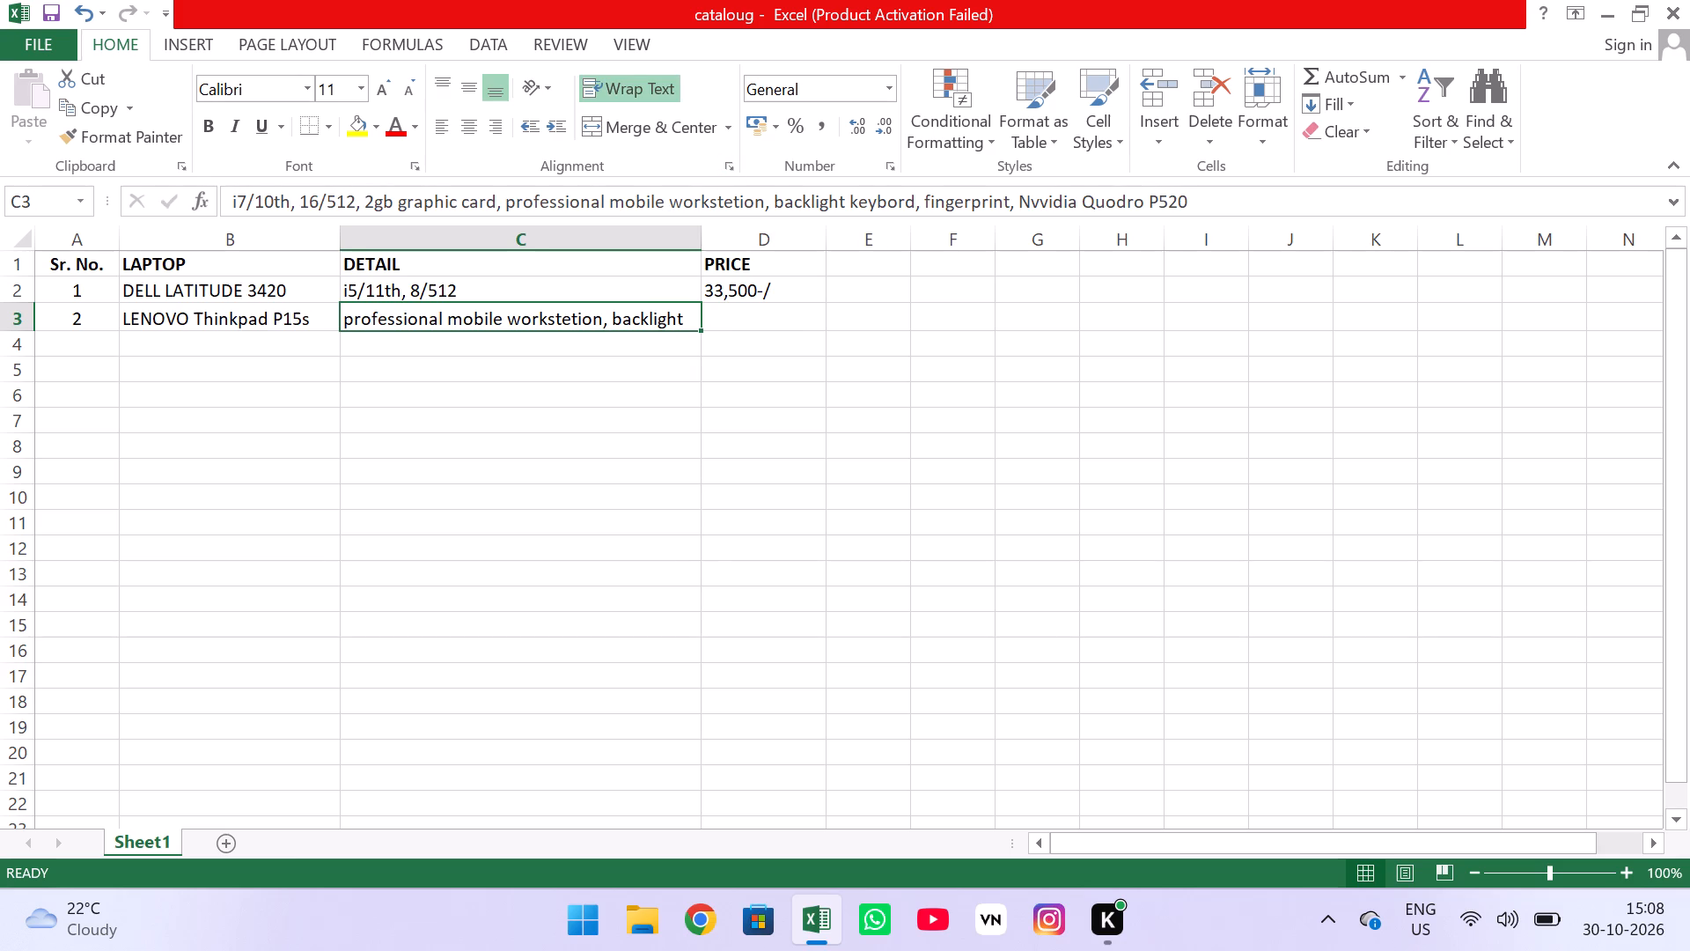
{"action": "left_click", "coordinate": [595, 122]}
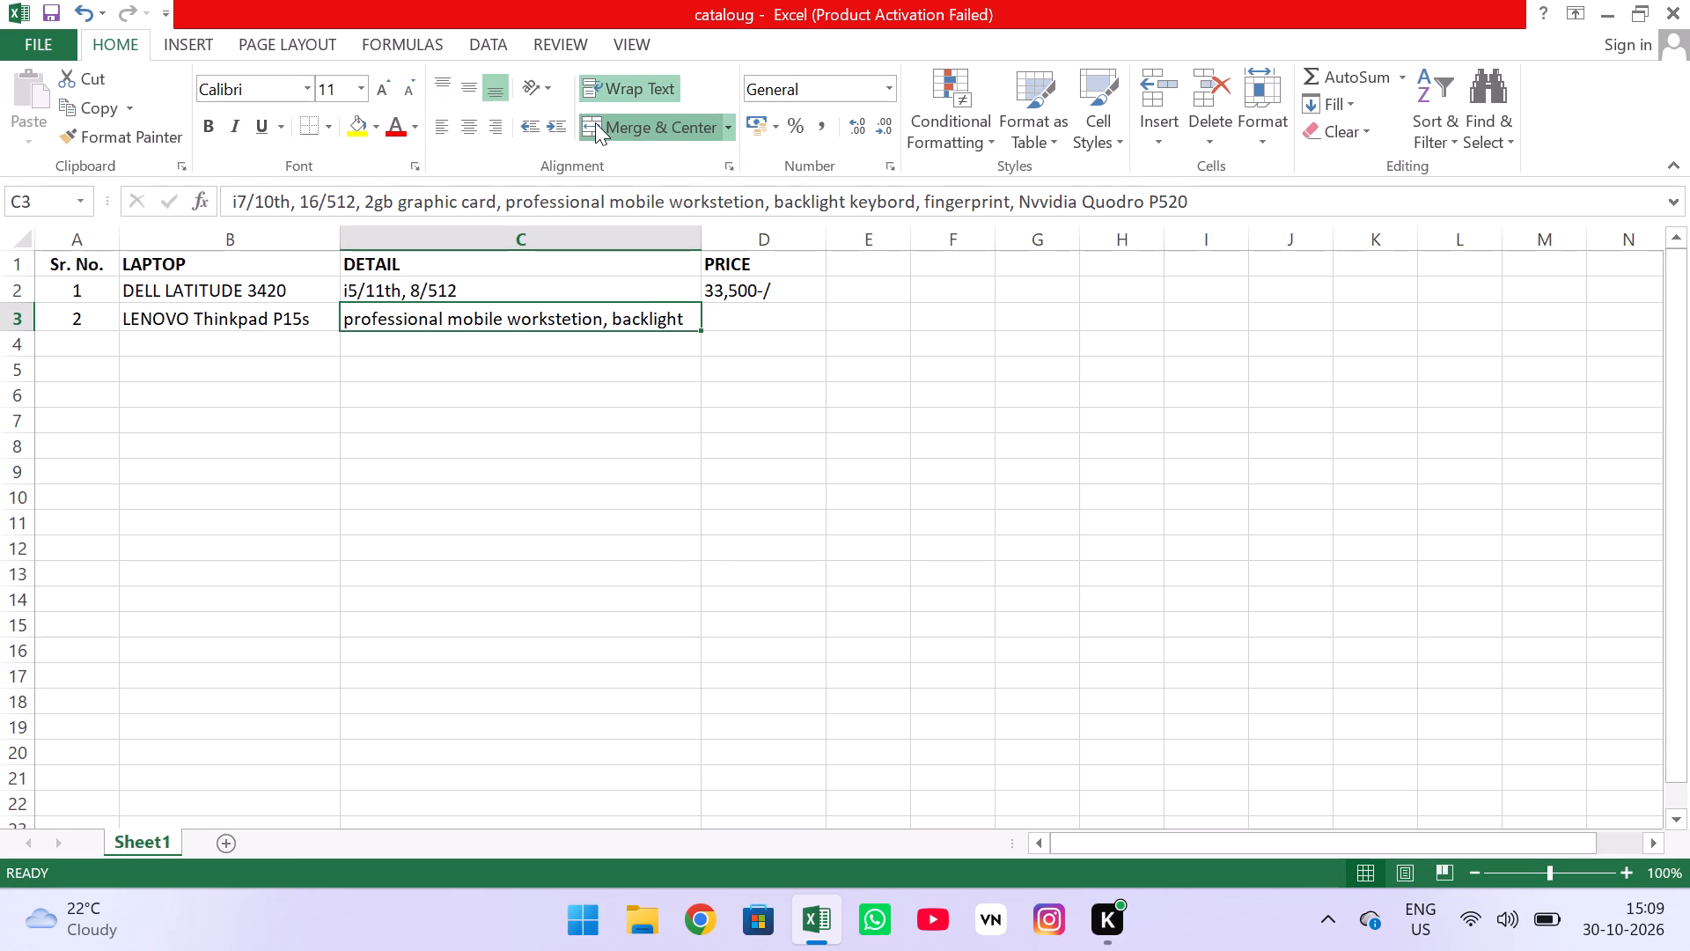
{"action": "left_click", "coordinate": [595, 122]}
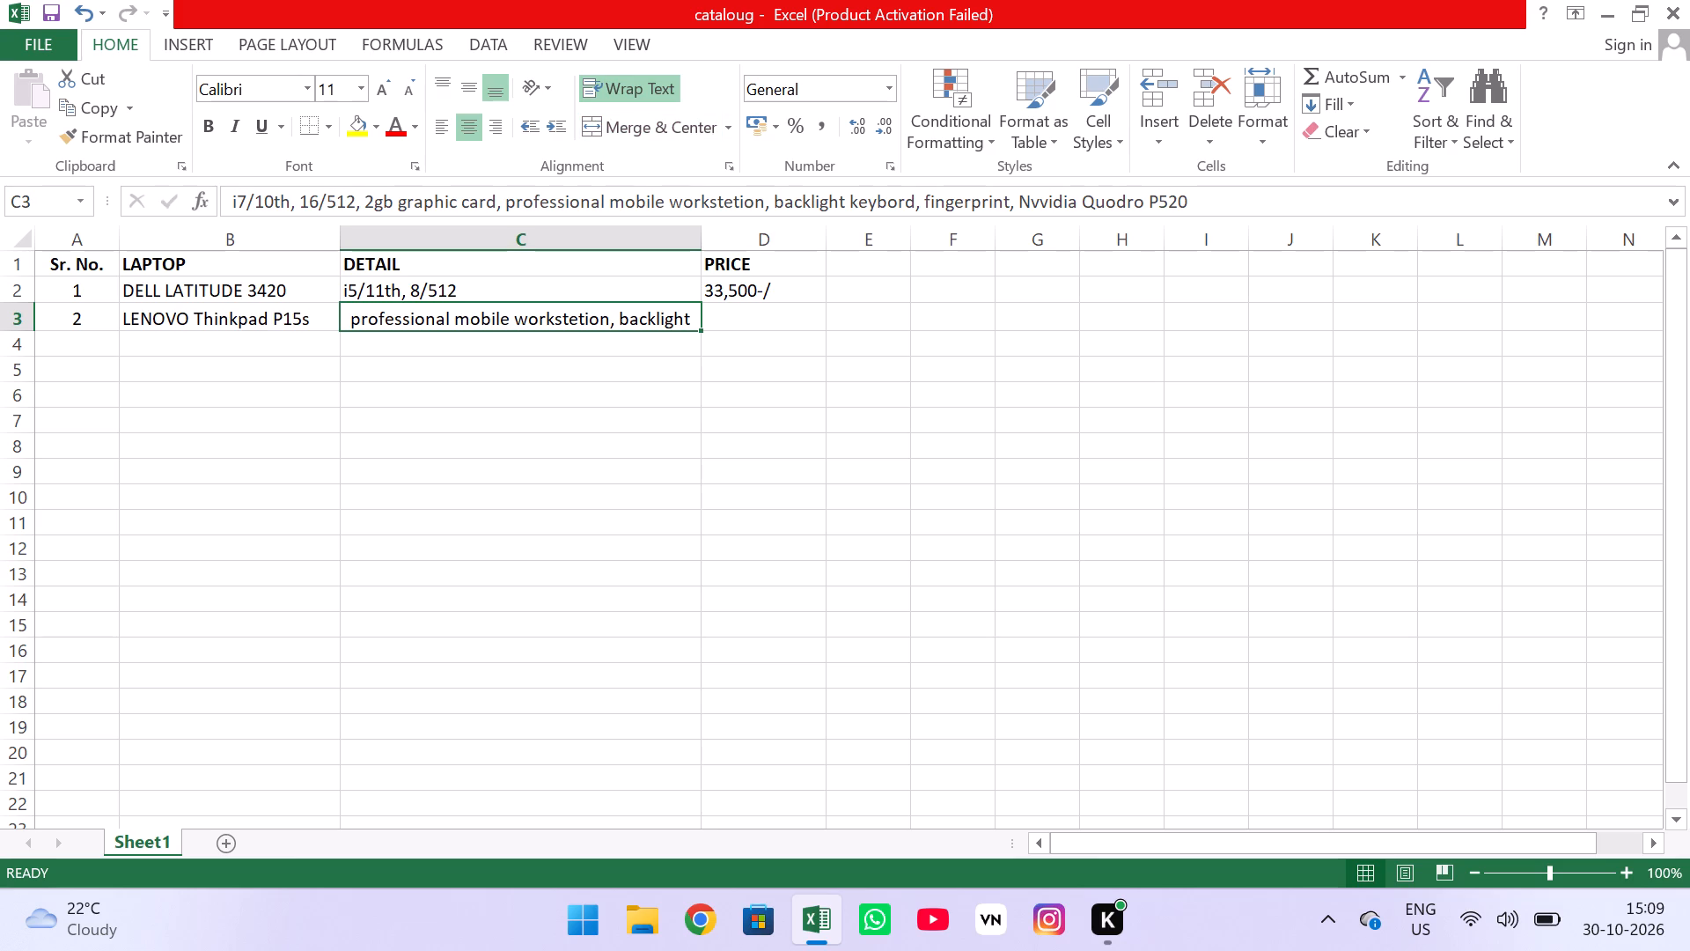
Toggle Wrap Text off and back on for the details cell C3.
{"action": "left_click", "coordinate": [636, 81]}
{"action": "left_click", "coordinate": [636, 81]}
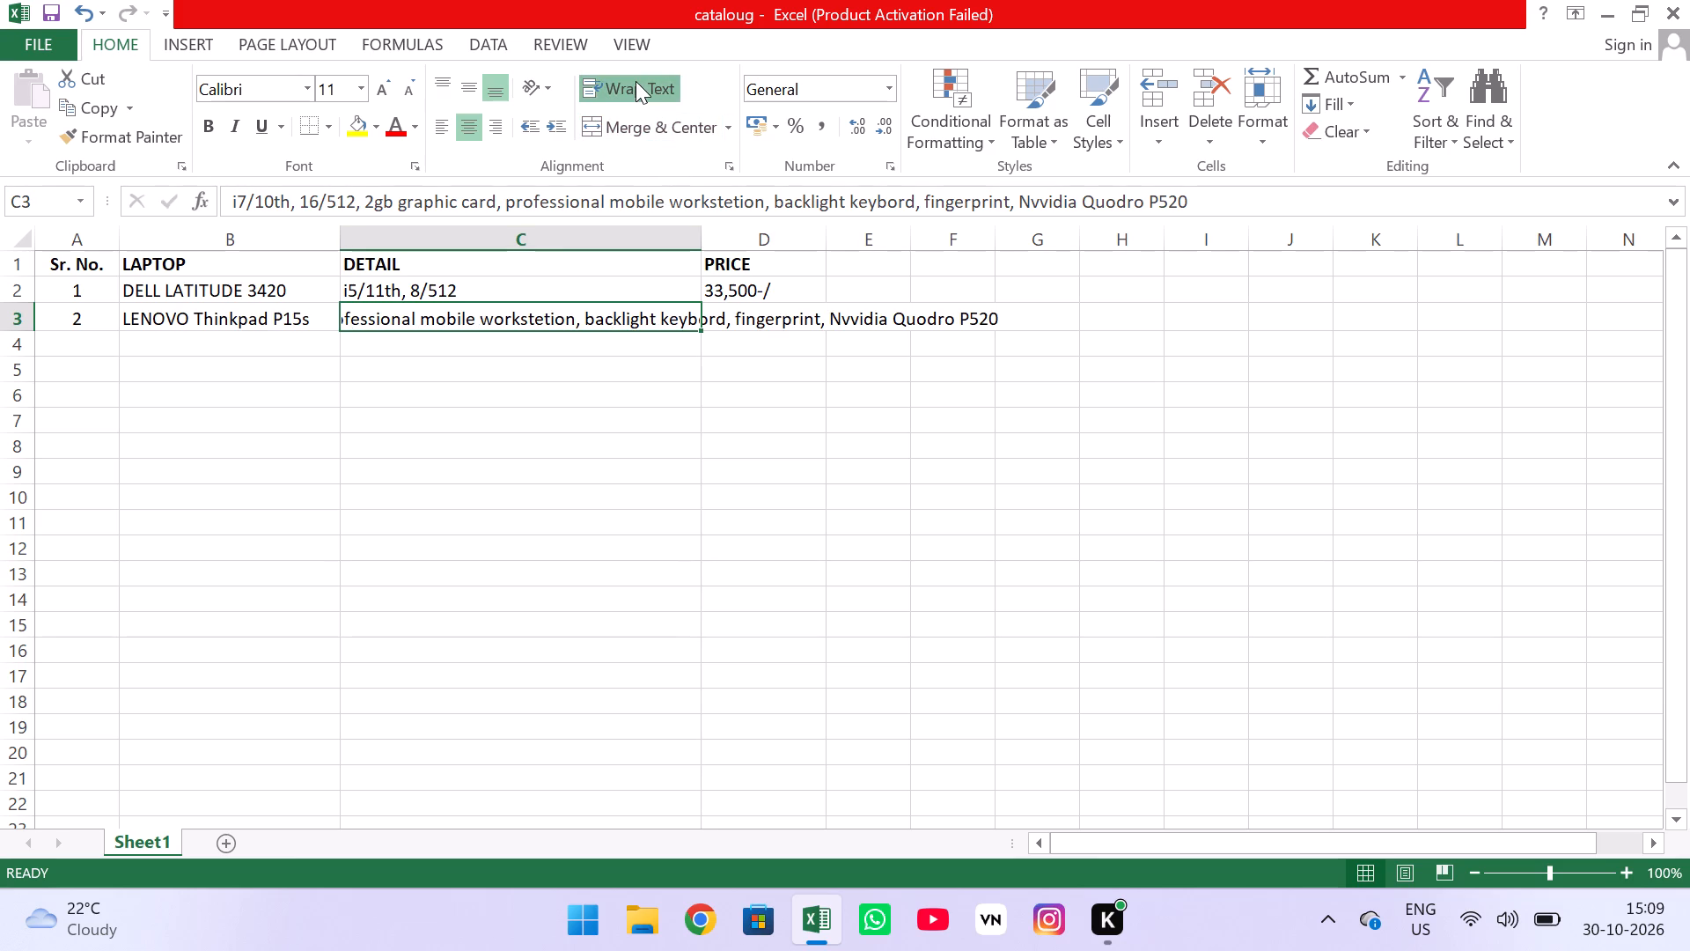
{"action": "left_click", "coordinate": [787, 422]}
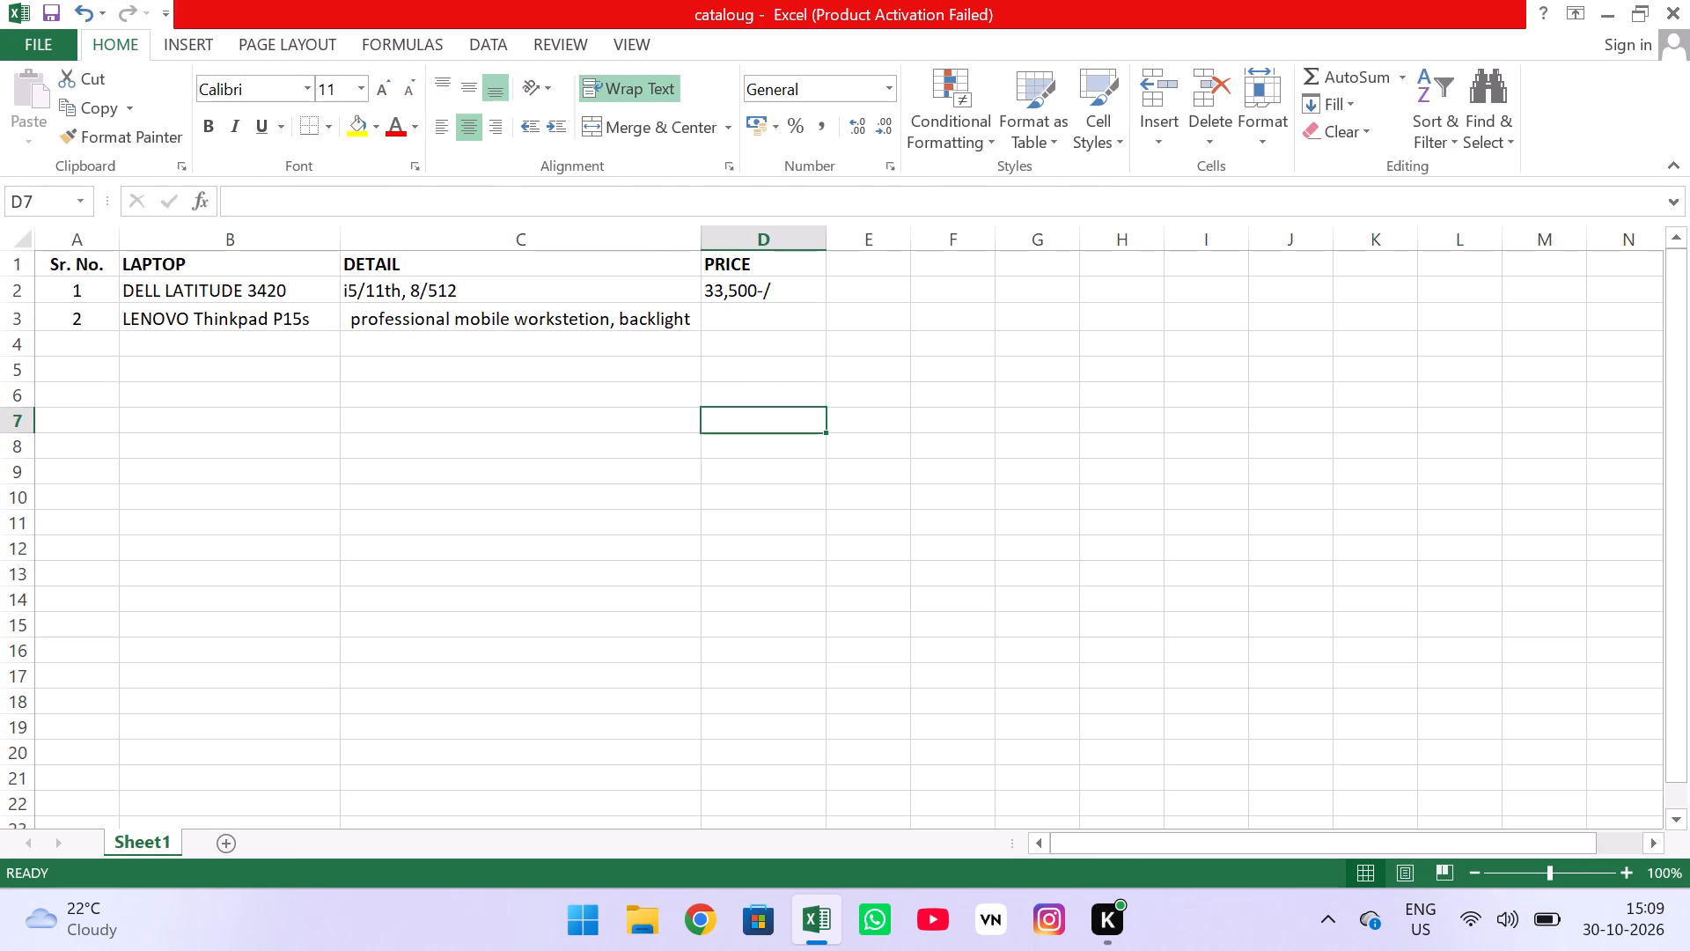
Enlarge row 3 and trim its height so the three wrapped lines of details in C3 fit closely.
{"action": "left_click", "coordinate": [652, 315]}
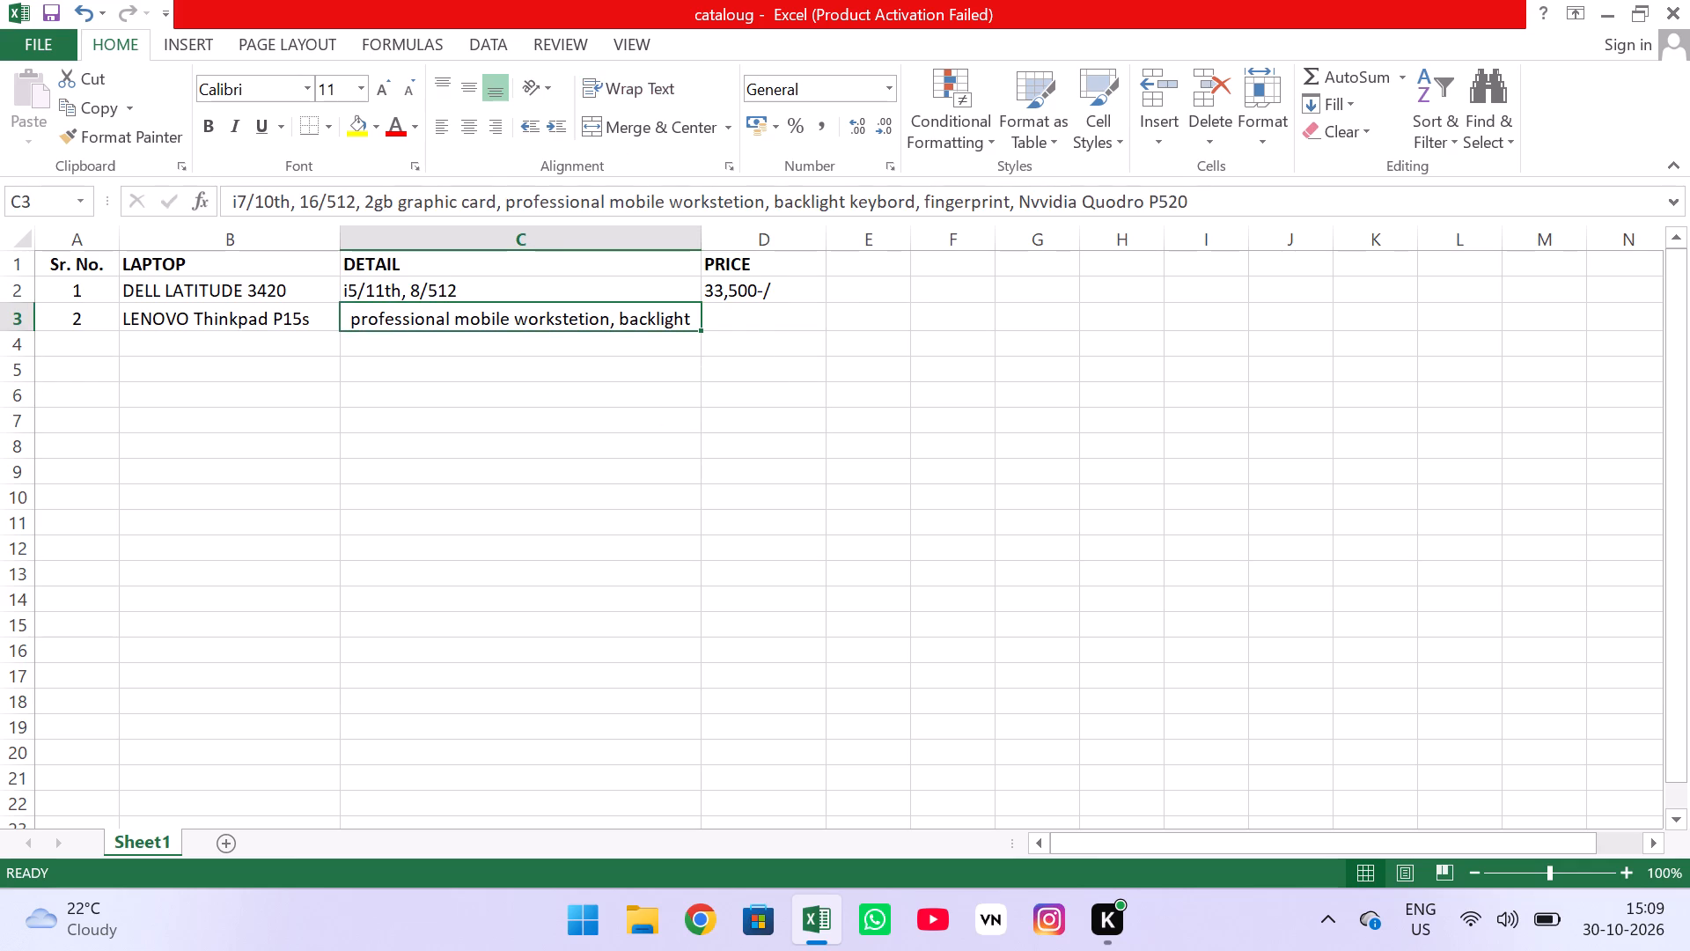
{"action": "left_click", "coordinate": [652, 334]}
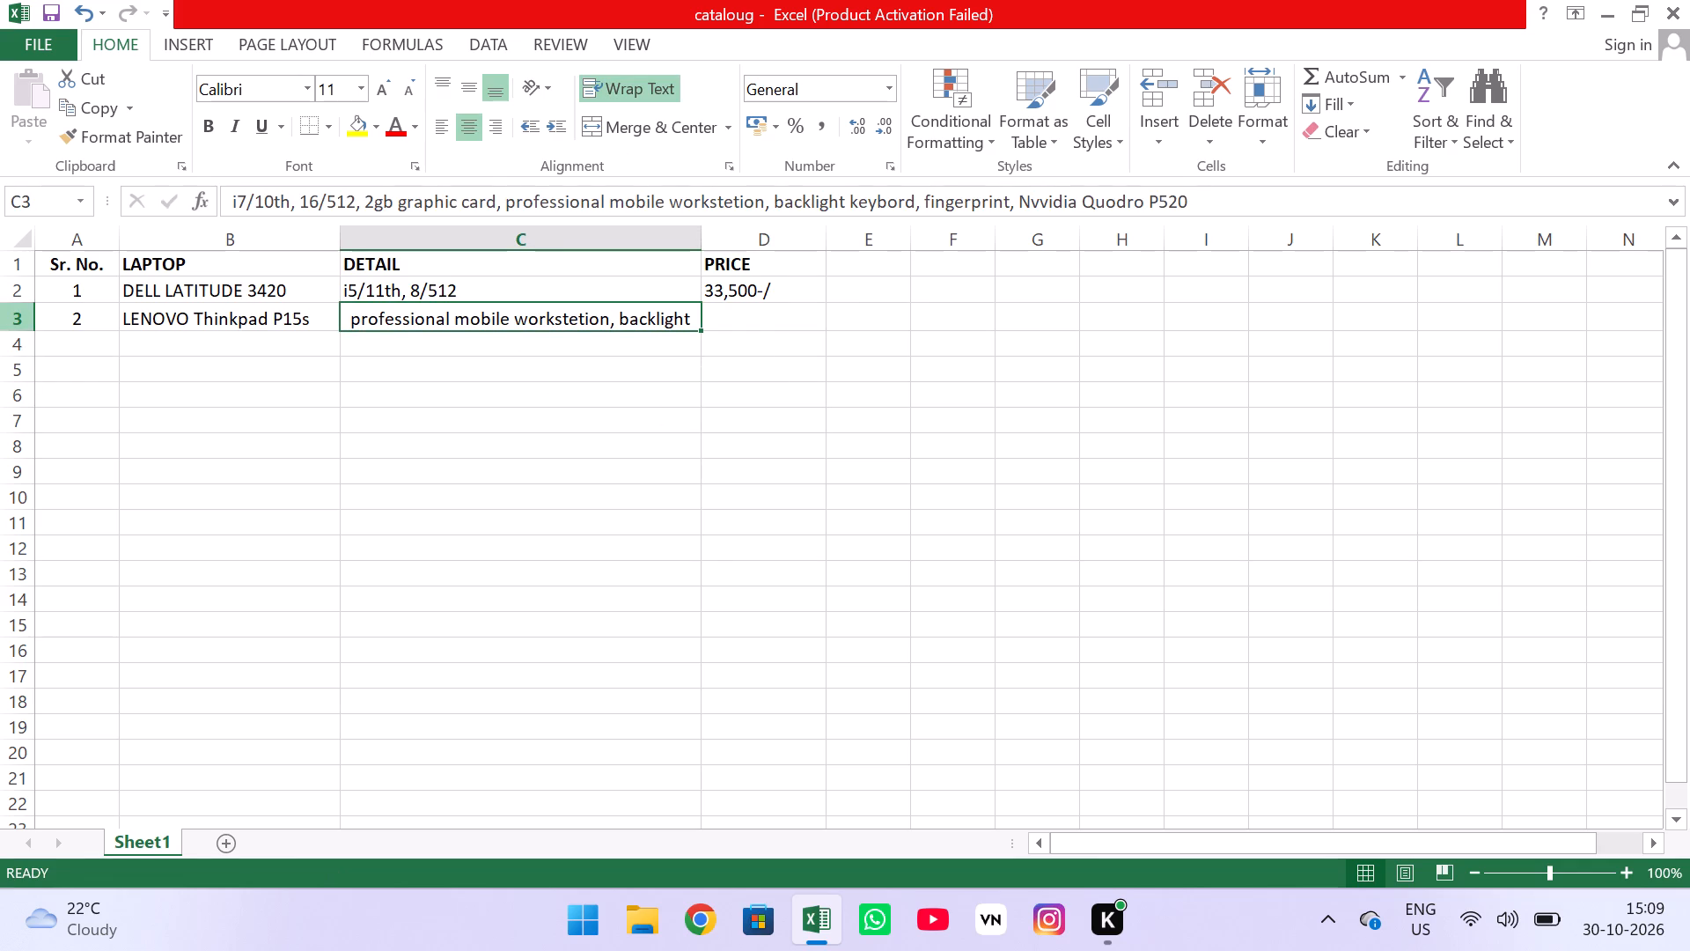
{"action": "left_click_drag", "start_coordinate": [19, 328], "coordinate": [19, 358]}
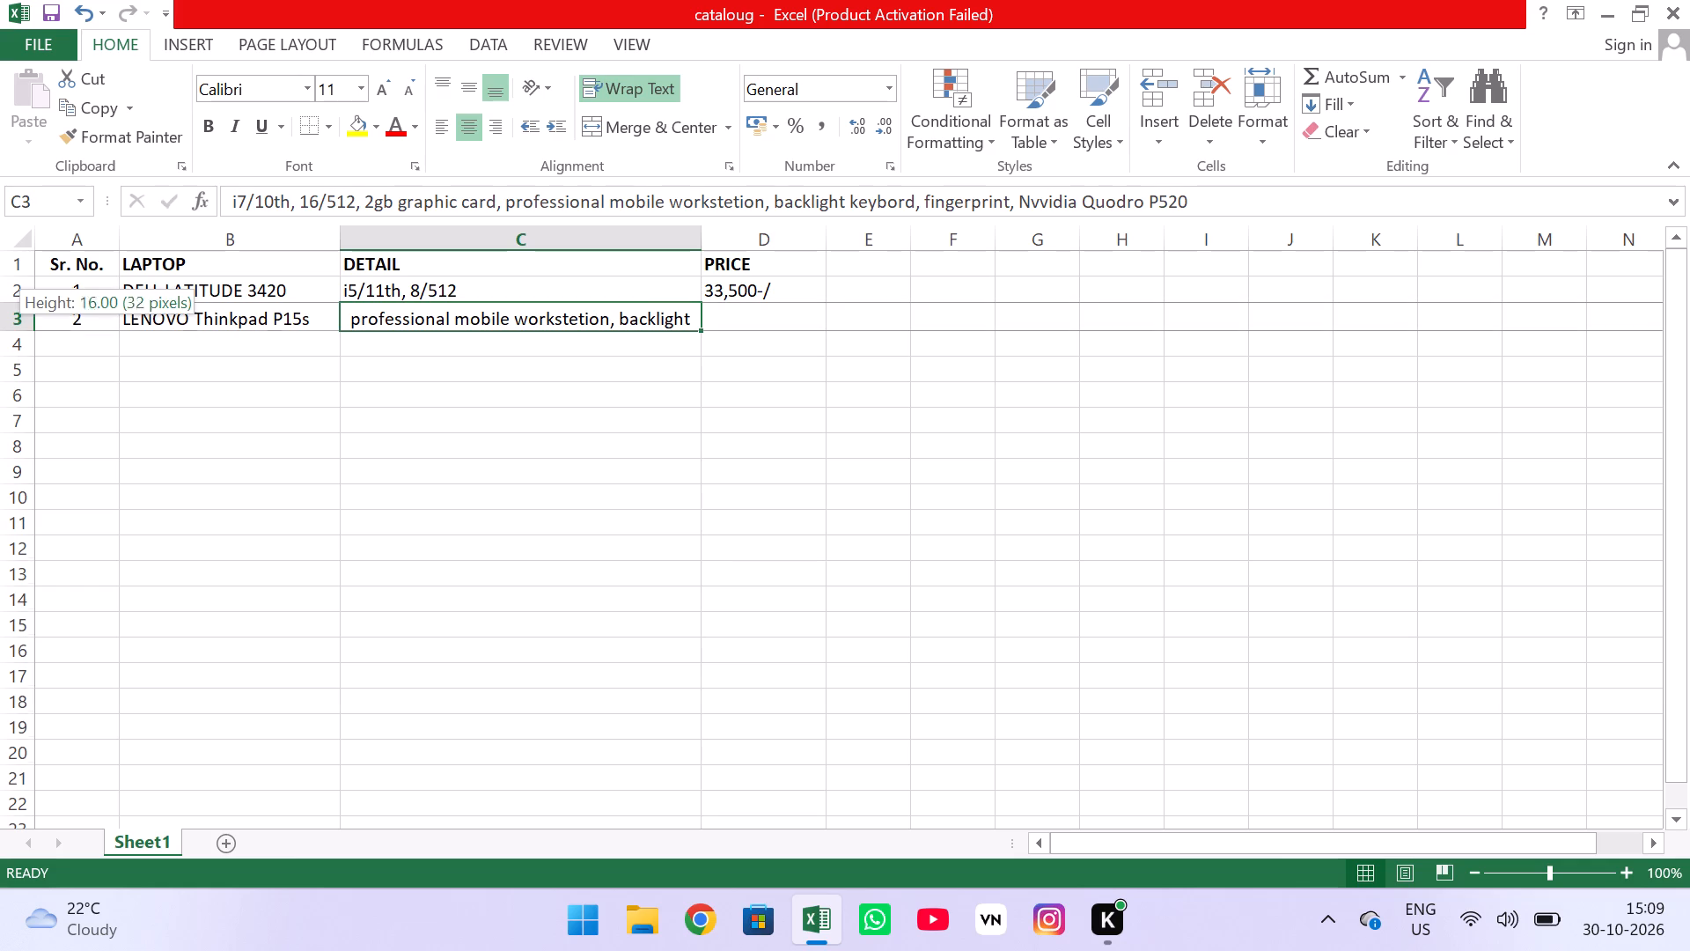
{"action": "left_click_drag", "start_coordinate": [19, 358], "coordinate": [11, 444]}
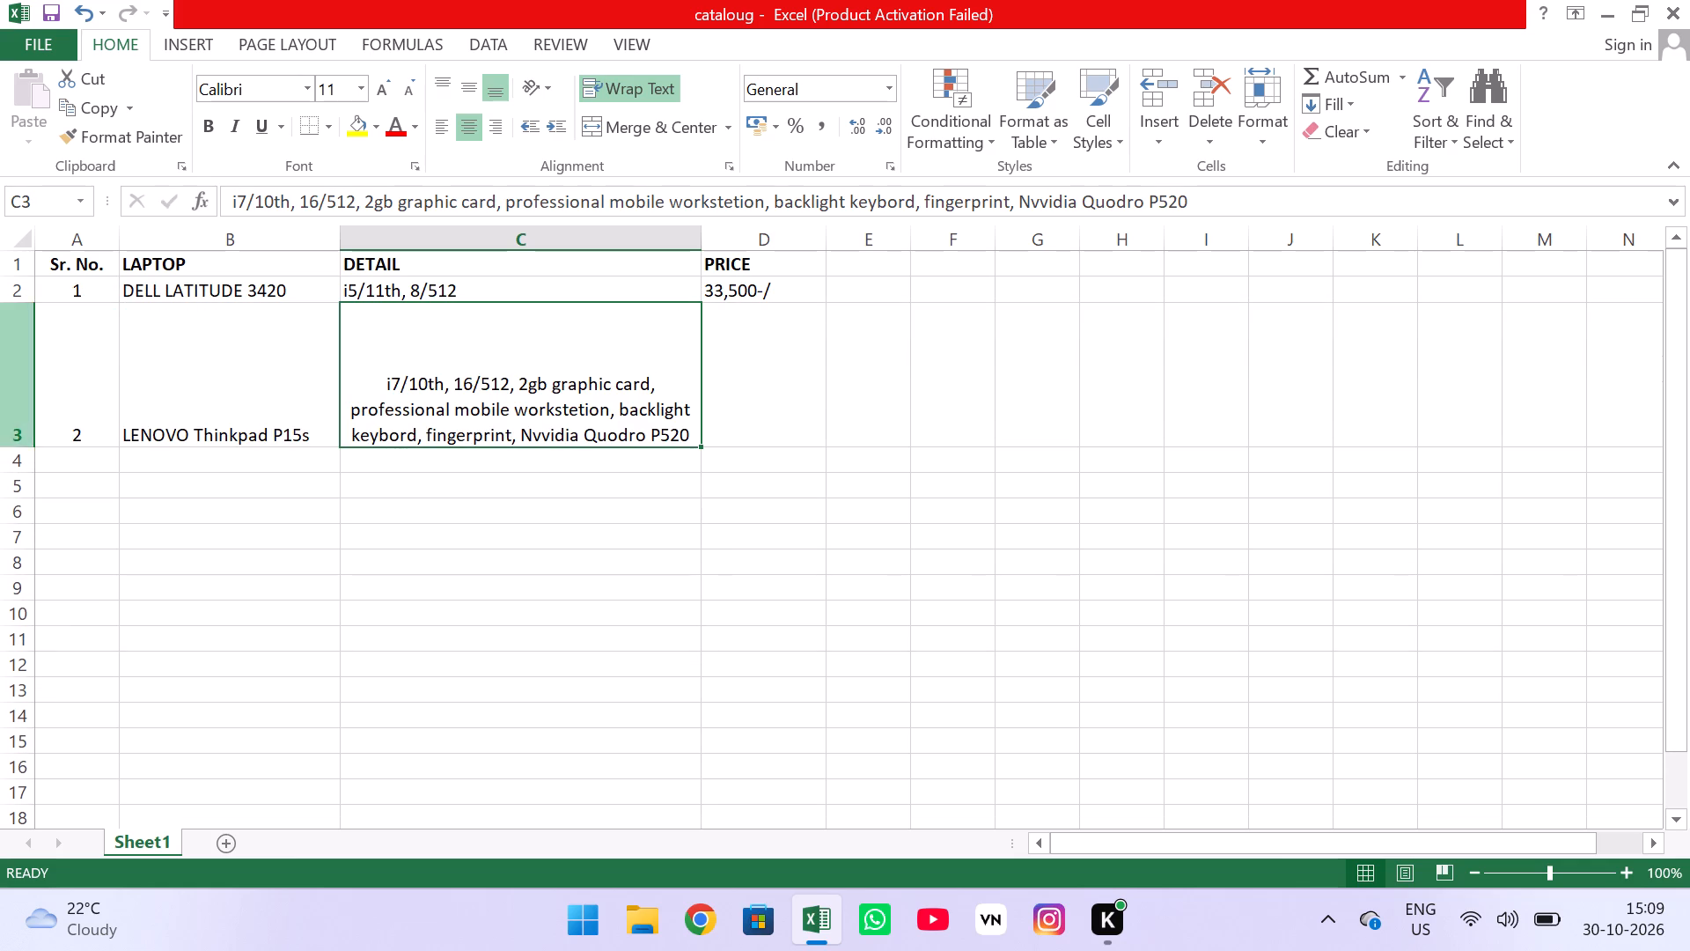
{"action": "left_click", "coordinate": [614, 329]}
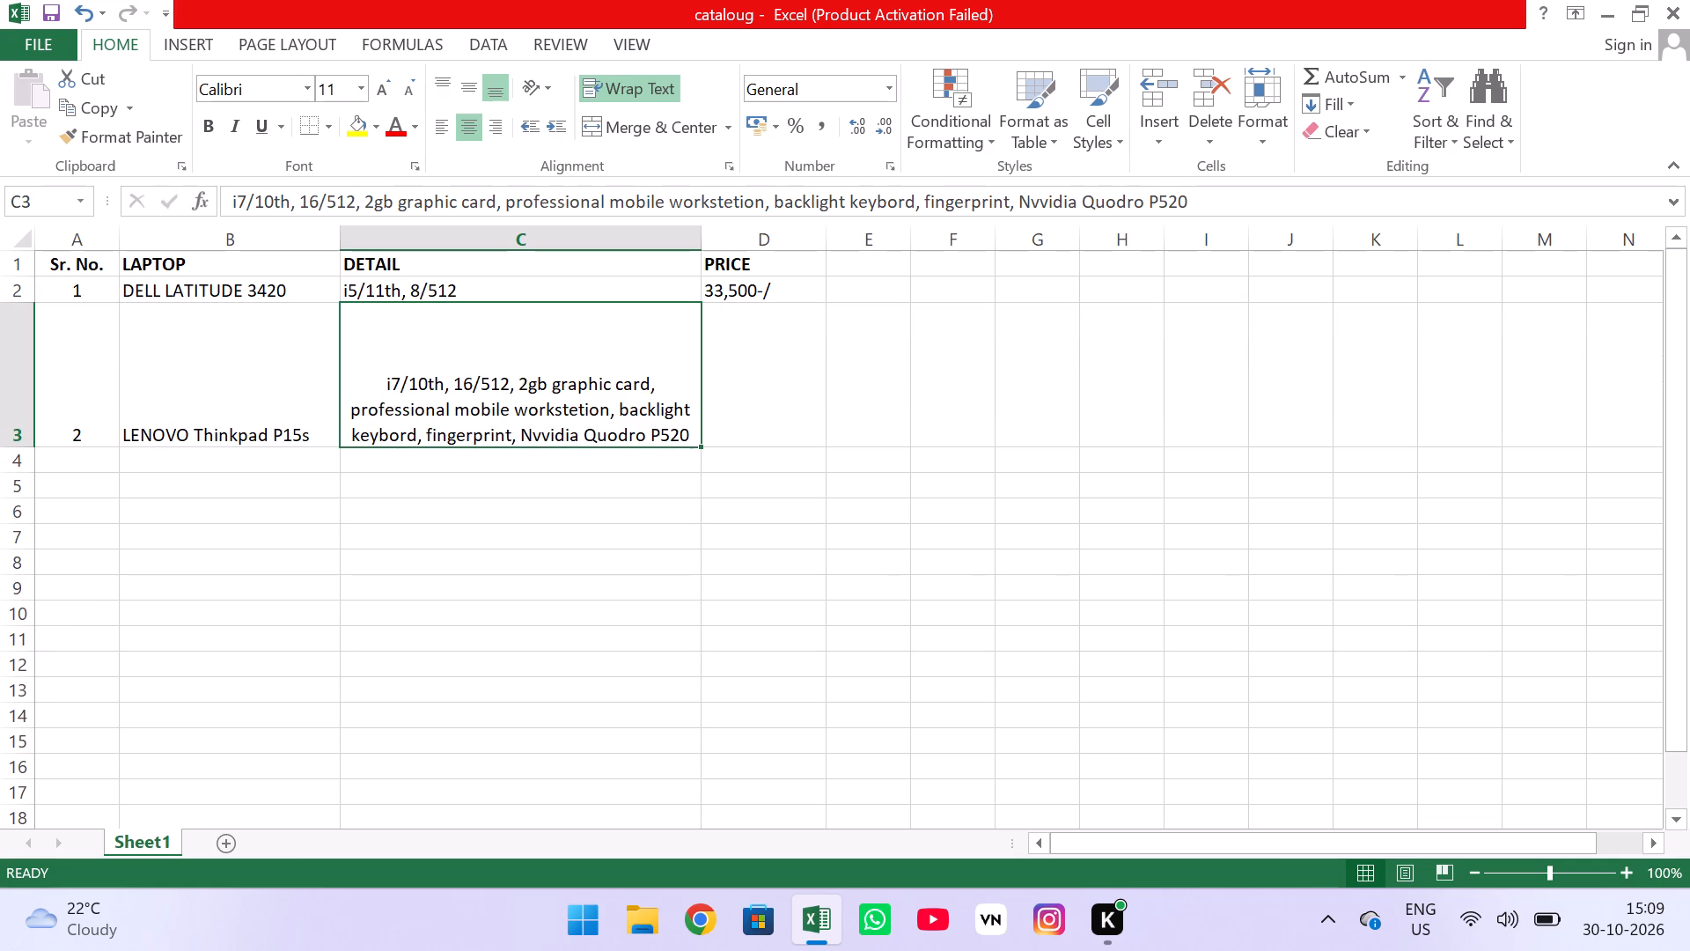
{"action": "left_click_drag", "start_coordinate": [9, 446], "coordinate": [9, 394]}
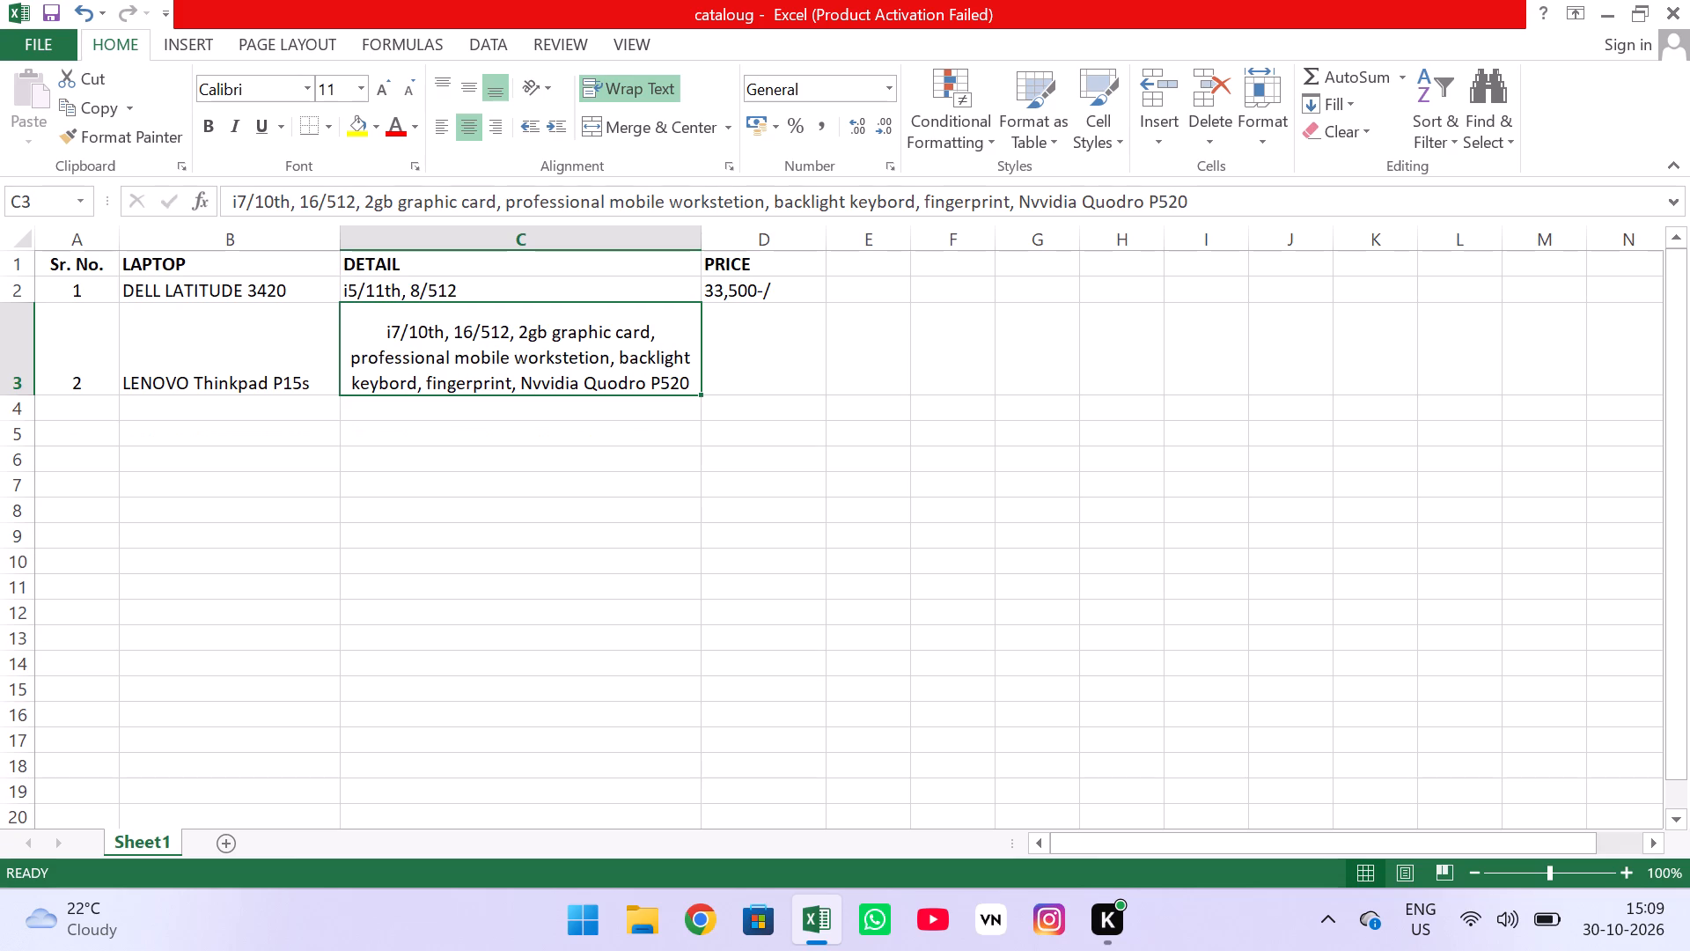
{"action": "left_click", "coordinate": [207, 483]}
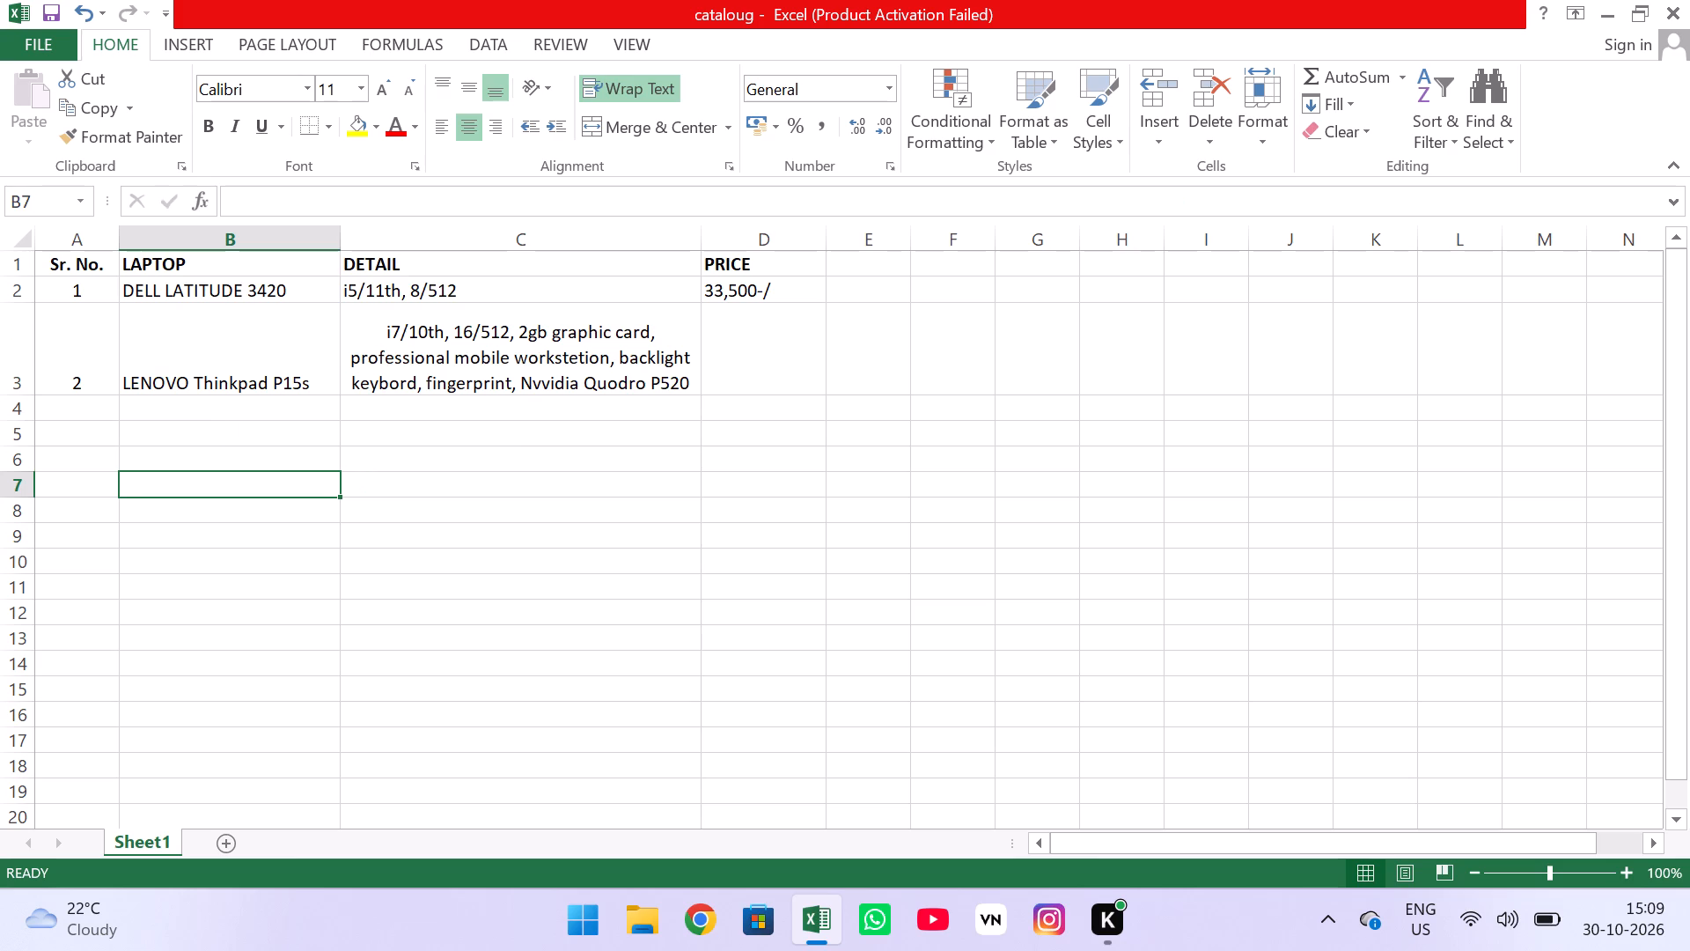
{"action": "left_click_drag", "start_coordinate": [14, 393], "coordinate": [20, 382]}
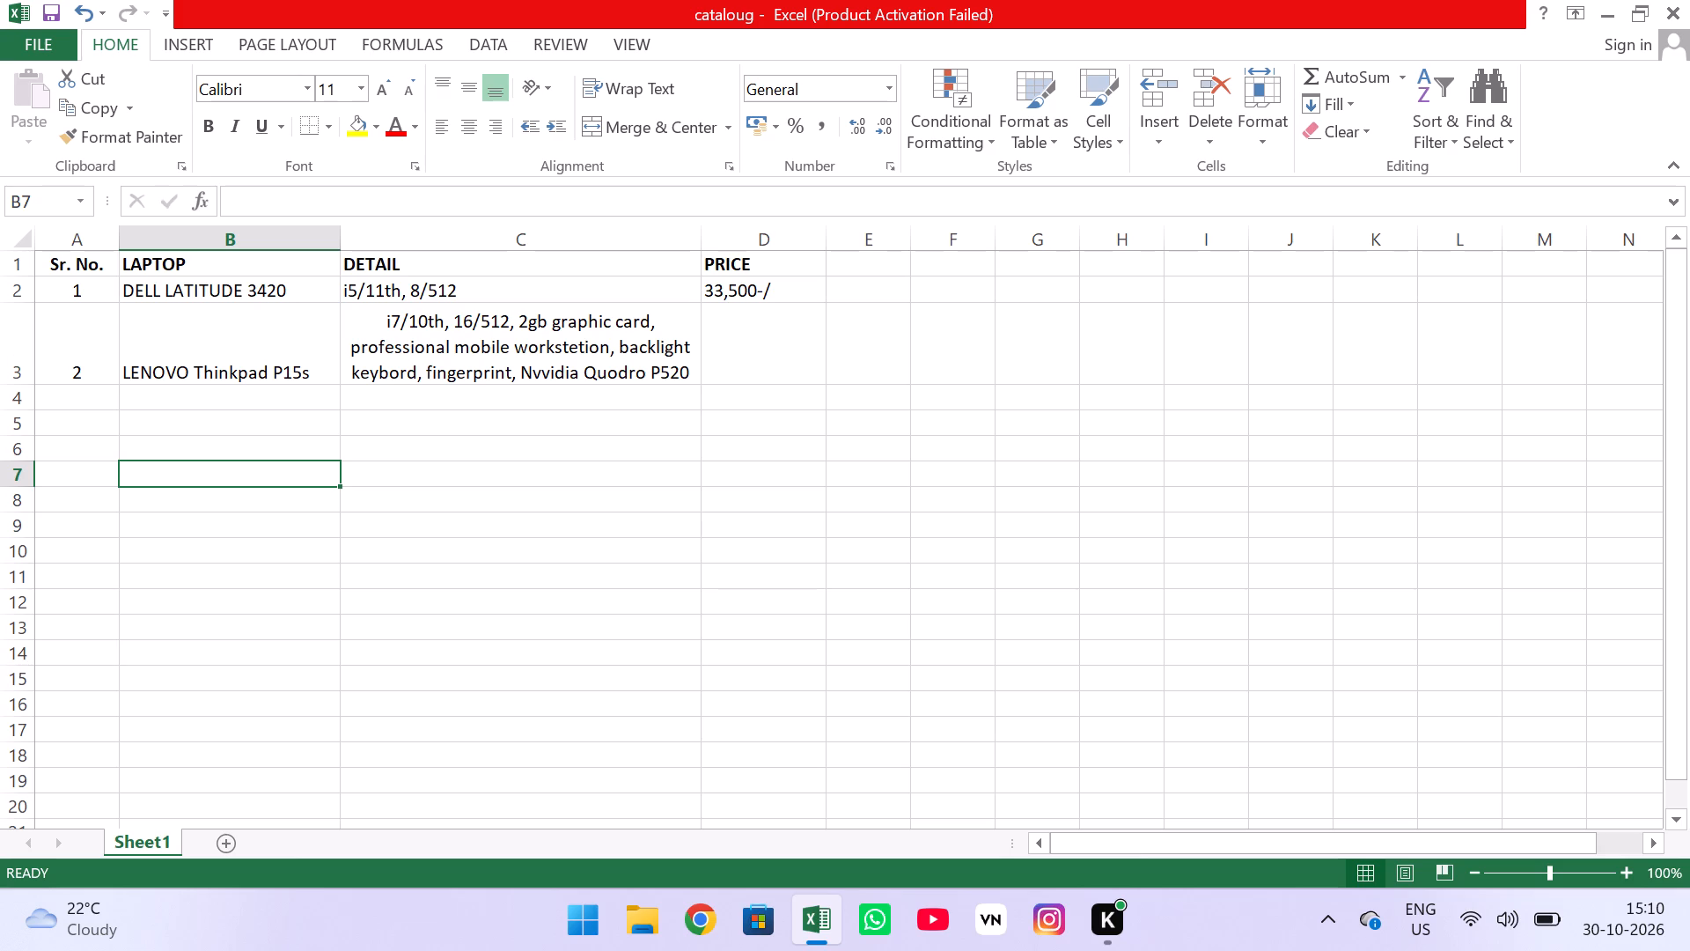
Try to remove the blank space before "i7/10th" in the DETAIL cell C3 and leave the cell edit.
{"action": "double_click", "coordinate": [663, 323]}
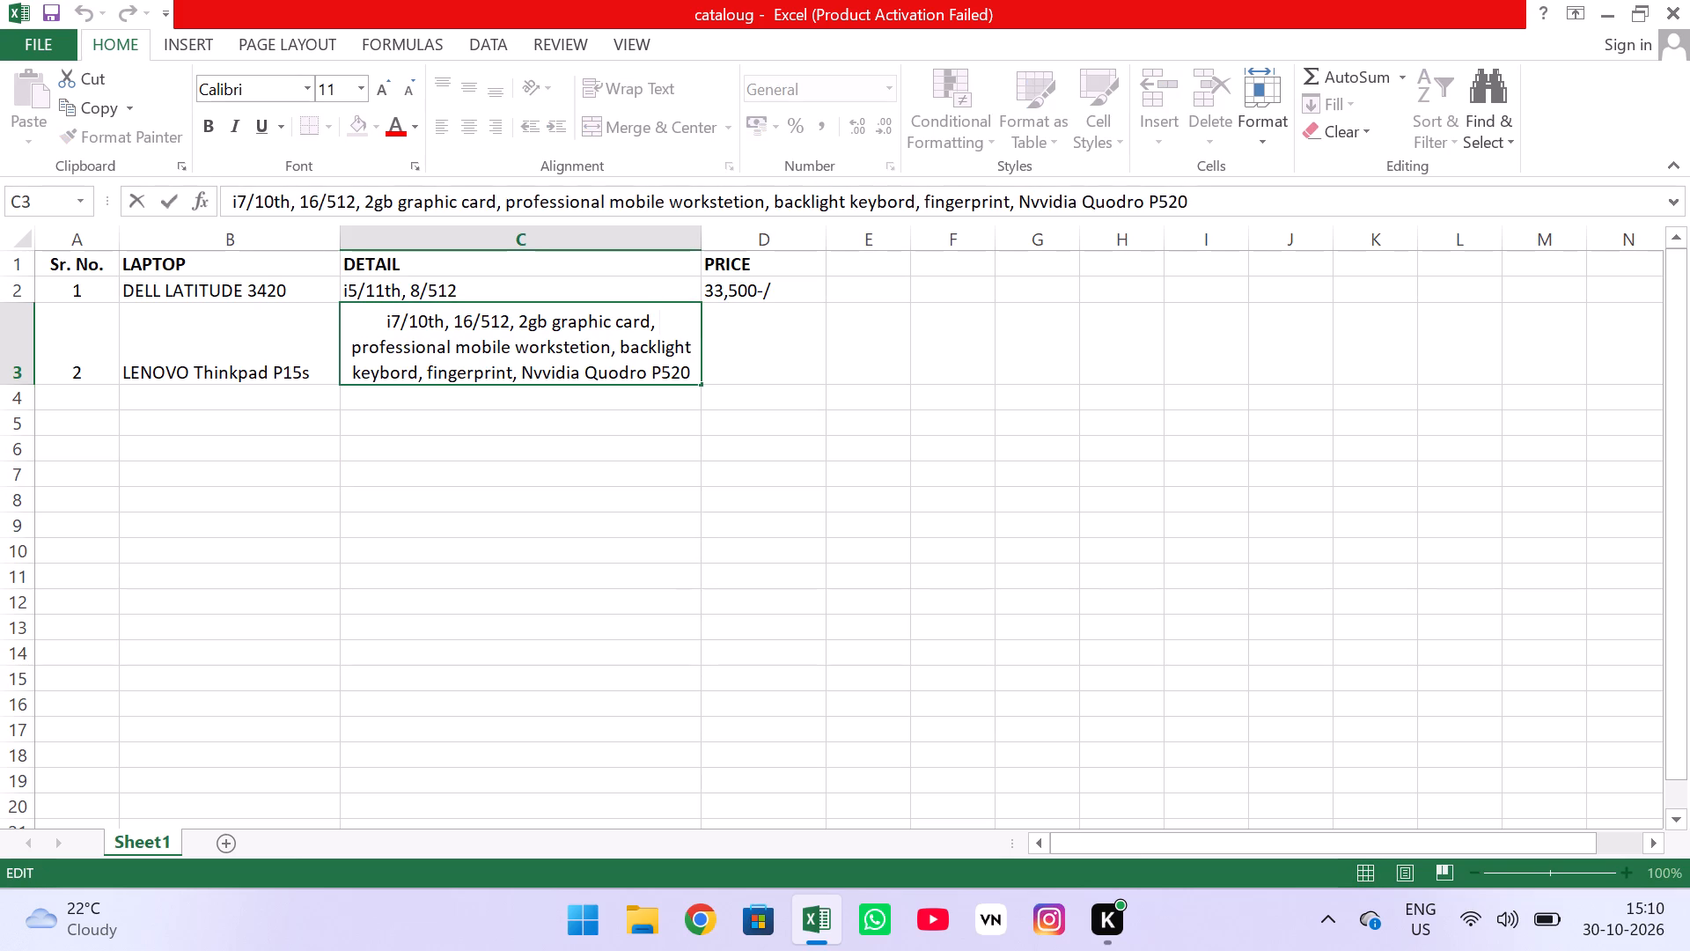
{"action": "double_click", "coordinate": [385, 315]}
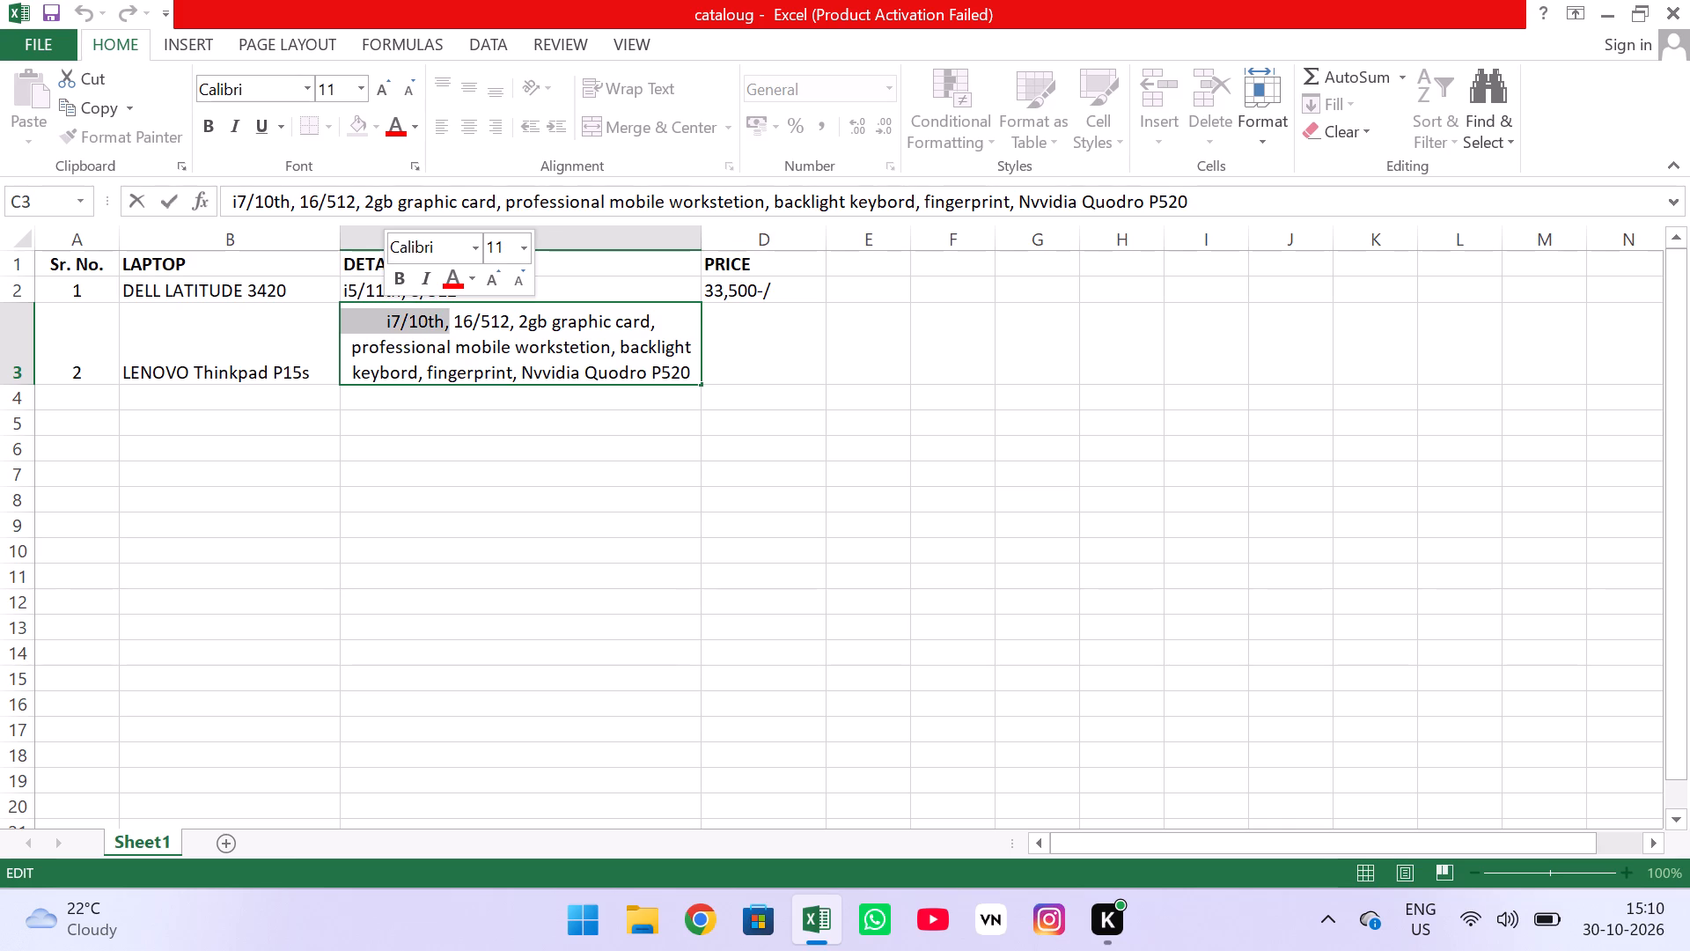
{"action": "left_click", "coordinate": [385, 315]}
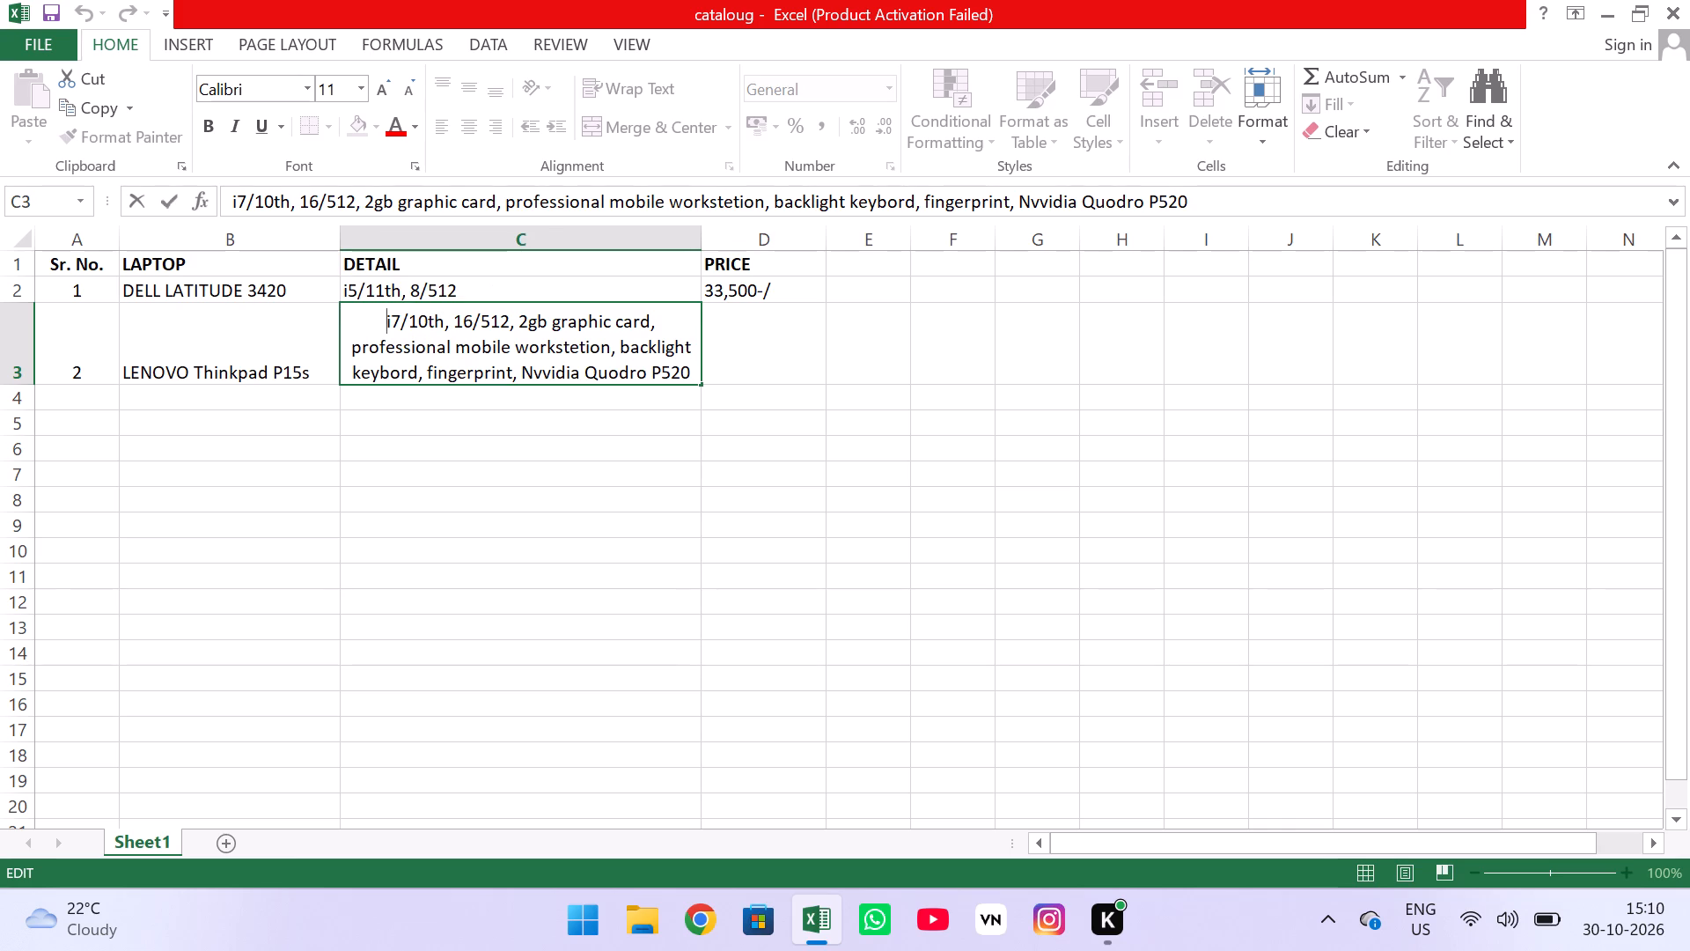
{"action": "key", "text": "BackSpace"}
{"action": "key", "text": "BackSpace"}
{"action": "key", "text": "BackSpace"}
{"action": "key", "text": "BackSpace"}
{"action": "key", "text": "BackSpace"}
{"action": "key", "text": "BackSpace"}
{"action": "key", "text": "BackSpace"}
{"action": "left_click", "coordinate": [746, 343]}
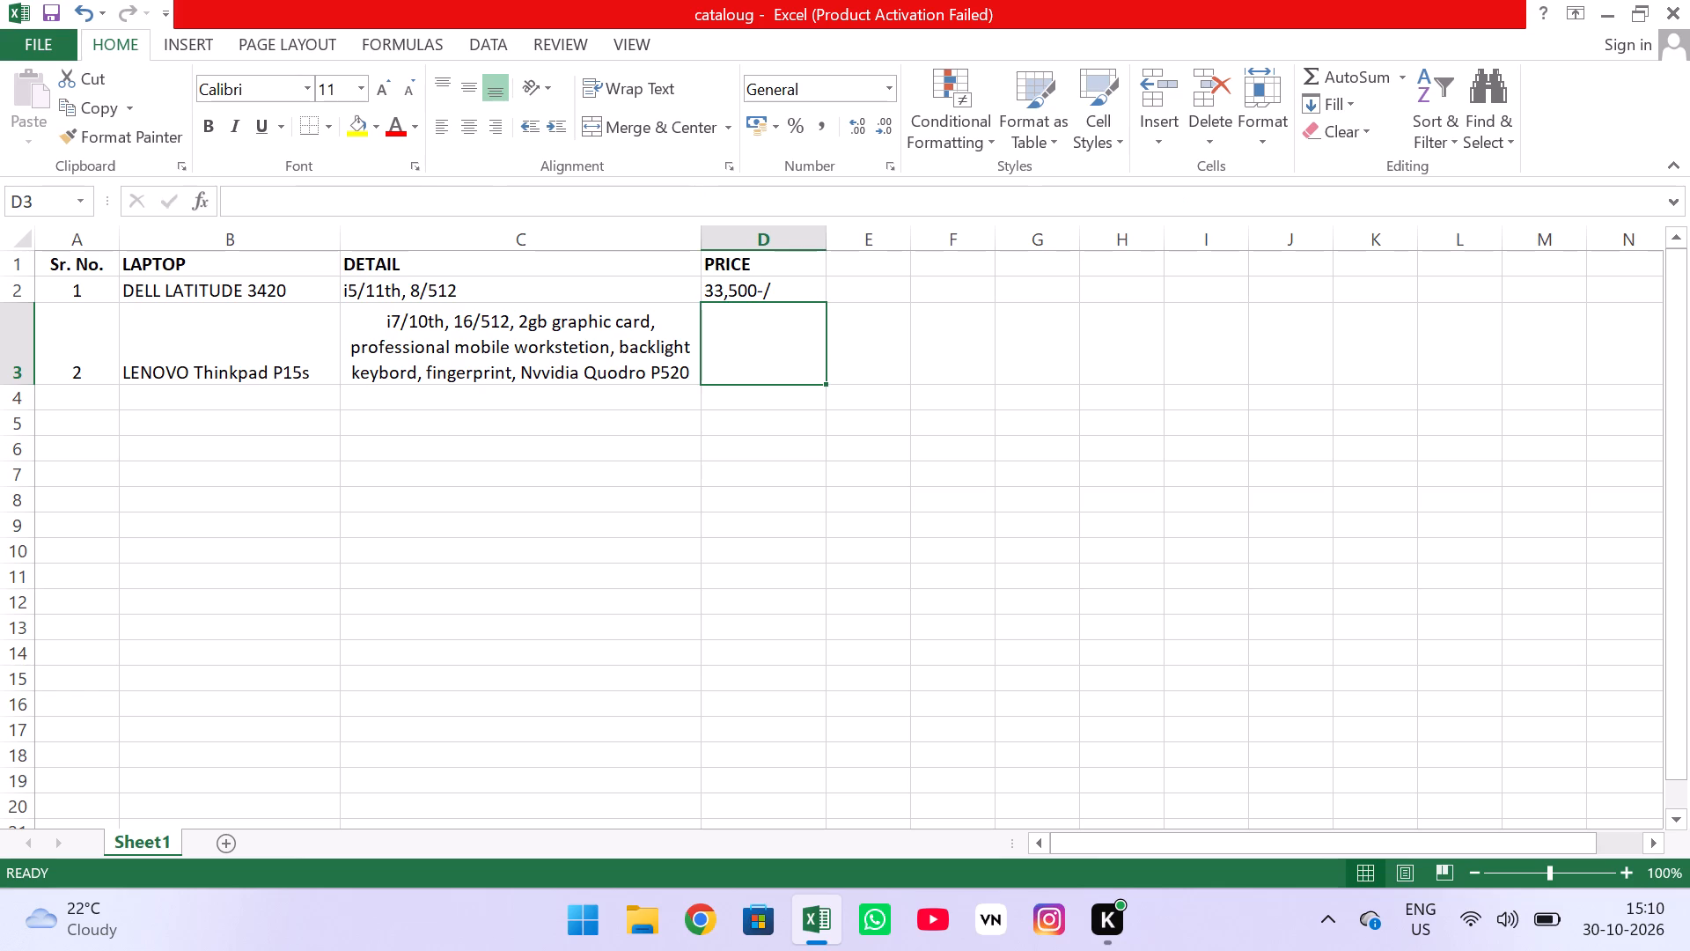
Enter the price 42,000-/ for the LENOVO Thinkpad P15s in cell D3.
{"action": "type", "text": "42"}
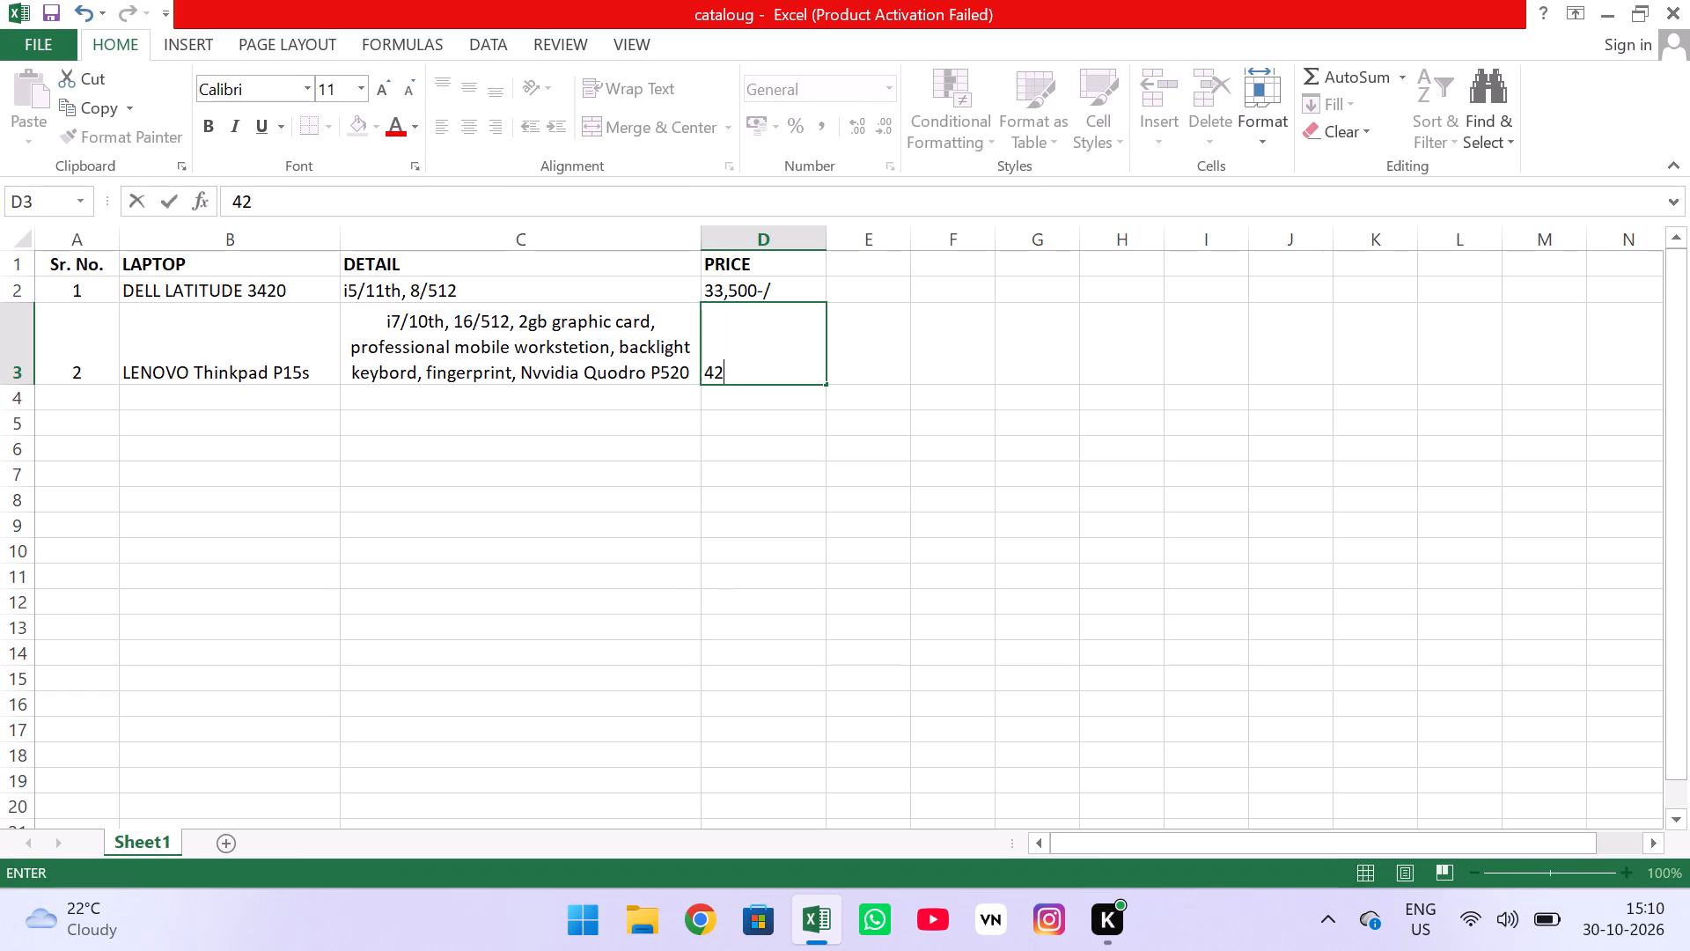
{"action": "key", "text": "comma"}
{"action": "type", "text": "000"}
{"action": "type", "text": "-/"}
{"action": "left_click", "coordinate": [76, 393]}
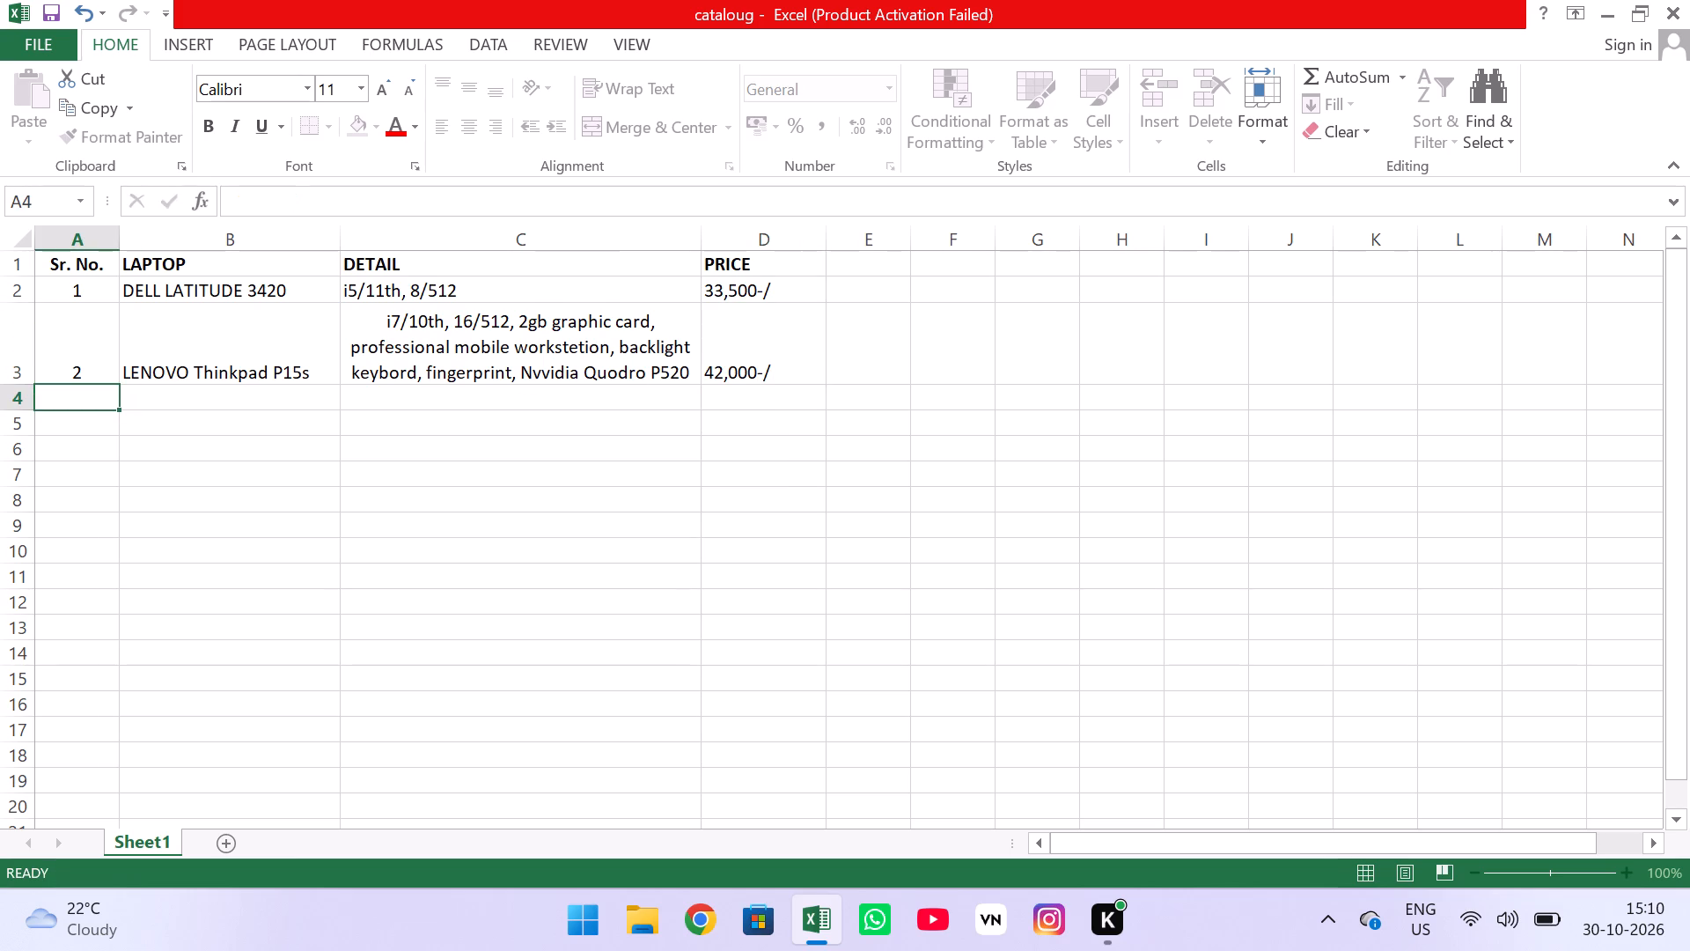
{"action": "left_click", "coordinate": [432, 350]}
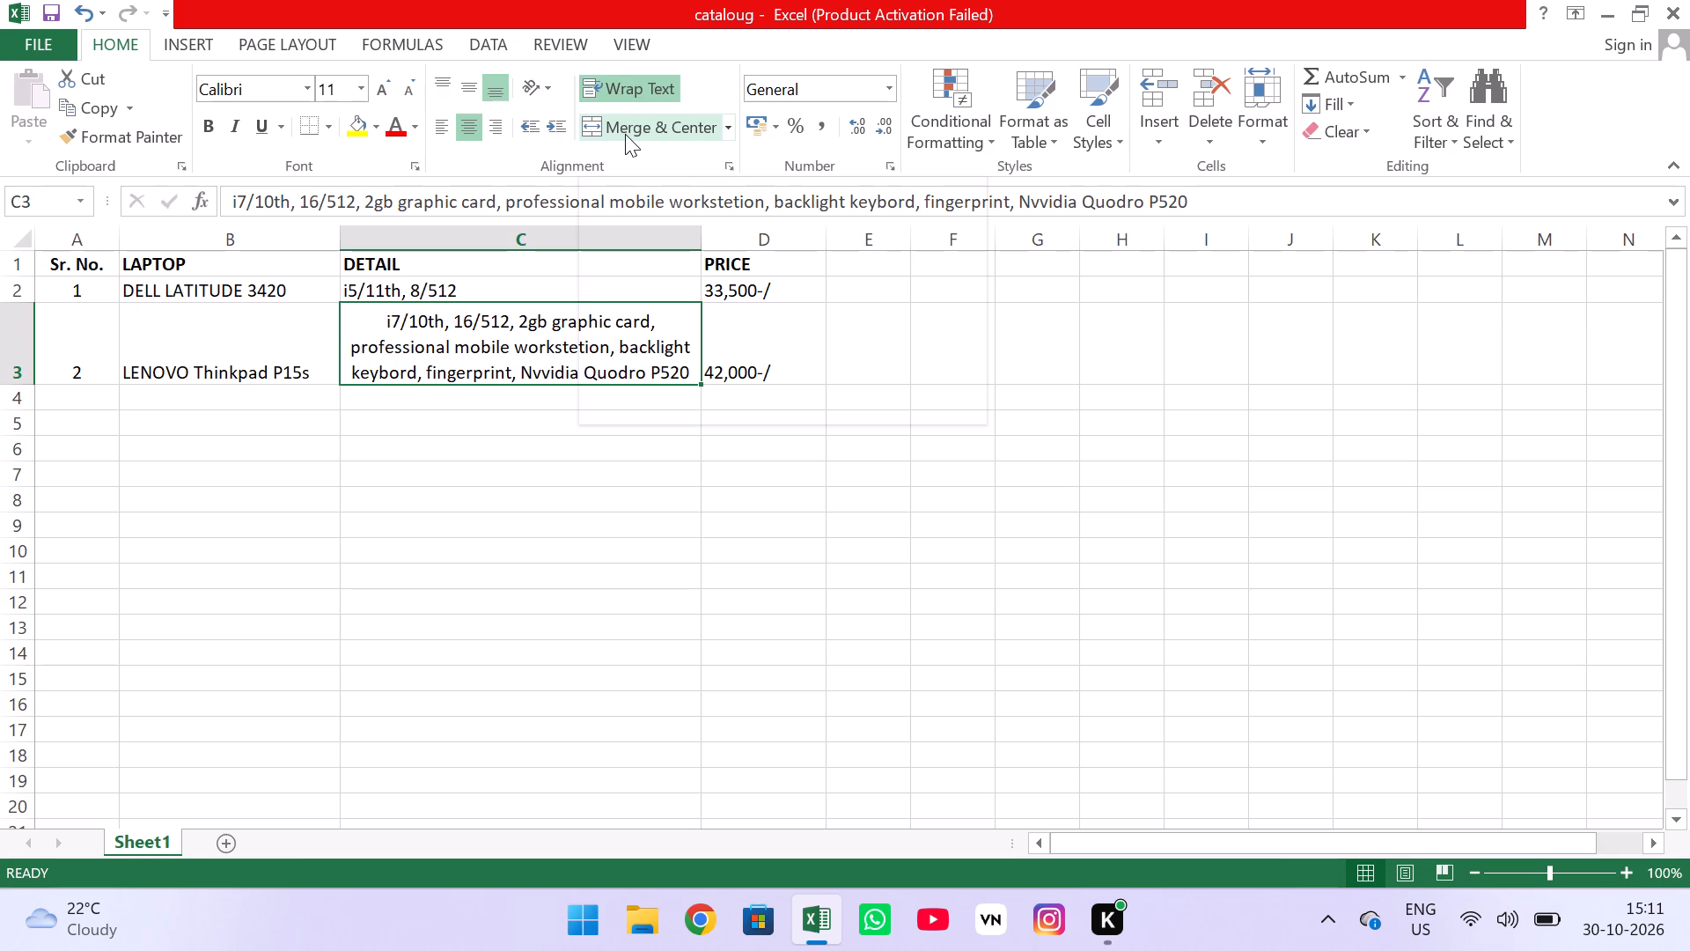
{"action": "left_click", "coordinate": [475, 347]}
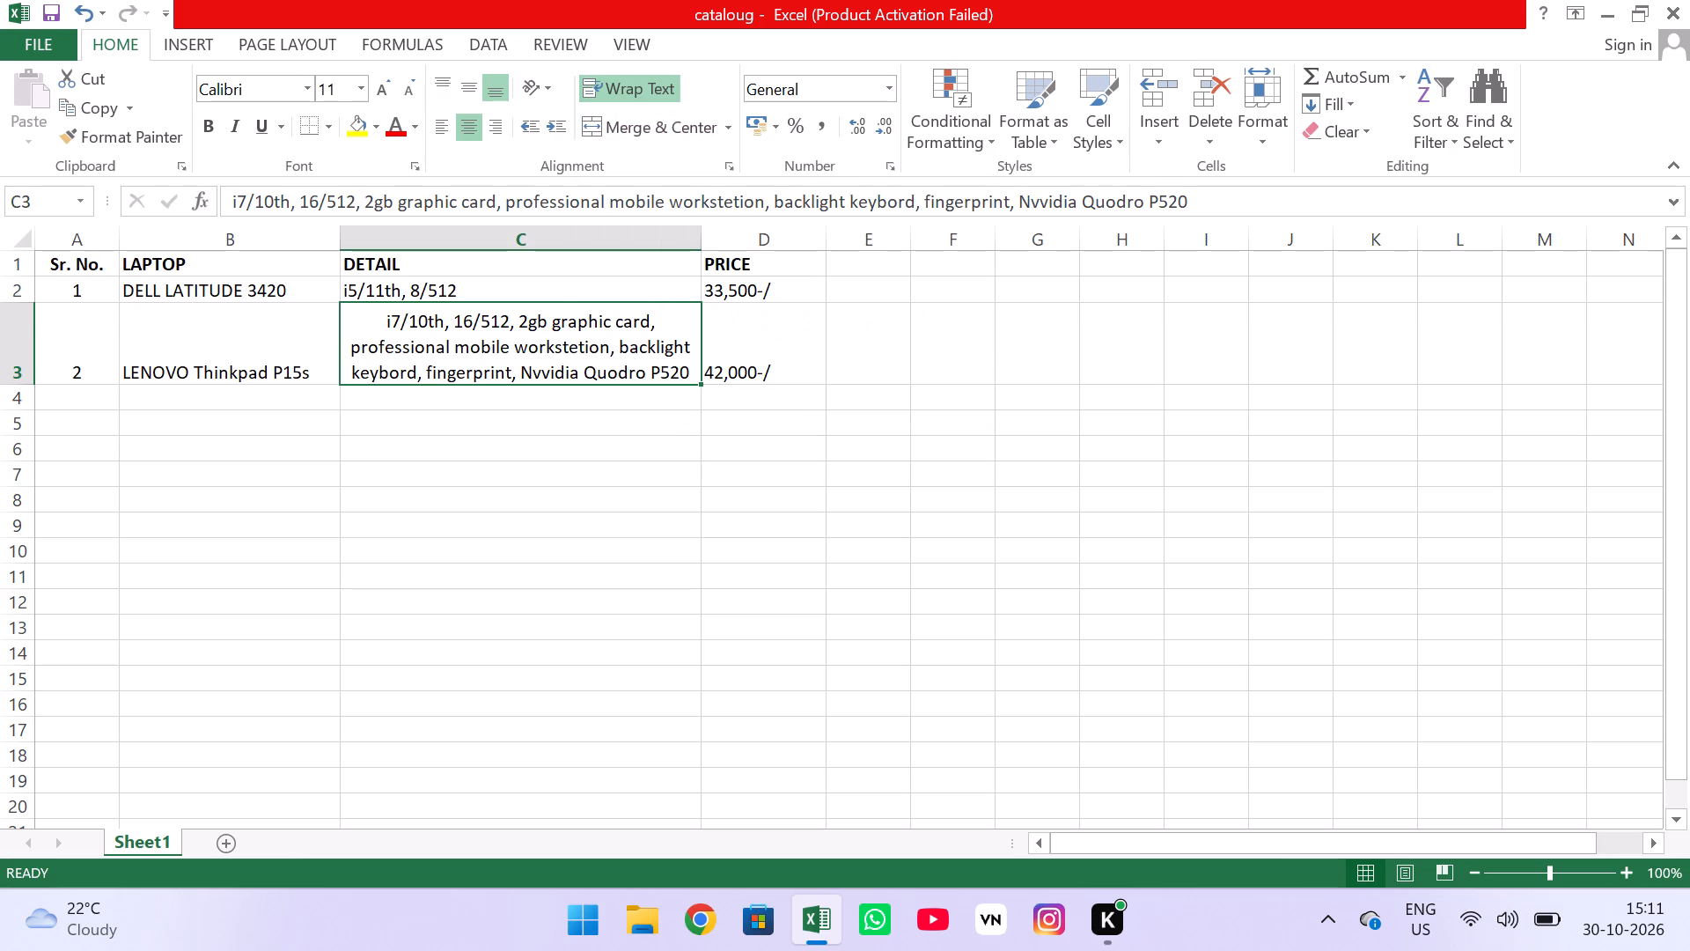
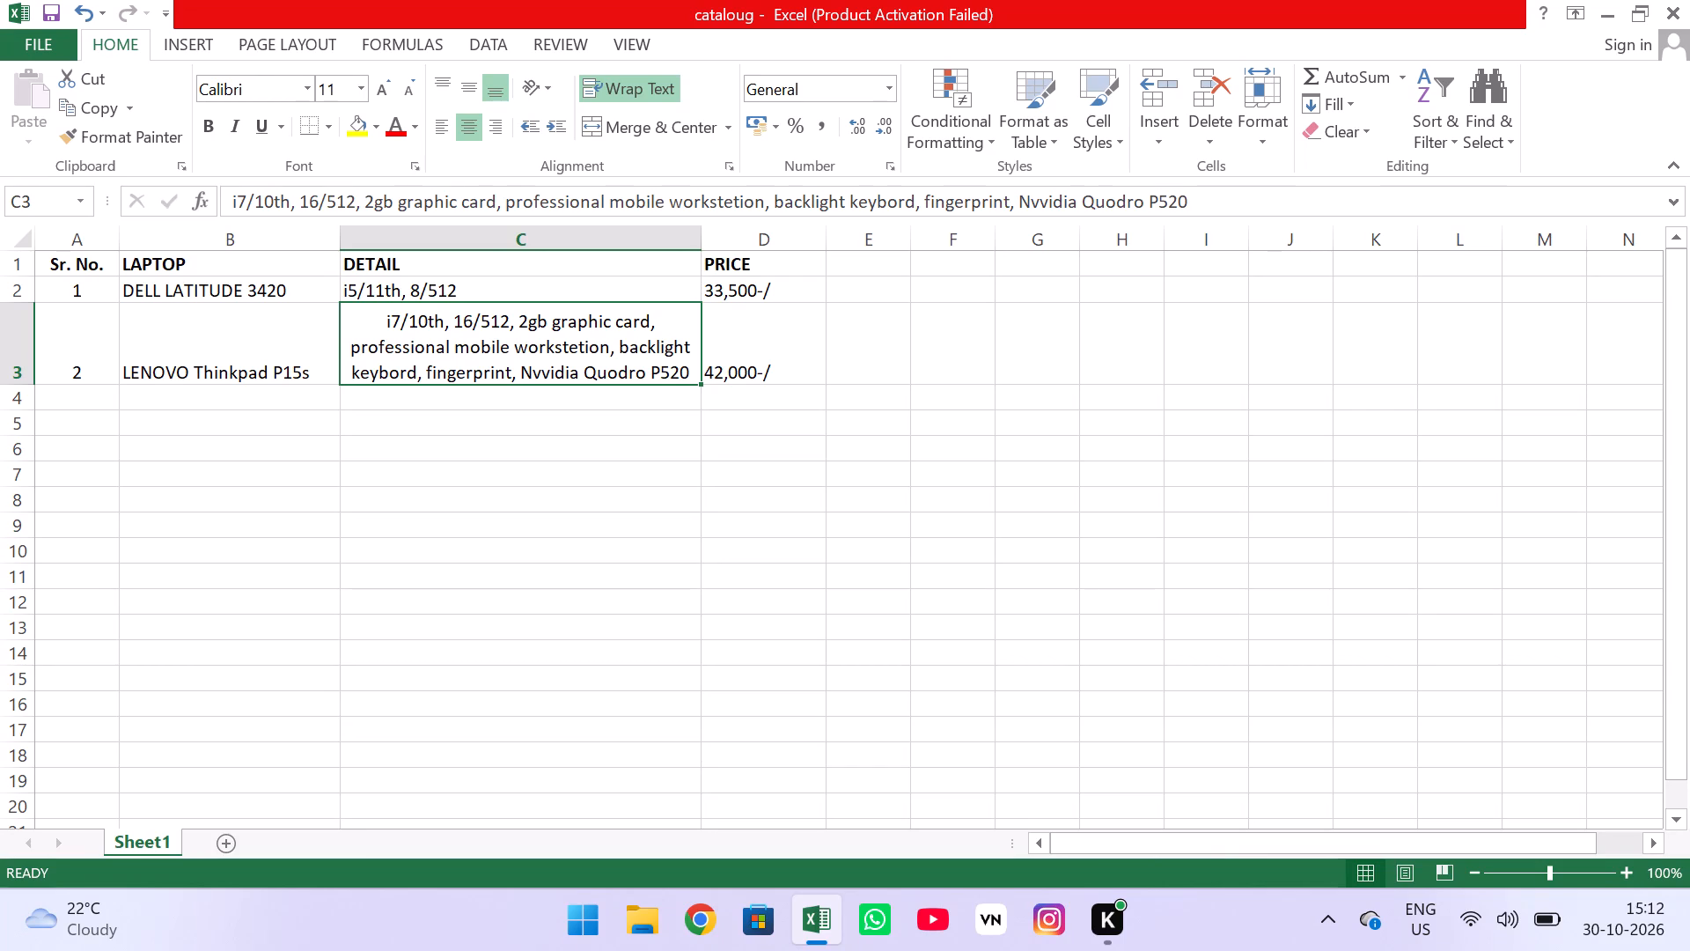
Enter serial number 3 in cell A4 for the third laptop.
{"action": "left_click", "coordinate": [53, 398]}
{"action": "key", "text": "3"}
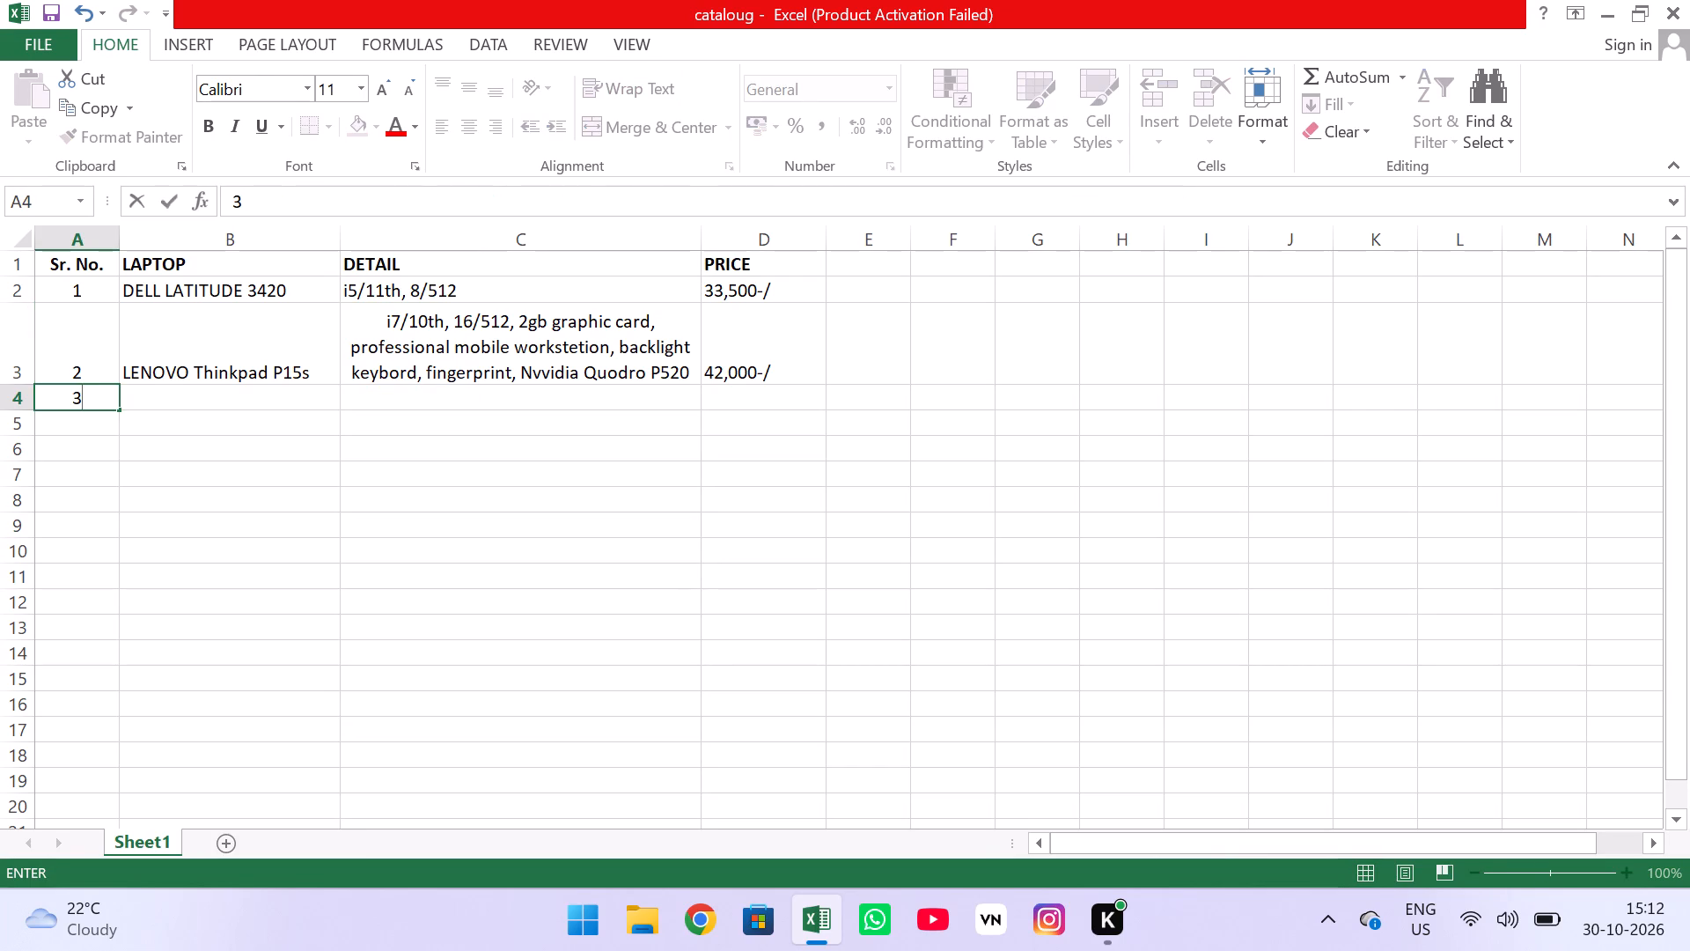
{"action": "key", "text": "Tab"}
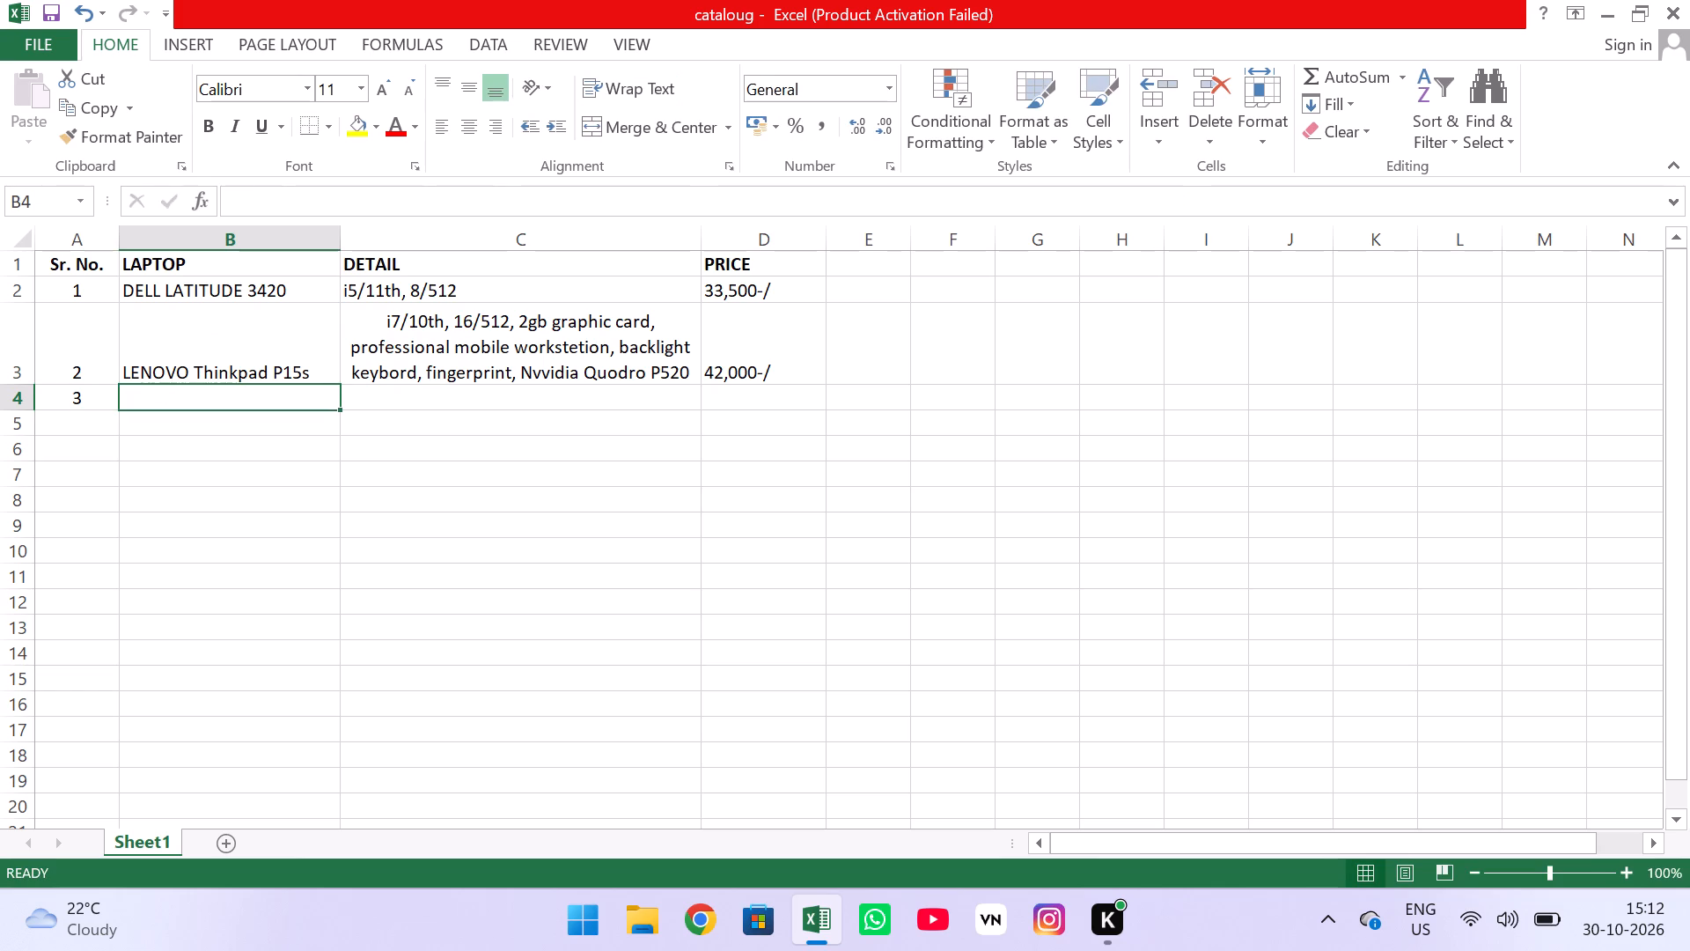
Vertically centre the contents of the entire LENOVO Thinkpad P15s row with Middle Align.
{"action": "left_click", "coordinate": [21, 335]}
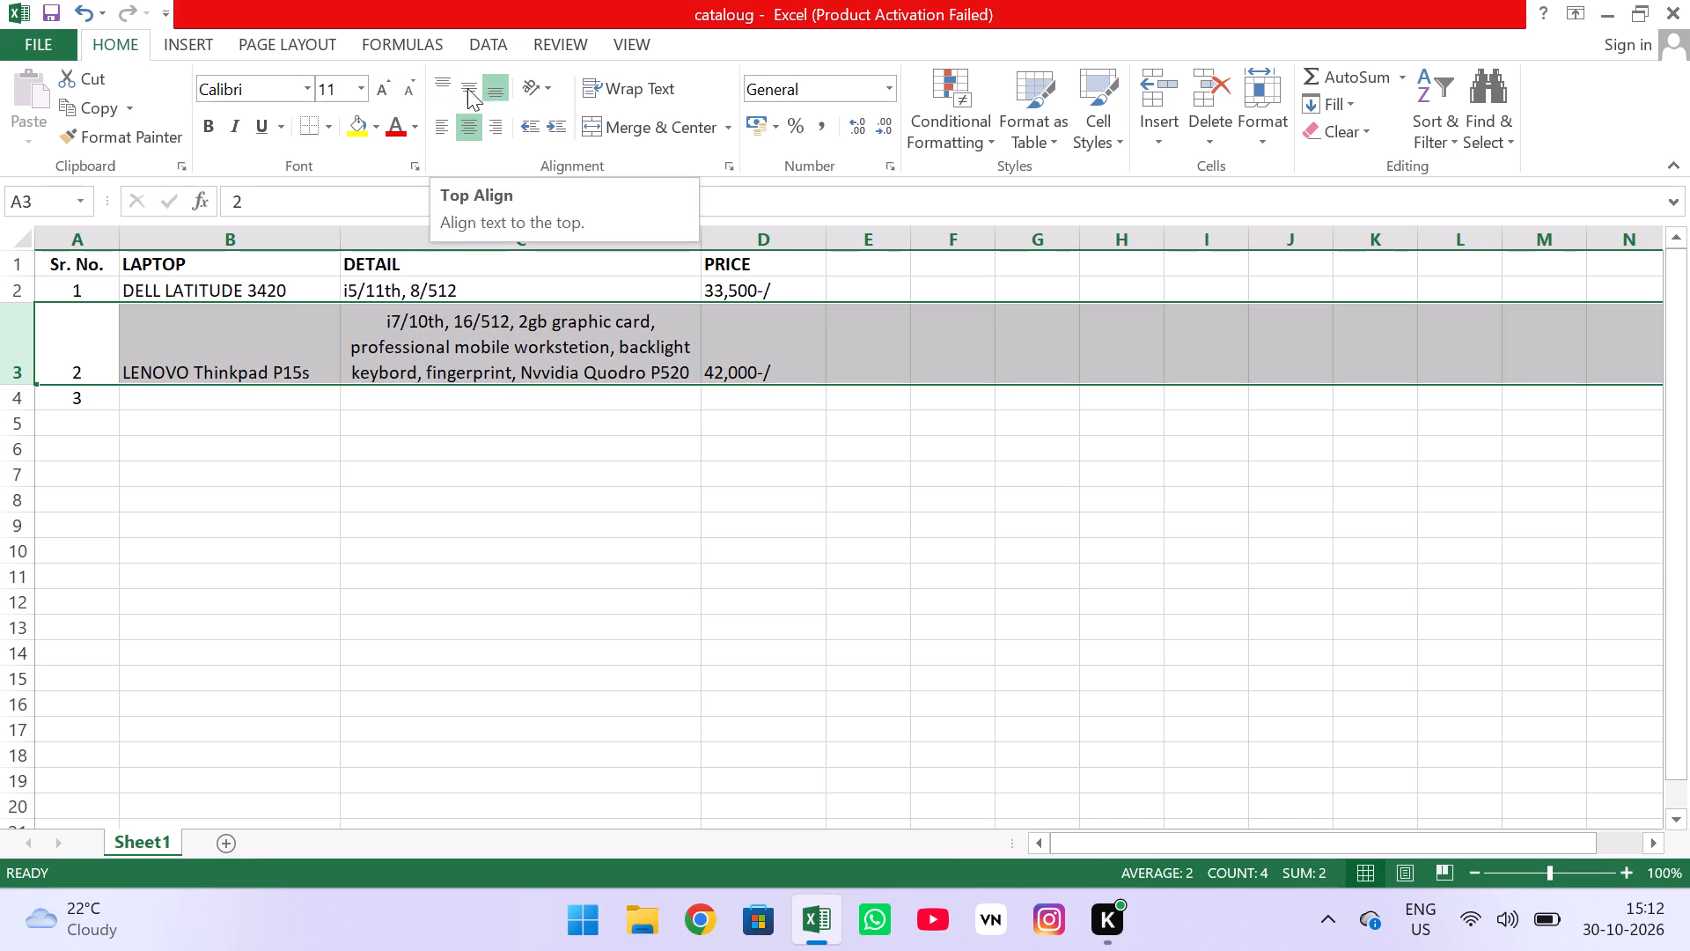
{"action": "left_click", "coordinate": [474, 87]}
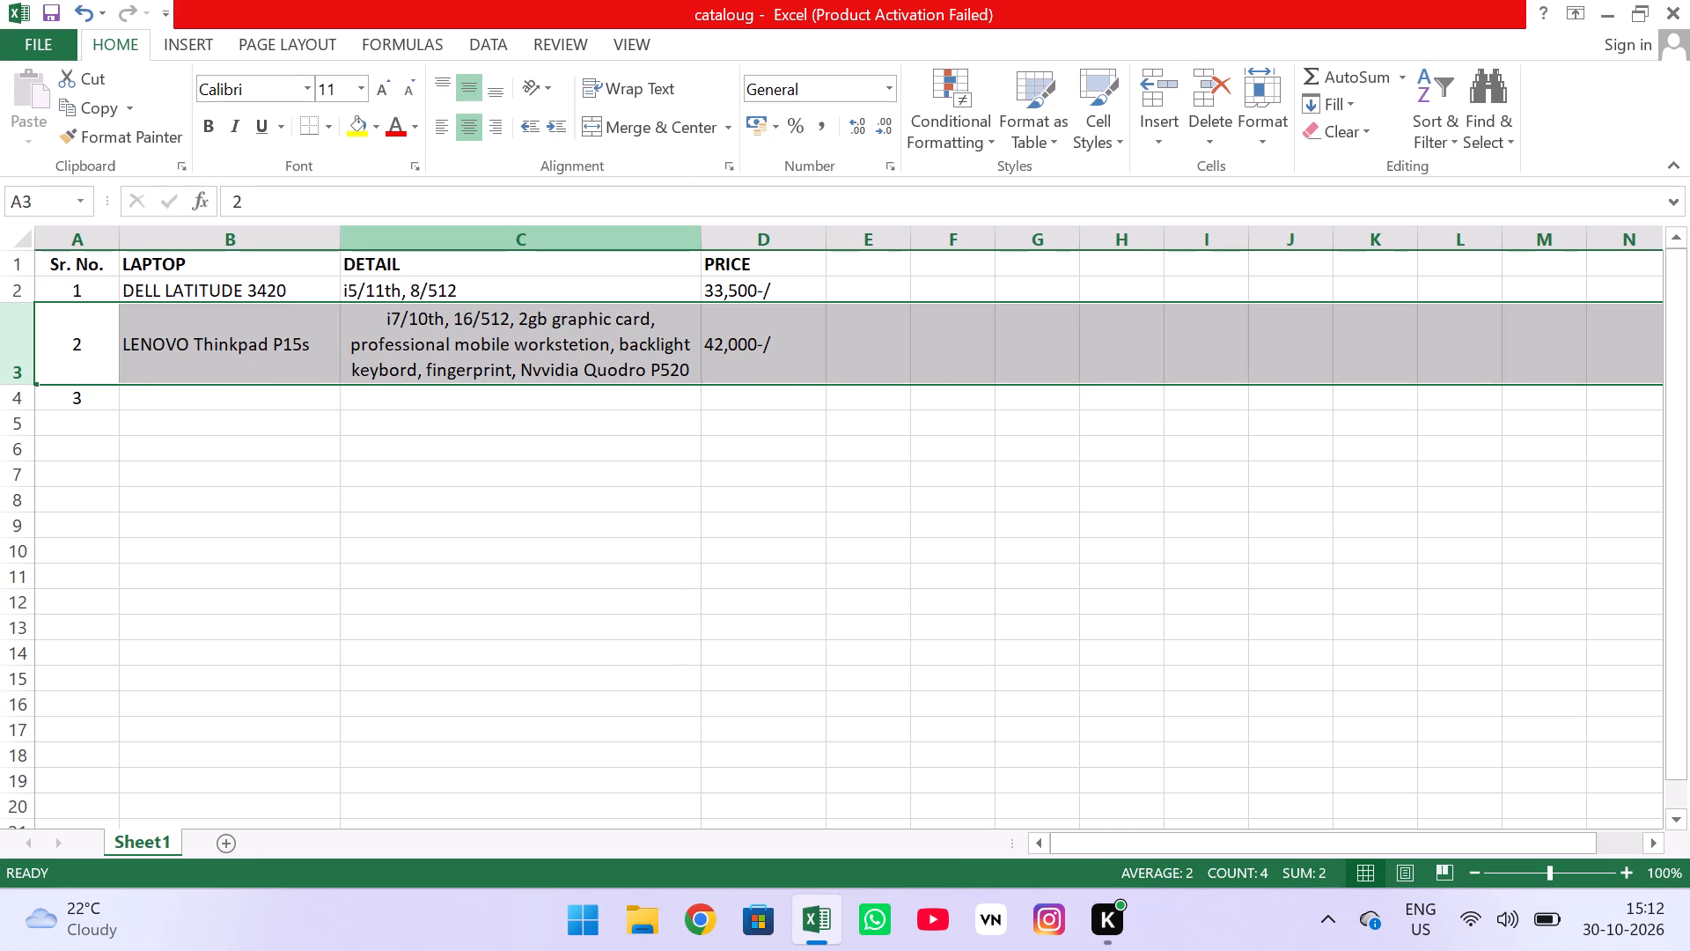
Enter the laptop name HP Elitebook 1030 360 G7 in cell B4 of the LAPTOP column.
{"action": "left_click", "coordinate": [89, 398]}
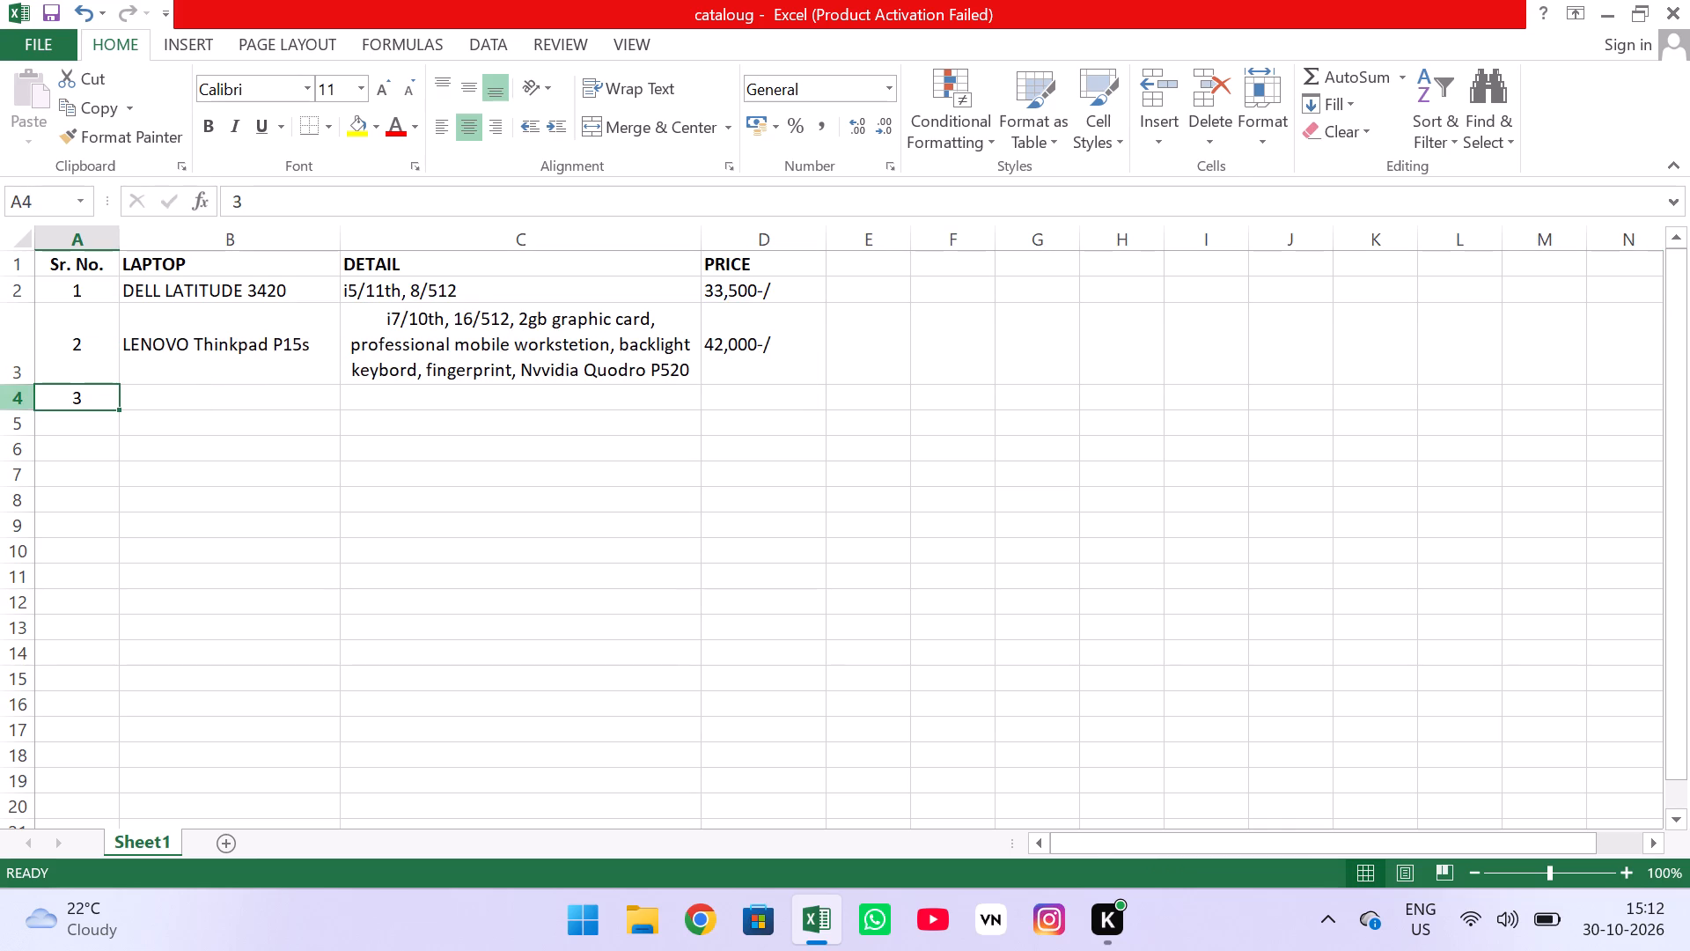
{"action": "left_click", "coordinate": [161, 394]}
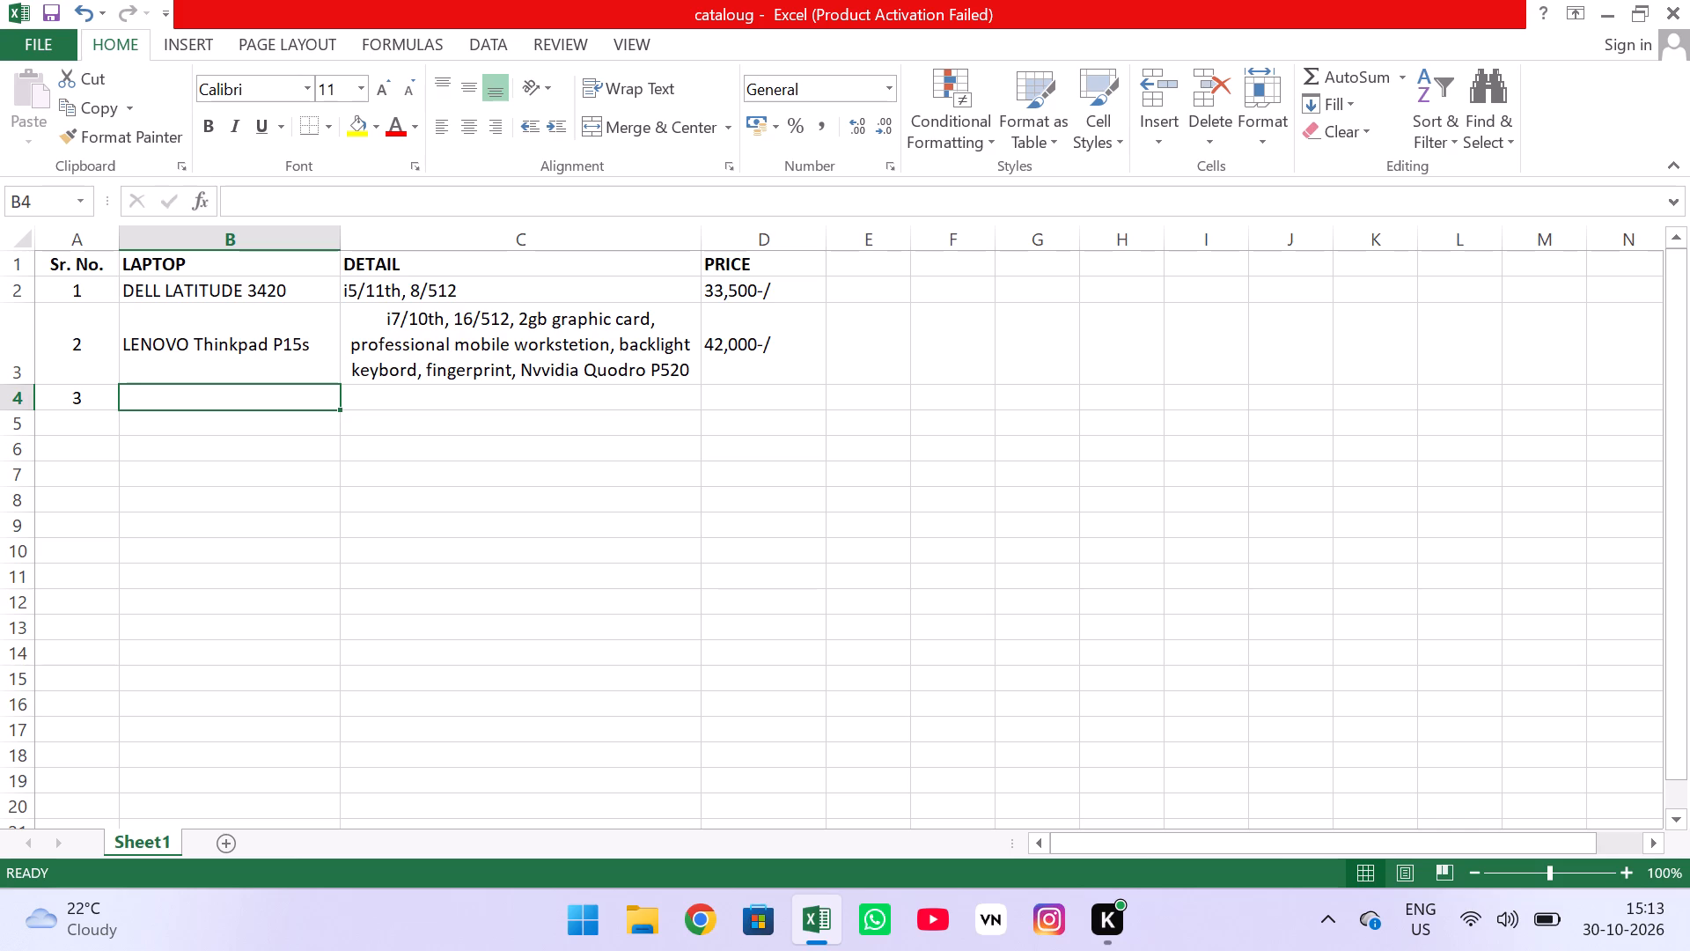
{"action": "type", "text": "HP"}
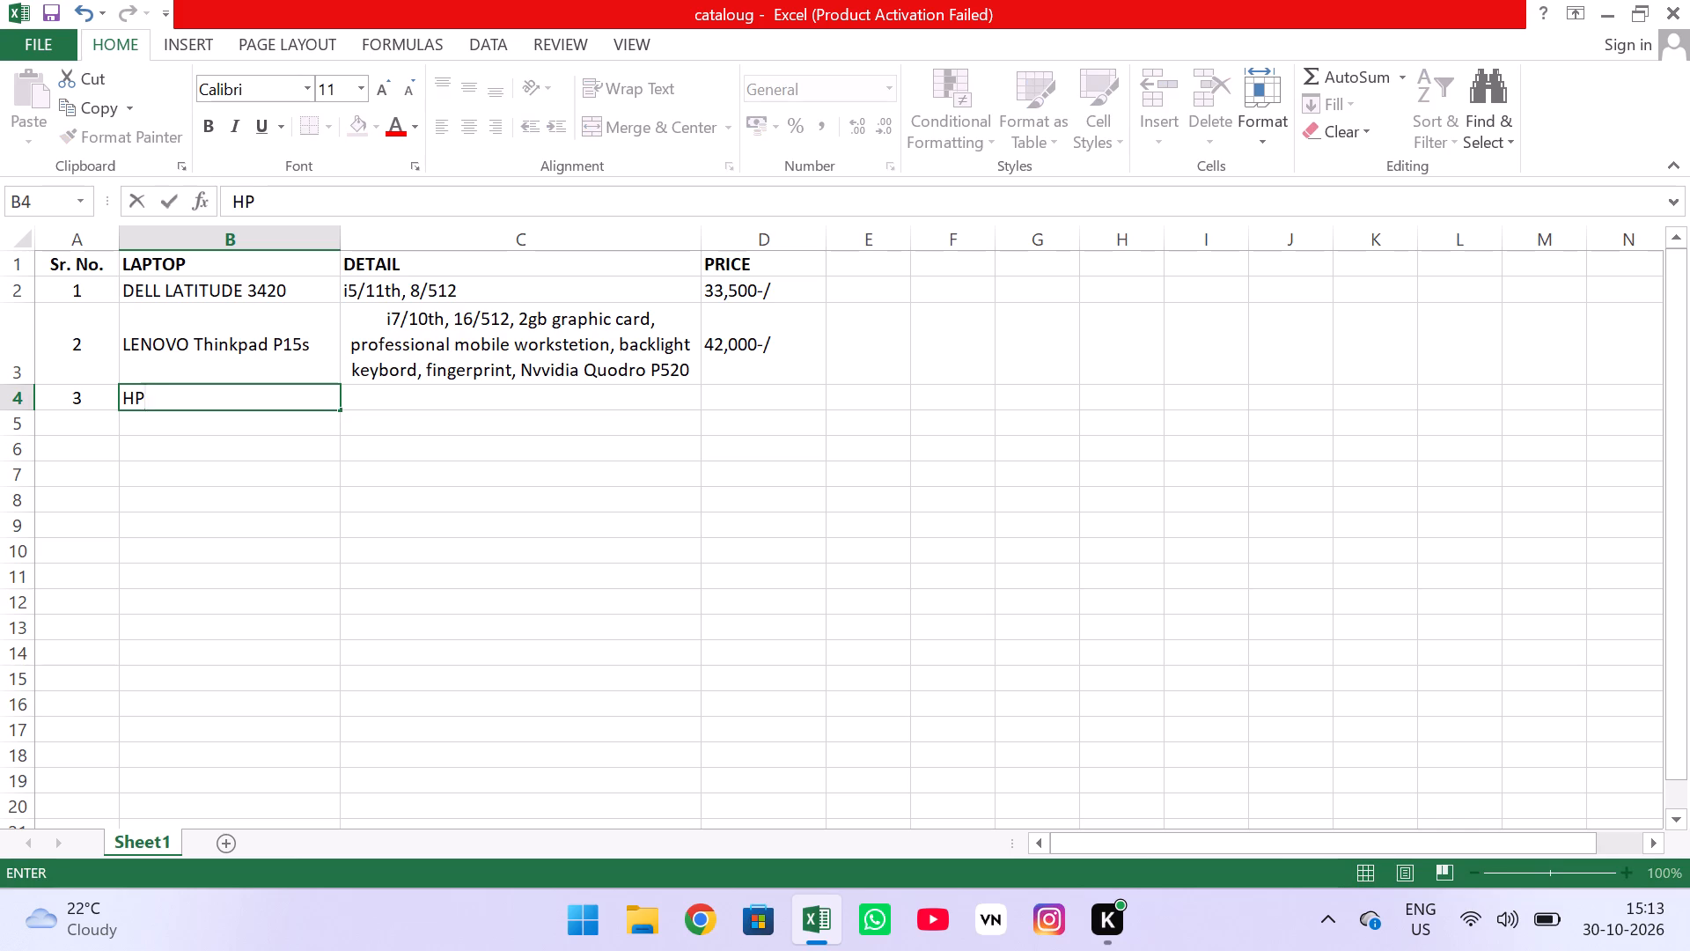
{"action": "key", "text": "space"}
{"action": "type", "text": "Elitebook"}
{"action": "key", "text": "space"}
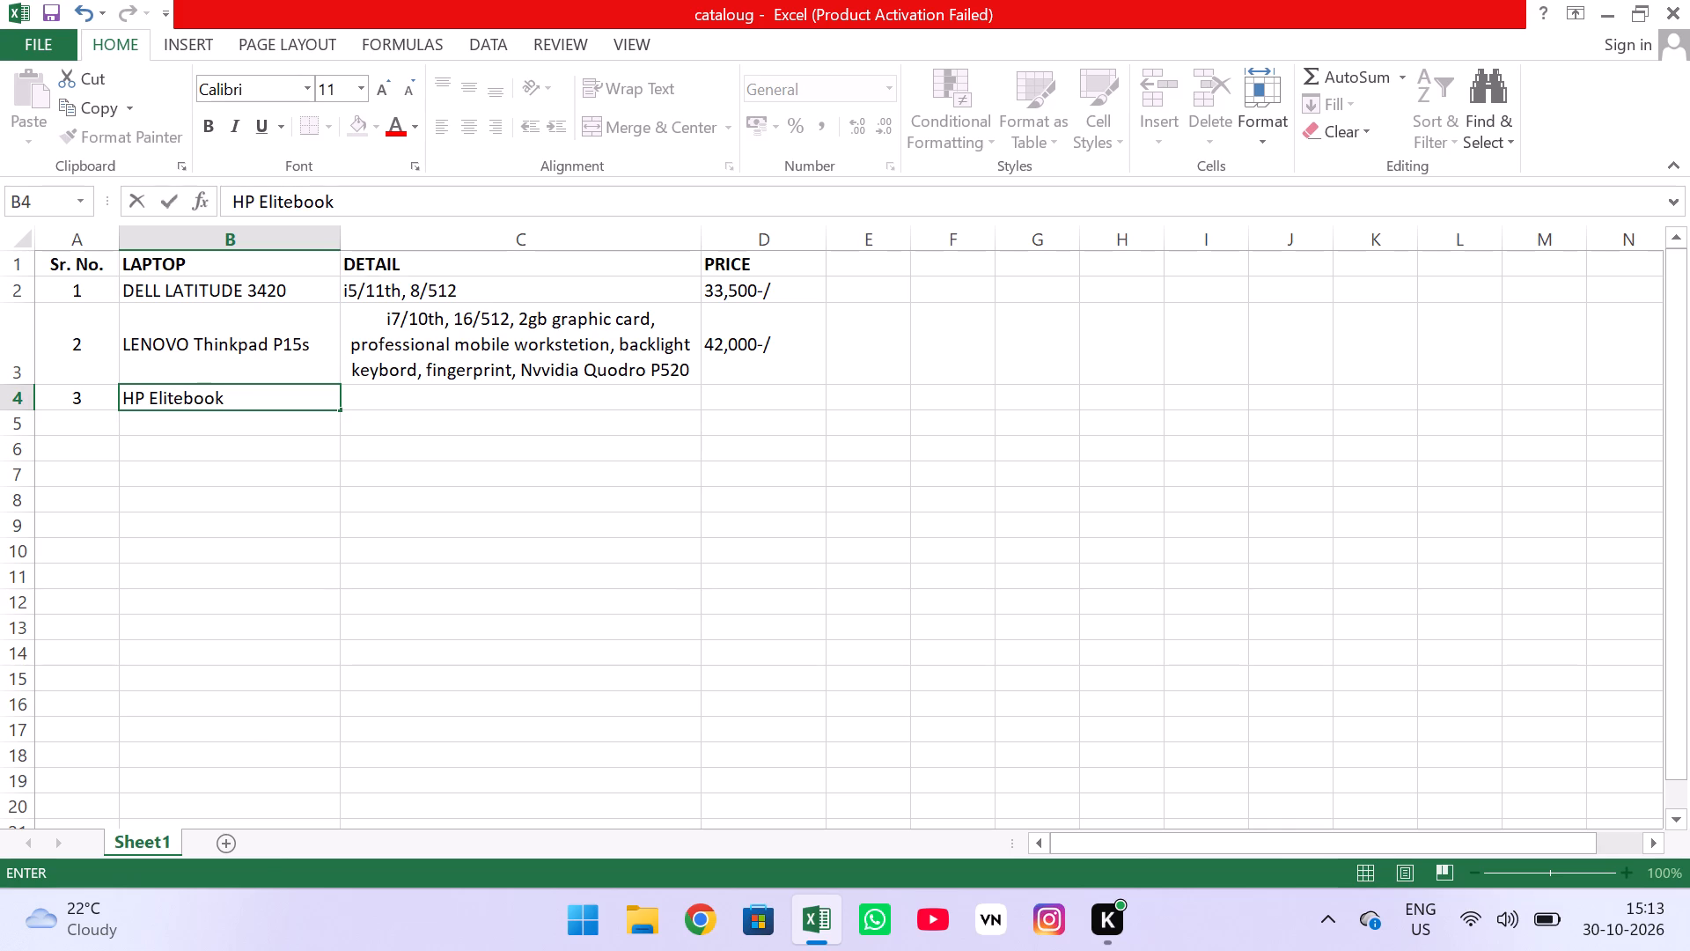
{"action": "type", "text": "10"}
{"action": "type", "text": "30"}
{"action": "key", "text": "space"}
{"action": "key", "text": "shift+g"}
{"action": "key", "text": "7"}
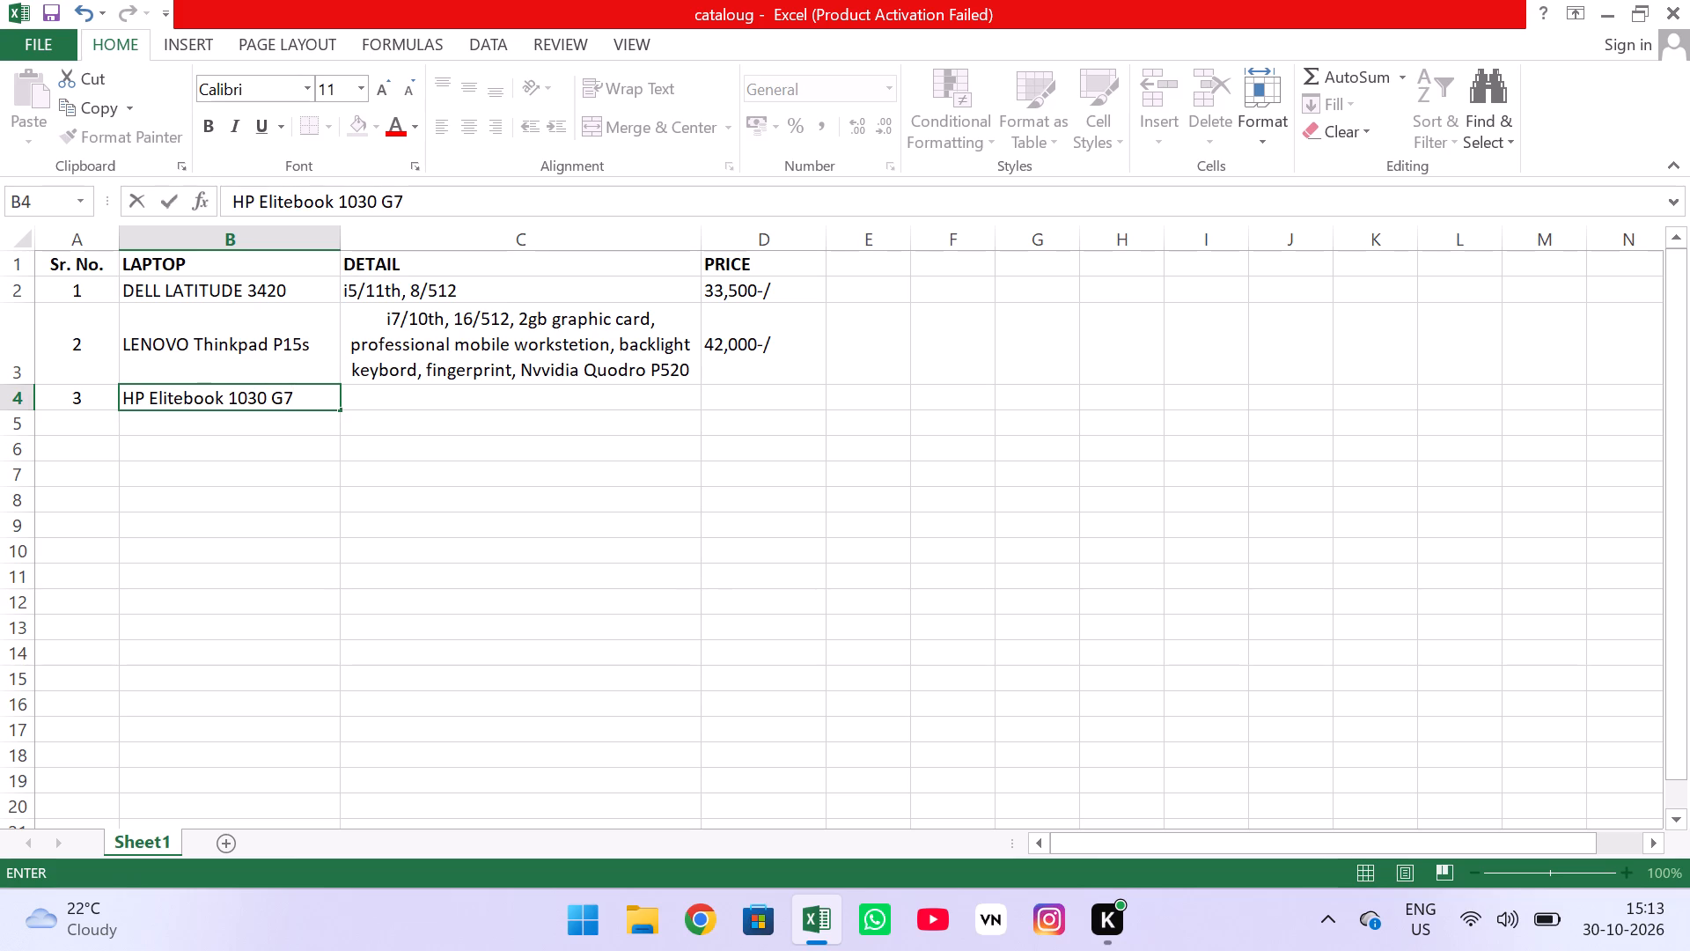
{"action": "key", "text": "space"}
{"action": "key", "text": "BackSpace"}
{"action": "key", "text": "BackSpace"}
{"action": "key", "text": "BackSpace"}
{"action": "type", "text": "360"}
{"action": "key", "text": "space"}
{"action": "type", "text": "G7"}
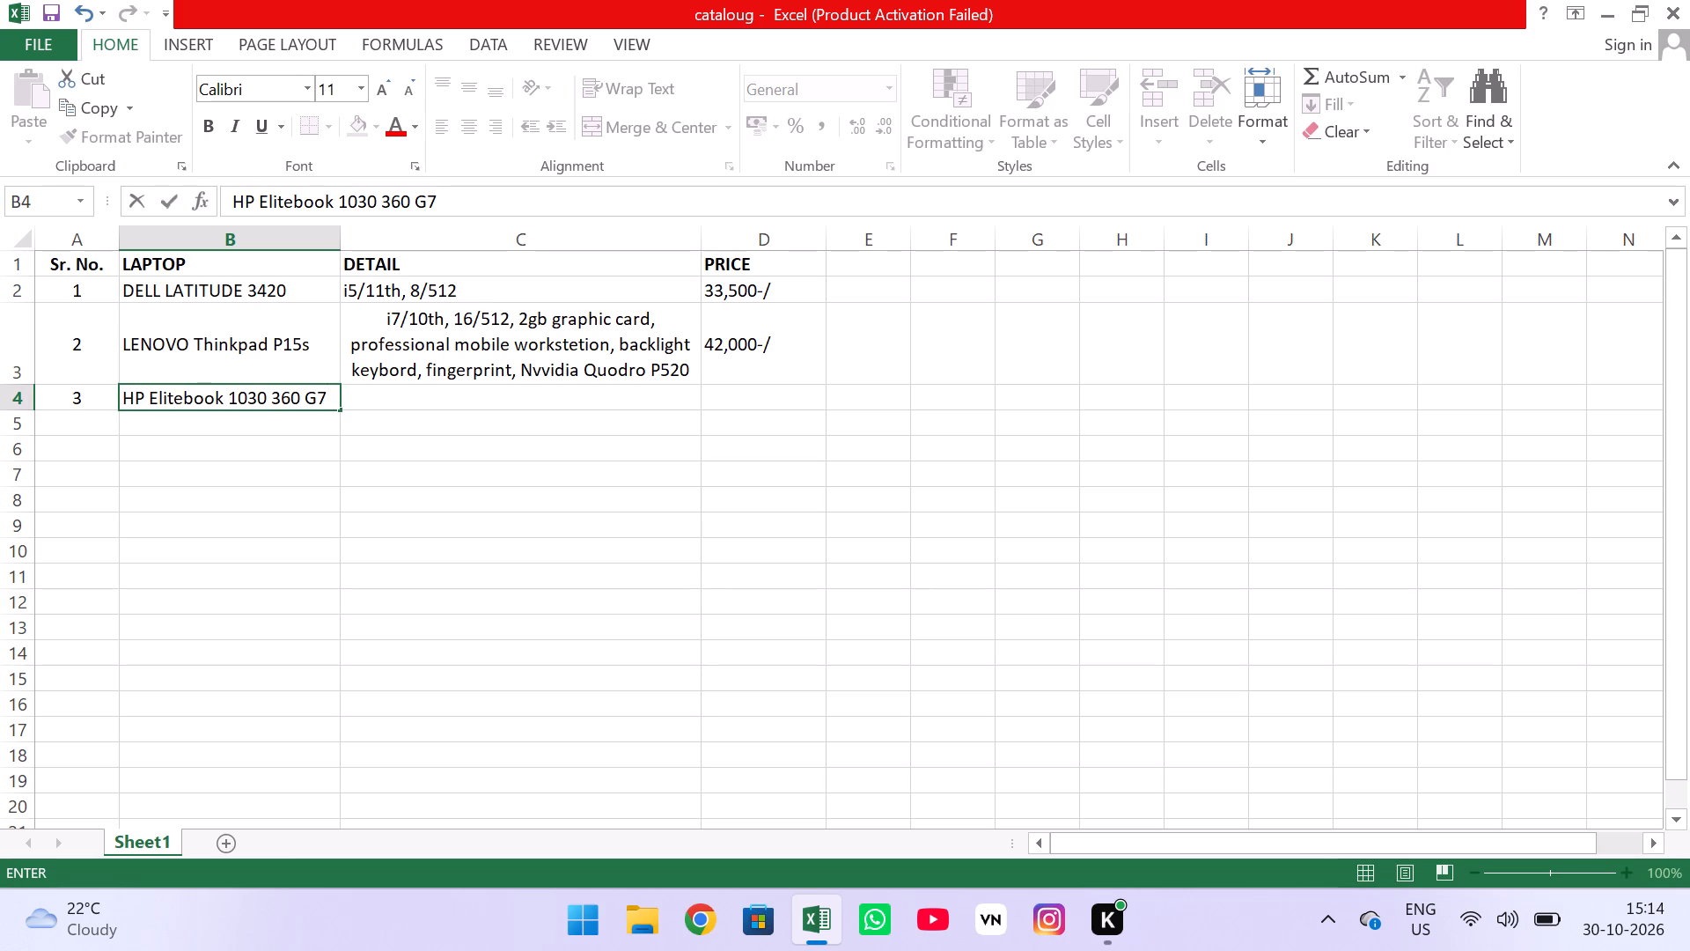
{"action": "key", "text": "Tab"}
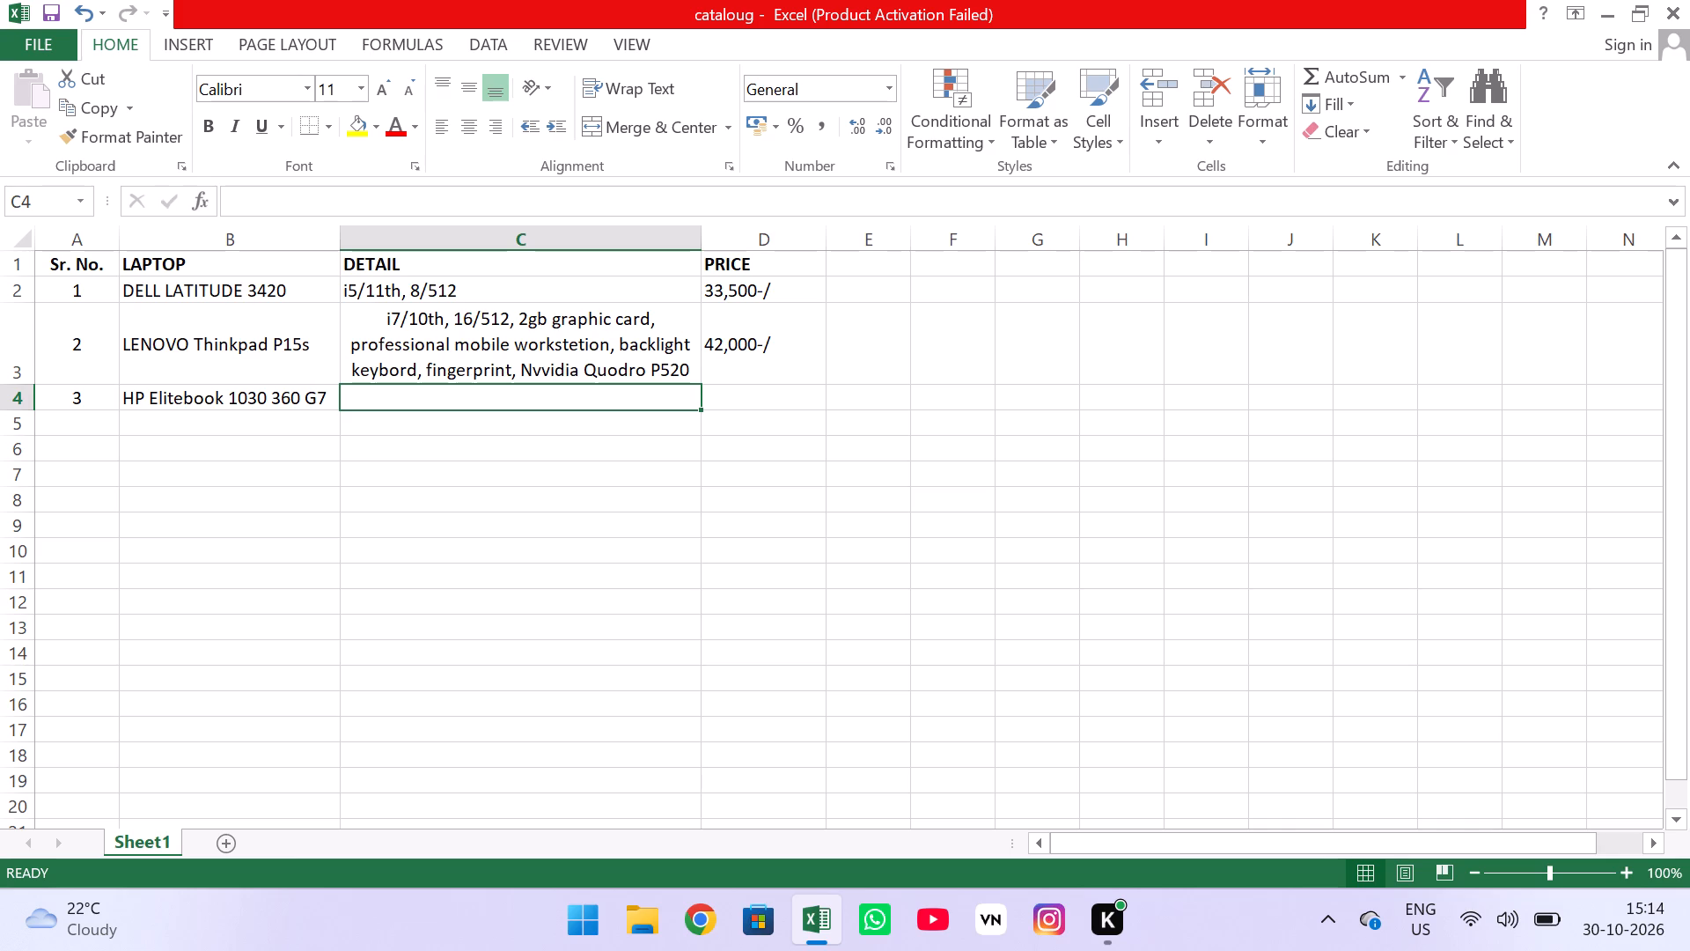
Enter the HP Elitebook's details in cell C4, starting with "i7/10th, 16/256, 360 fold, touch".
{"action": "key", "text": "i"}
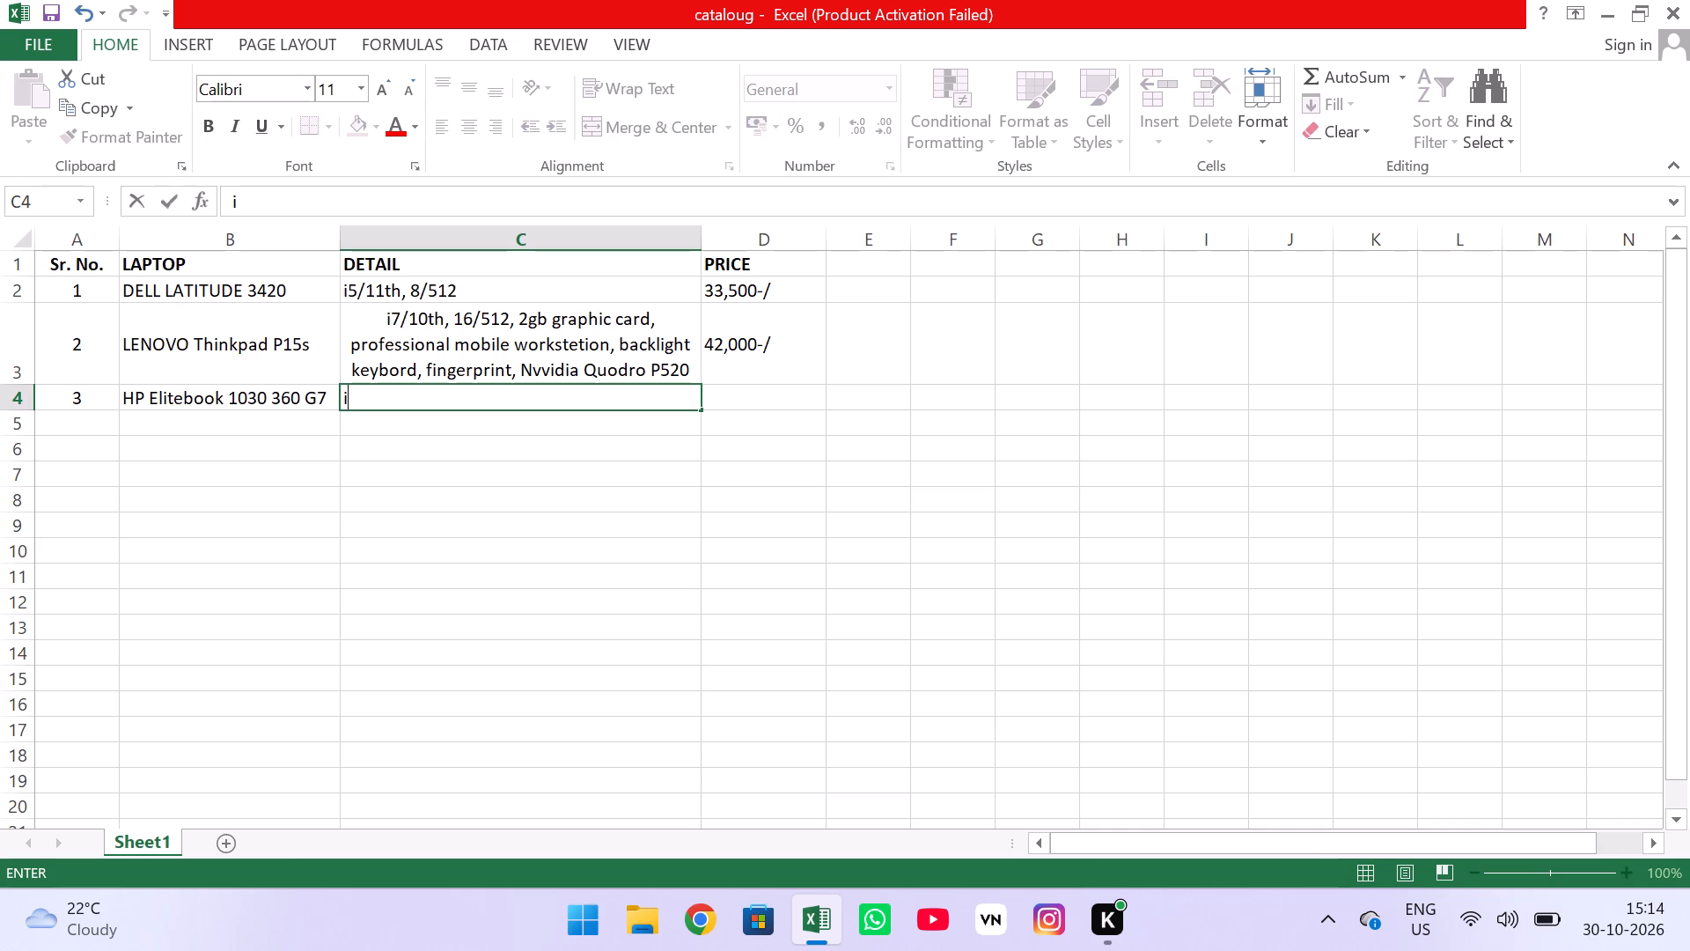
{"action": "key", "text": "7"}
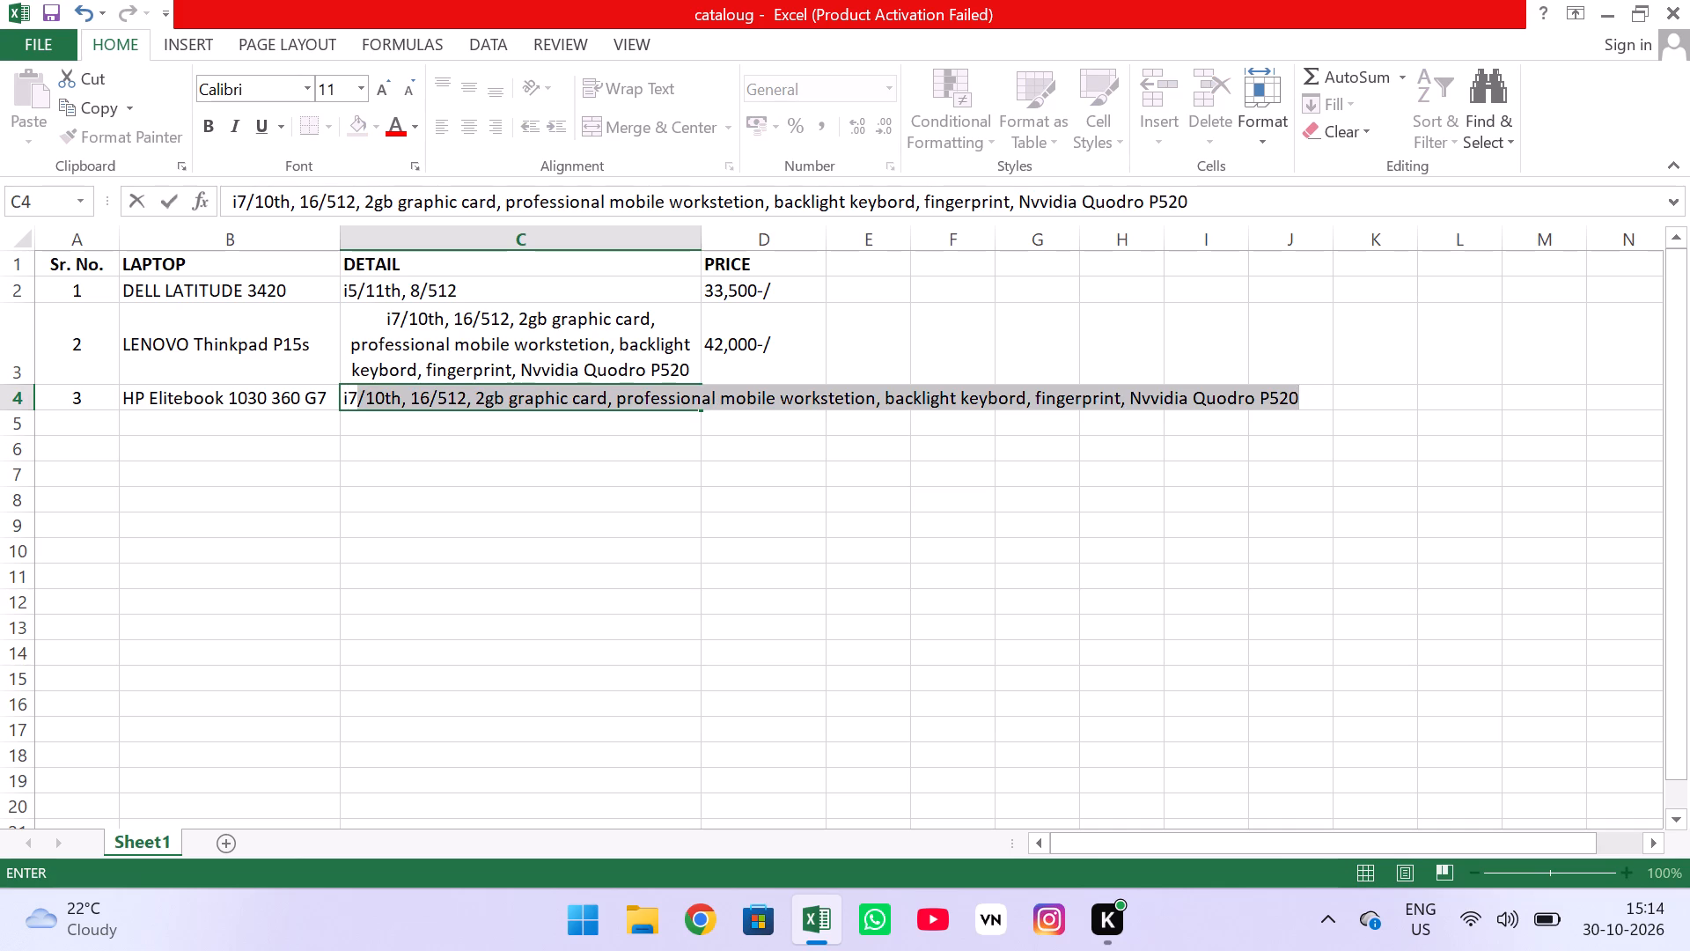
{"action": "key", "text": "slash"}
{"action": "type", "text": "10"}
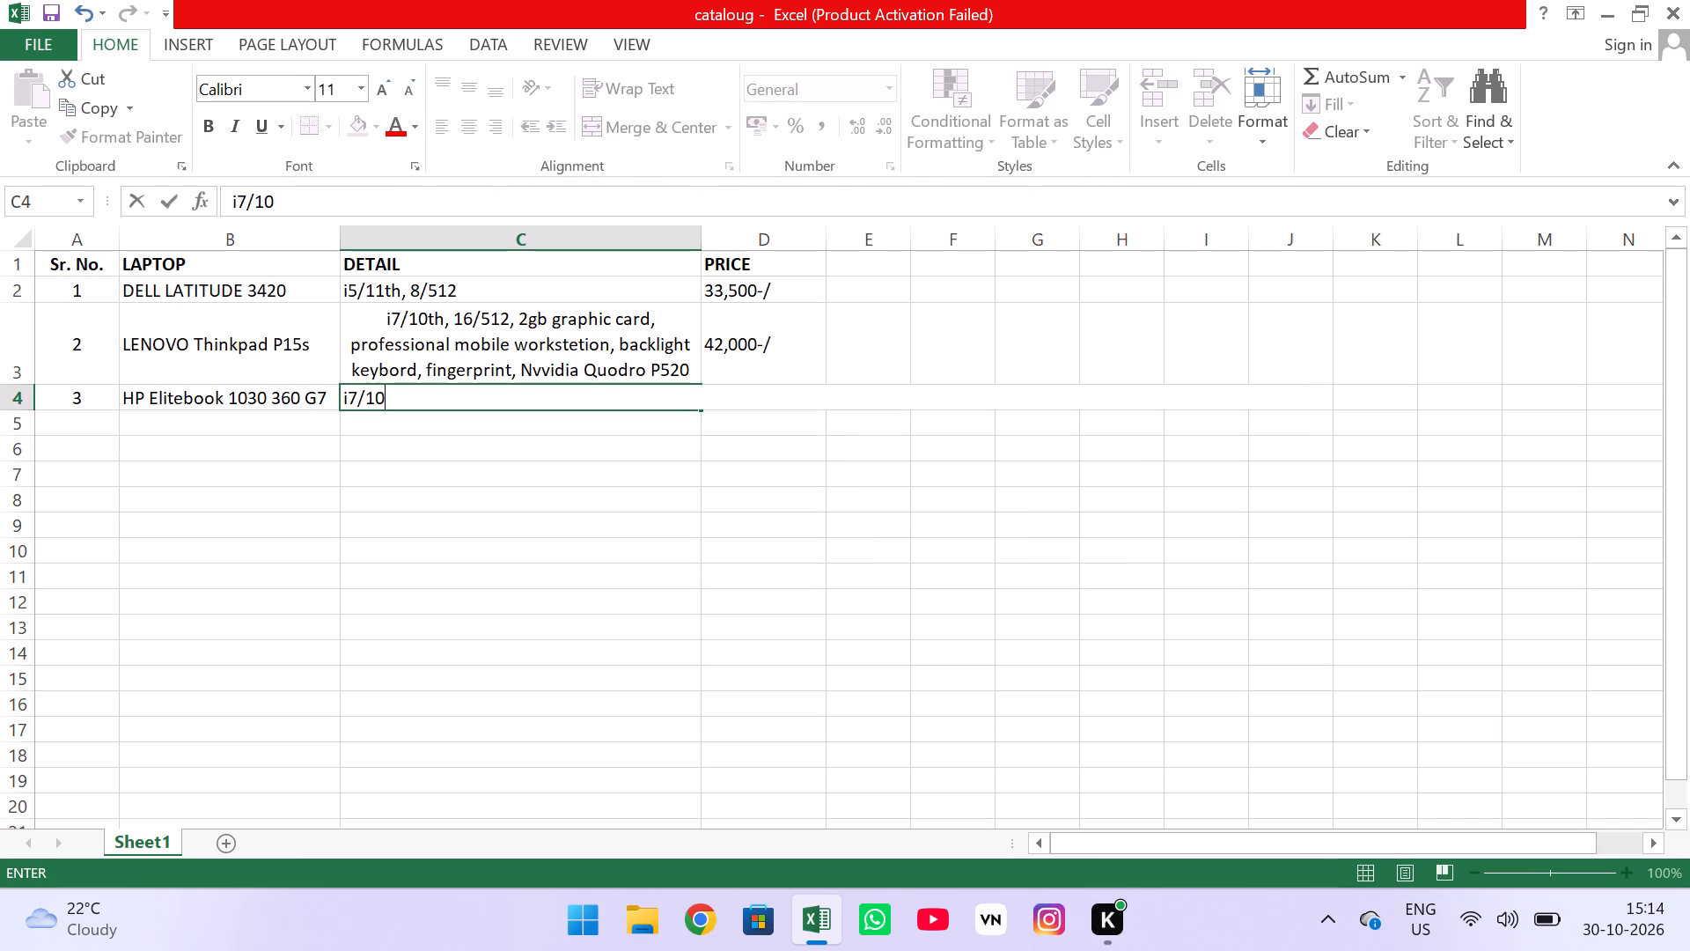
{"action": "type", "text": "th"}
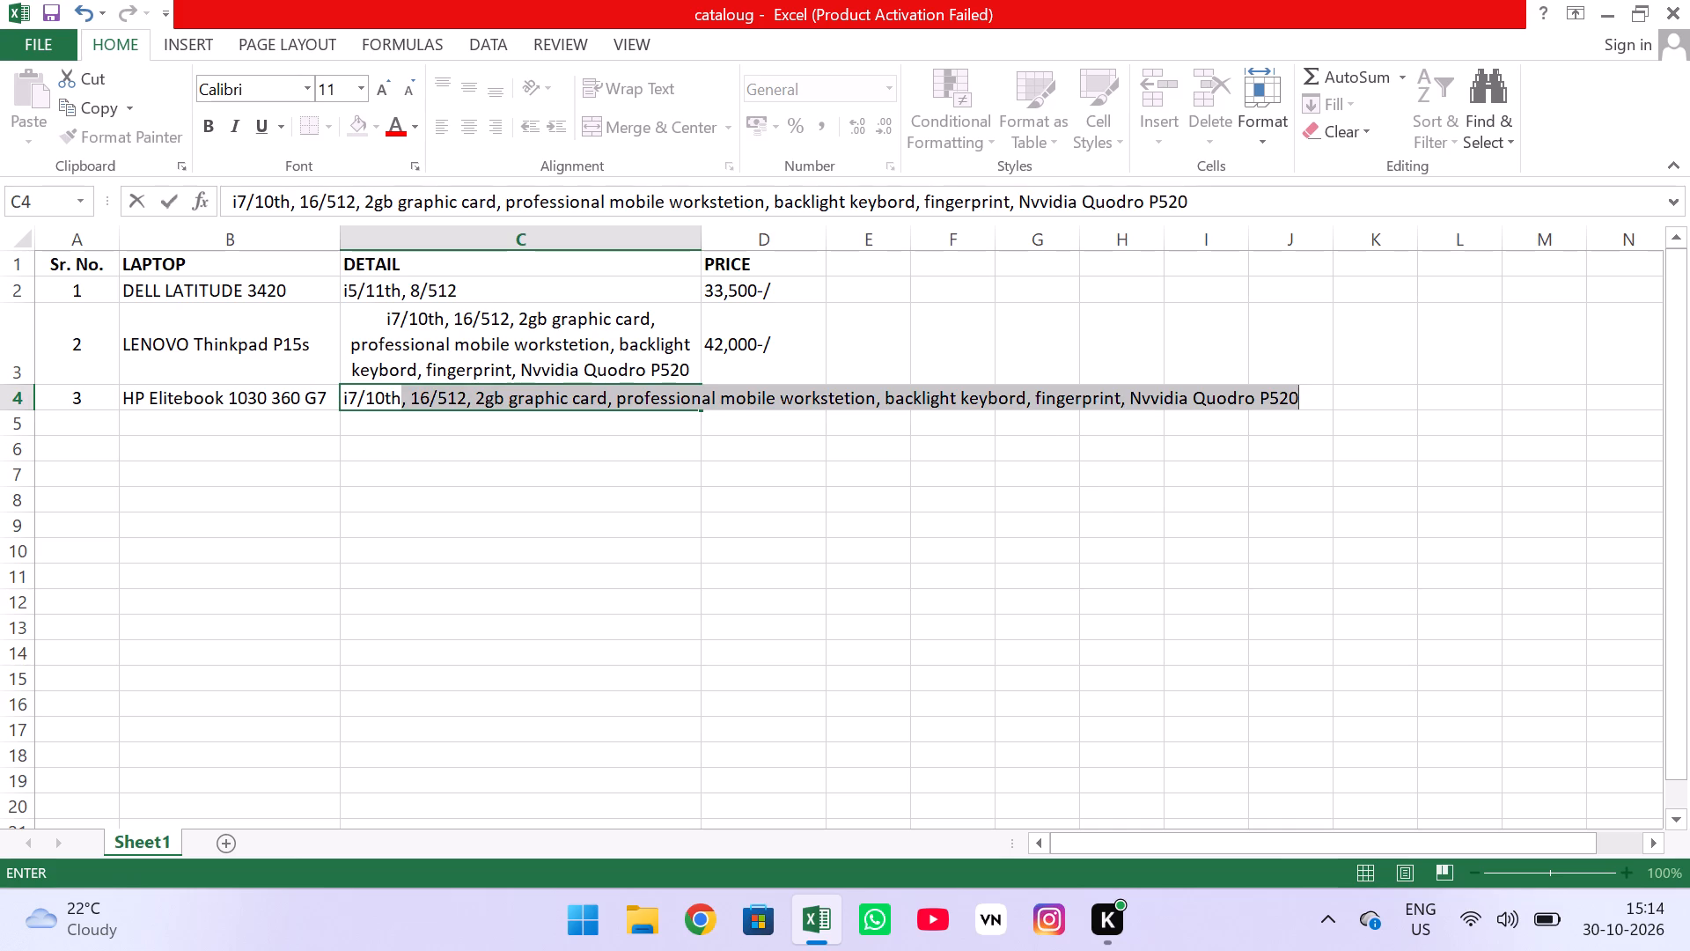
{"action": "type", "text": ","}
{"action": "key", "text": "space"}
{"action": "type", "text": "16"}
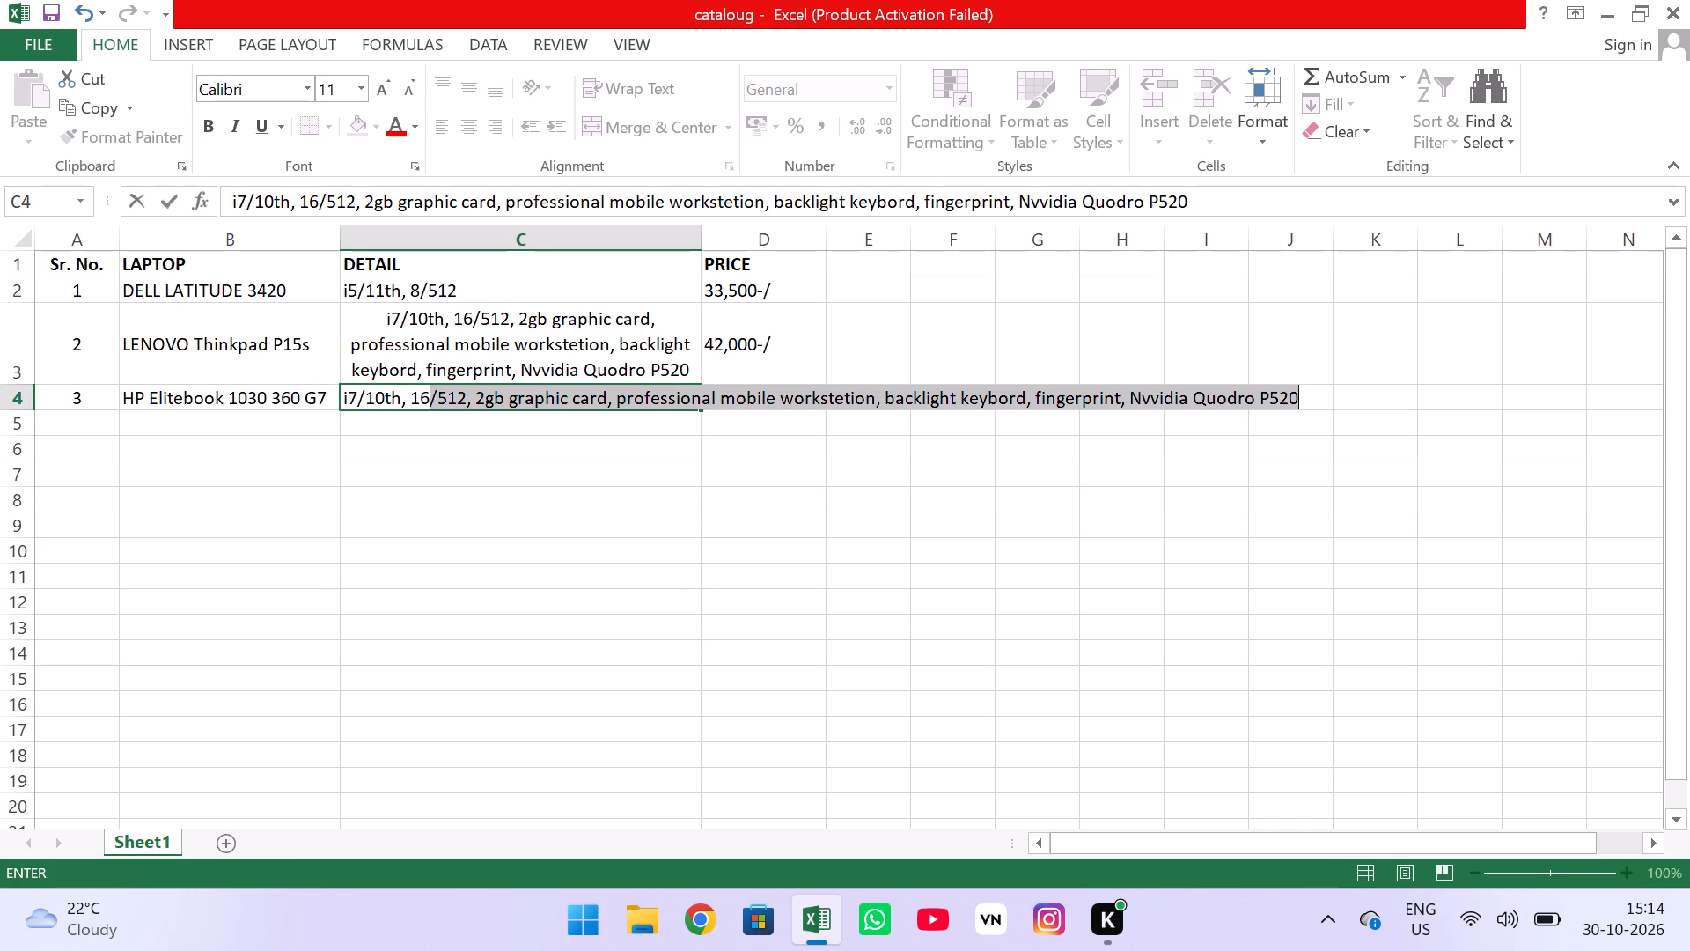
{"action": "key", "text": "slash"}
{"action": "key", "text": "2"}
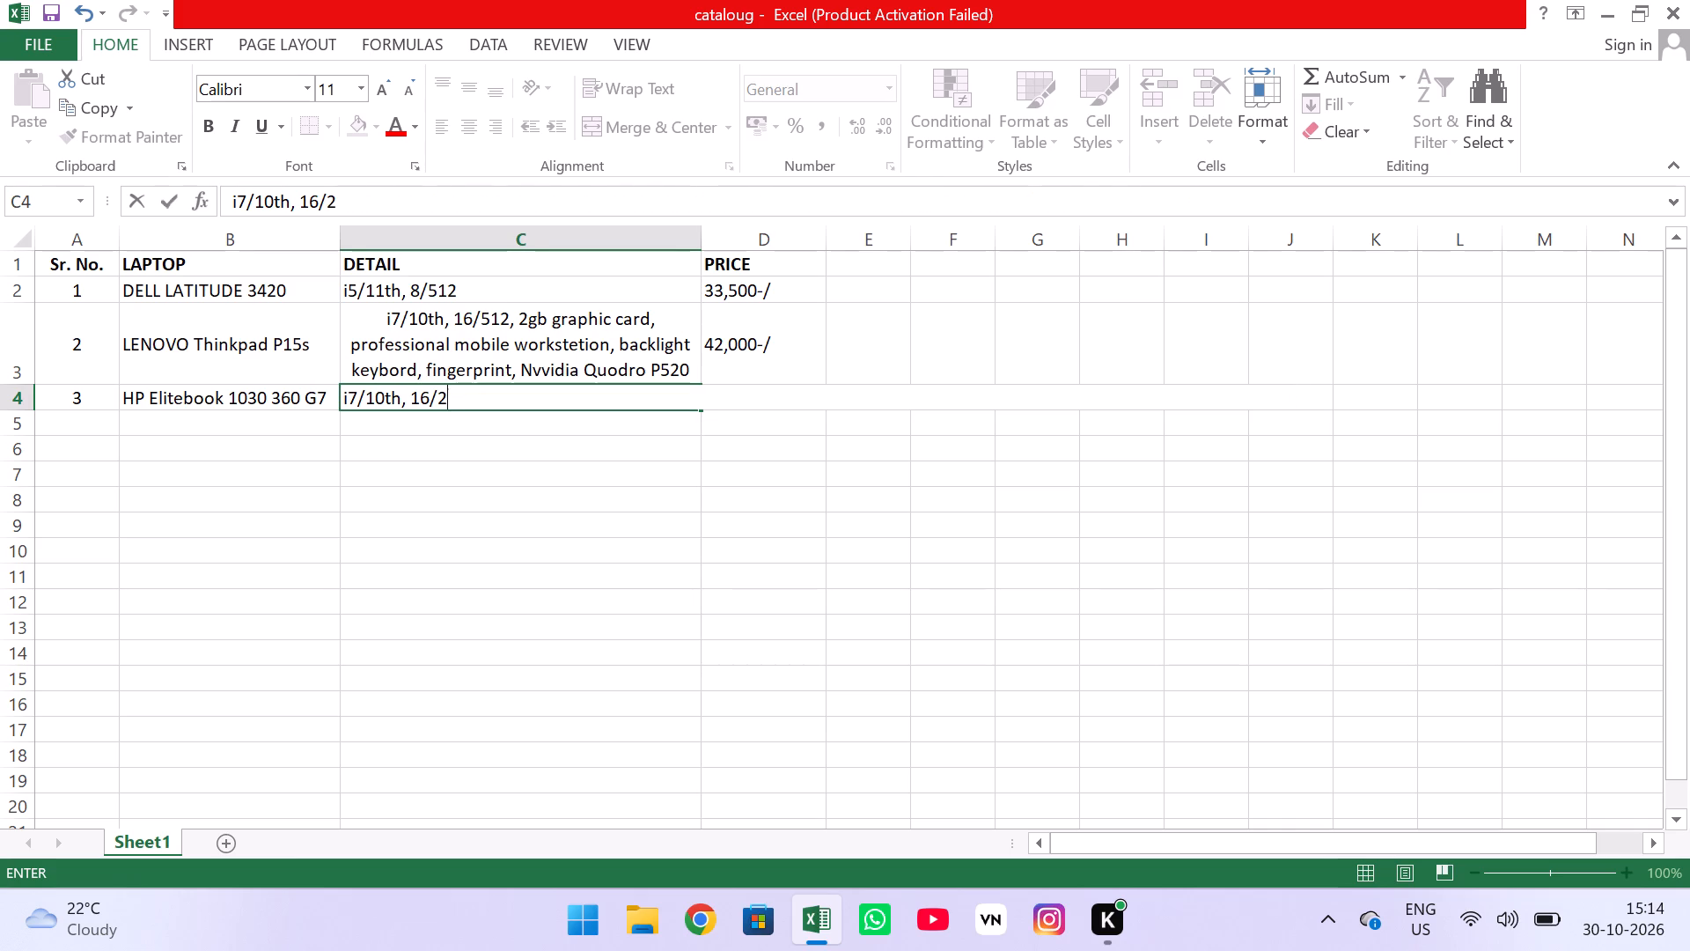
{"action": "type", "text": "56"}
{"action": "type", "text": ","}
{"action": "key", "text": "space"}
{"action": "type", "text": "37"}
{"action": "key", "text": "BackSpace"}
{"action": "type", "text": "60"}
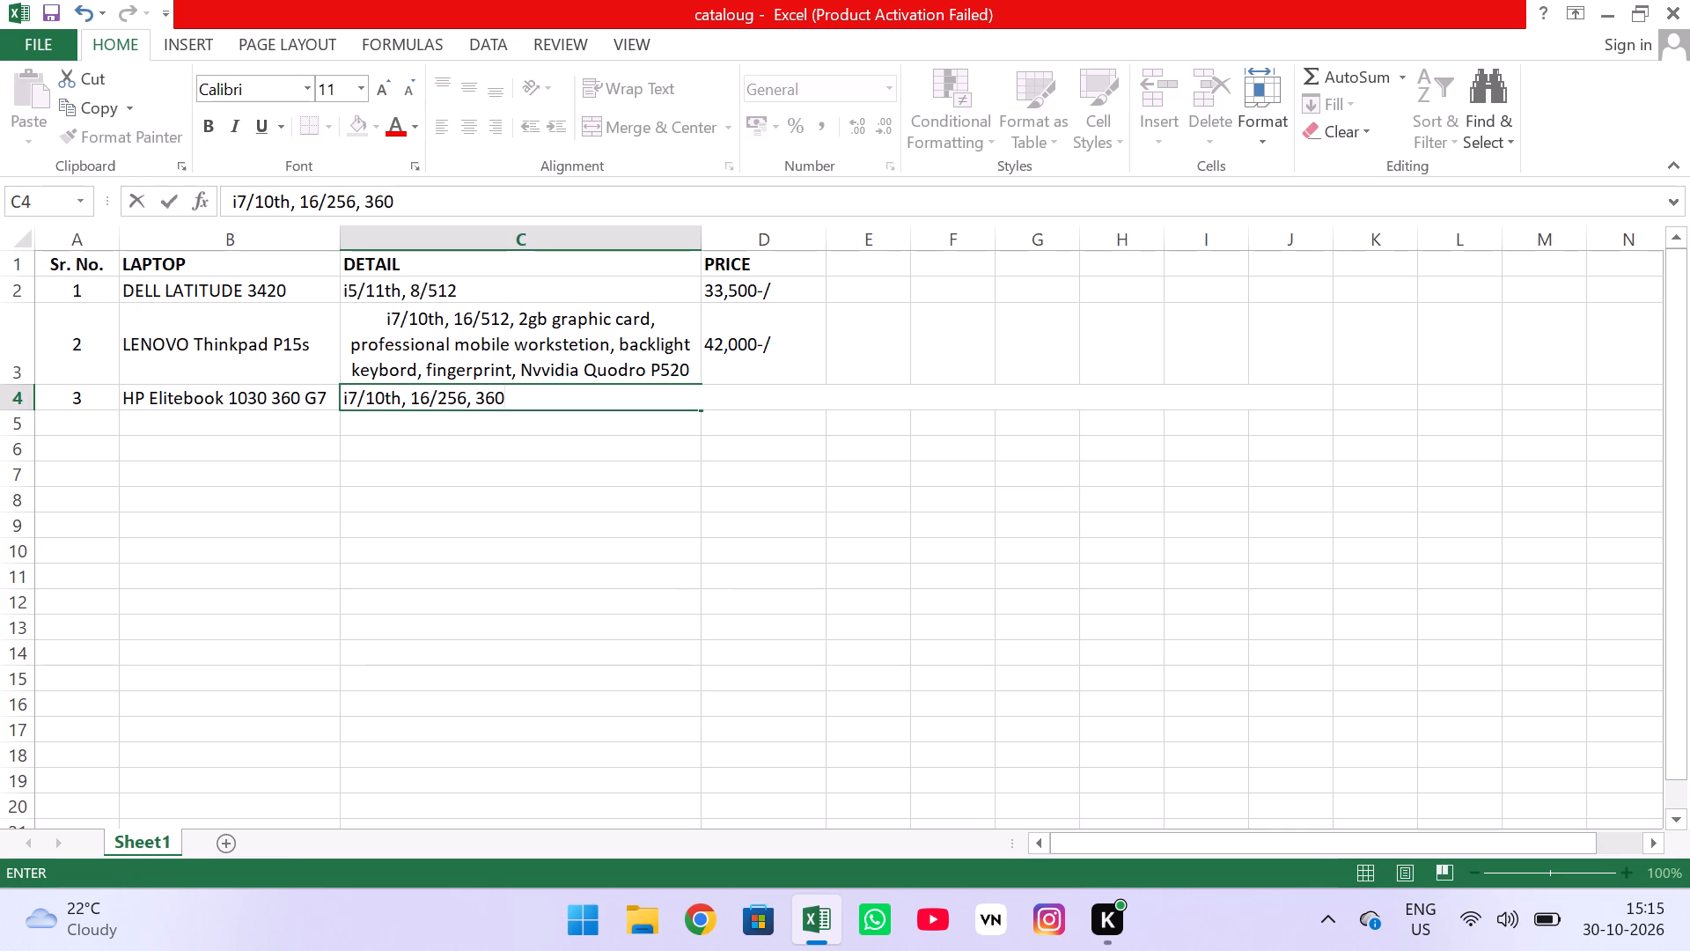
{"action": "key", "text": "space"}
{"action": "type", "text": "fol"}
{"action": "key", "text": "d"}
{"action": "type", "text": ","}
{"action": "key", "text": "space"}
{"action": "type", "text": "to"}
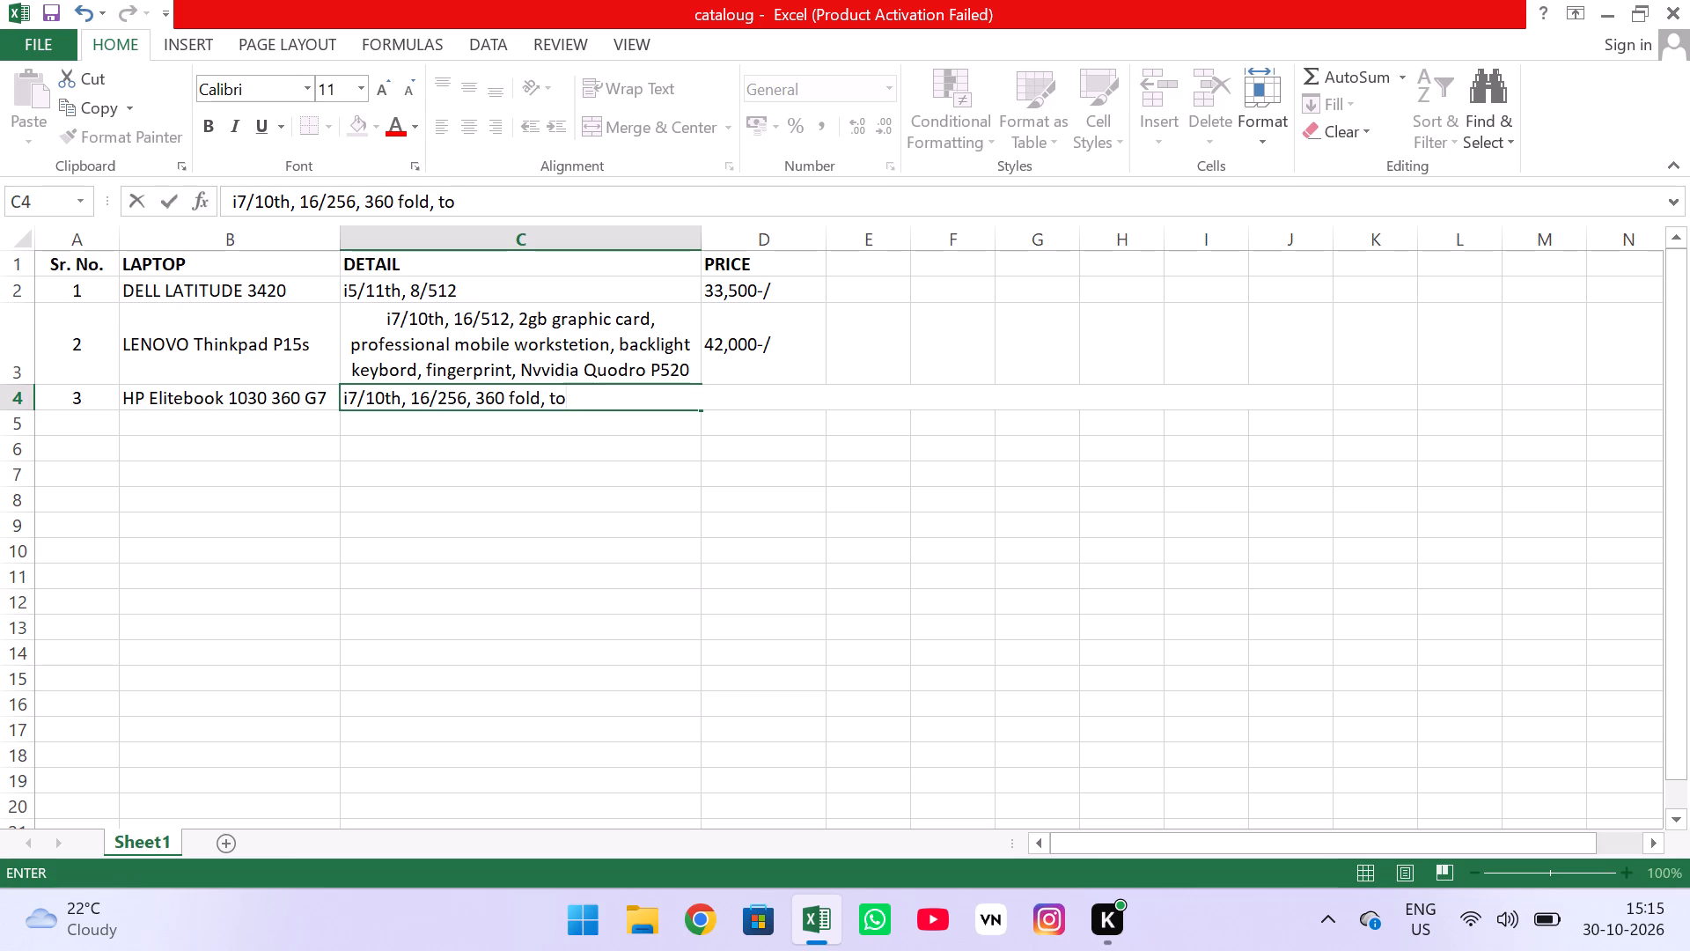
{"action": "type", "text": "uch"}
{"action": "key", "text": "space"}
Complete the HP Elitebook's details in cell C4 by adding "screen, metal body" after "touch".
{"action": "key", "text": "c"}
{"action": "key", "text": "BackSpace"}
{"action": "type", "text": "sc"}
{"action": "type", "text": "reen"}
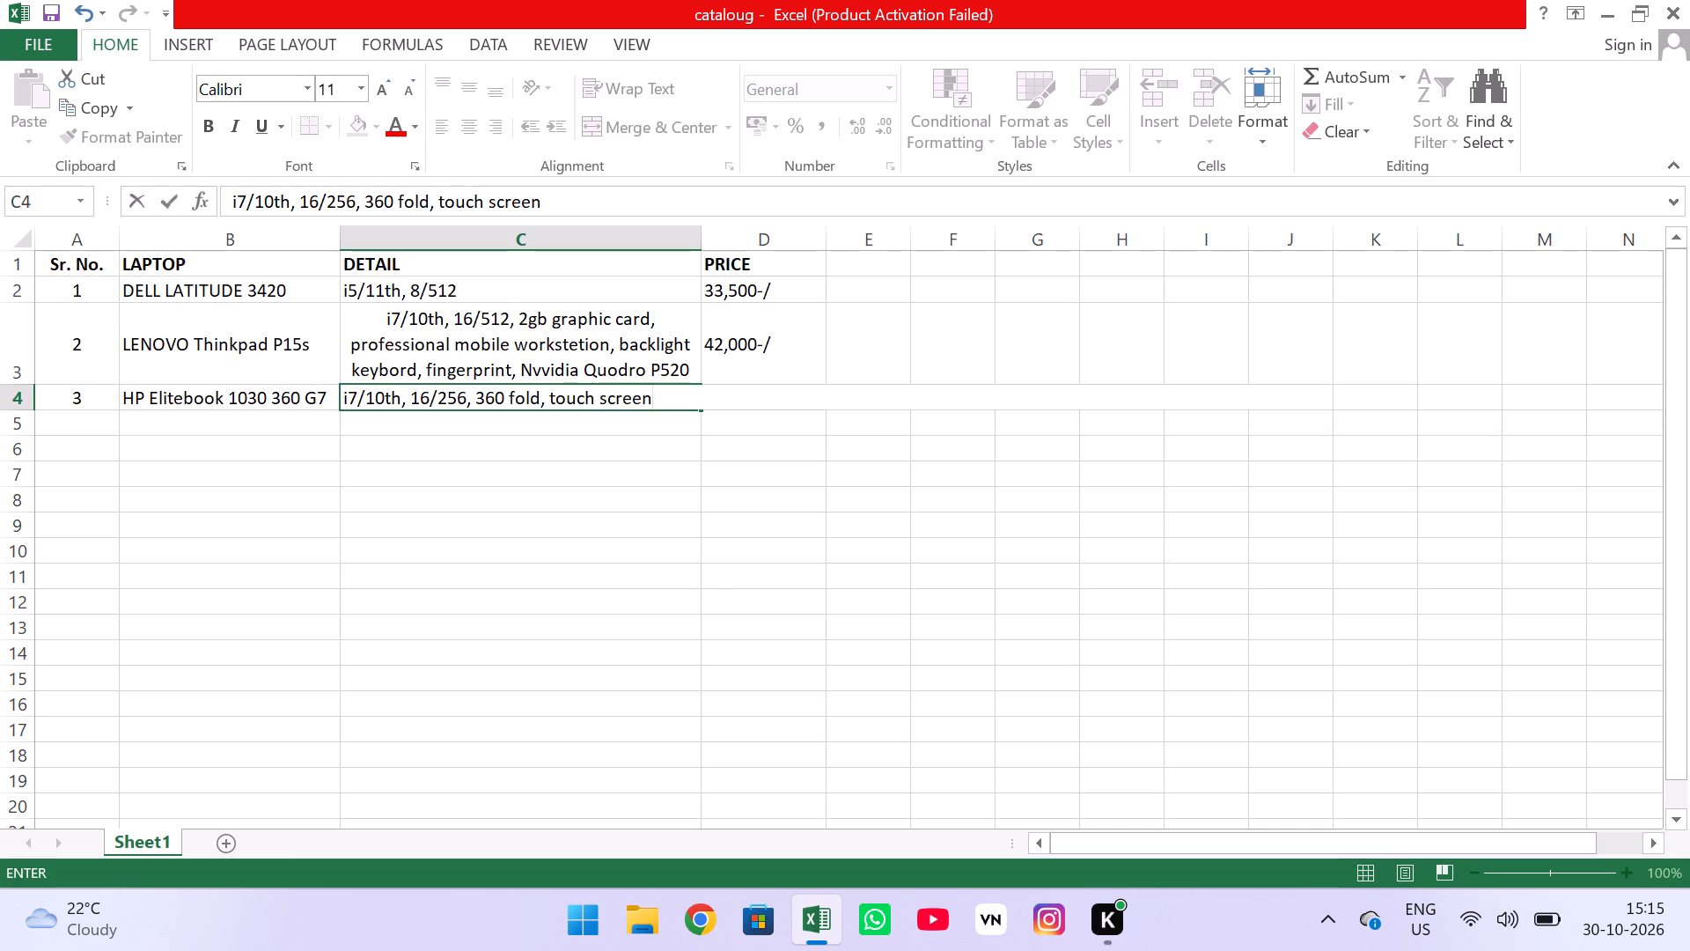
{"action": "type", "text": ","}
{"action": "key", "text": "space"}
{"action": "type", "text": "metal"}
{"action": "key", "text": "space"}
{"action": "type", "text": "body"}
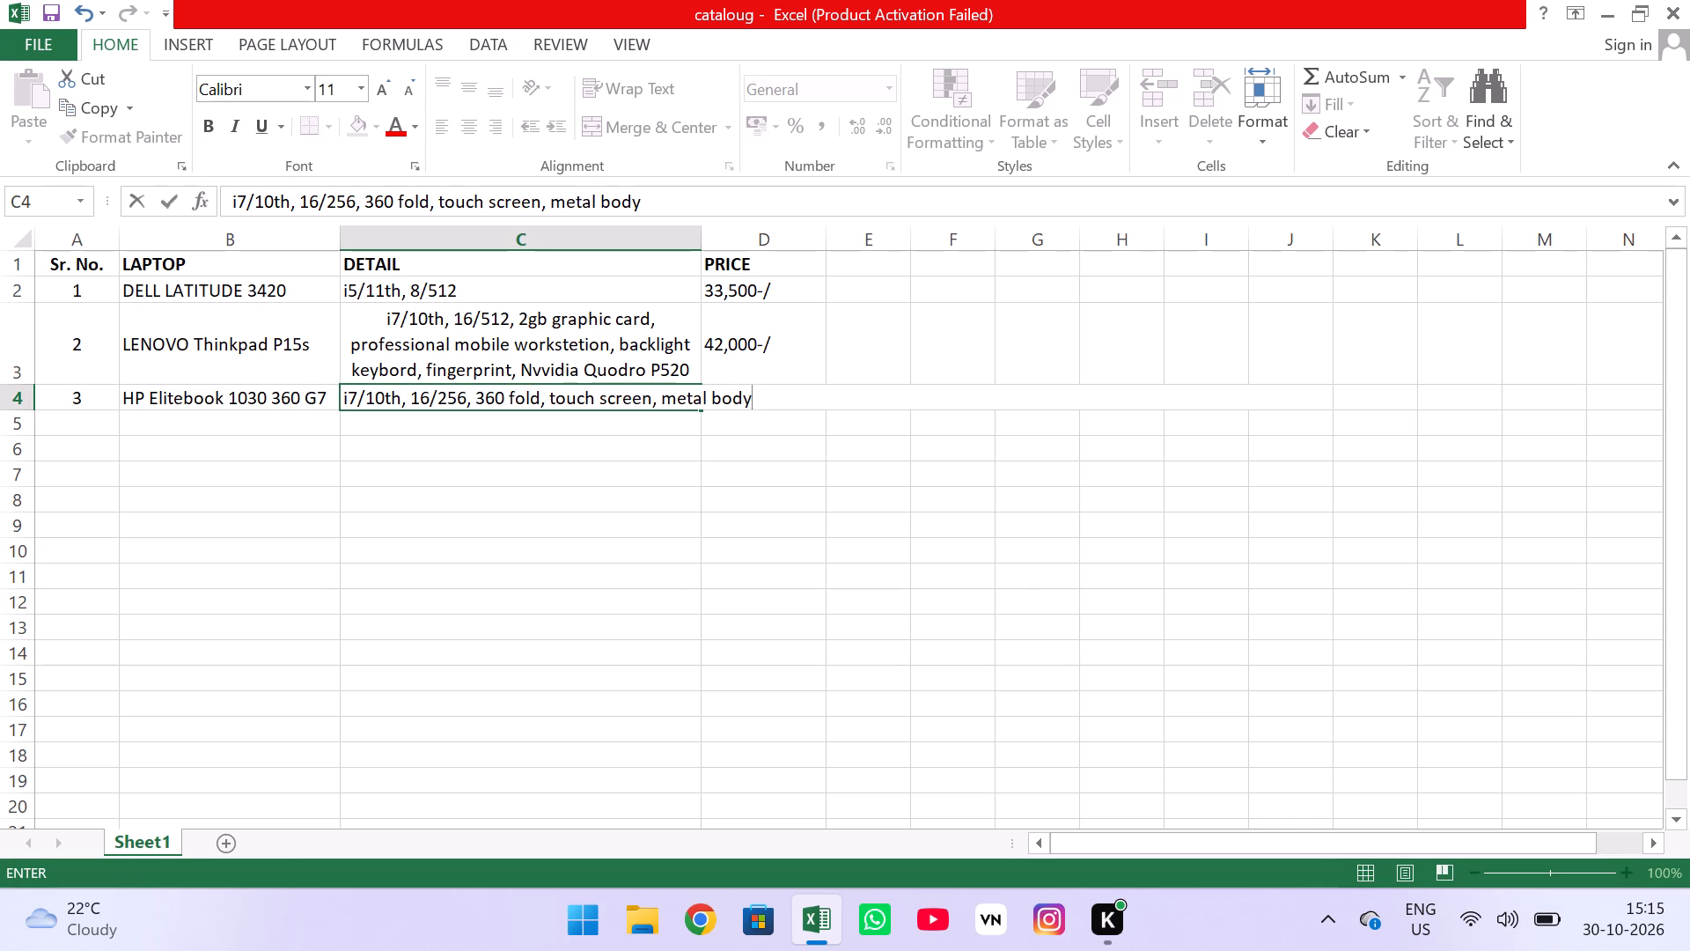
{"action": "key", "text": "space"}
Commit the HP Elitebook's details and apply Wrap Text to cell C4.
{"action": "left_click", "coordinate": [481, 402]}
{"action": "left_click", "coordinate": [509, 394]}
{"action": "left_click", "coordinate": [637, 81]}
{"action": "left_click", "coordinate": [637, 81]}
{"action": "left_click", "coordinate": [736, 401]}
{"action": "left_click", "coordinate": [736, 401]}
{"action": "left_click", "coordinate": [755, 440]}
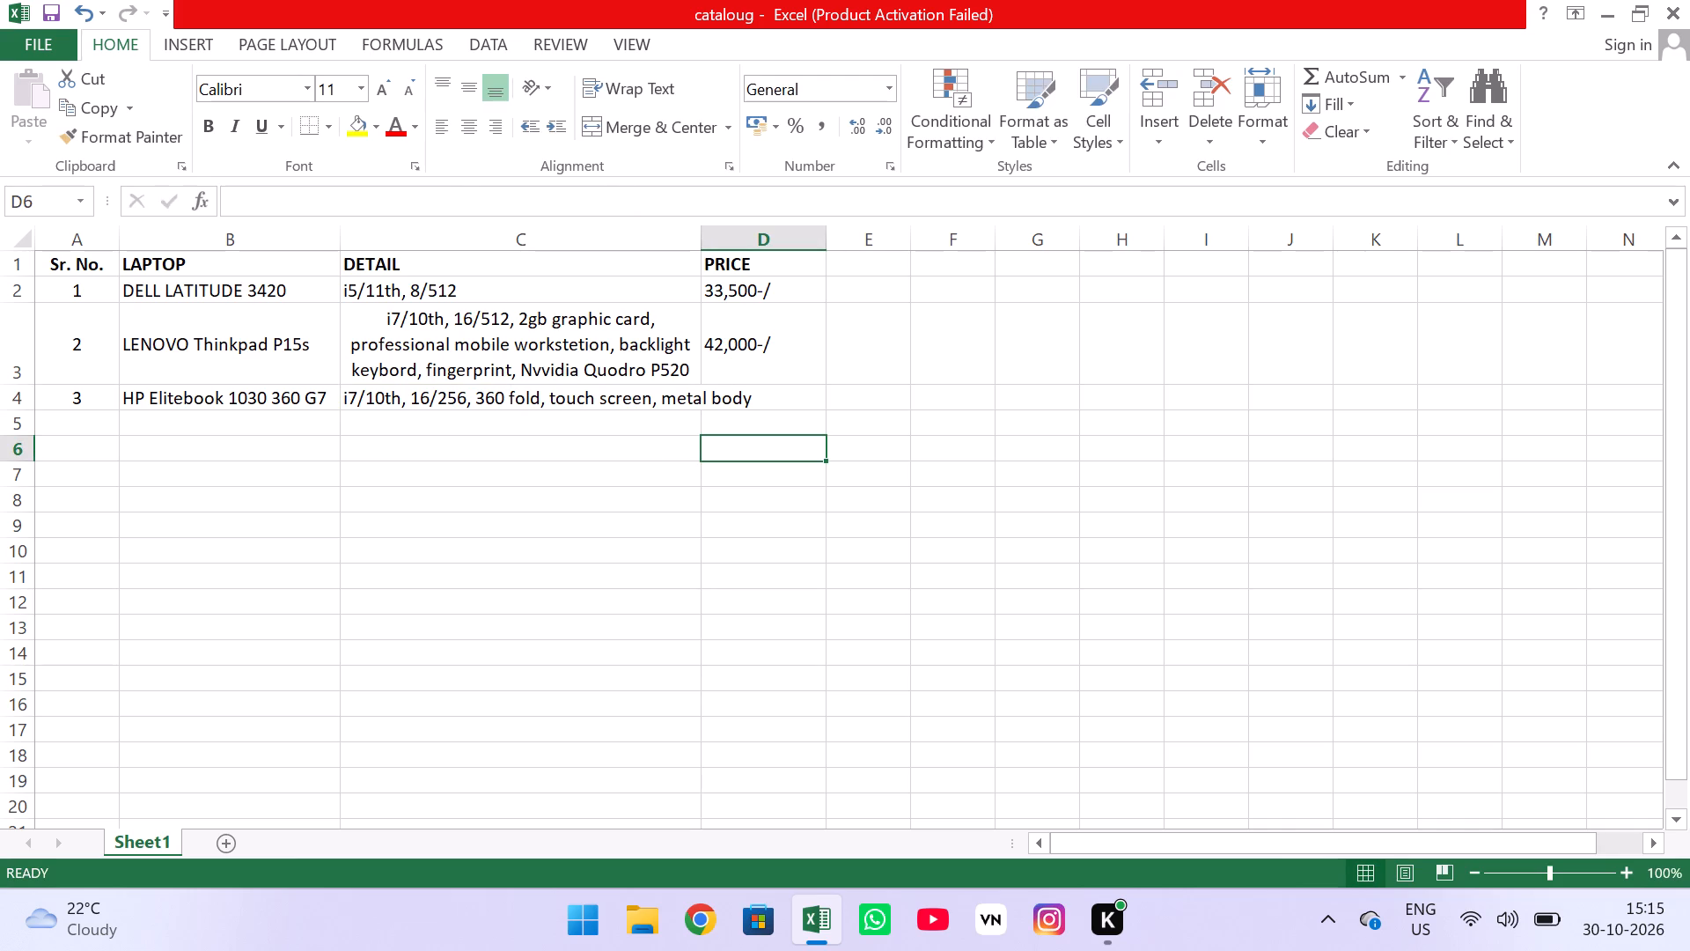
{"action": "left_click", "coordinate": [599, 399]}
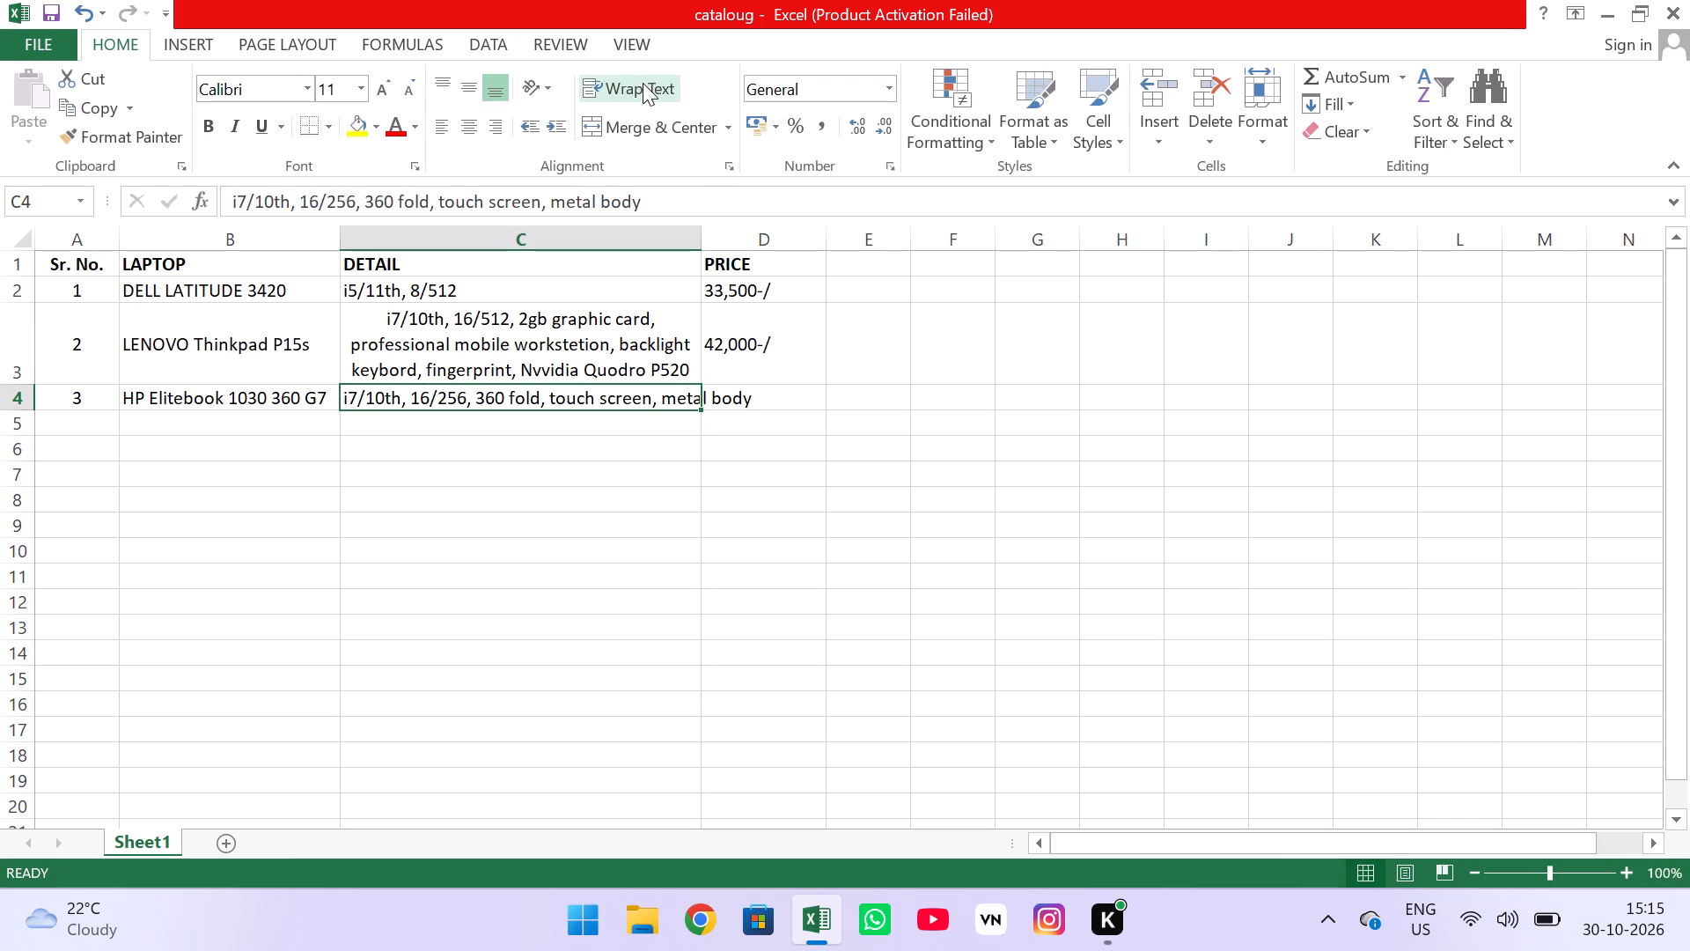
{"action": "left_click", "coordinate": [643, 83]}
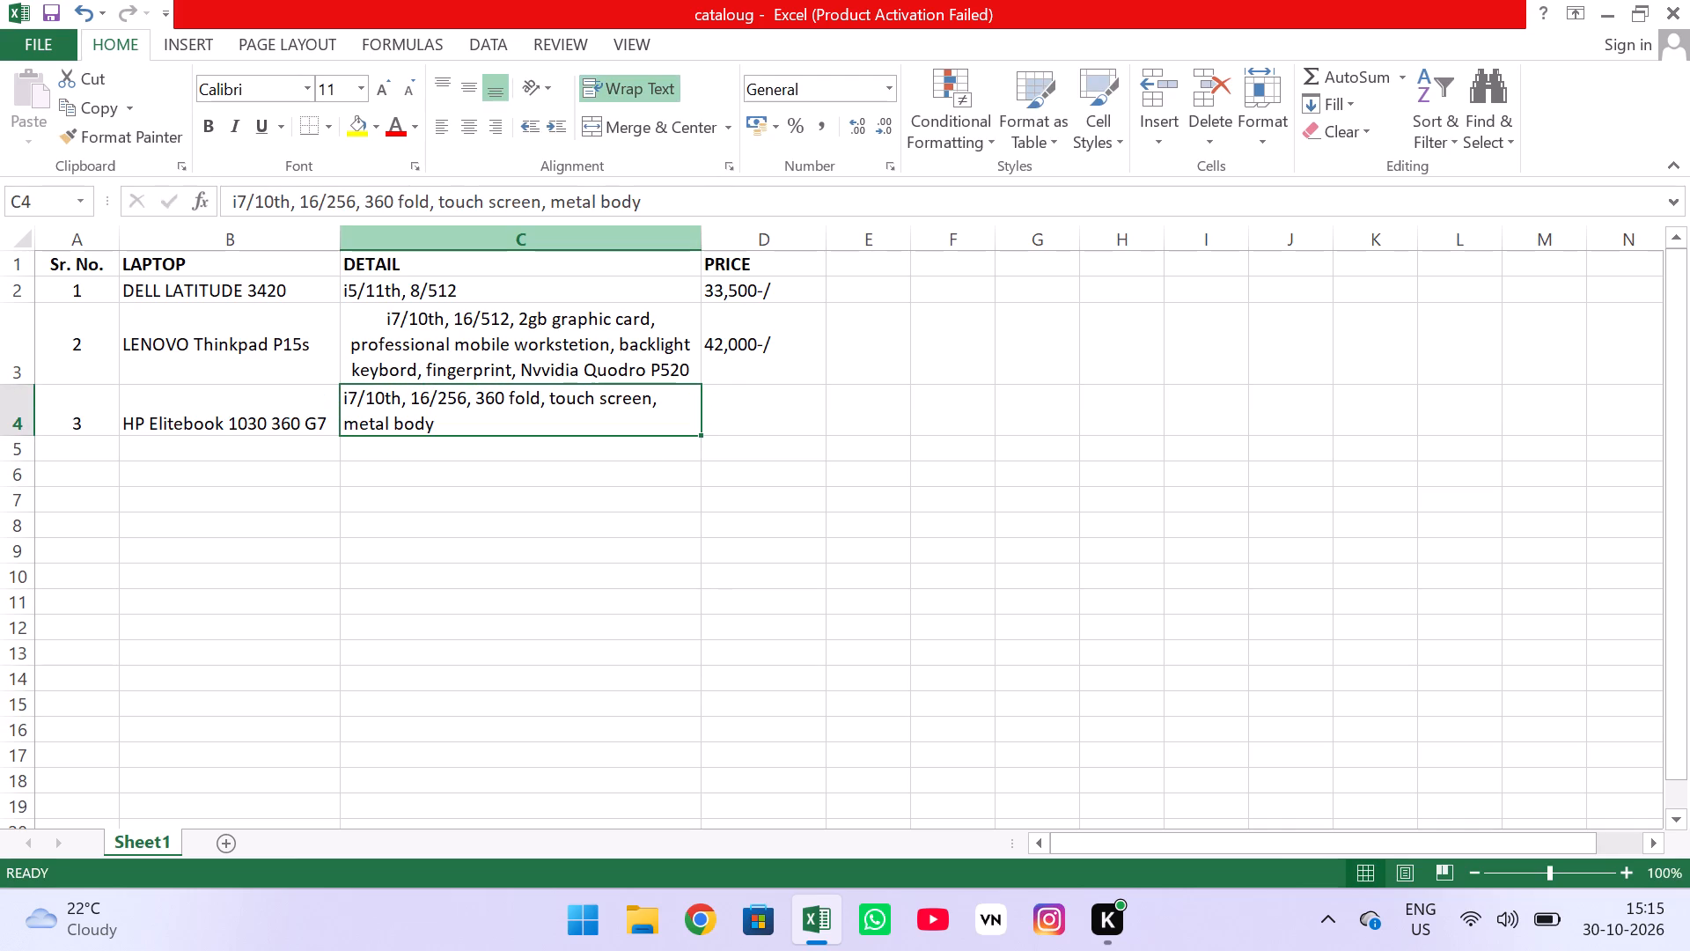
Vertically centre the contents of the entire HP Elitebook row with Middle Align.
{"action": "left_click", "coordinate": [754, 412]}
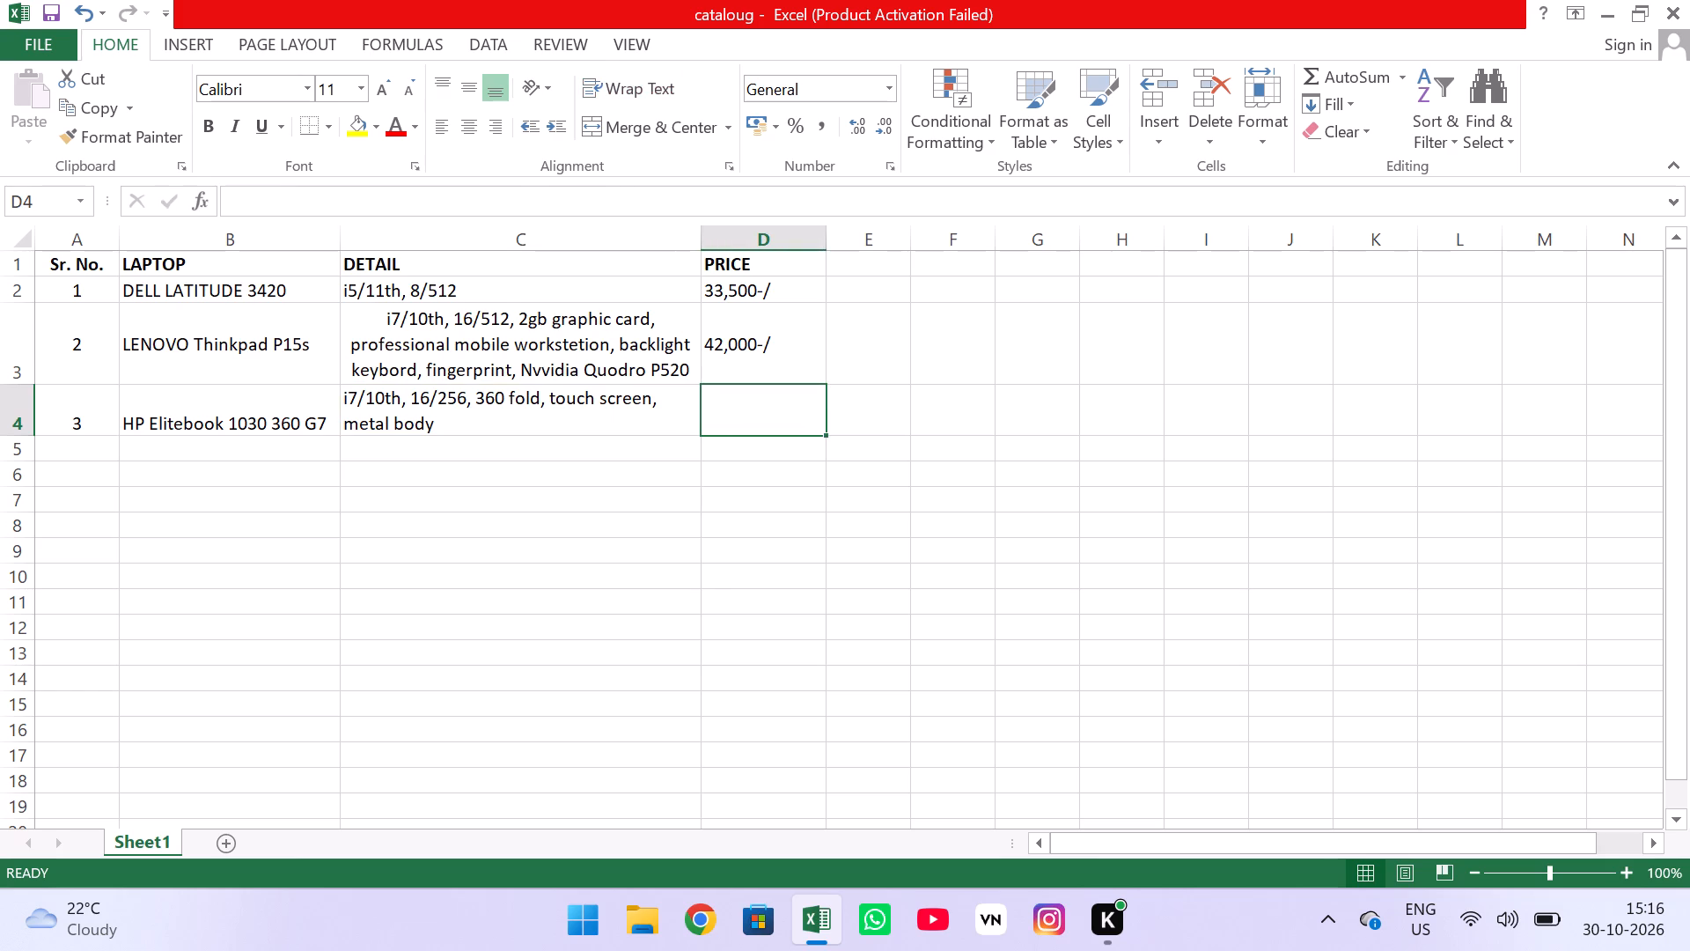
{"action": "left_click", "coordinate": [18, 417]}
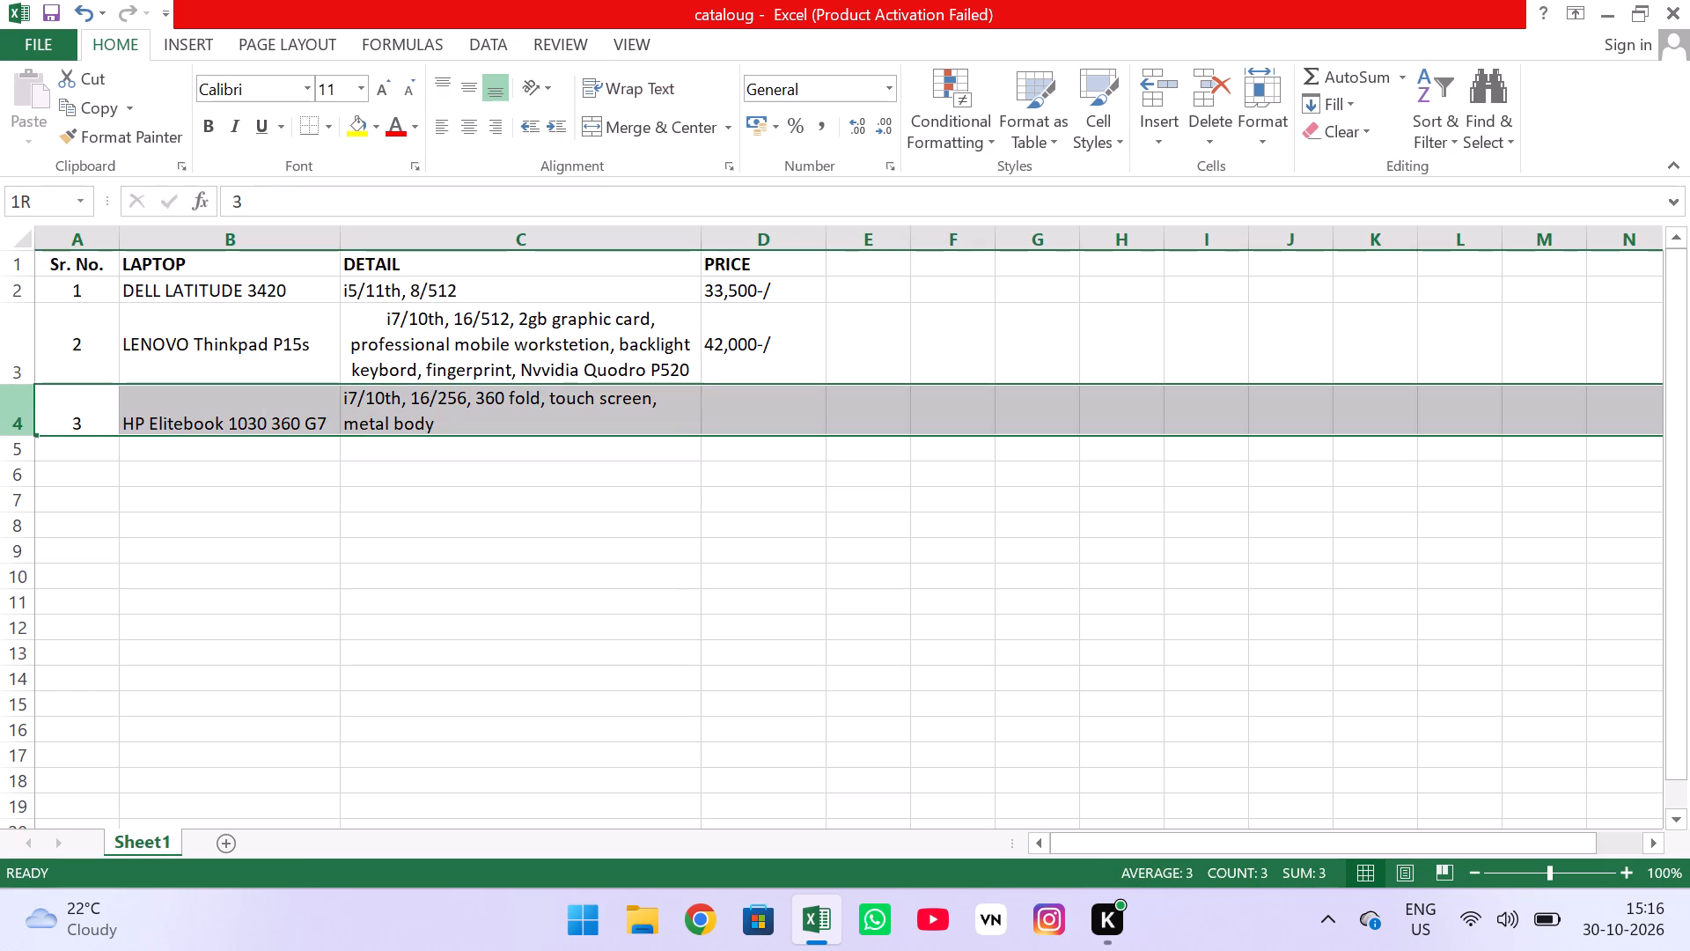
{"action": "left_click", "coordinate": [469, 85]}
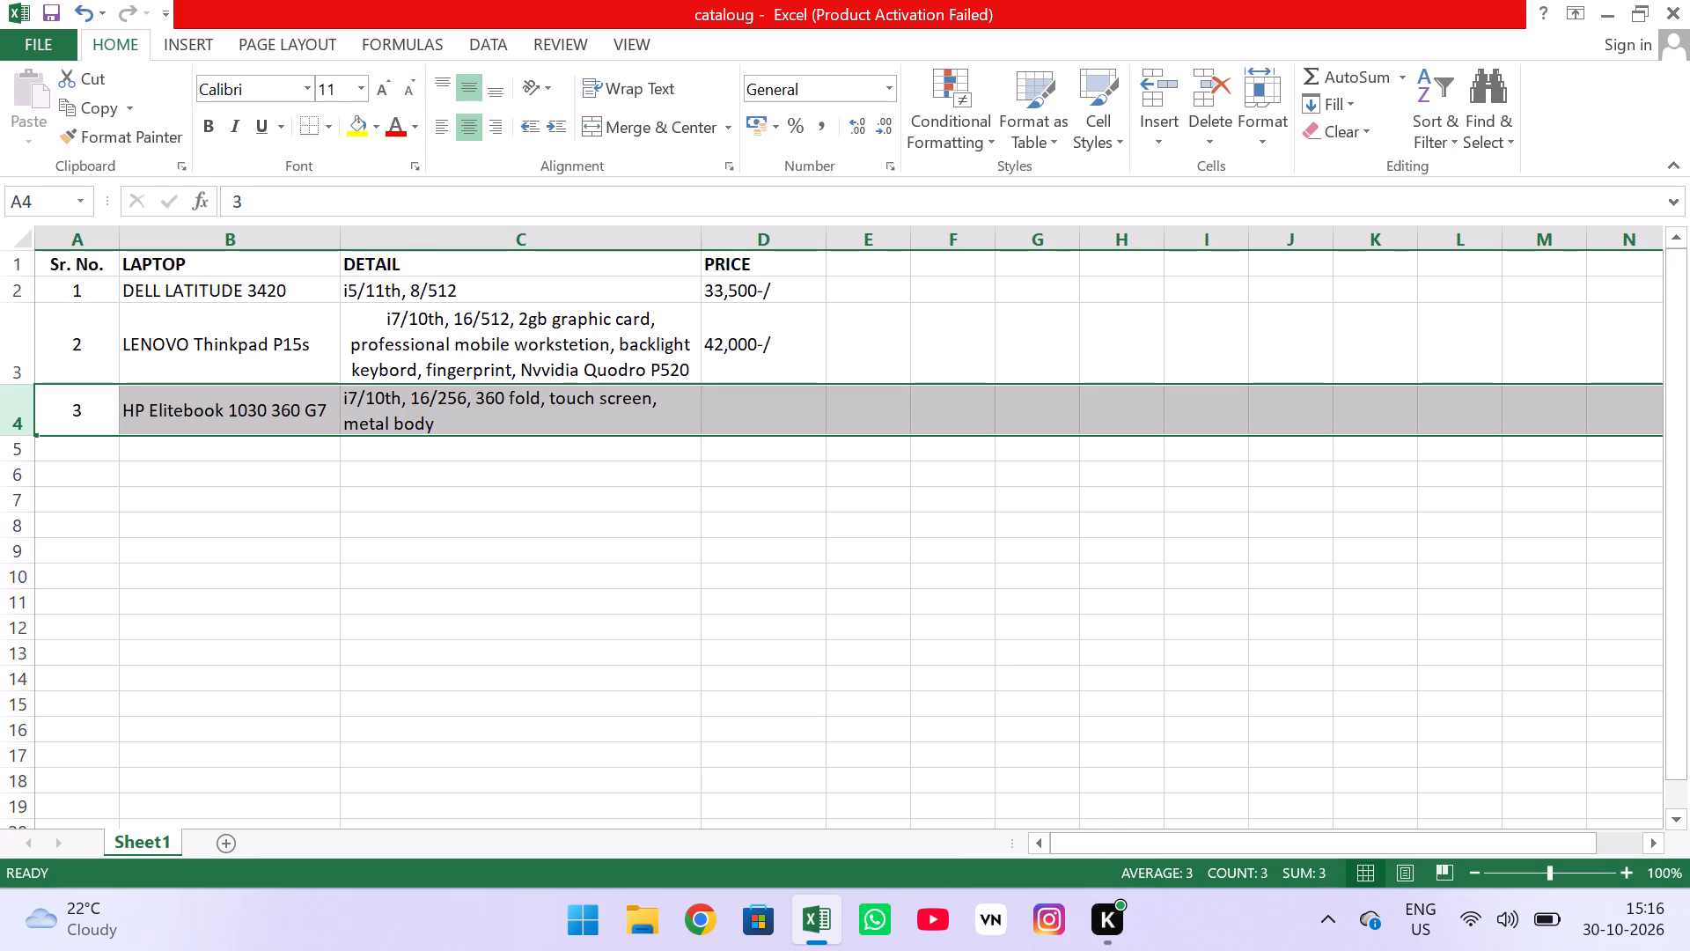
Enter the HP Elitebook's price as 39,990 in cell D4 of the PRICE column.
{"action": "left_click", "coordinate": [764, 410]}
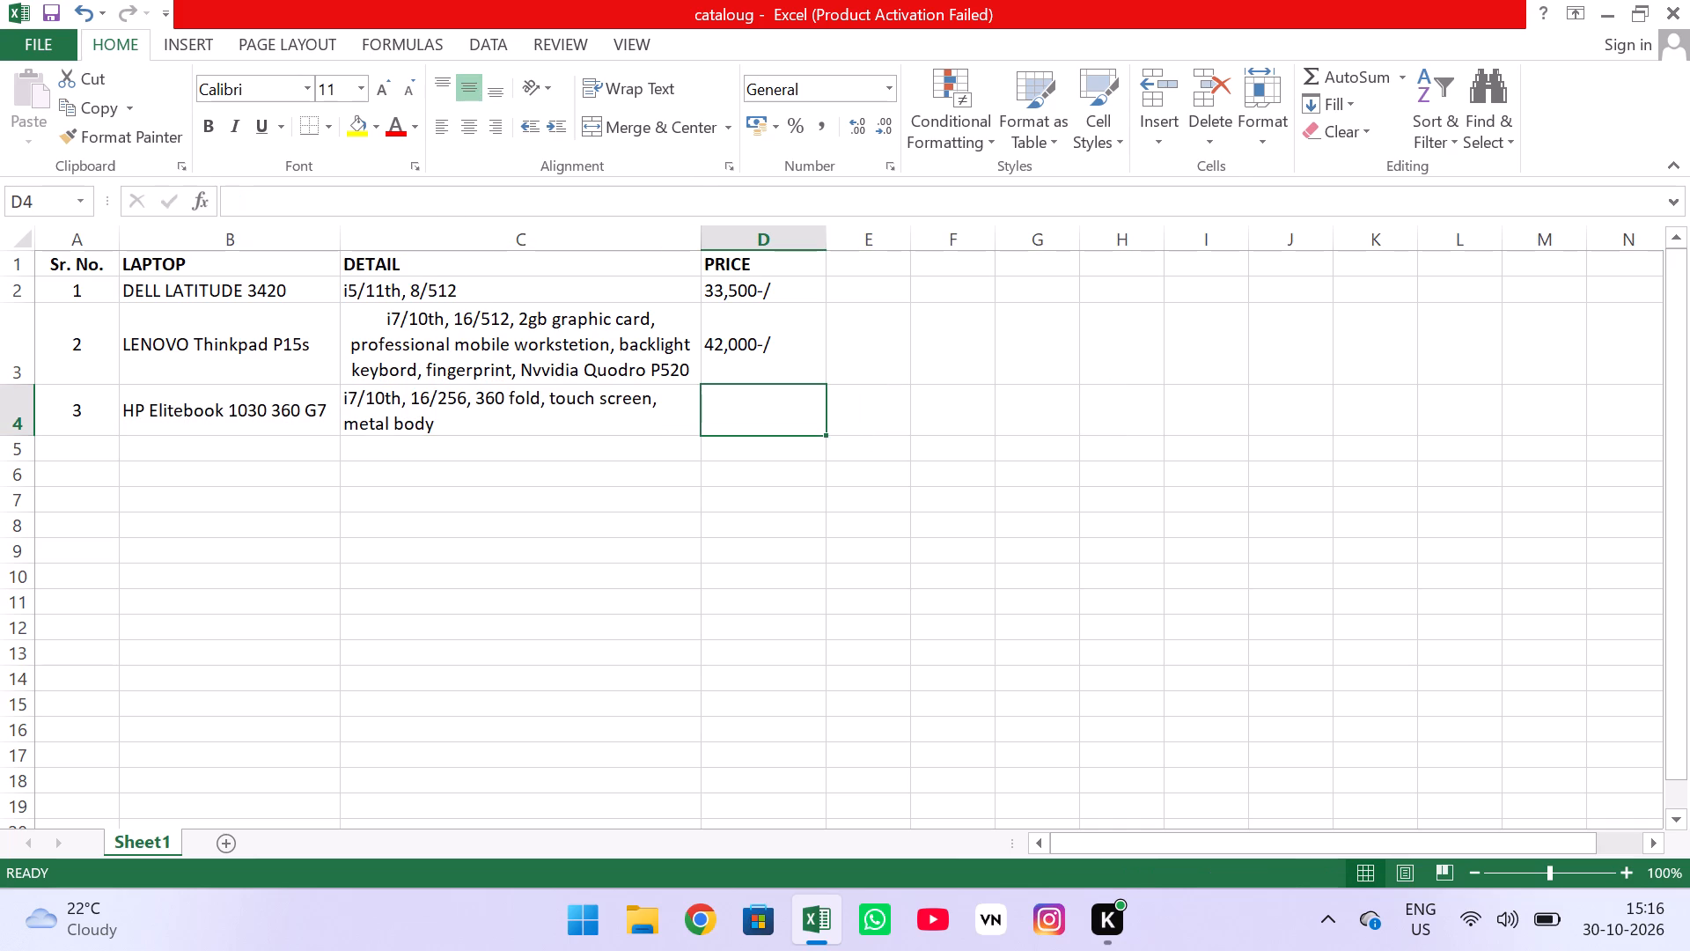
{"action": "type", "text": "39"}
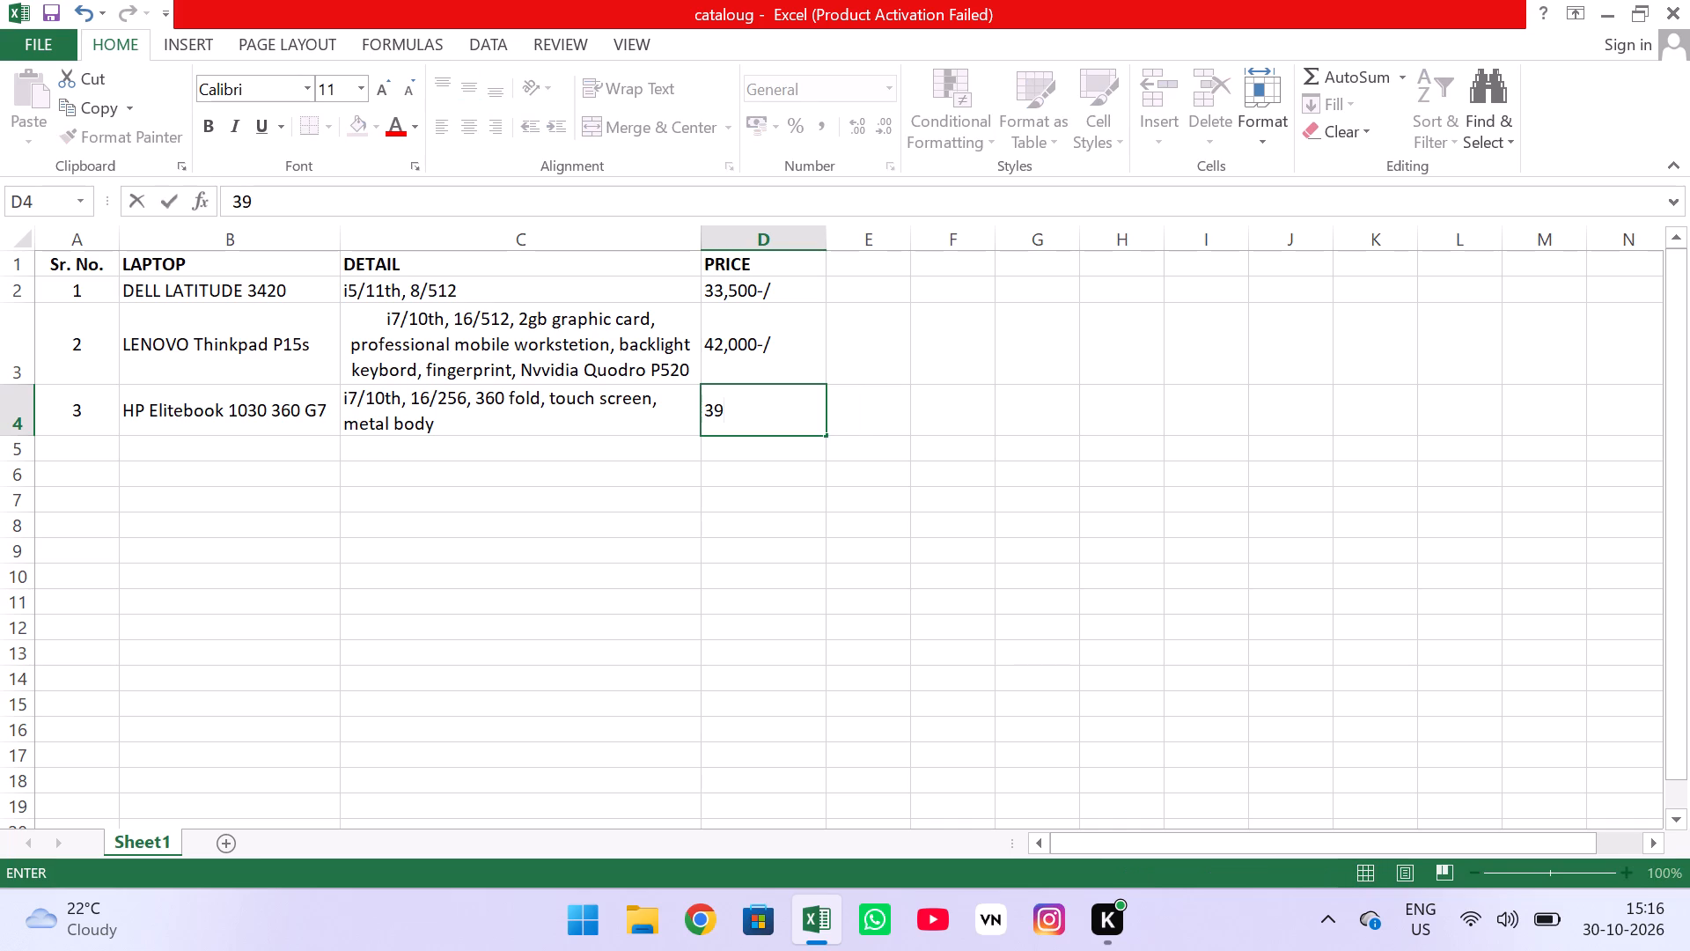
{"action": "type", "text": "990"}
{"action": "key", "text": "BackSpace"}
{"action": "key", "text": "BackSpace"}
{"action": "key", "text": "BackSpace"}
{"action": "type", "text": ",9"}
{"action": "type", "text": "90"}
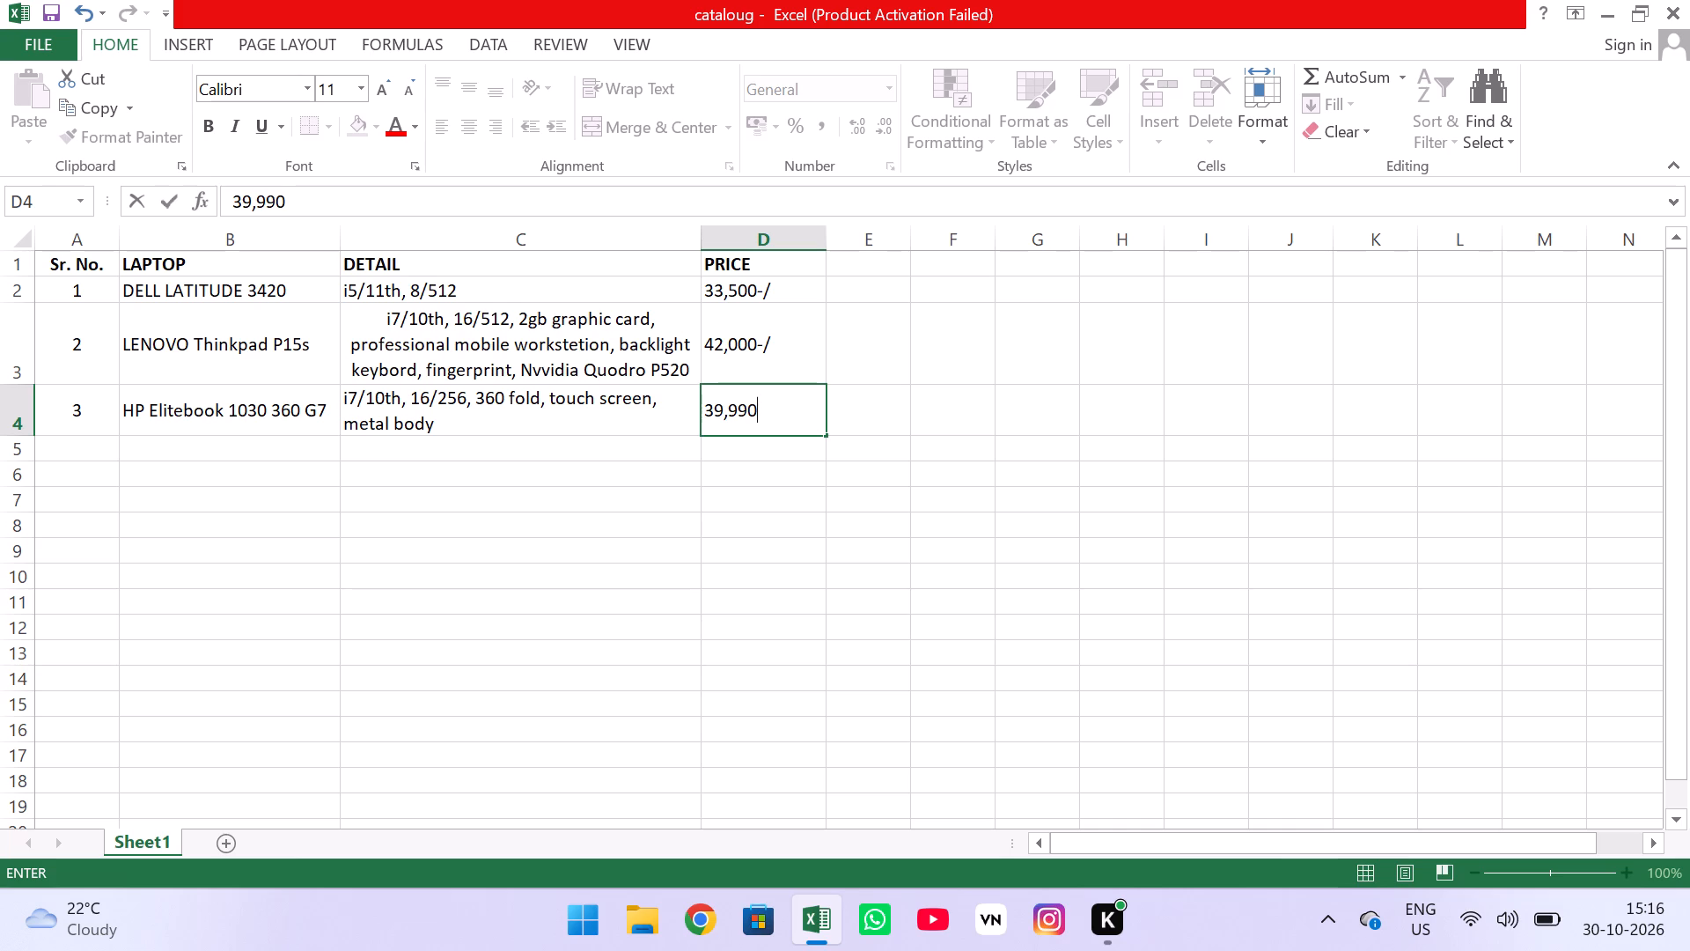
Enter serial number 4 in cell A5 for the fourth laptop.
{"action": "left_click", "coordinate": [74, 453]}
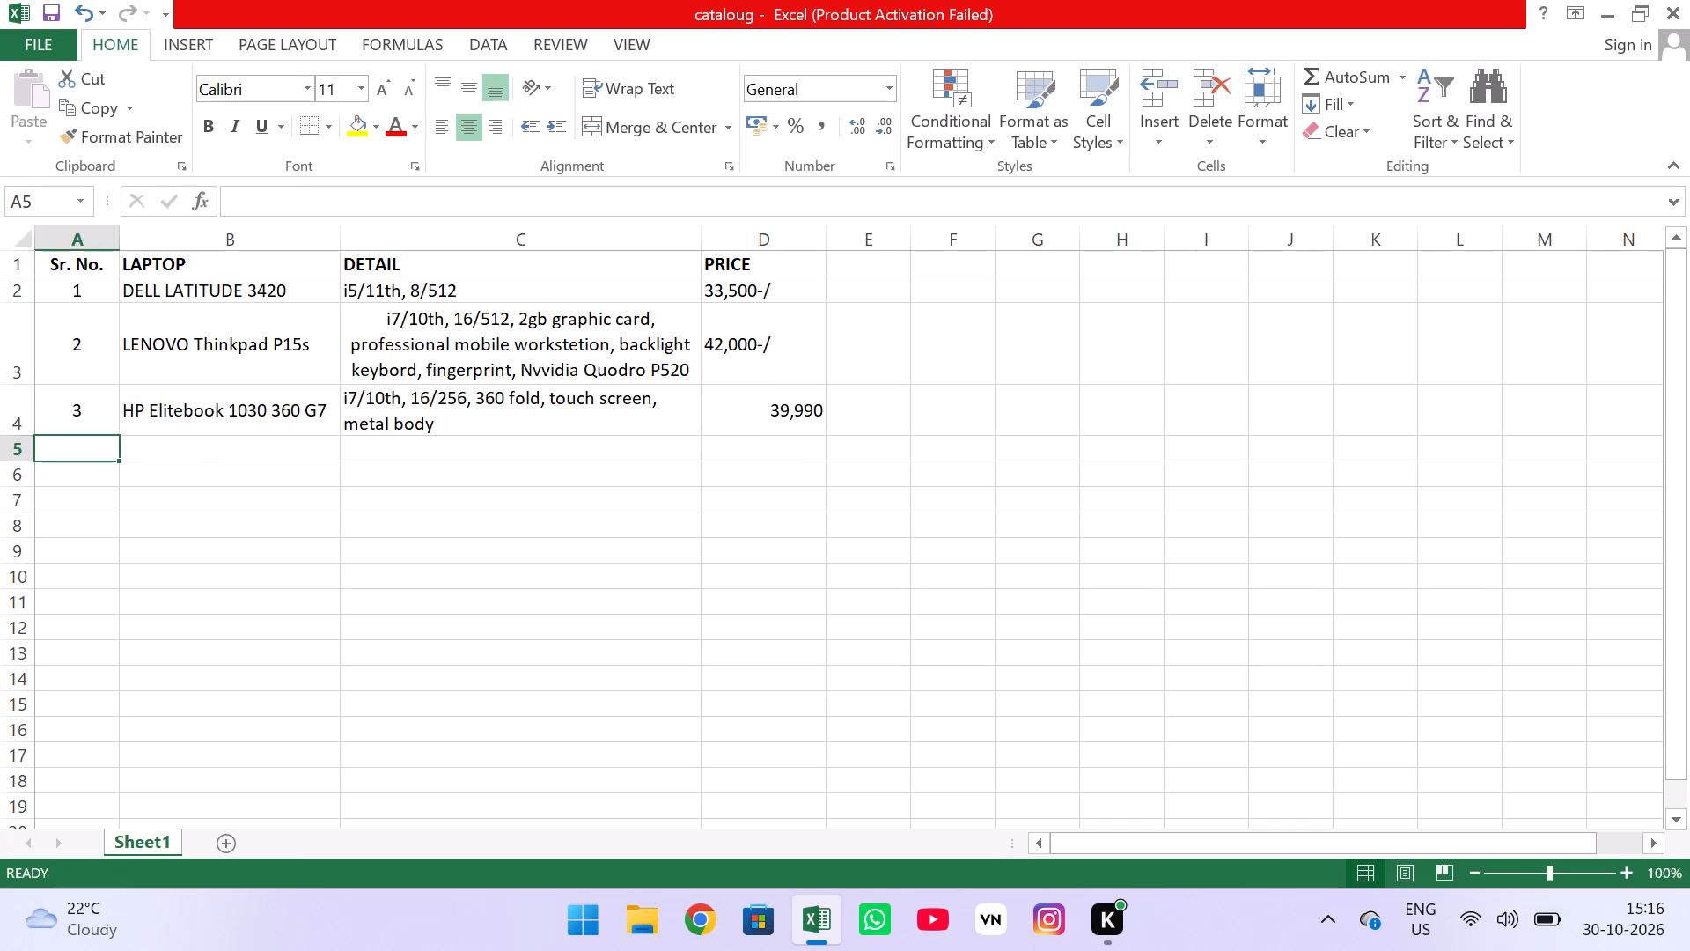
{"action": "key", "text": "4"}
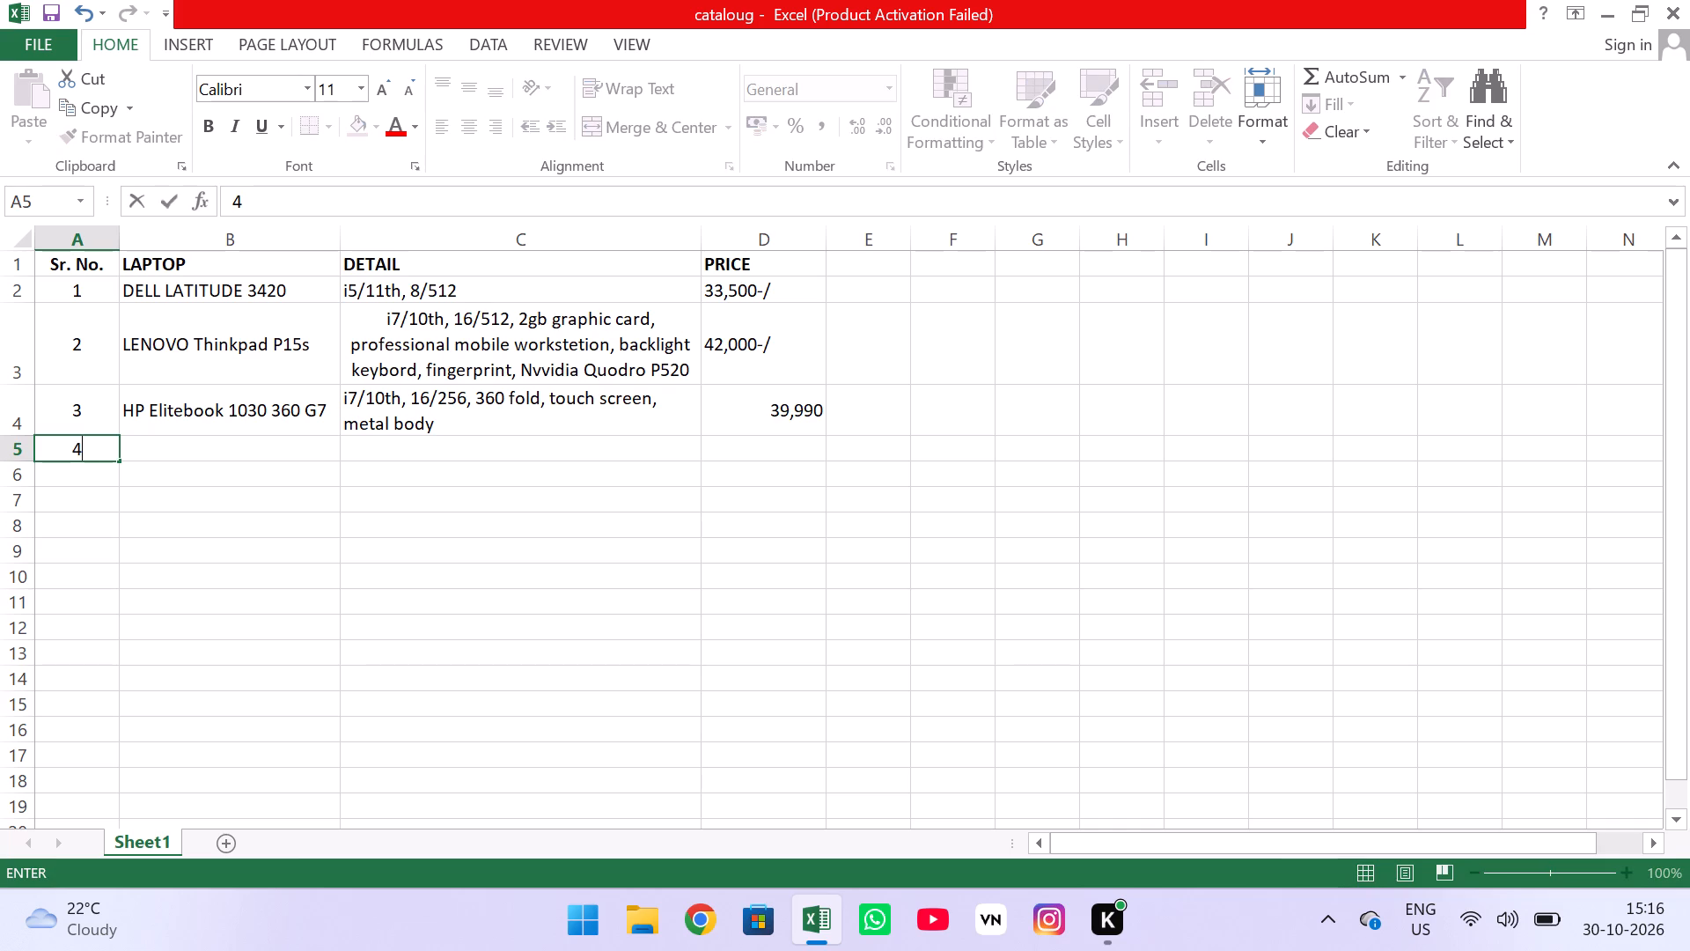
{"action": "key", "text": "Tab"}
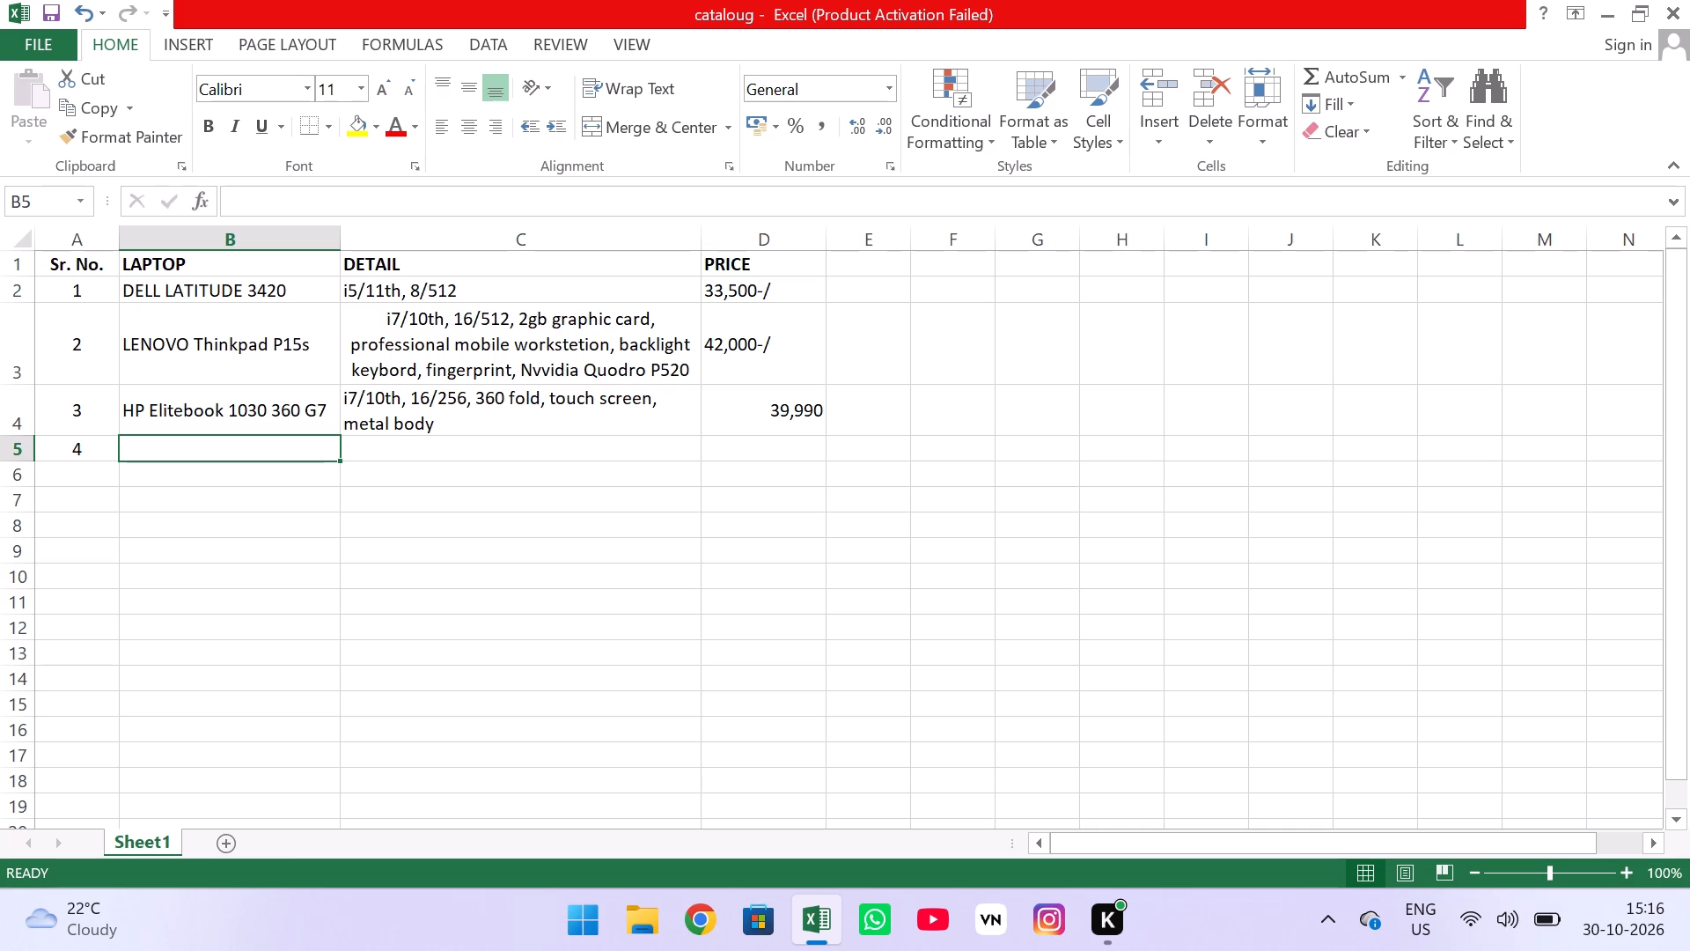
Select the entire PRICE column.
{"action": "left_click", "coordinate": [764, 247]}
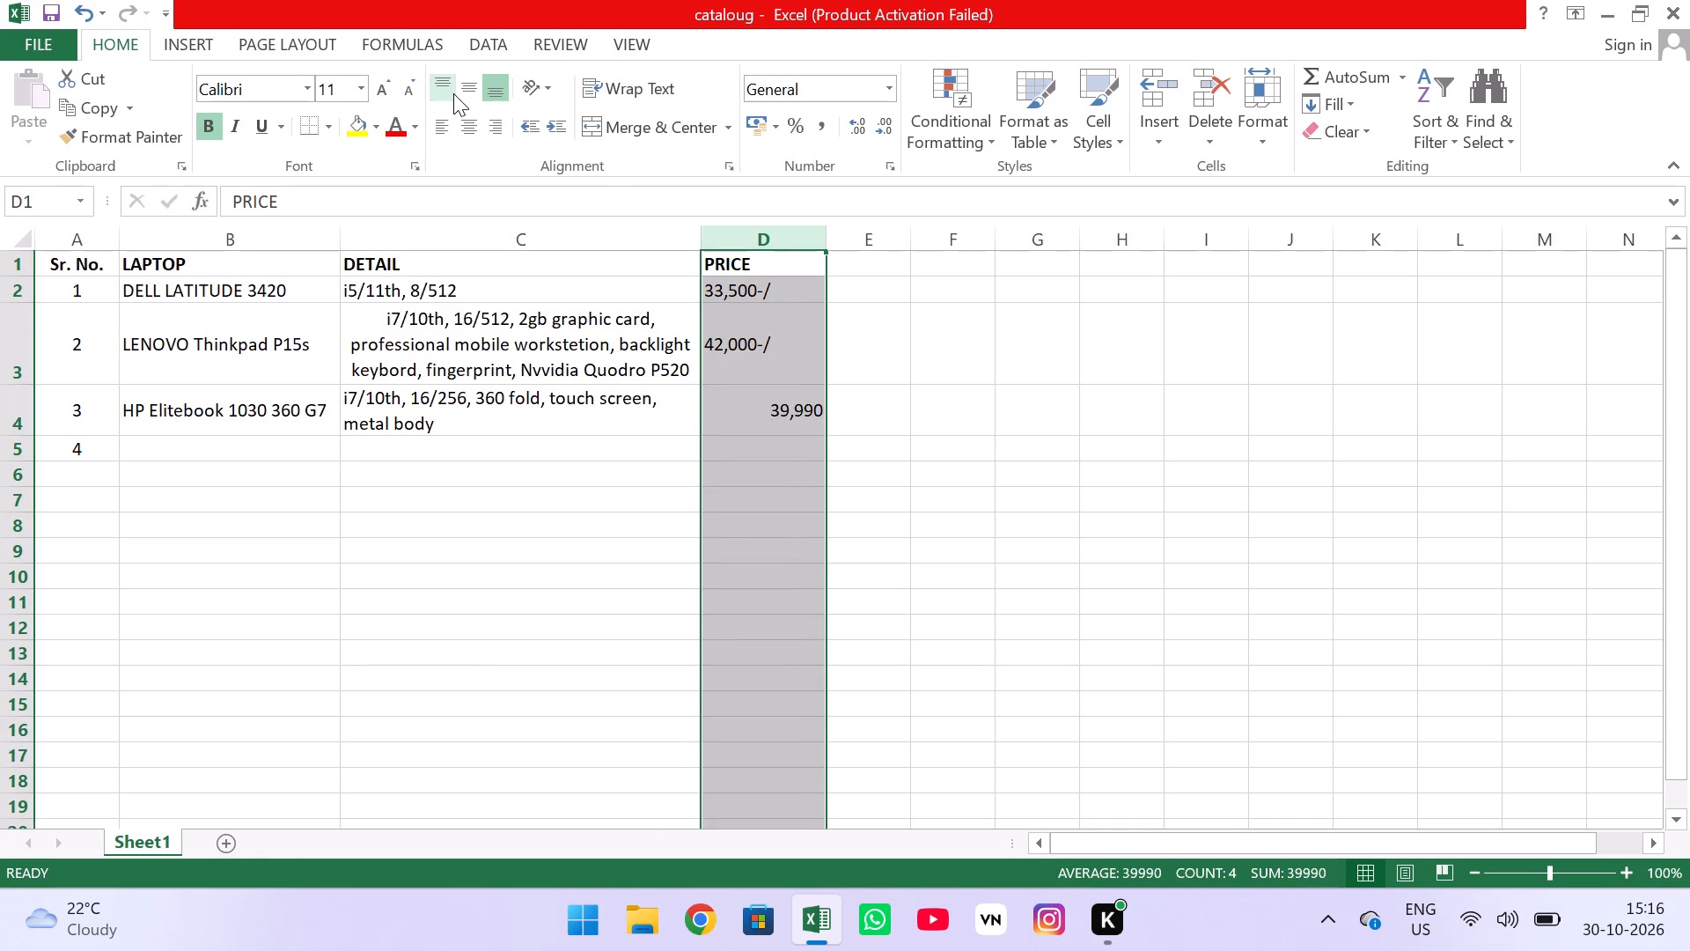
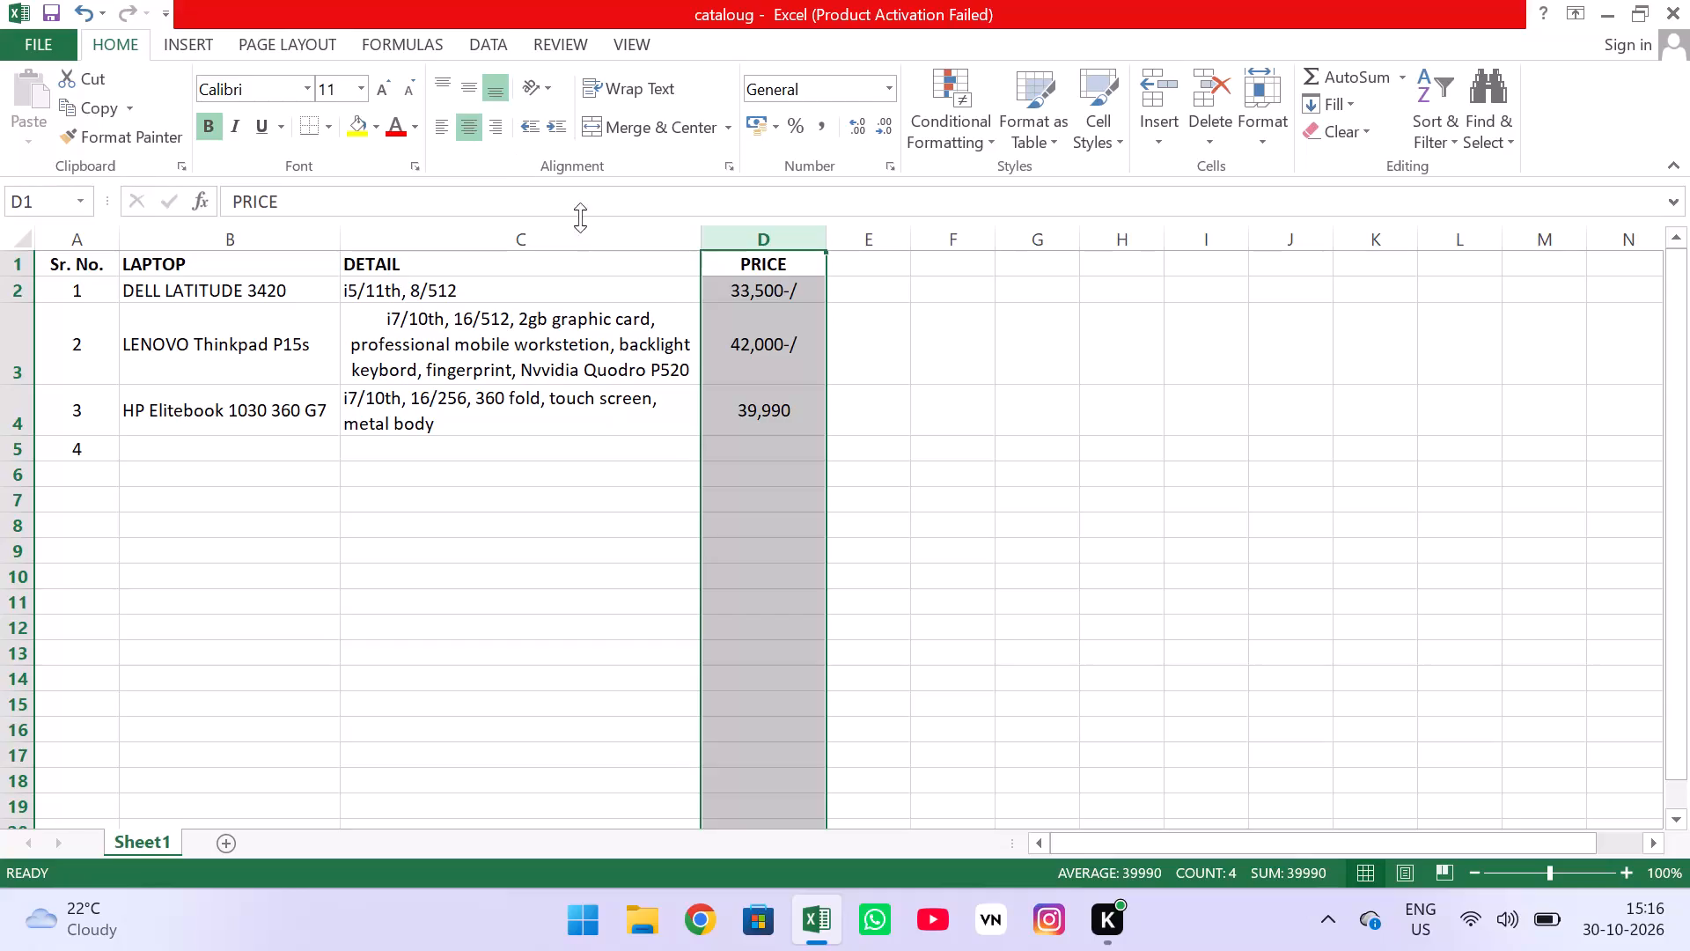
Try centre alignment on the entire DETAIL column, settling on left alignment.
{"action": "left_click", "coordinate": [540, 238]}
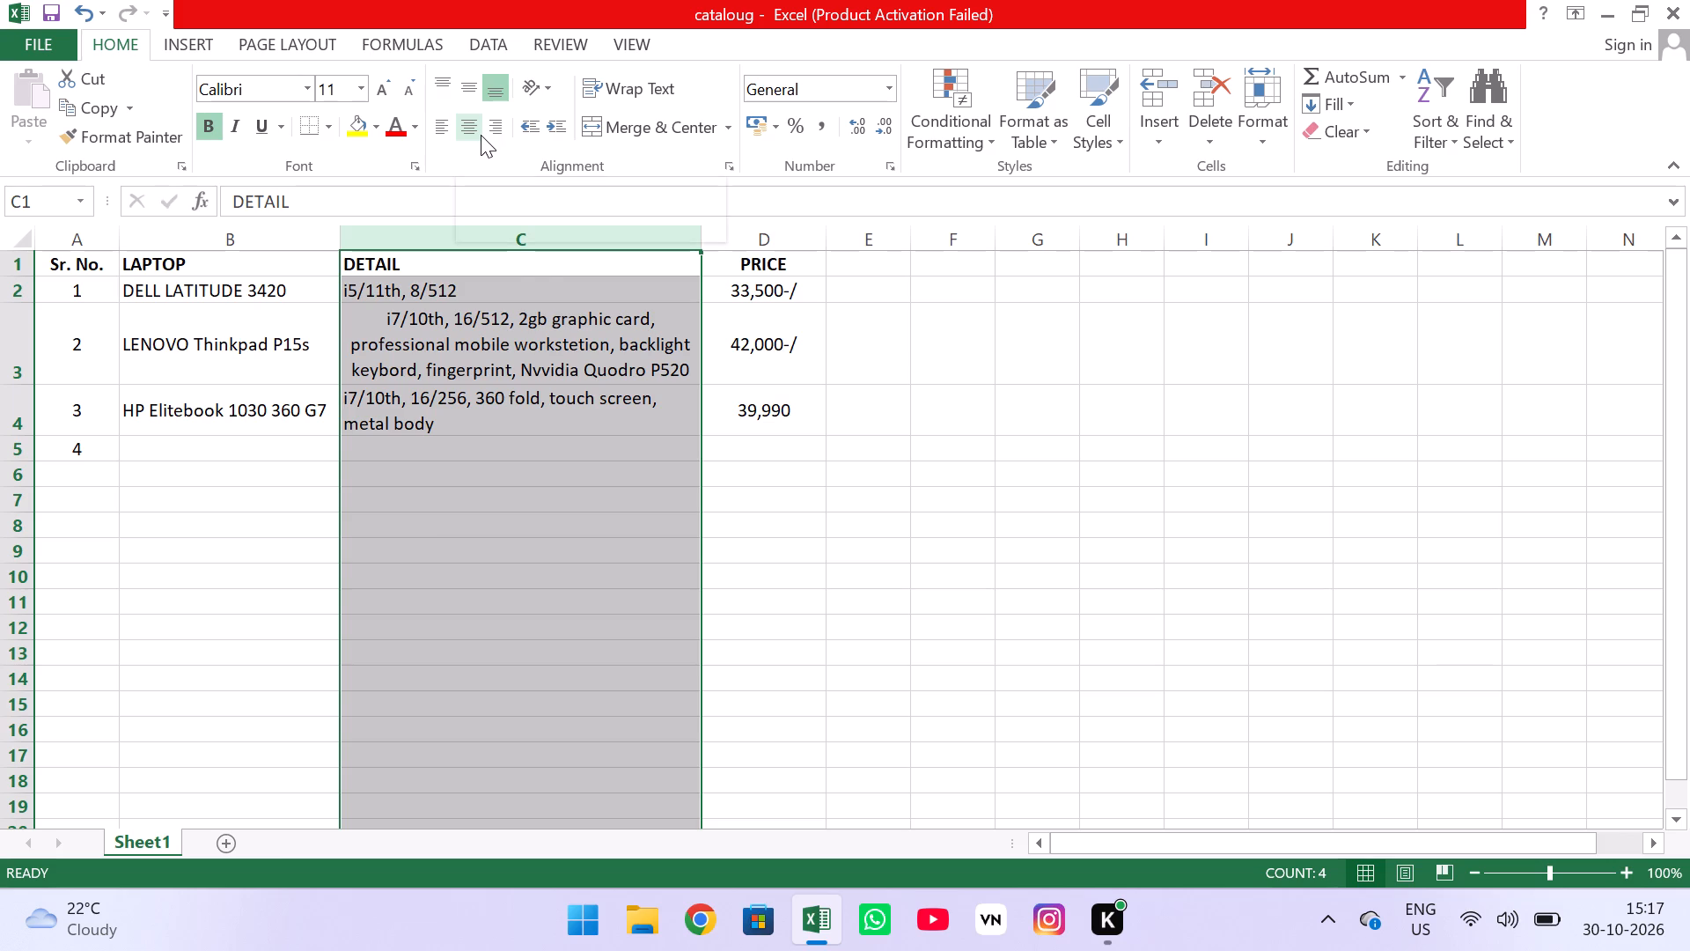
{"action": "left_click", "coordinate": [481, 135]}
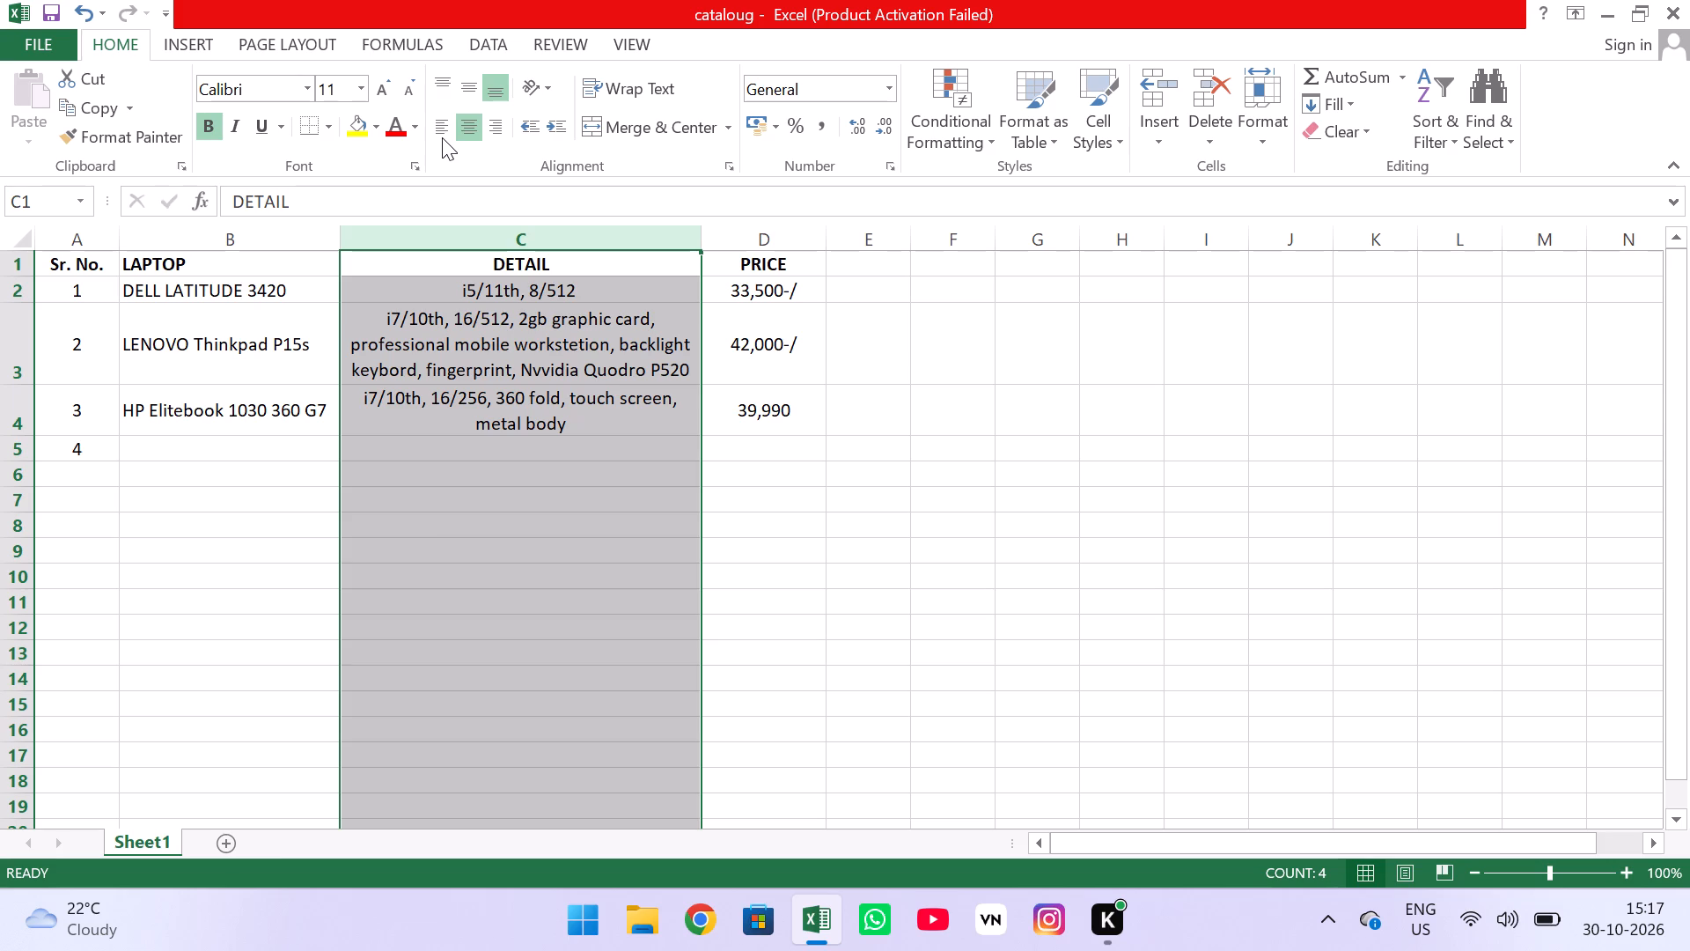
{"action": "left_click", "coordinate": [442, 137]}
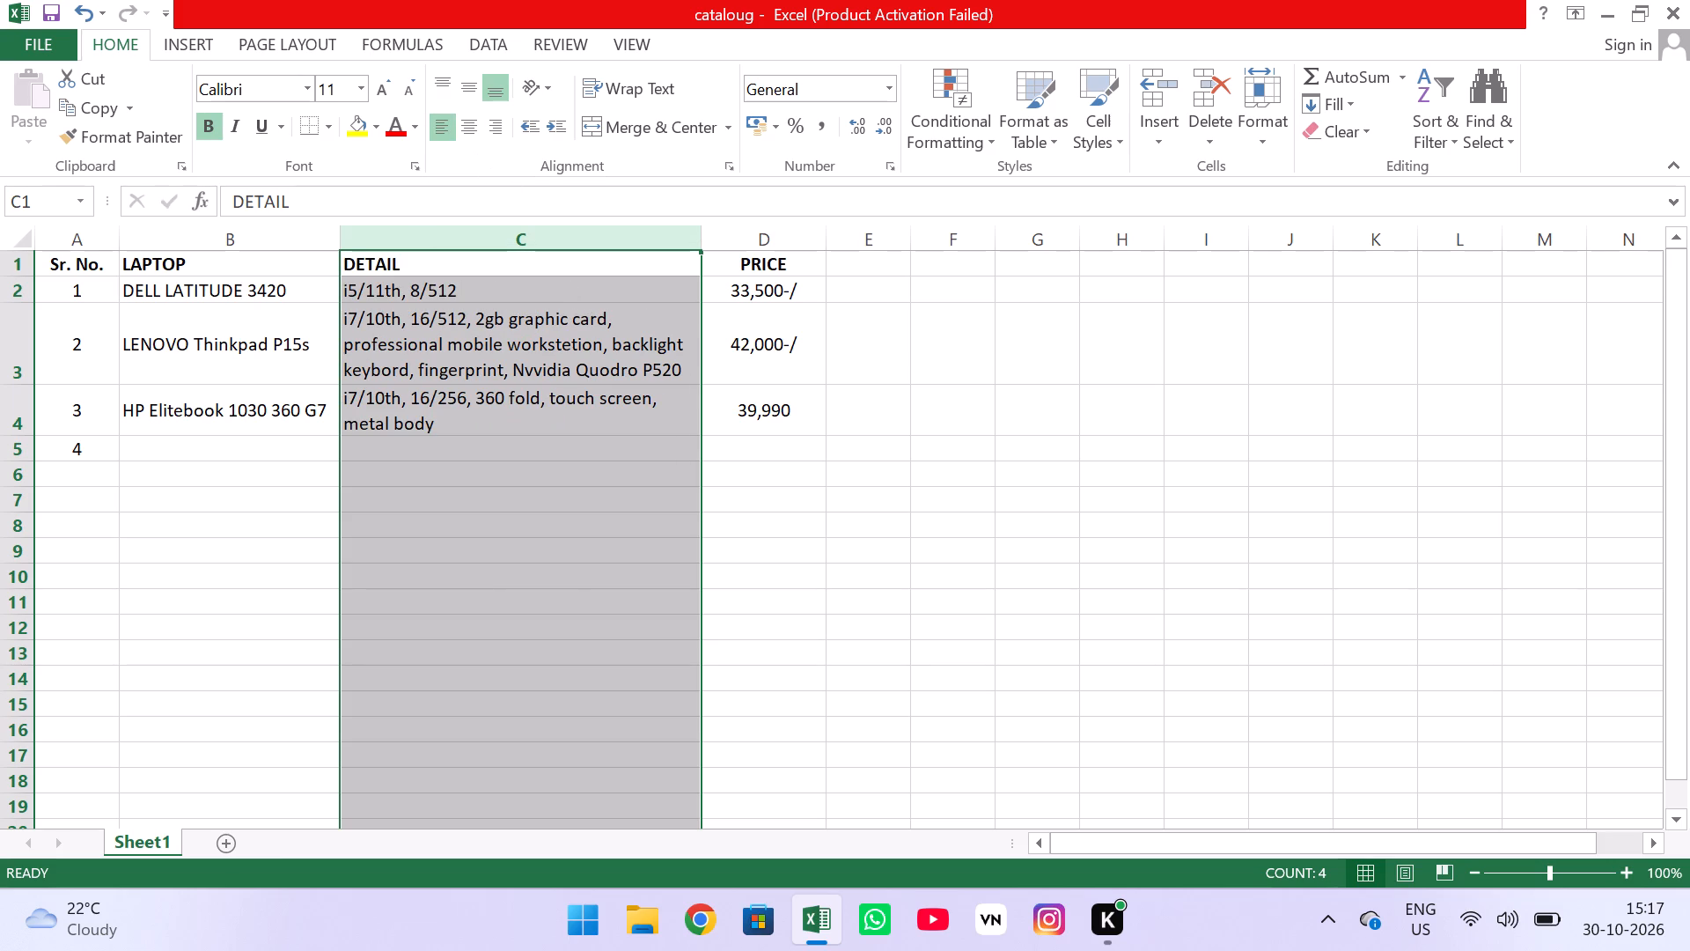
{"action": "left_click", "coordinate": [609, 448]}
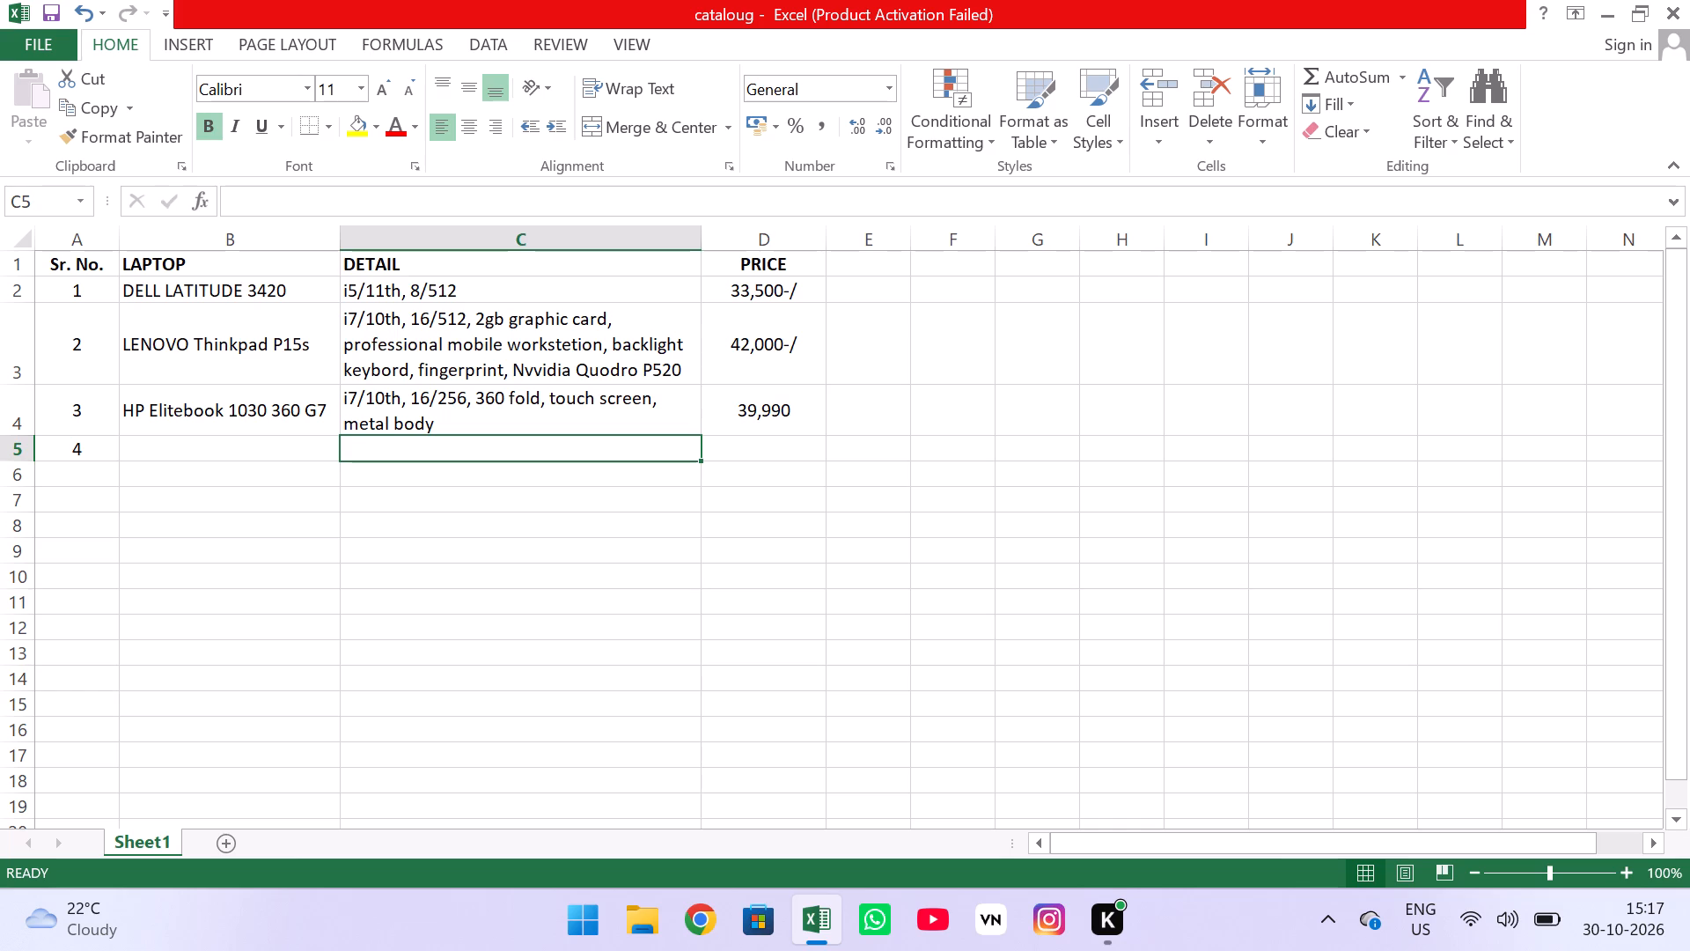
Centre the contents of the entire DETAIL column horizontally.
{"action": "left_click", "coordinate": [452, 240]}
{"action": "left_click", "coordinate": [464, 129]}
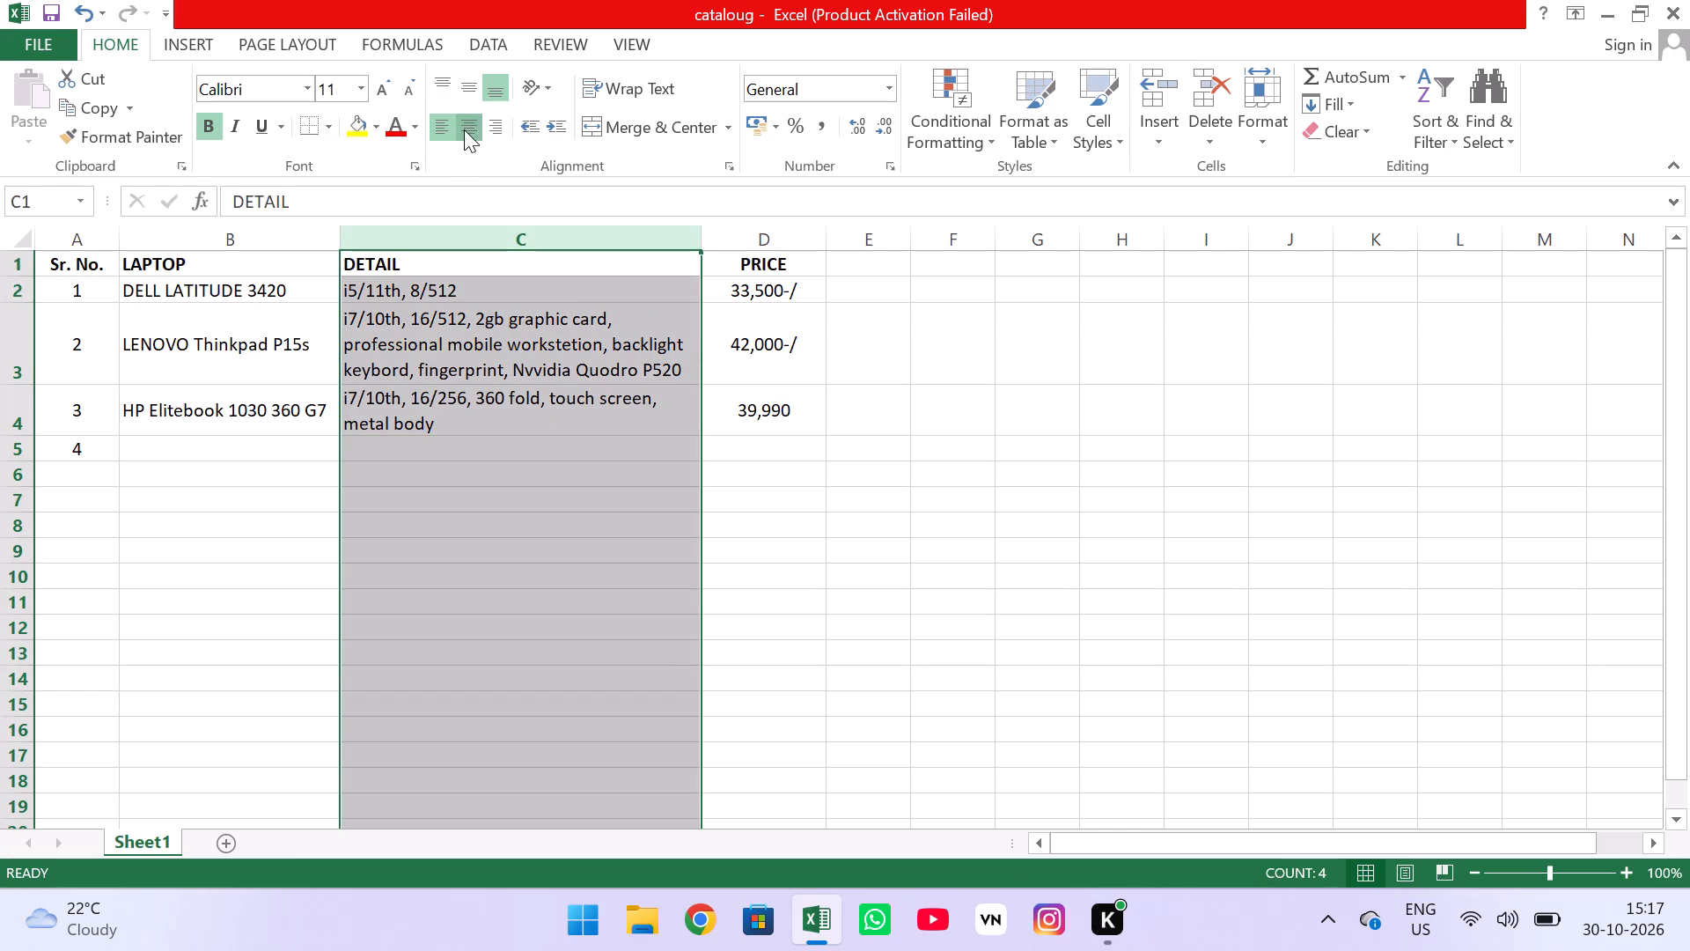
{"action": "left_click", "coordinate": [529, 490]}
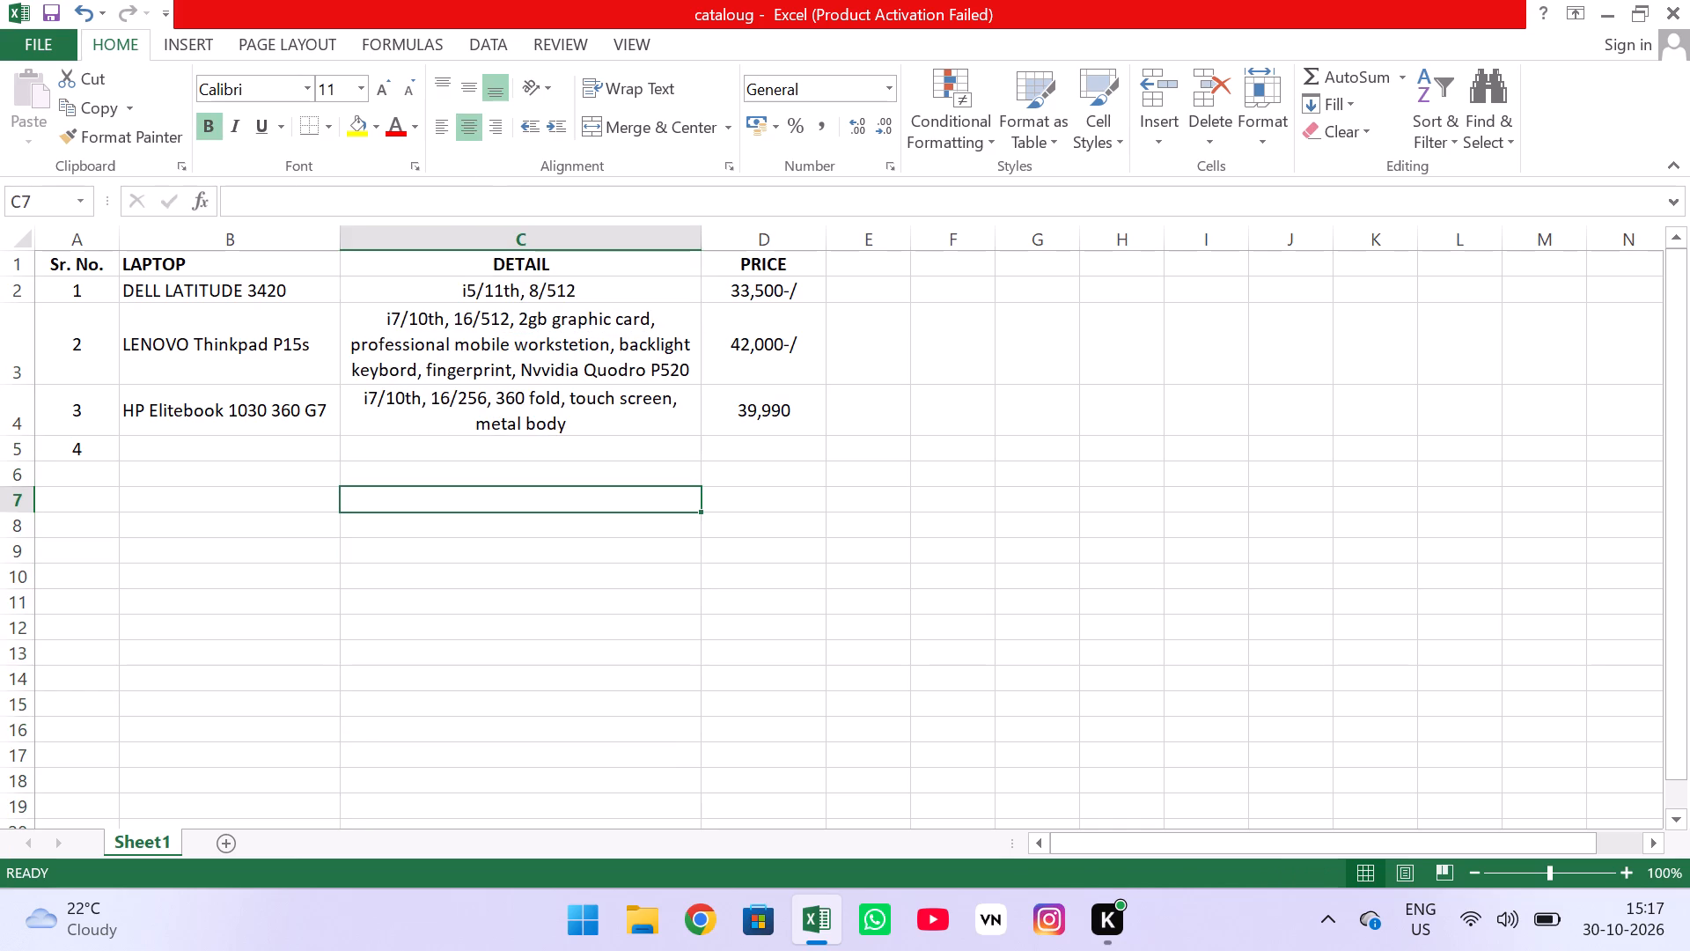
Left-align the entire LAPTOP column, trying centre alignment on it for comparison.
{"action": "left_click", "coordinate": [217, 240]}
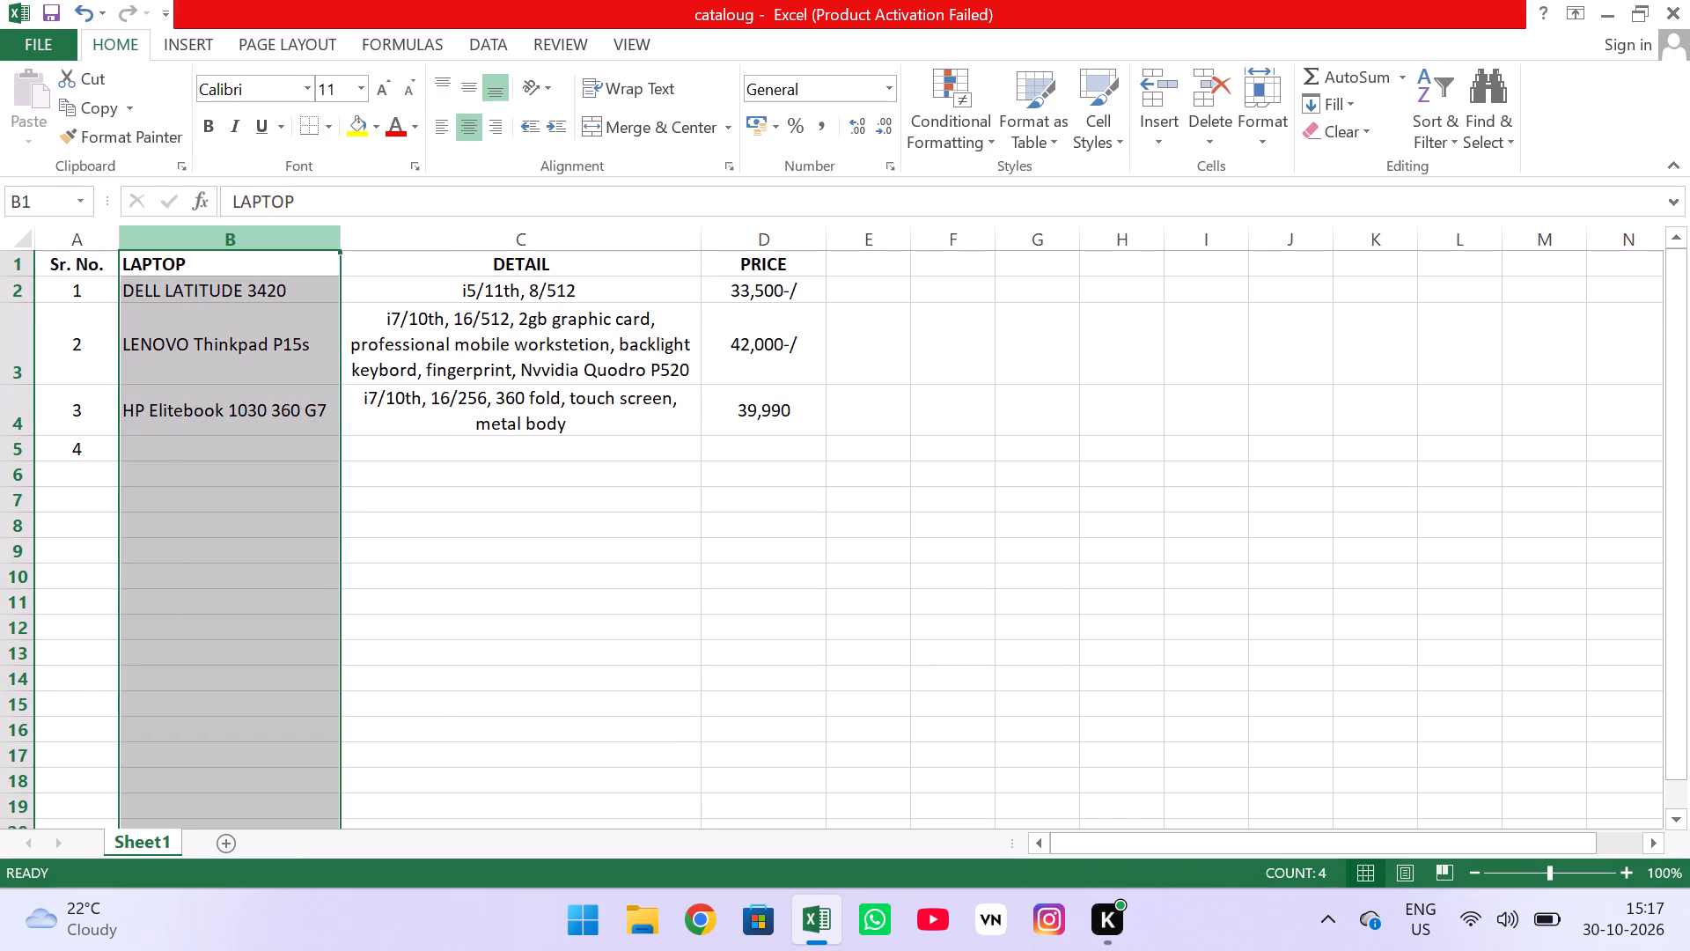
{"action": "left_click", "coordinate": [443, 136]}
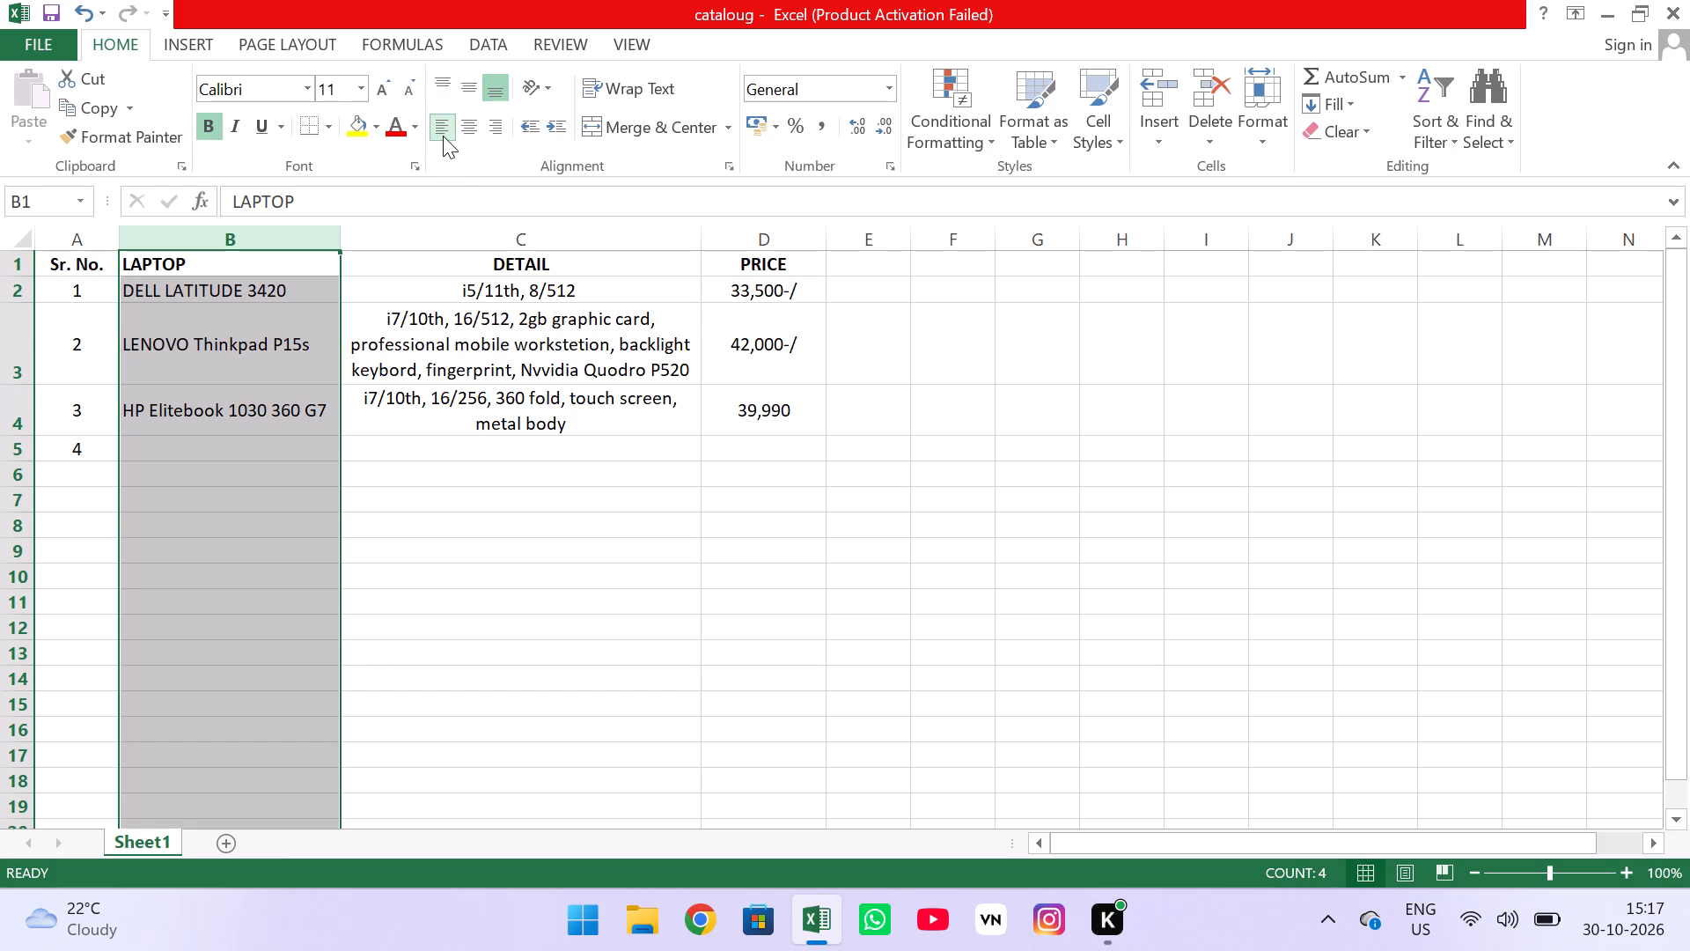
{"action": "left_click", "coordinate": [470, 131]}
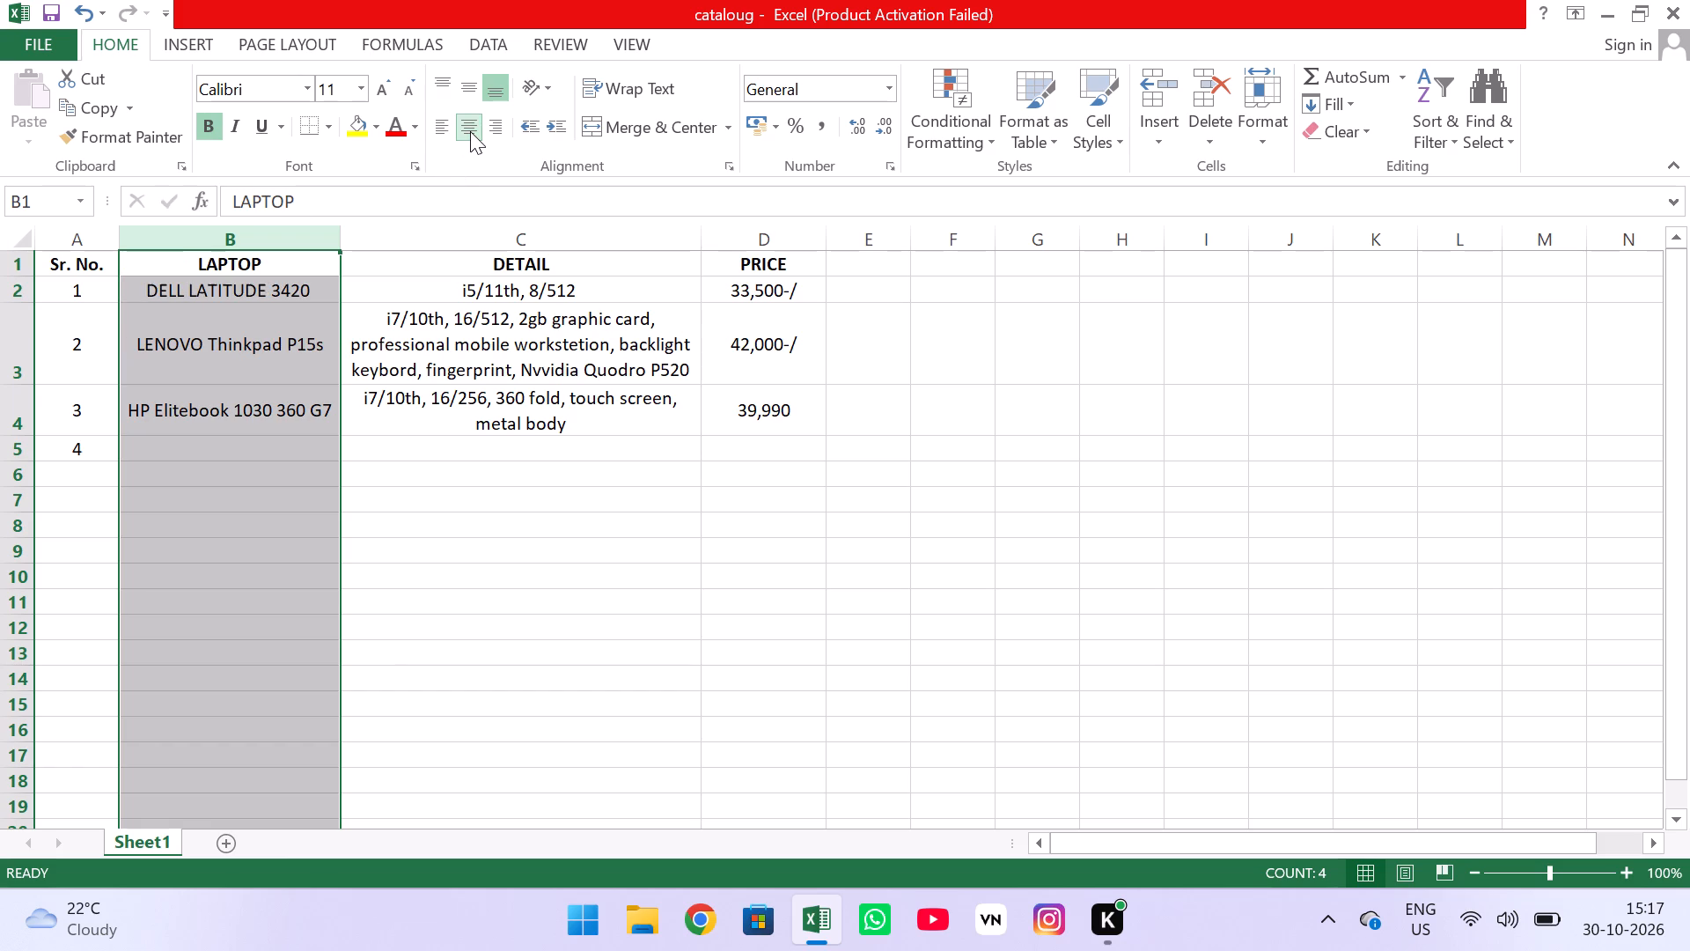
{"action": "left_click", "coordinate": [441, 137]}
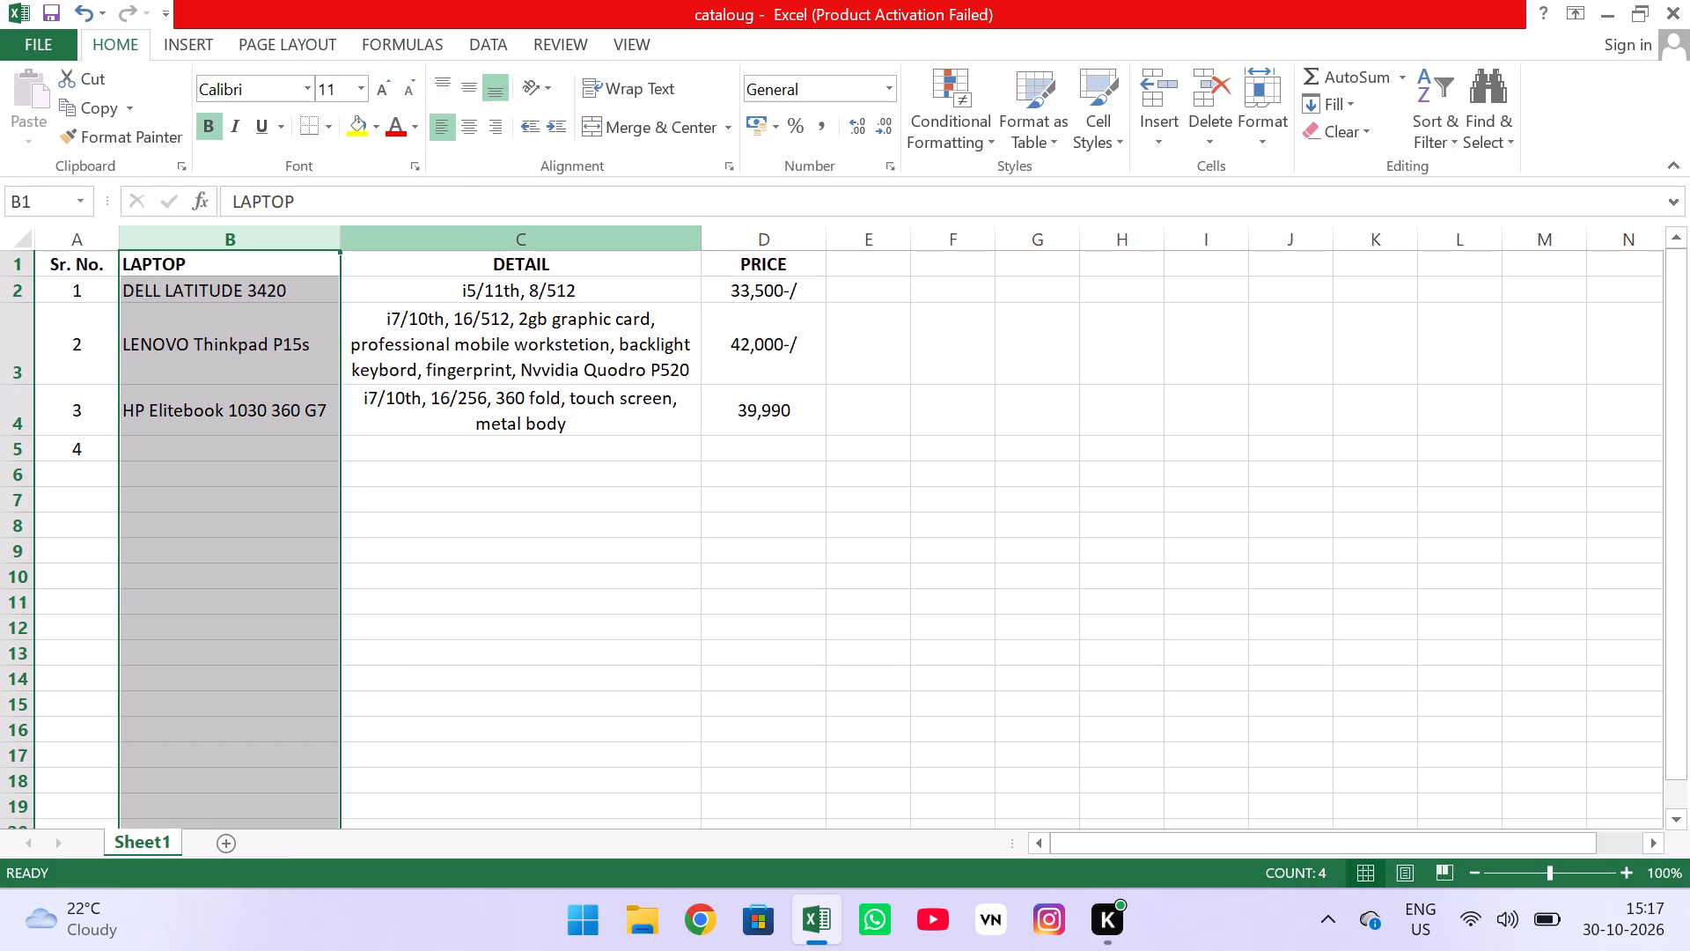
Left-align the contents of the entire DETAIL column.
{"action": "left_click", "coordinate": [486, 234]}
{"action": "left_click", "coordinate": [444, 126]}
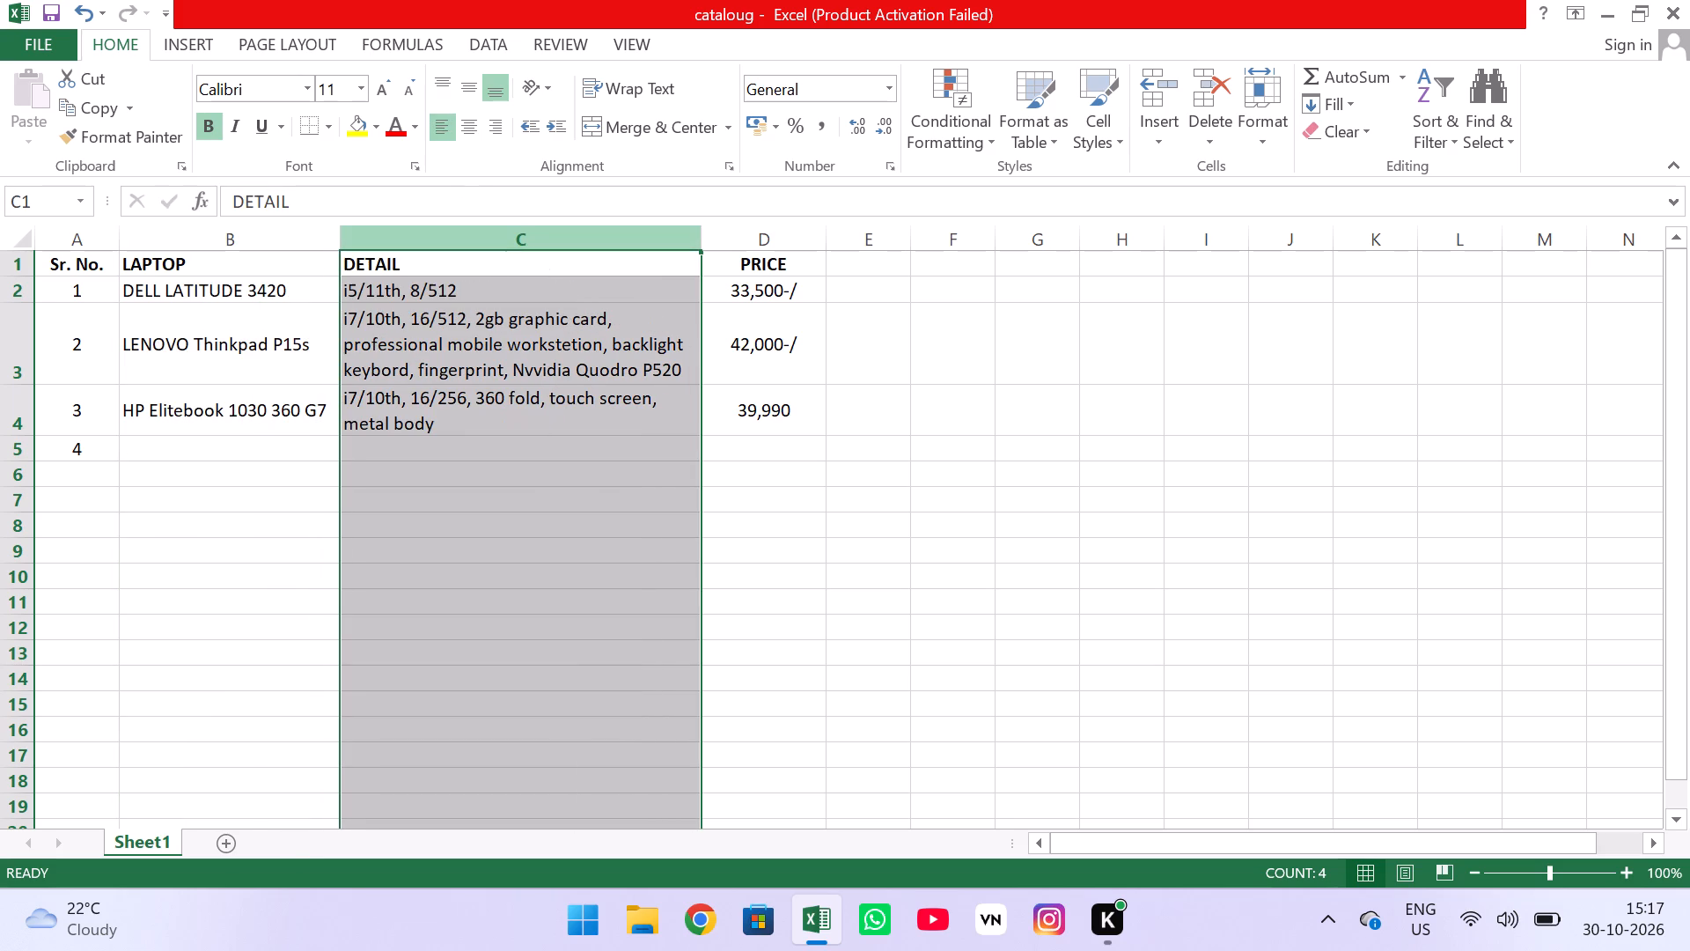
{"action": "left_click", "coordinate": [537, 555]}
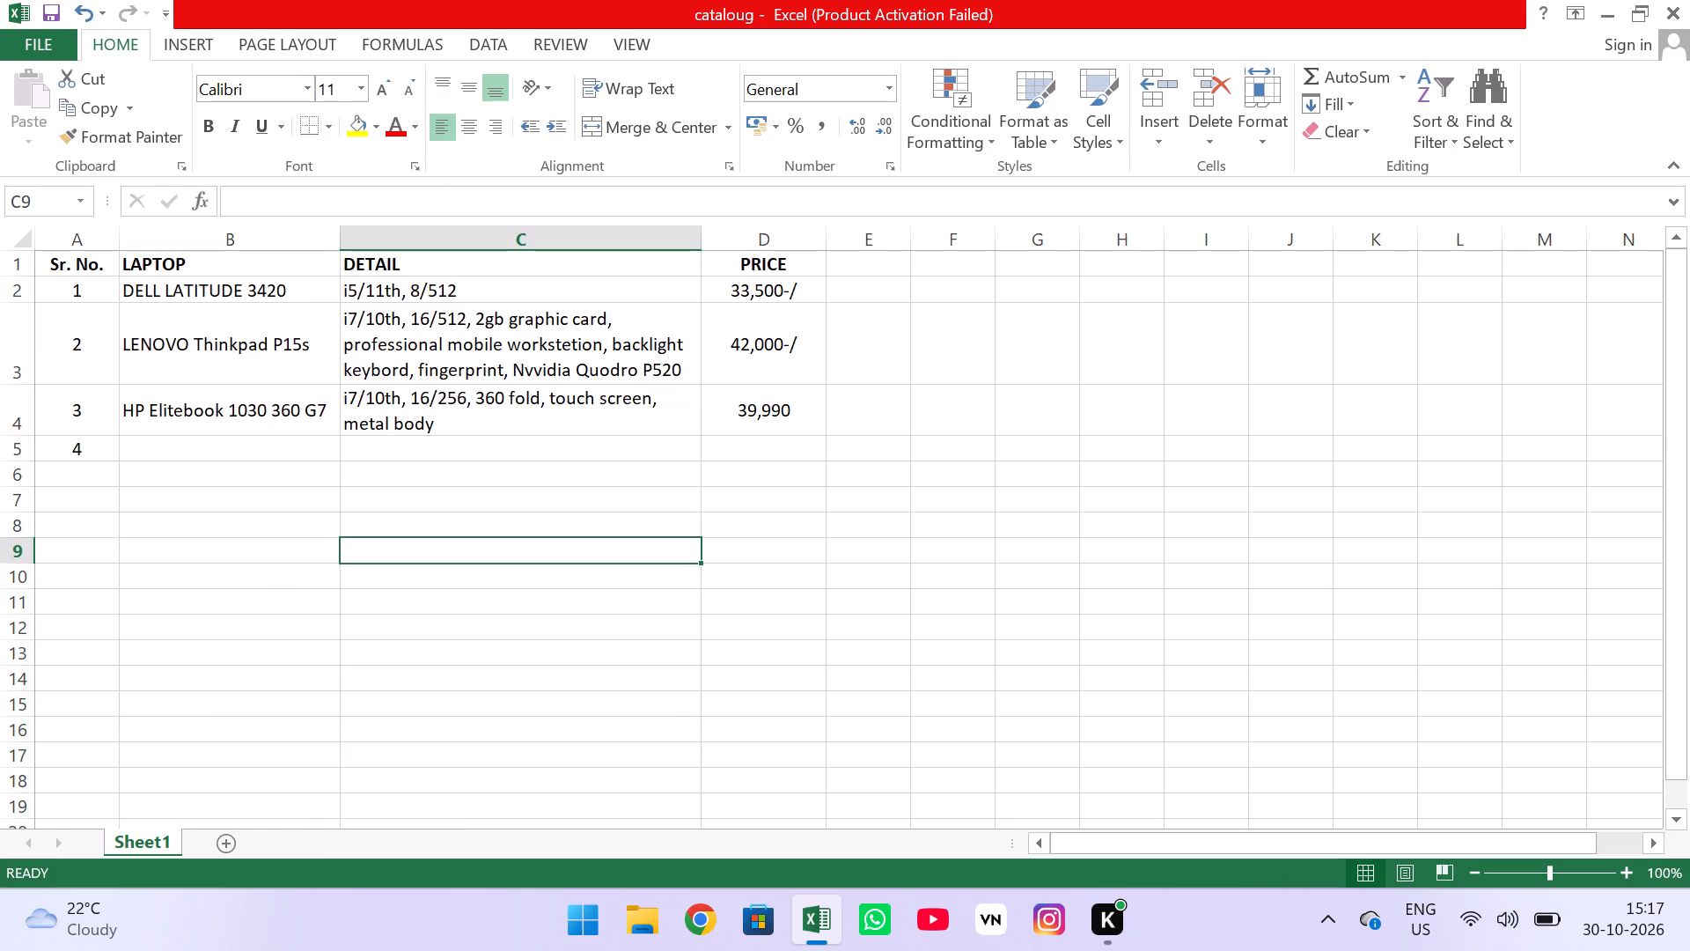
Enter HP Probook as the fourth laptop's name in cell B5 of the LAPTOP column.
{"action": "left_click", "coordinate": [181, 453]}
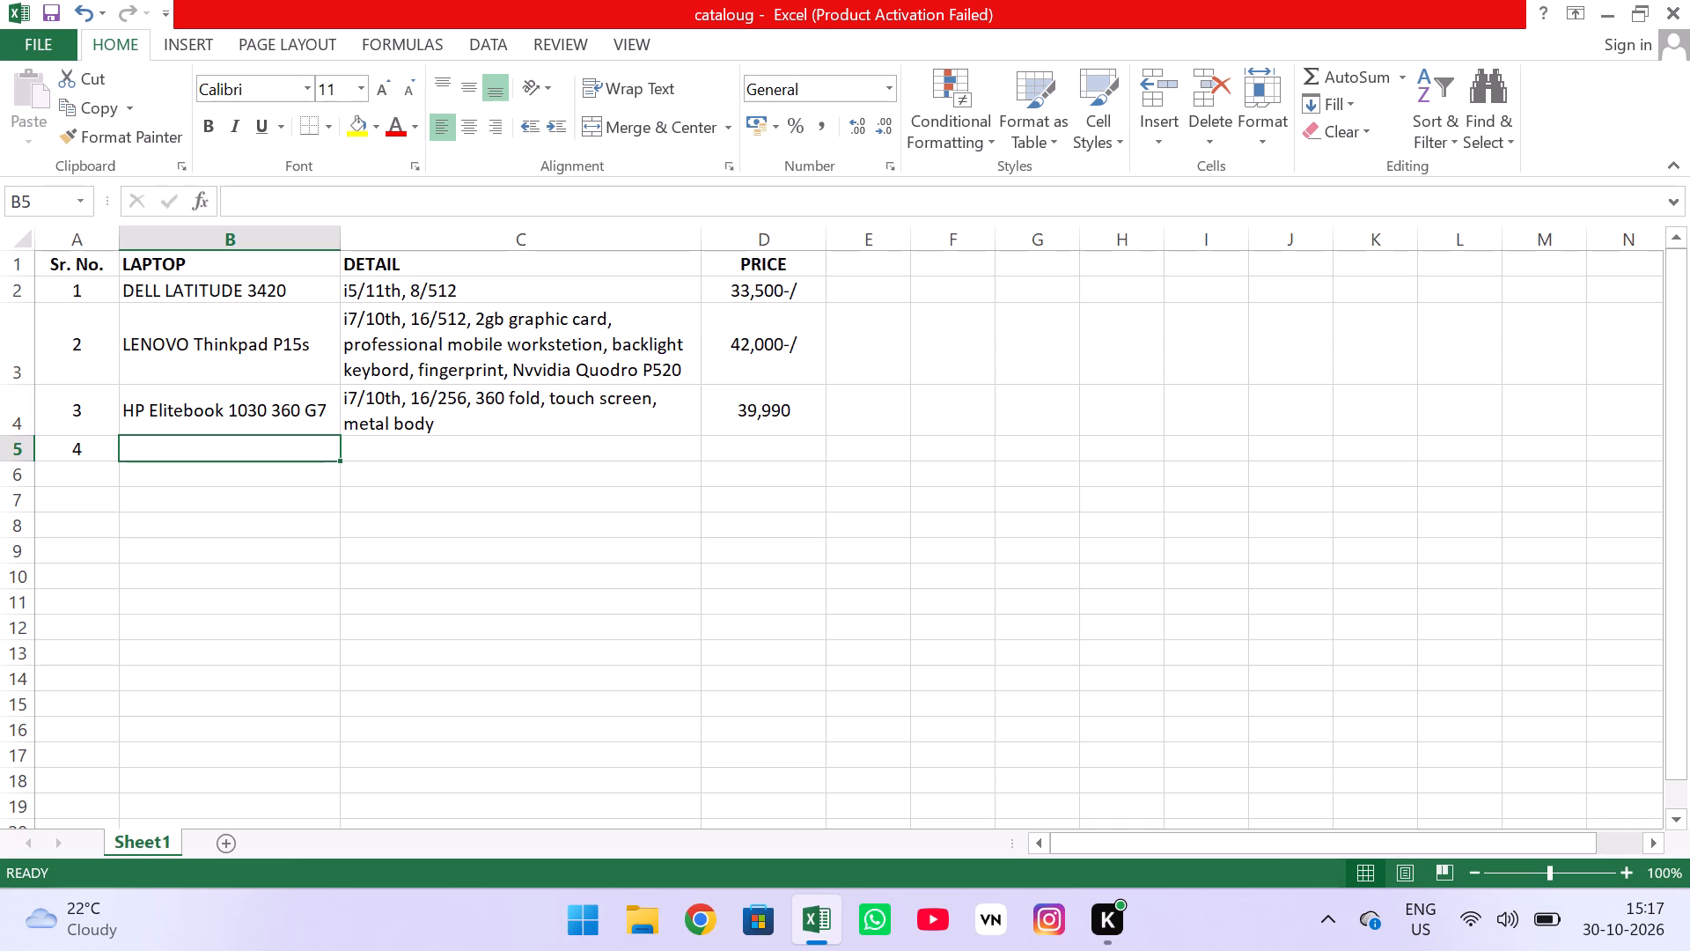
{"action": "type", "text": "HP"}
{"action": "key", "text": "space"}
{"action": "key", "text": "shift+p"}
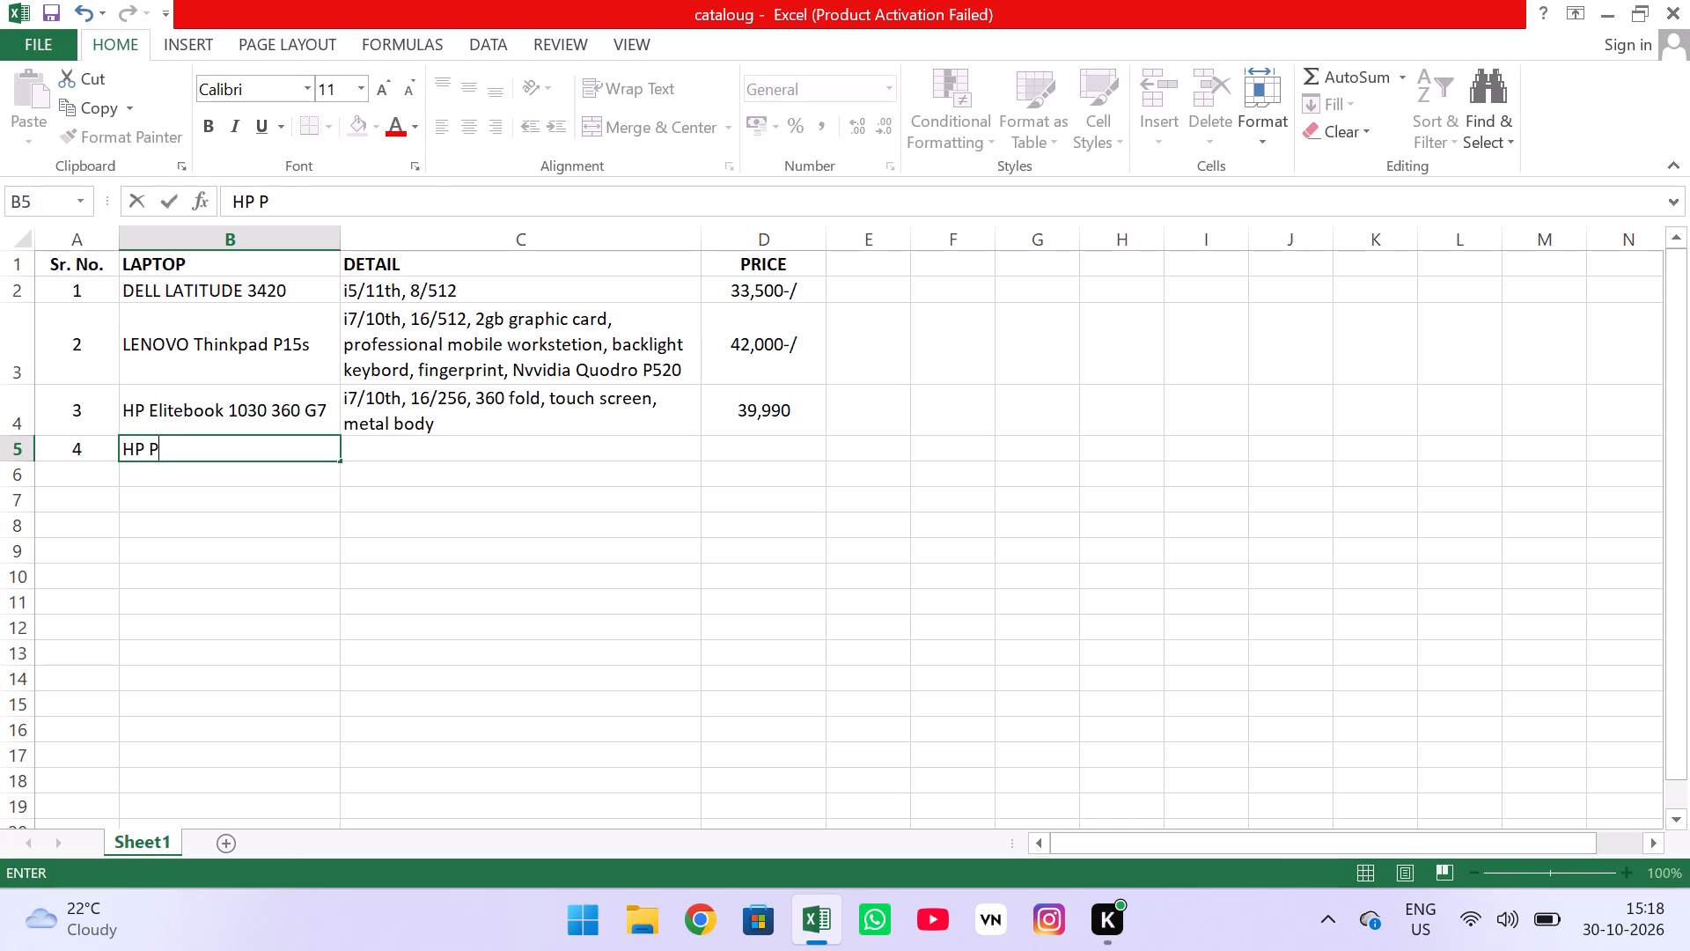
{"action": "type", "text": "ro"}
{"action": "key", "text": "b"}
{"action": "type", "text": "ook"}
{"action": "key", "text": "space"}
{"action": "key", "text": "Tab"}
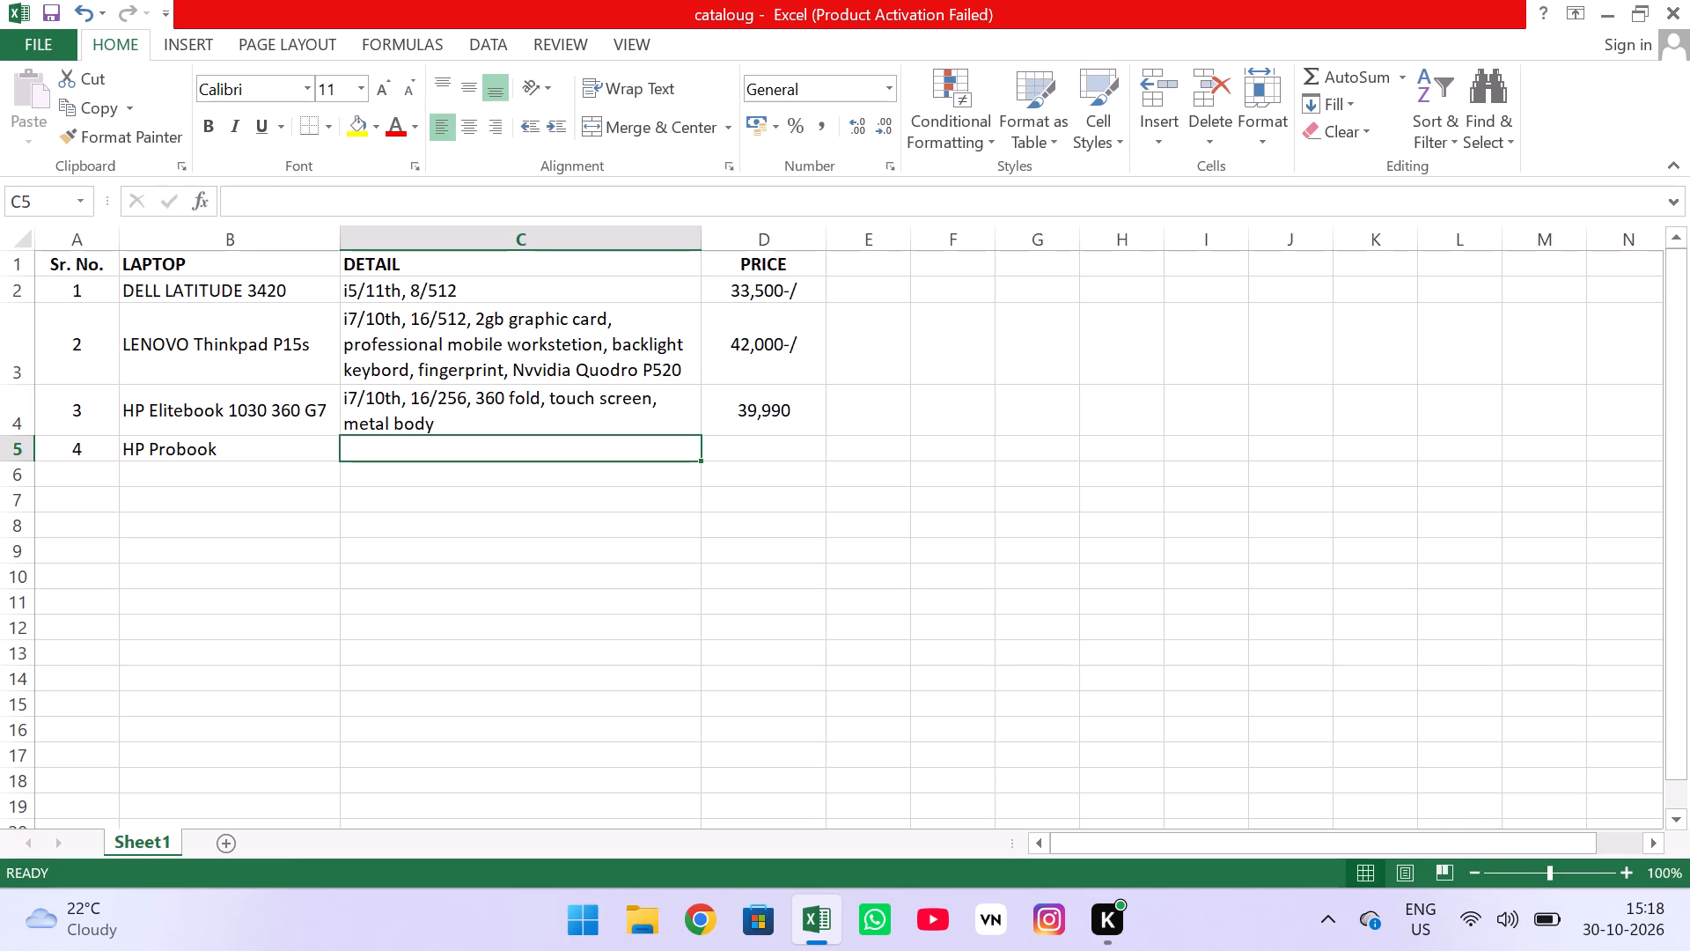
Enter the HP Probook's details in cell C5 as "i5/8th, 8/256, metal body".
{"action": "type", "text": "i5"}
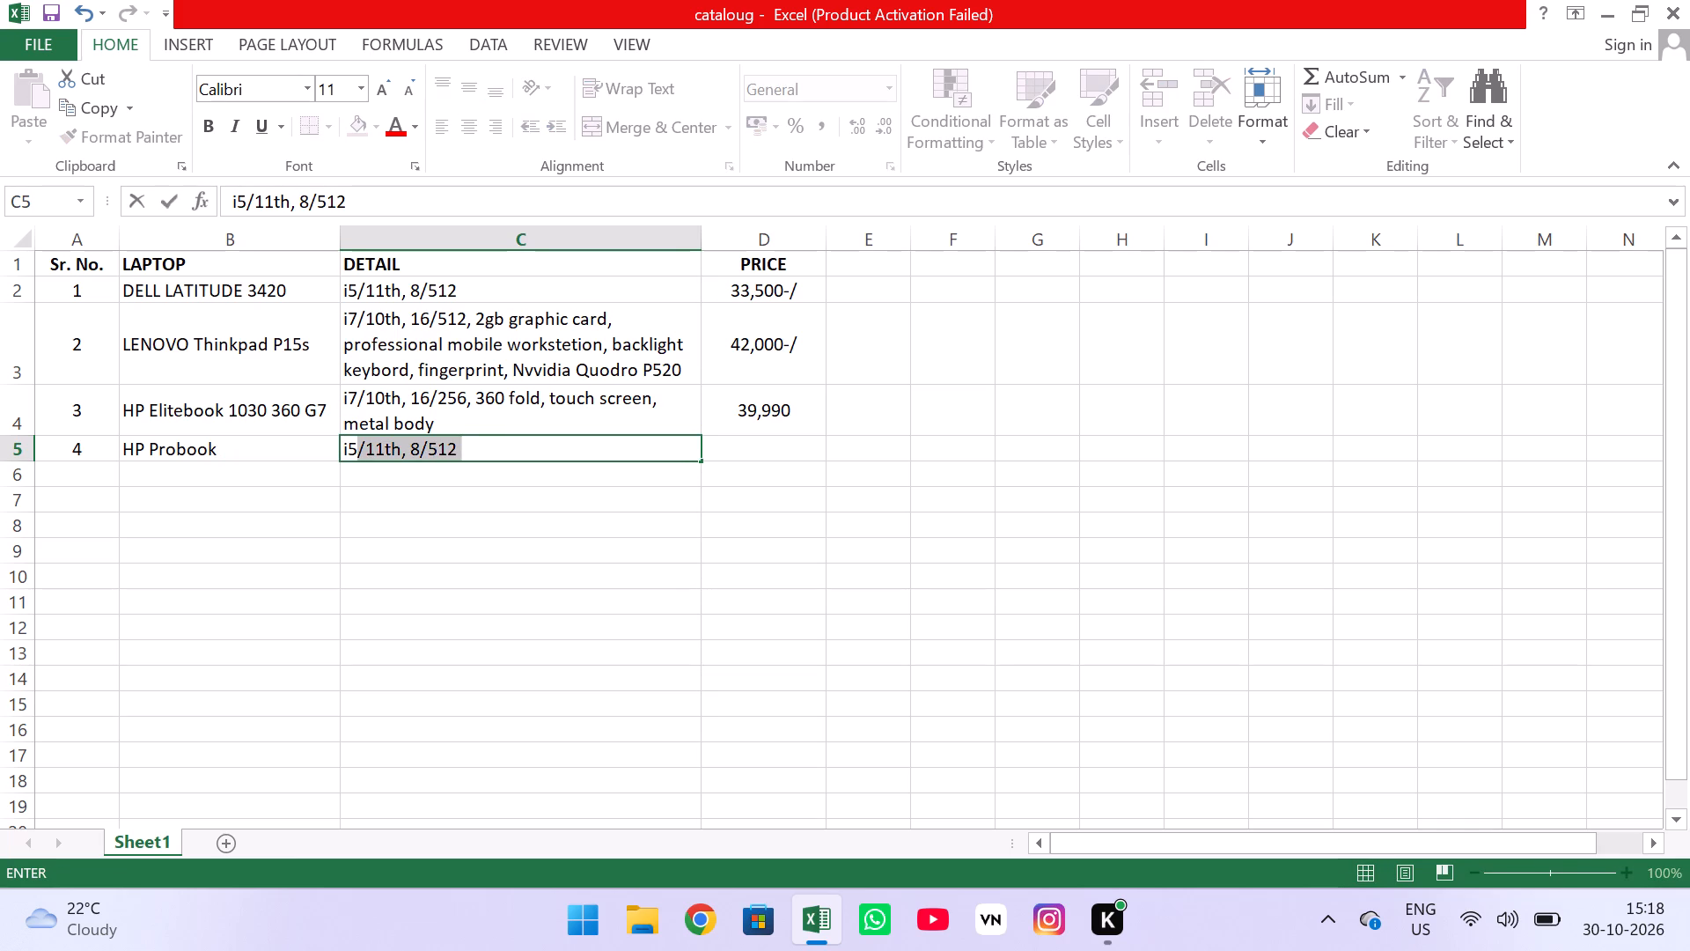
{"action": "key", "text": "slash"}
{"action": "type", "text": "8th"}
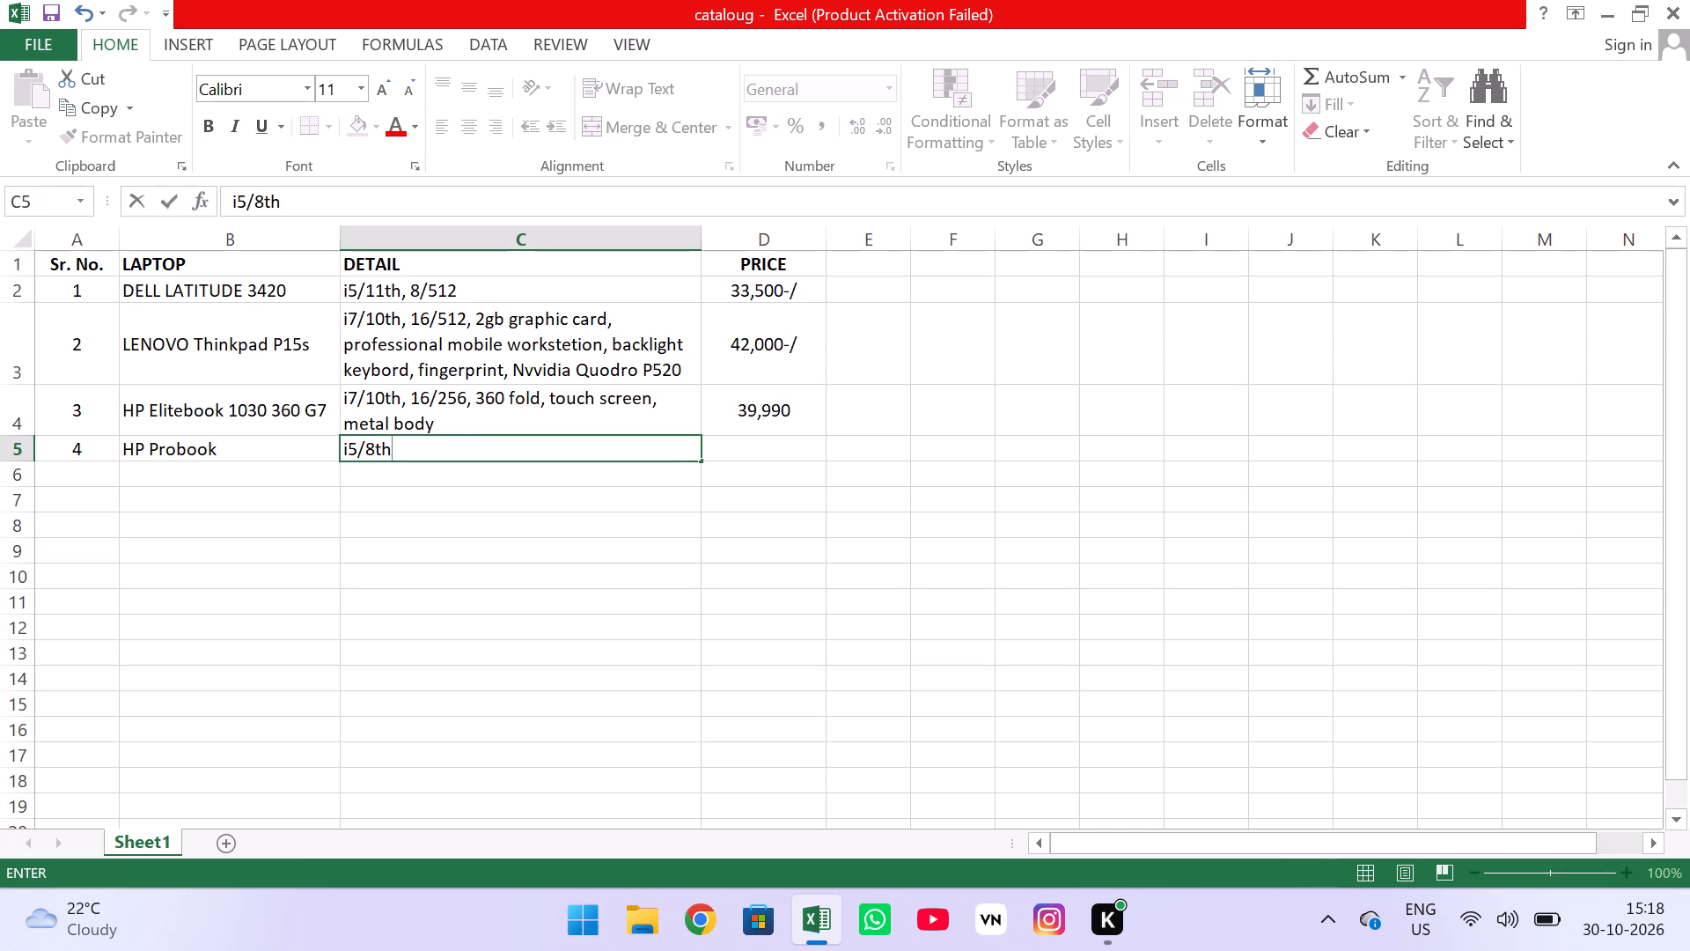
{"action": "type", "text": ","}
{"action": "key", "text": "space"}
{"action": "key", "text": "8"}
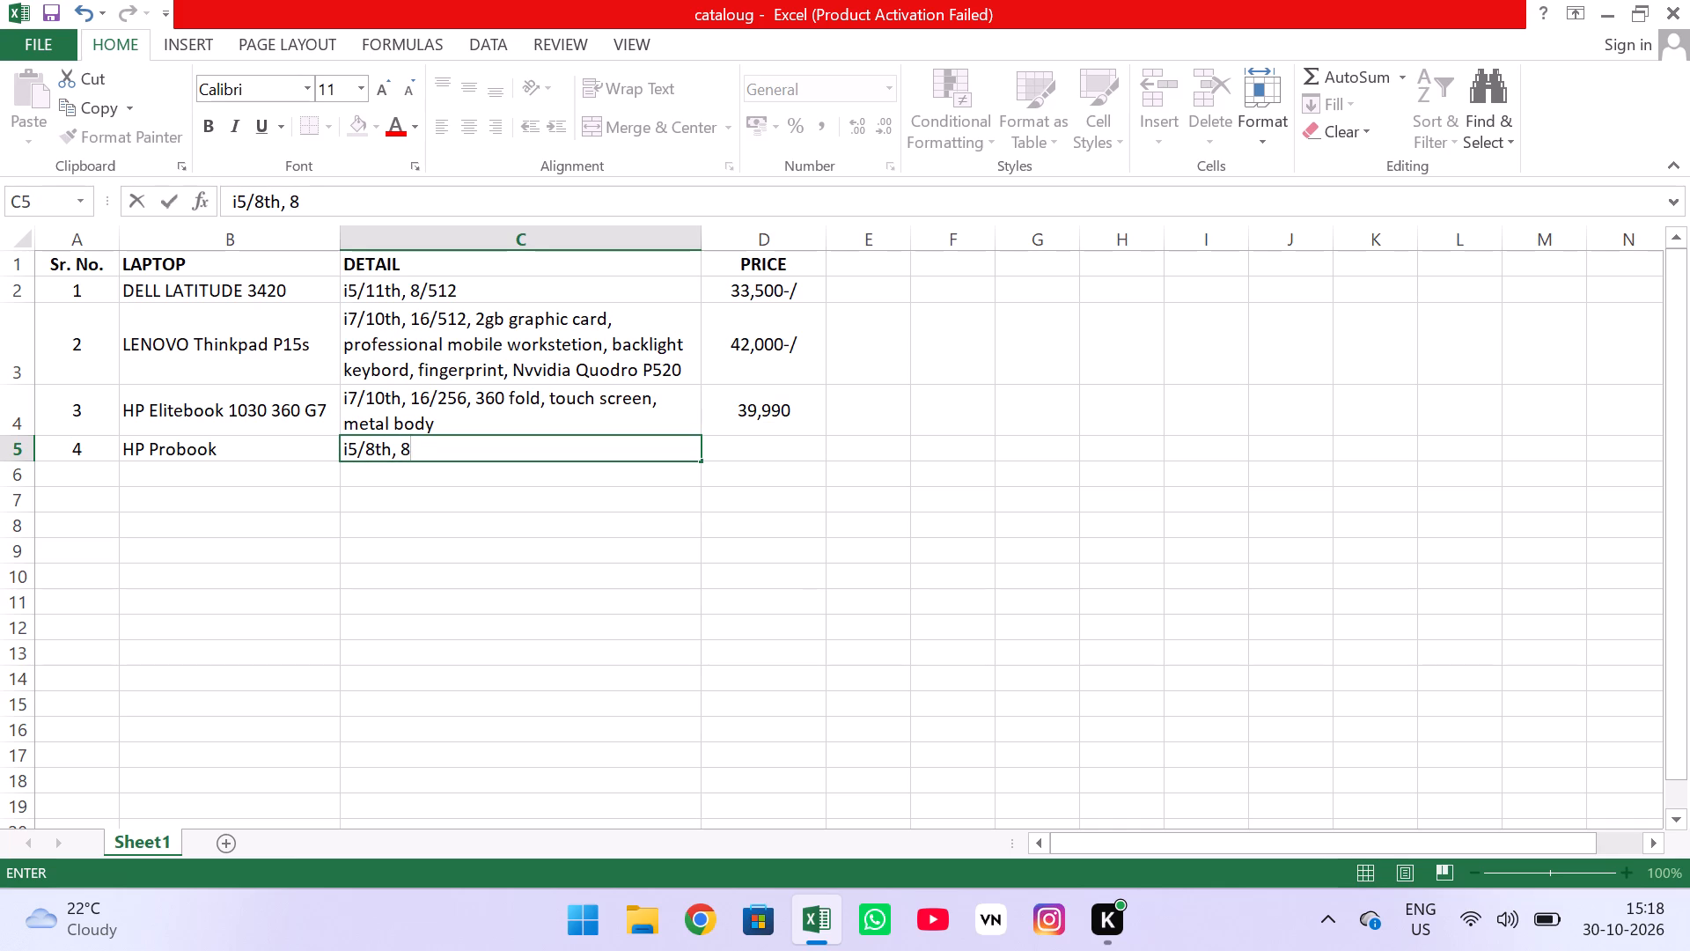
{"action": "key", "text": "slash"}
{"action": "type", "text": "256"}
{"action": "type", "text": ","}
{"action": "key", "text": "space"}
{"action": "type", "text": "met"}
{"action": "type", "text": "al body"}
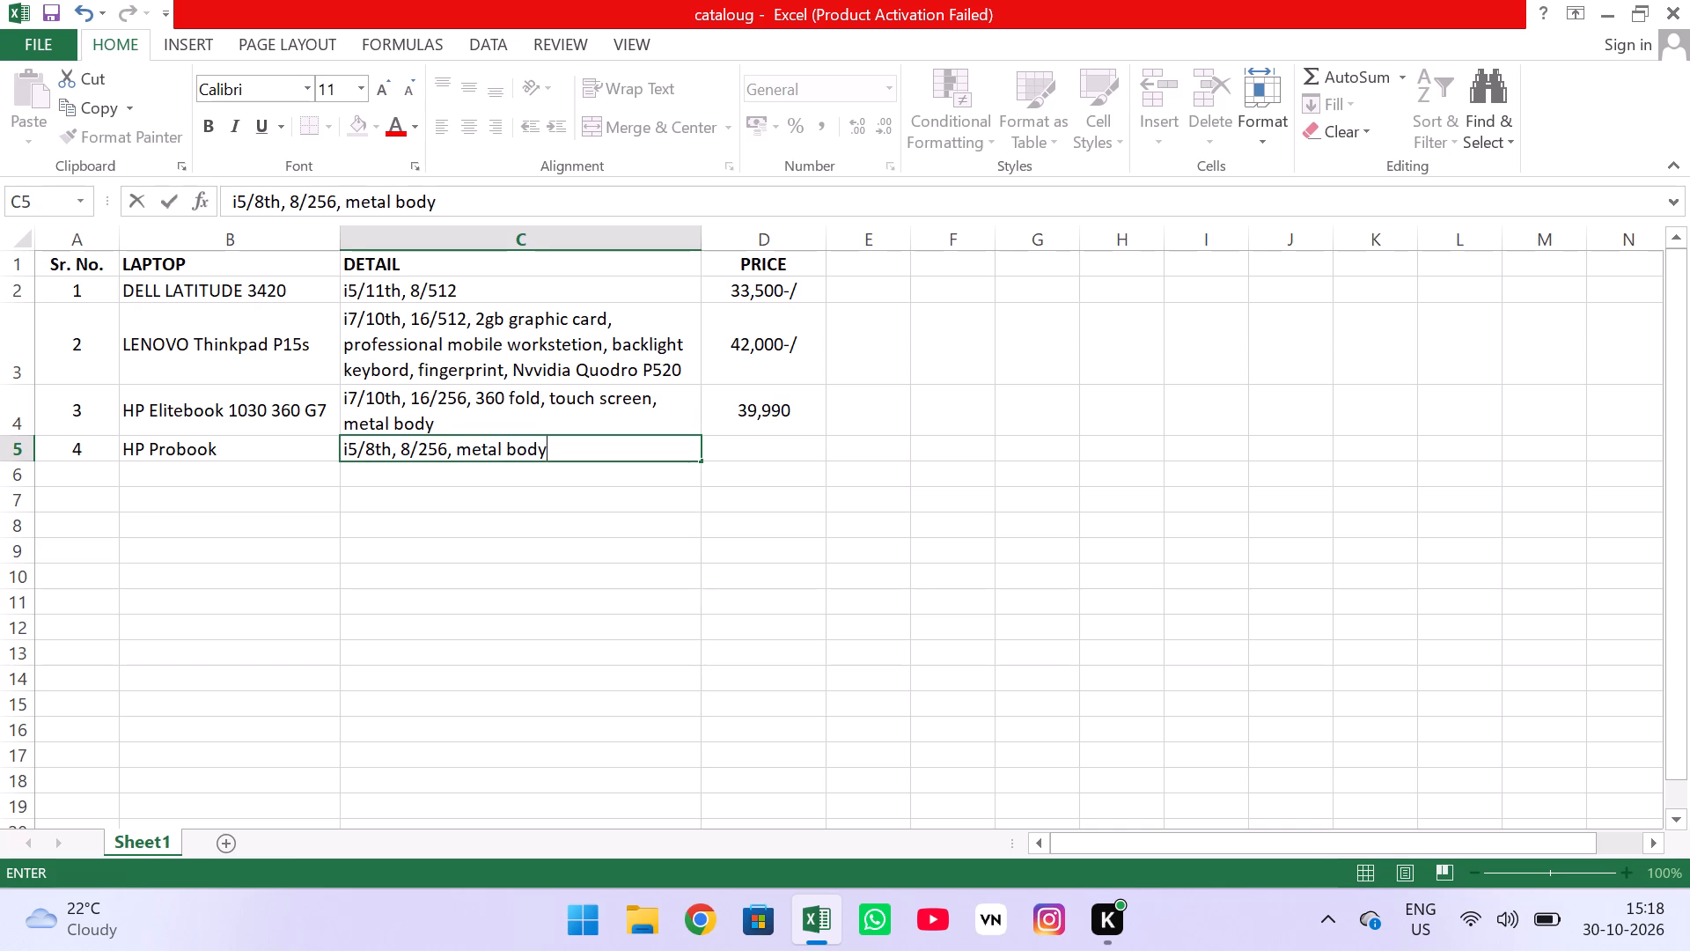
{"action": "key", "text": "space"}
{"action": "key", "text": "Tab"}
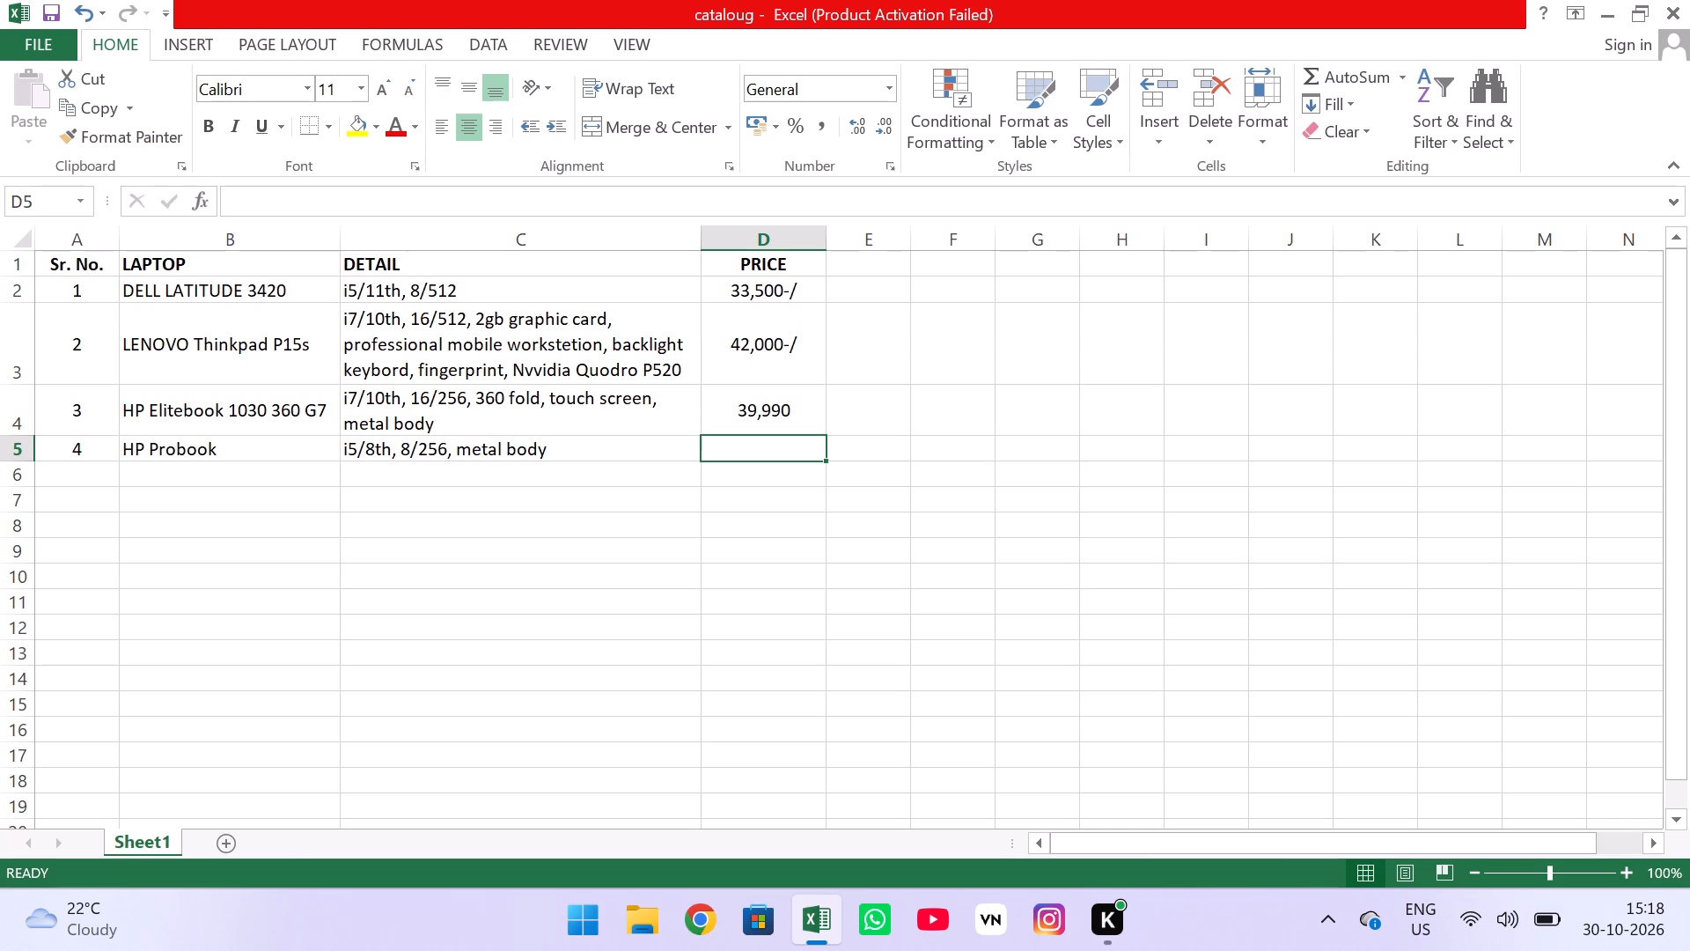
Enter the HP Probook's price as 23.800 in cell D5 of the PRICE column.
{"action": "type", "text": "23"}
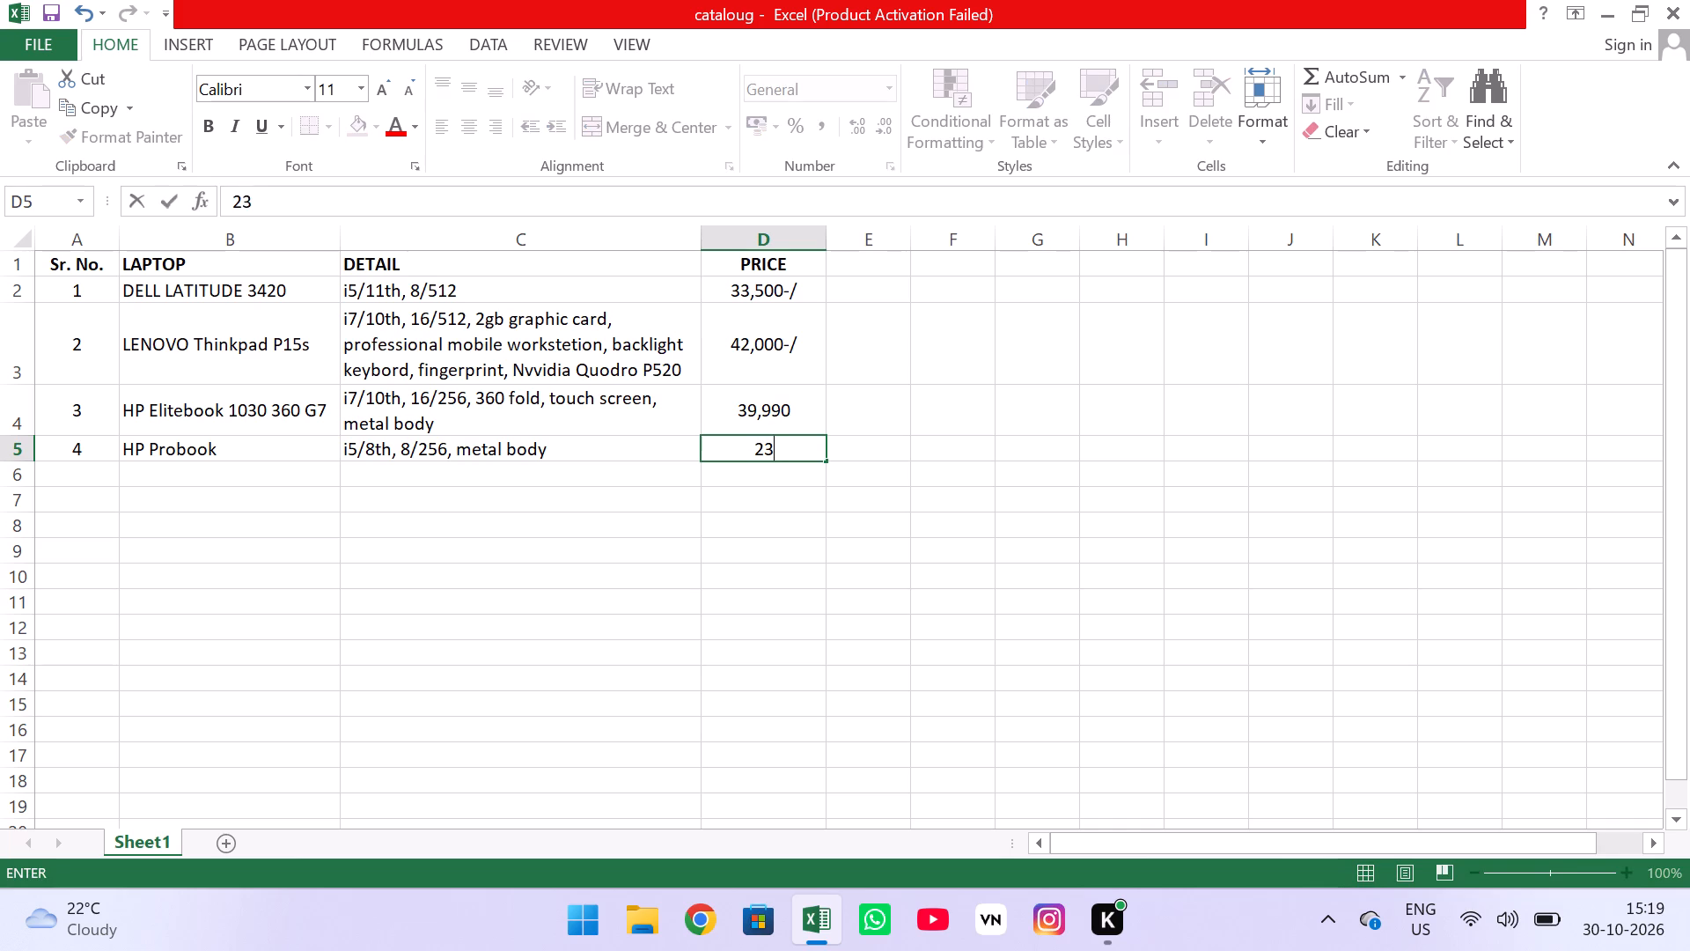
{"action": "type", "text": ".800"}
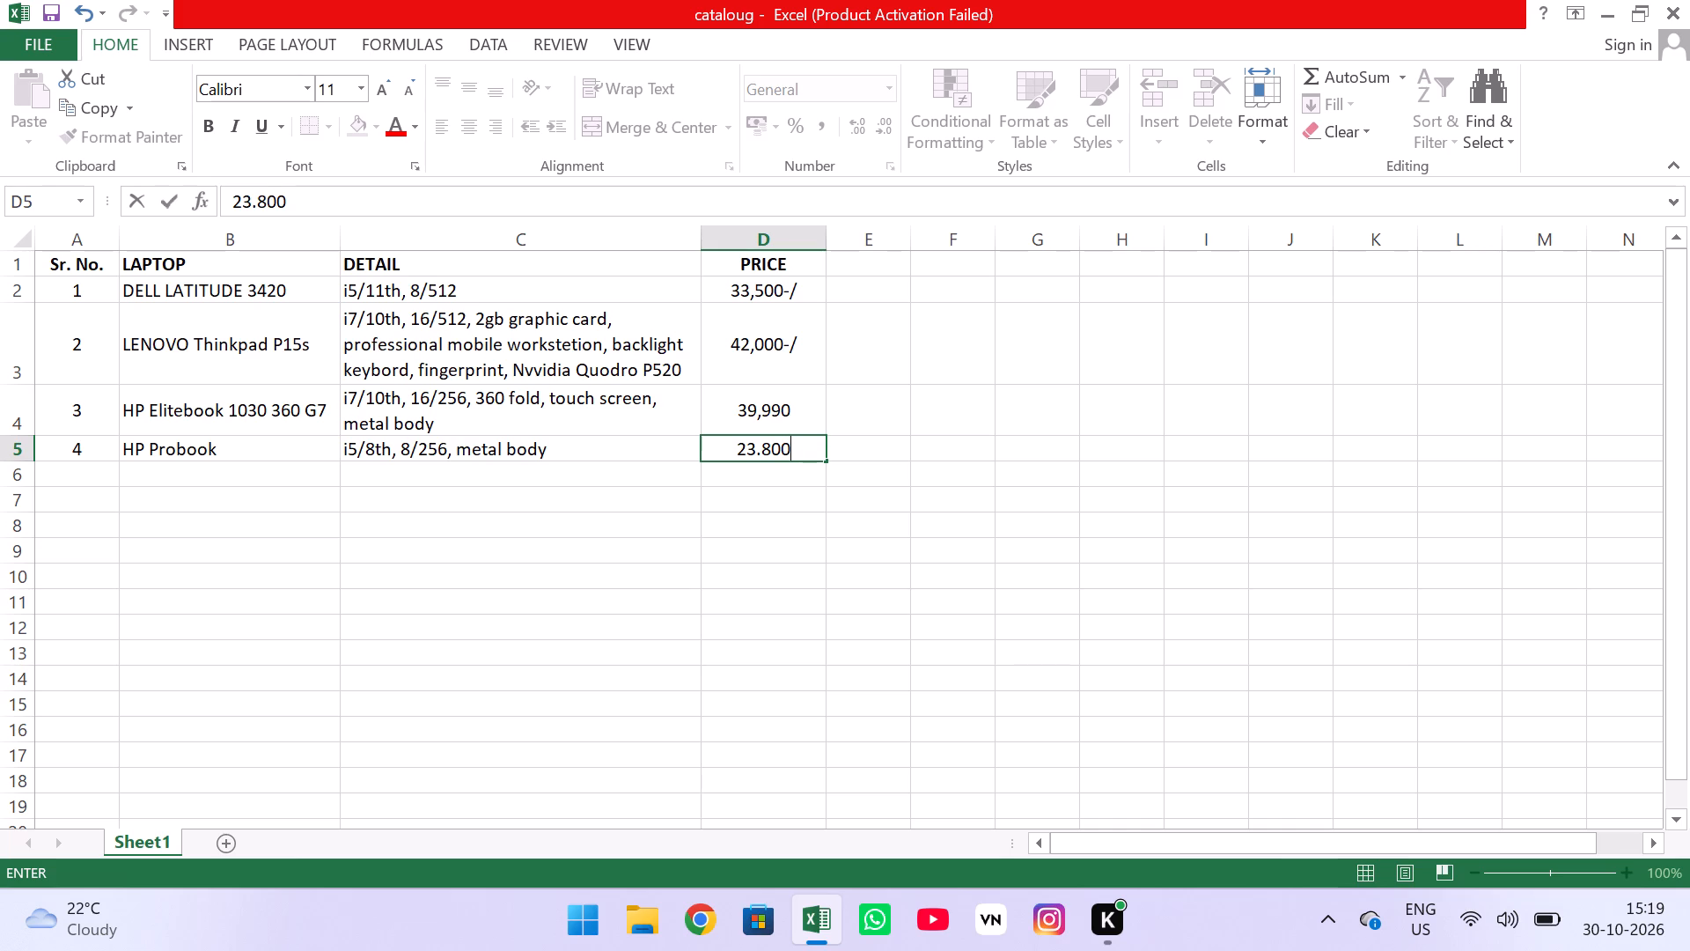
{"action": "key", "text": "Return"}
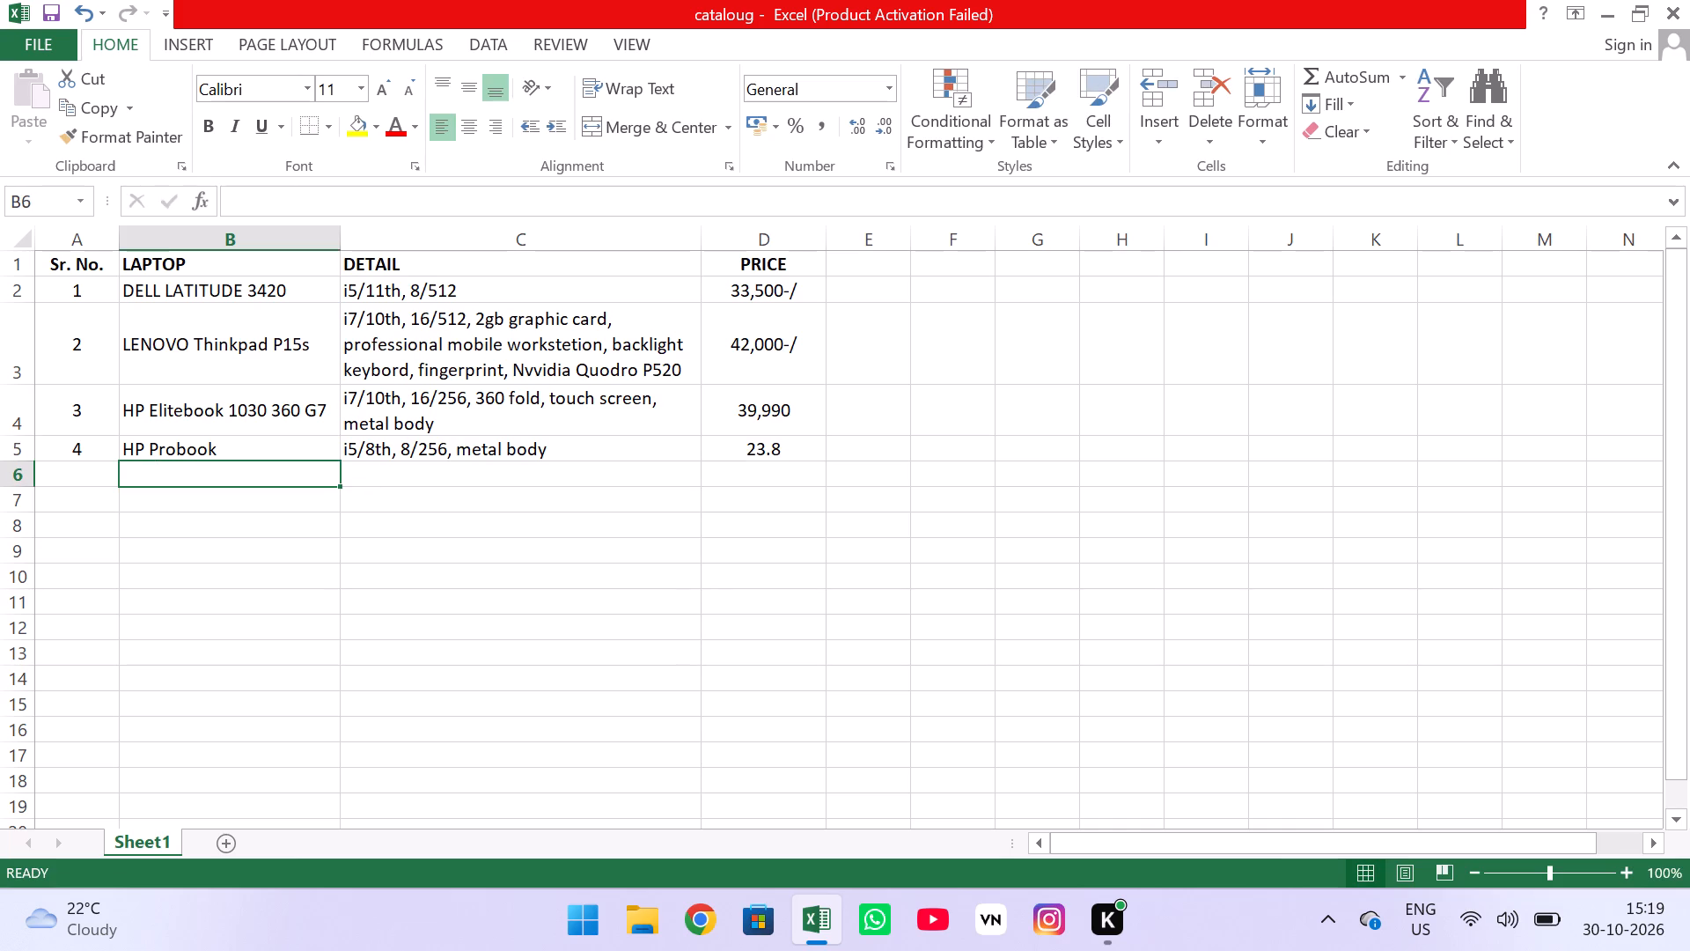
Enter serial number 5 in cell A6 for the fifth laptop.
{"action": "key", "text": "Left"}
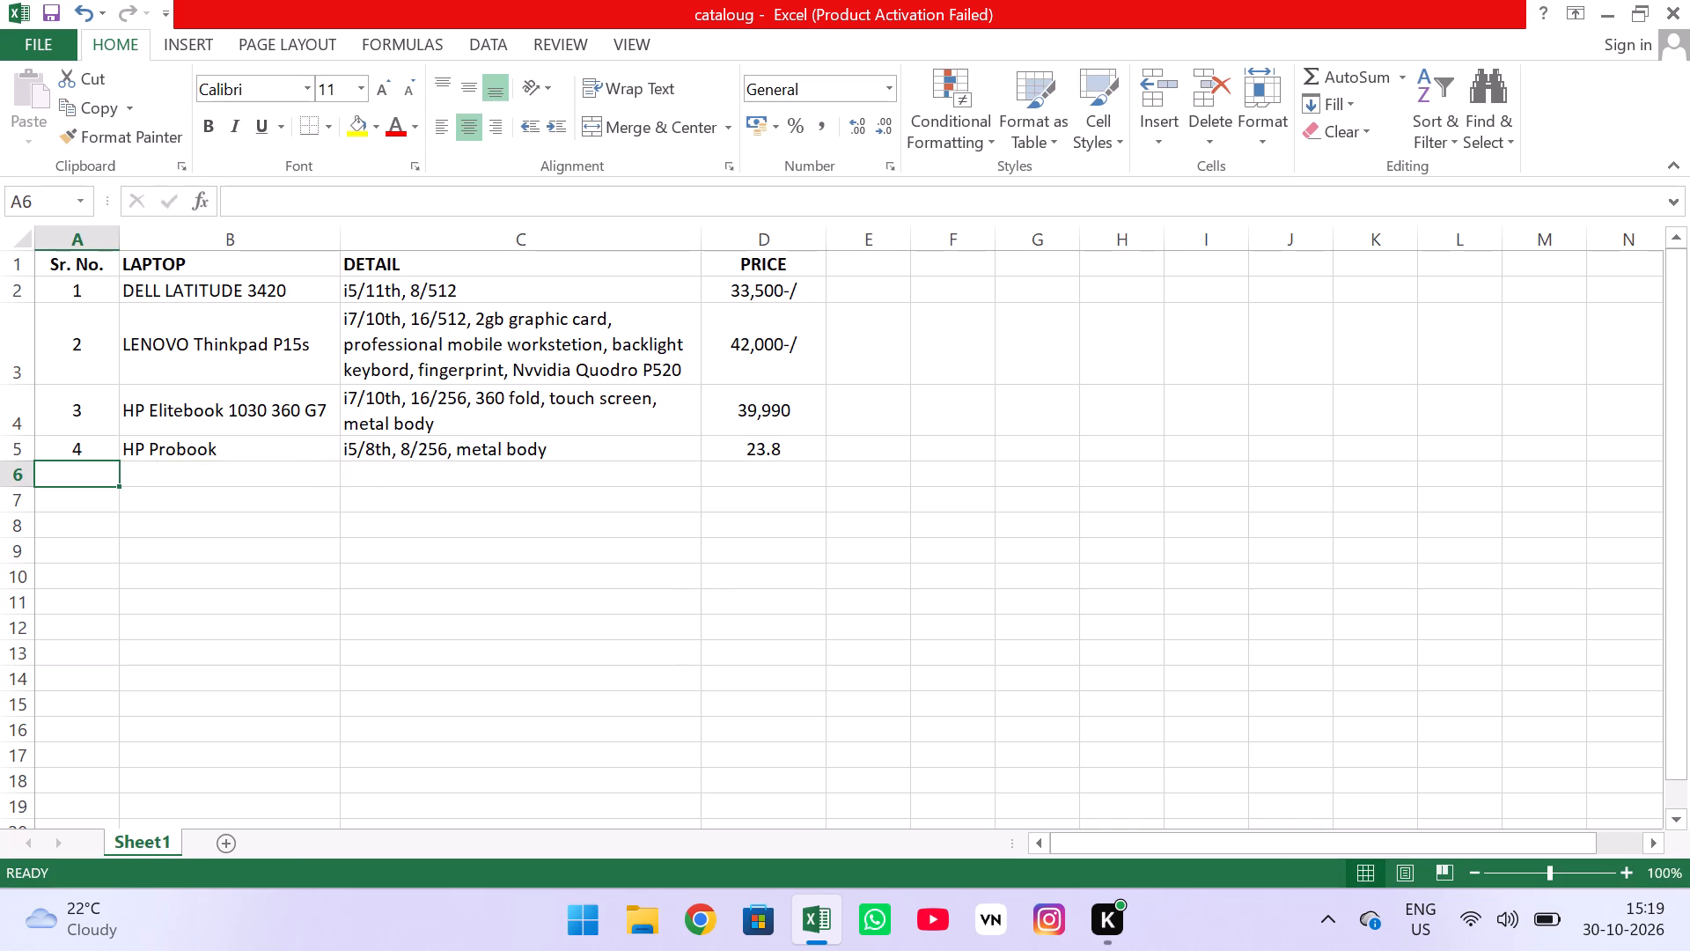
{"action": "key", "text": "5"}
{"action": "key", "text": "Tab"}
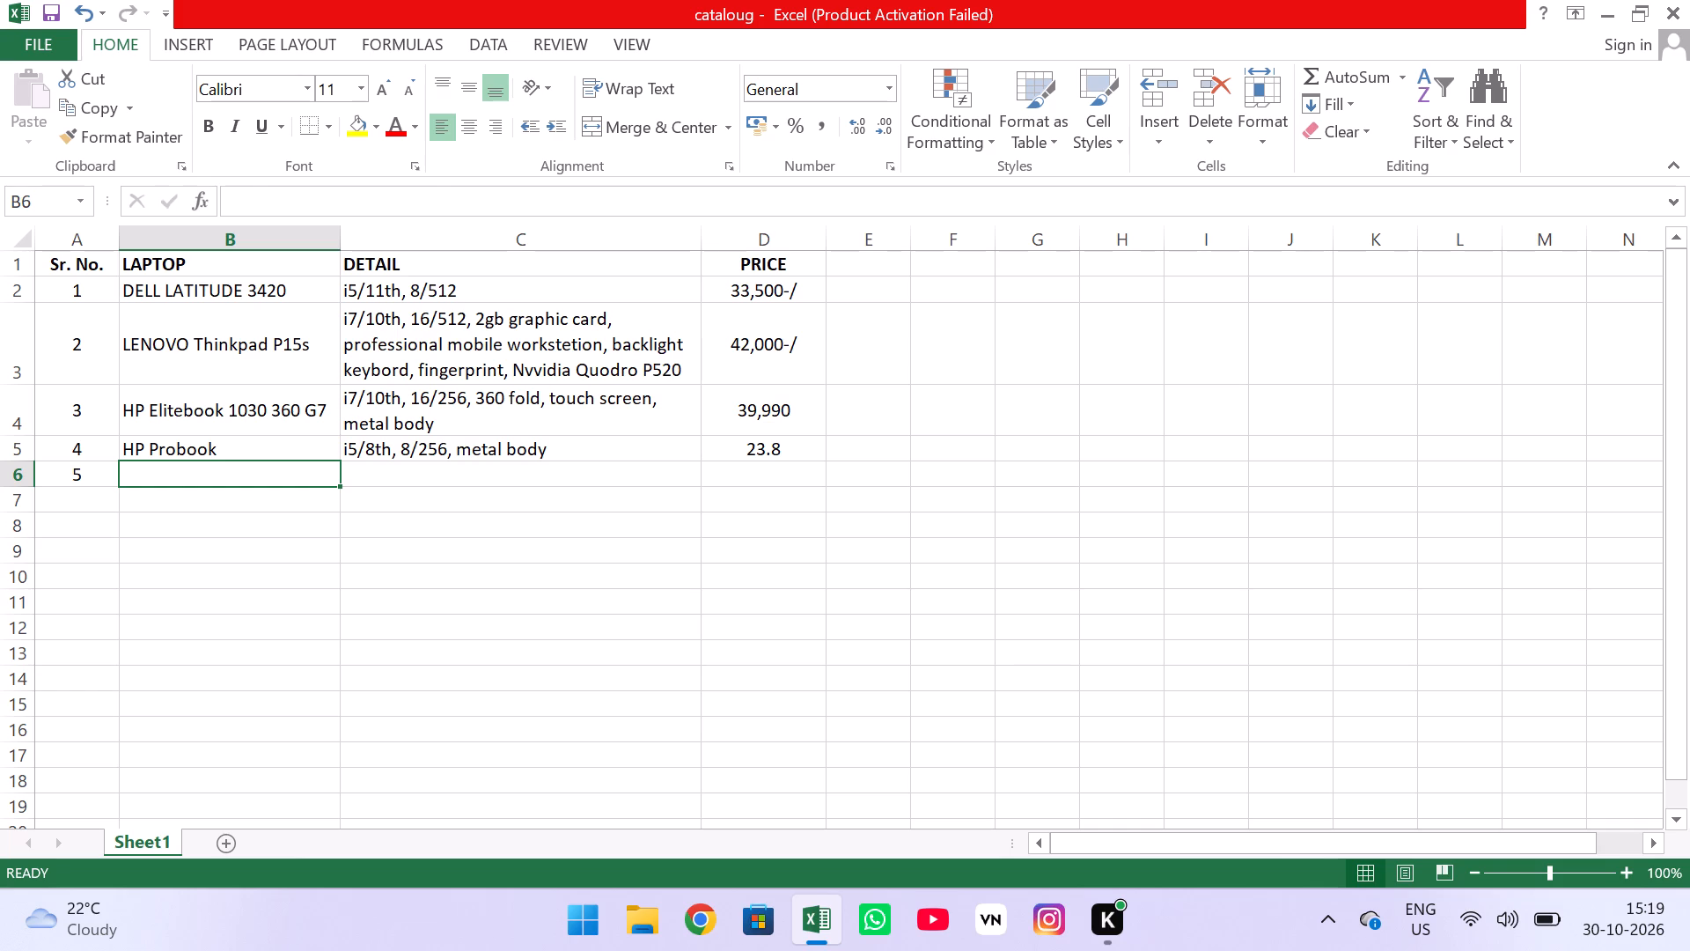
Enter LENOVO Thinkpad T490/T480 as the fifth laptop's name in cell B6 of the LAPTOP column.
{"action": "type", "text": "LENO"}
{"action": "type", "text": "VO"}
{"action": "key", "text": "space"}
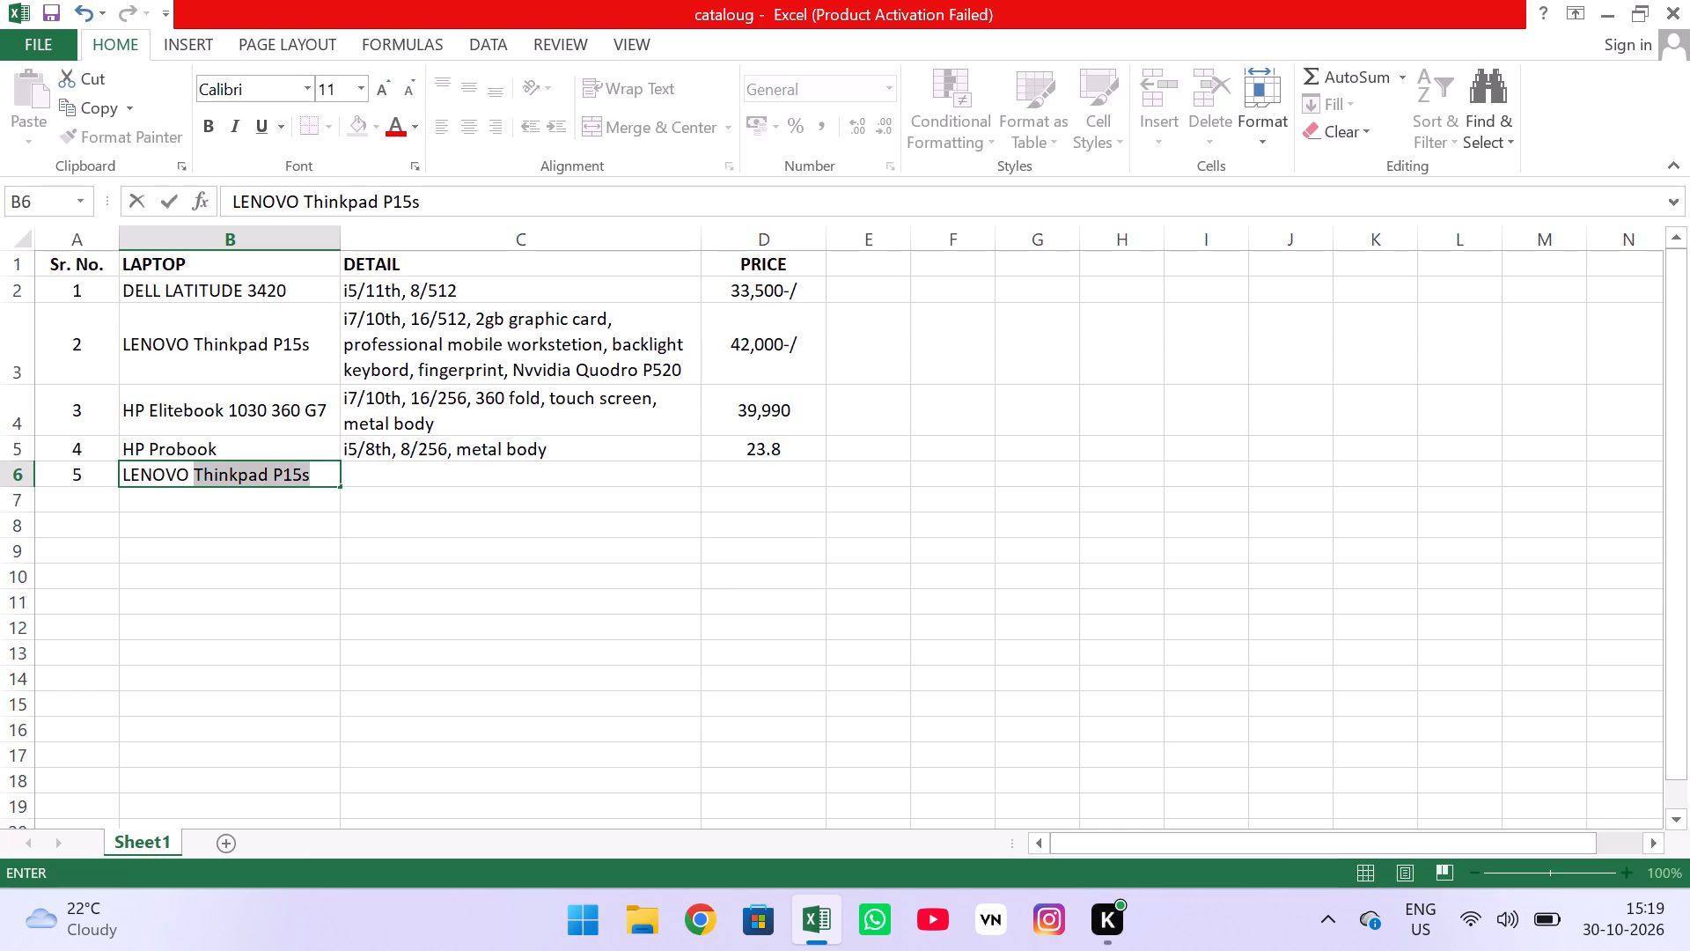
{"action": "key", "text": "space"}
{"action": "key", "text": "BackSpace"}
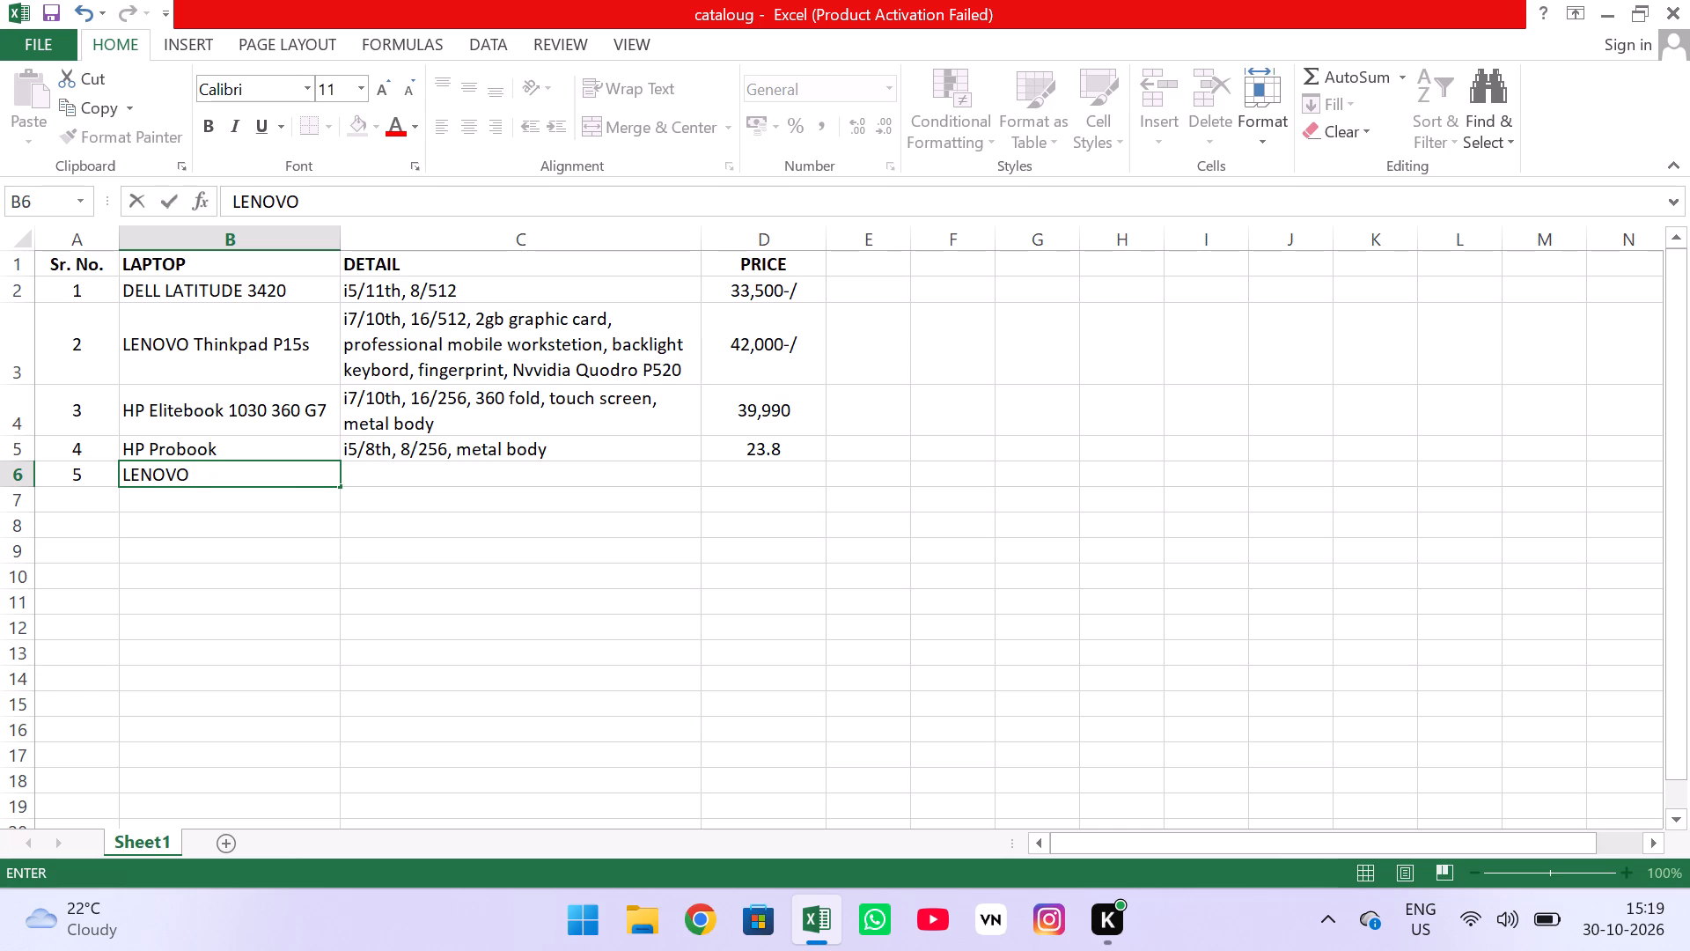
{"action": "type", "text": "Thinkpad"}
{"action": "key", "text": "space"}
{"action": "key", "text": "t"}
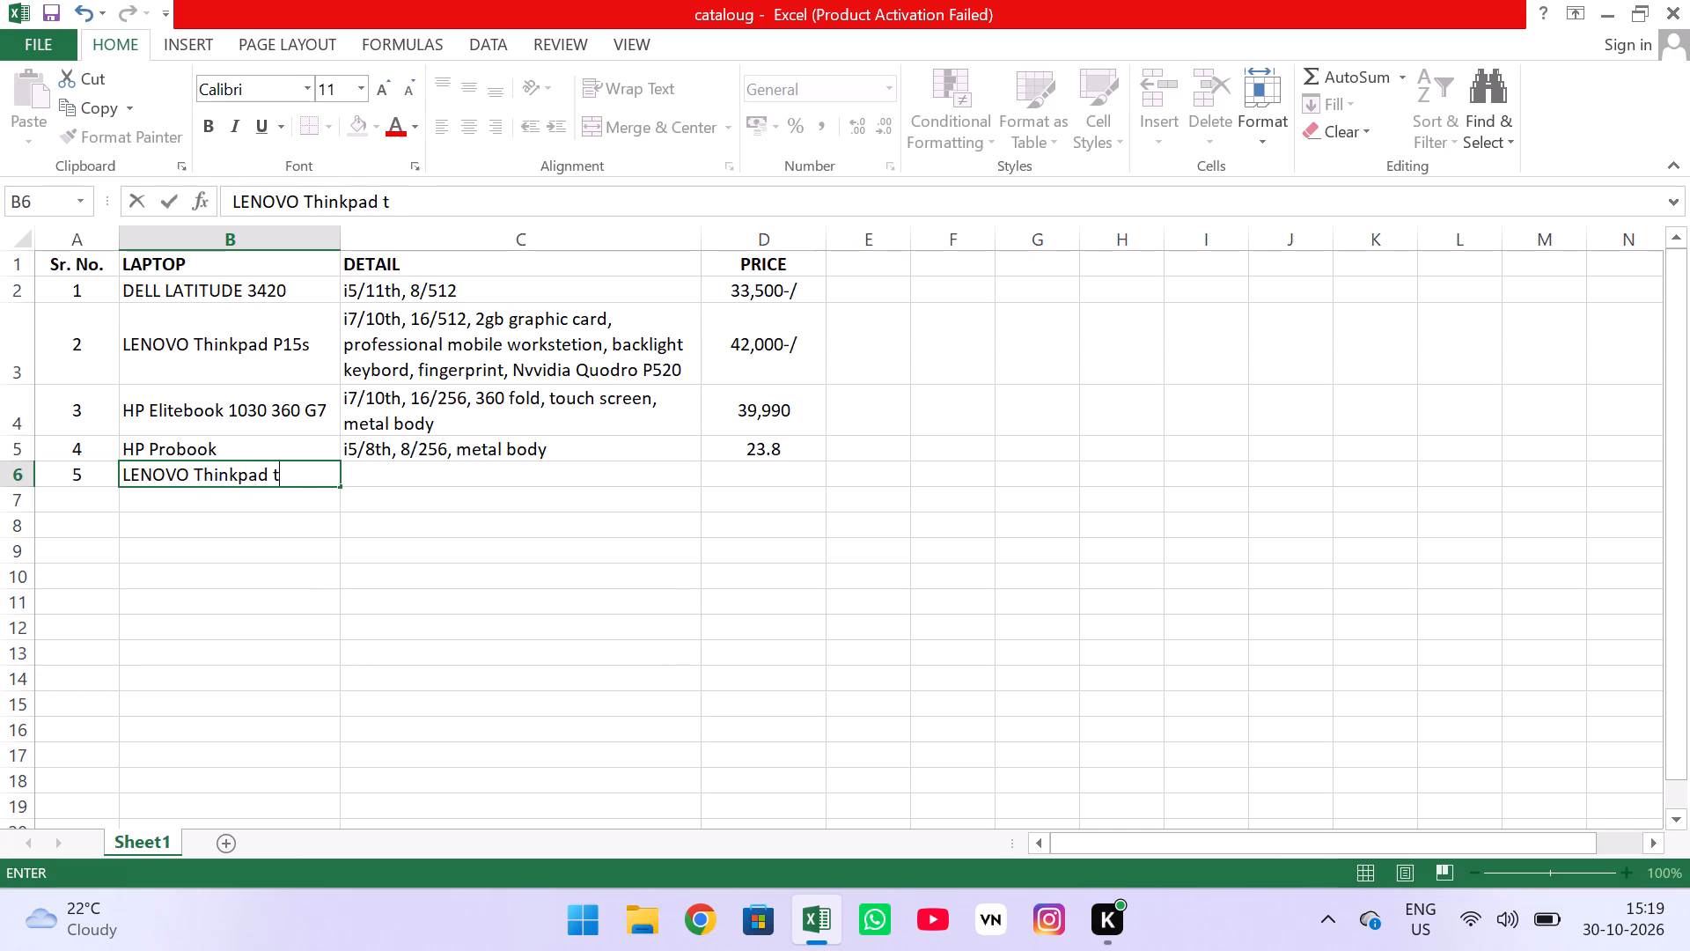
{"action": "key", "text": "BackSpace"}
{"action": "key", "text": "shift+t"}
{"action": "key", "text": "4"}
{"action": "type", "text": "90"}
{"action": "key", "text": "slash"}
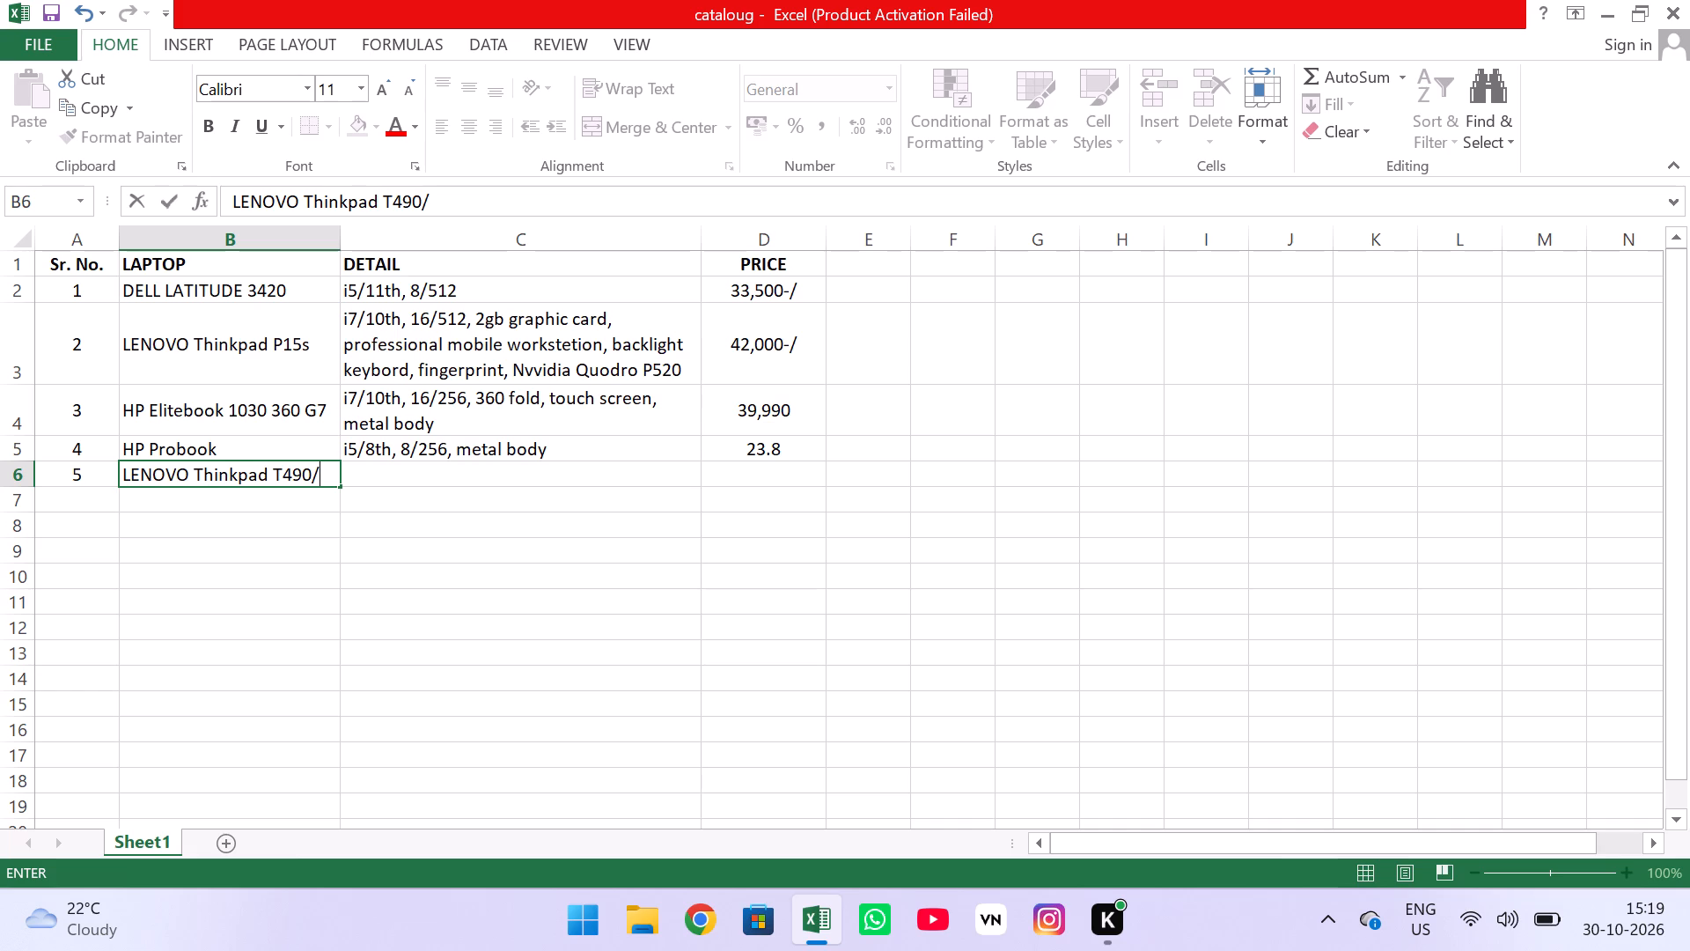
{"action": "key", "text": "shift+t"}
{"action": "type", "text": "480"}
Widen the LAPTOP column so the full LENOVO Thinkpad T490/T480 name fits inside it.
{"action": "left_click", "coordinate": [336, 241]}
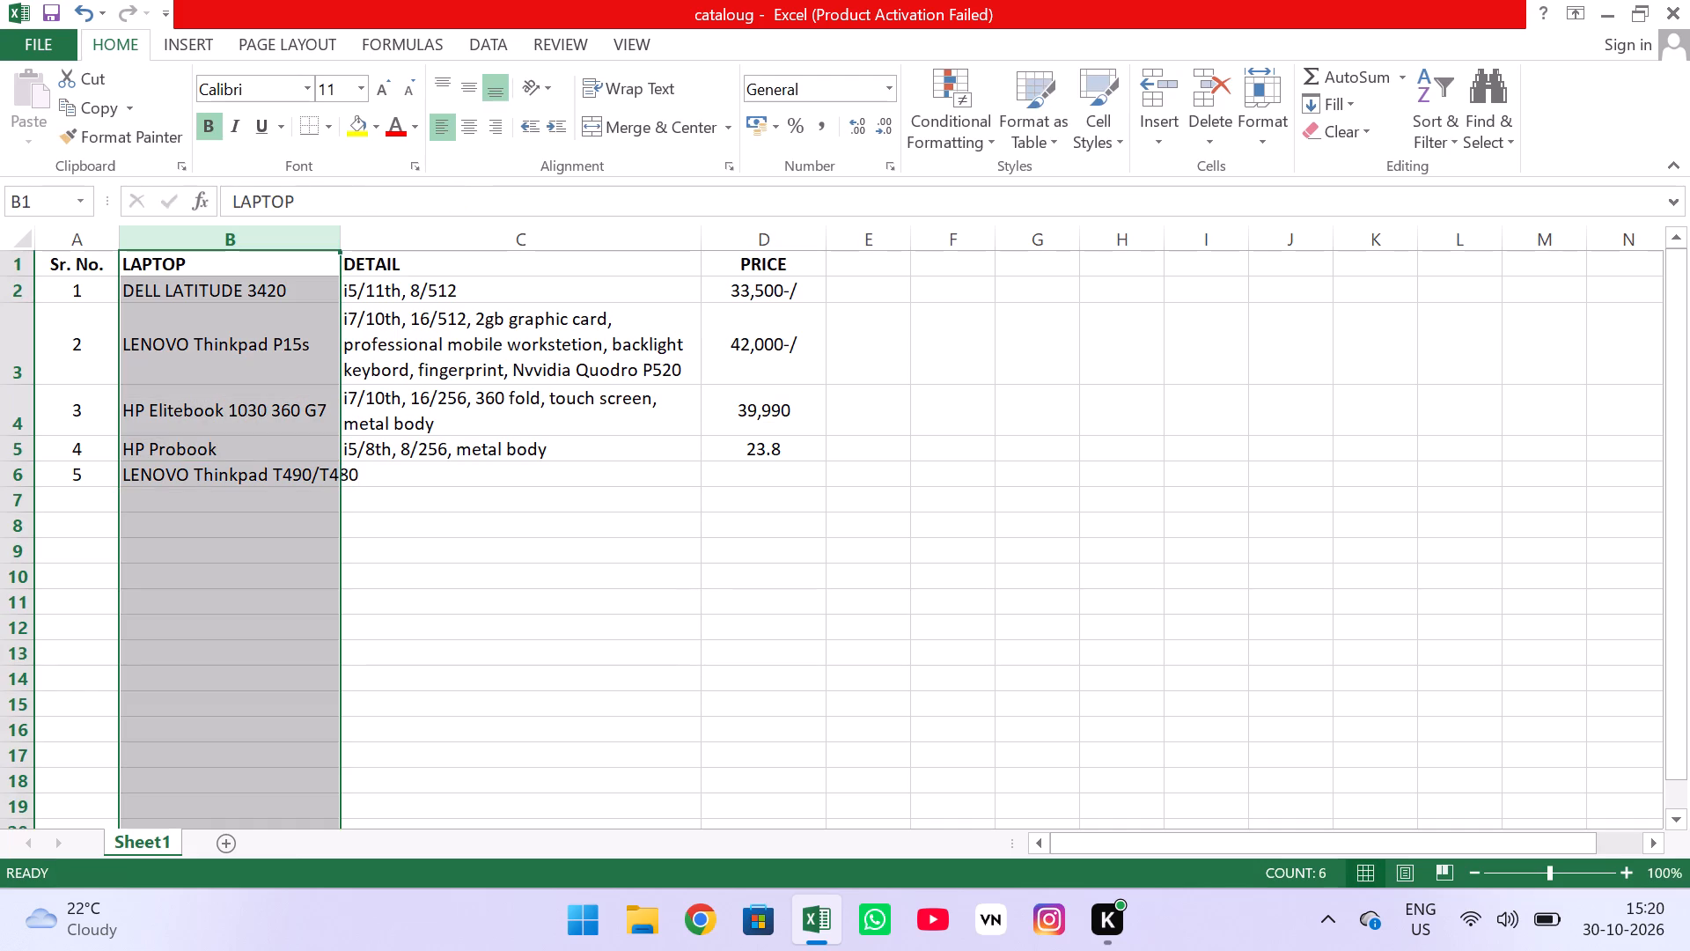
{"action": "left_click_drag", "start_coordinate": [343, 237], "coordinate": [363, 237]}
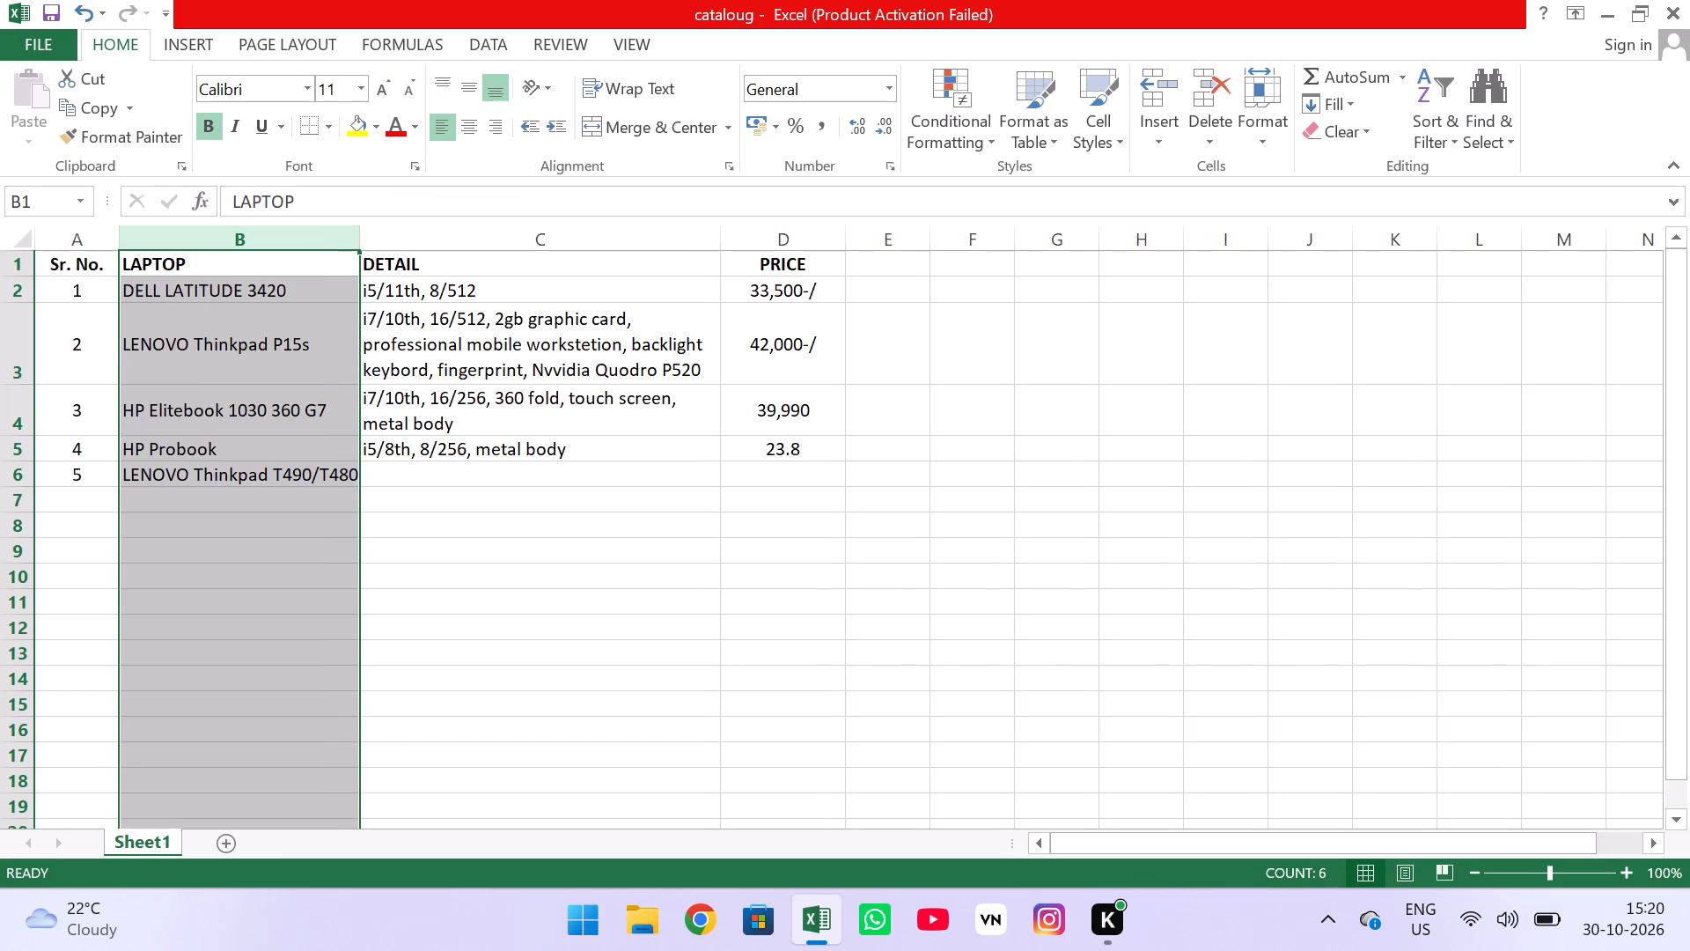
Enter the LENOVO Thinkpad T490/T480's details in cell C6 as "i7/8th, 8/256".
{"action": "left_click", "coordinate": [393, 475]}
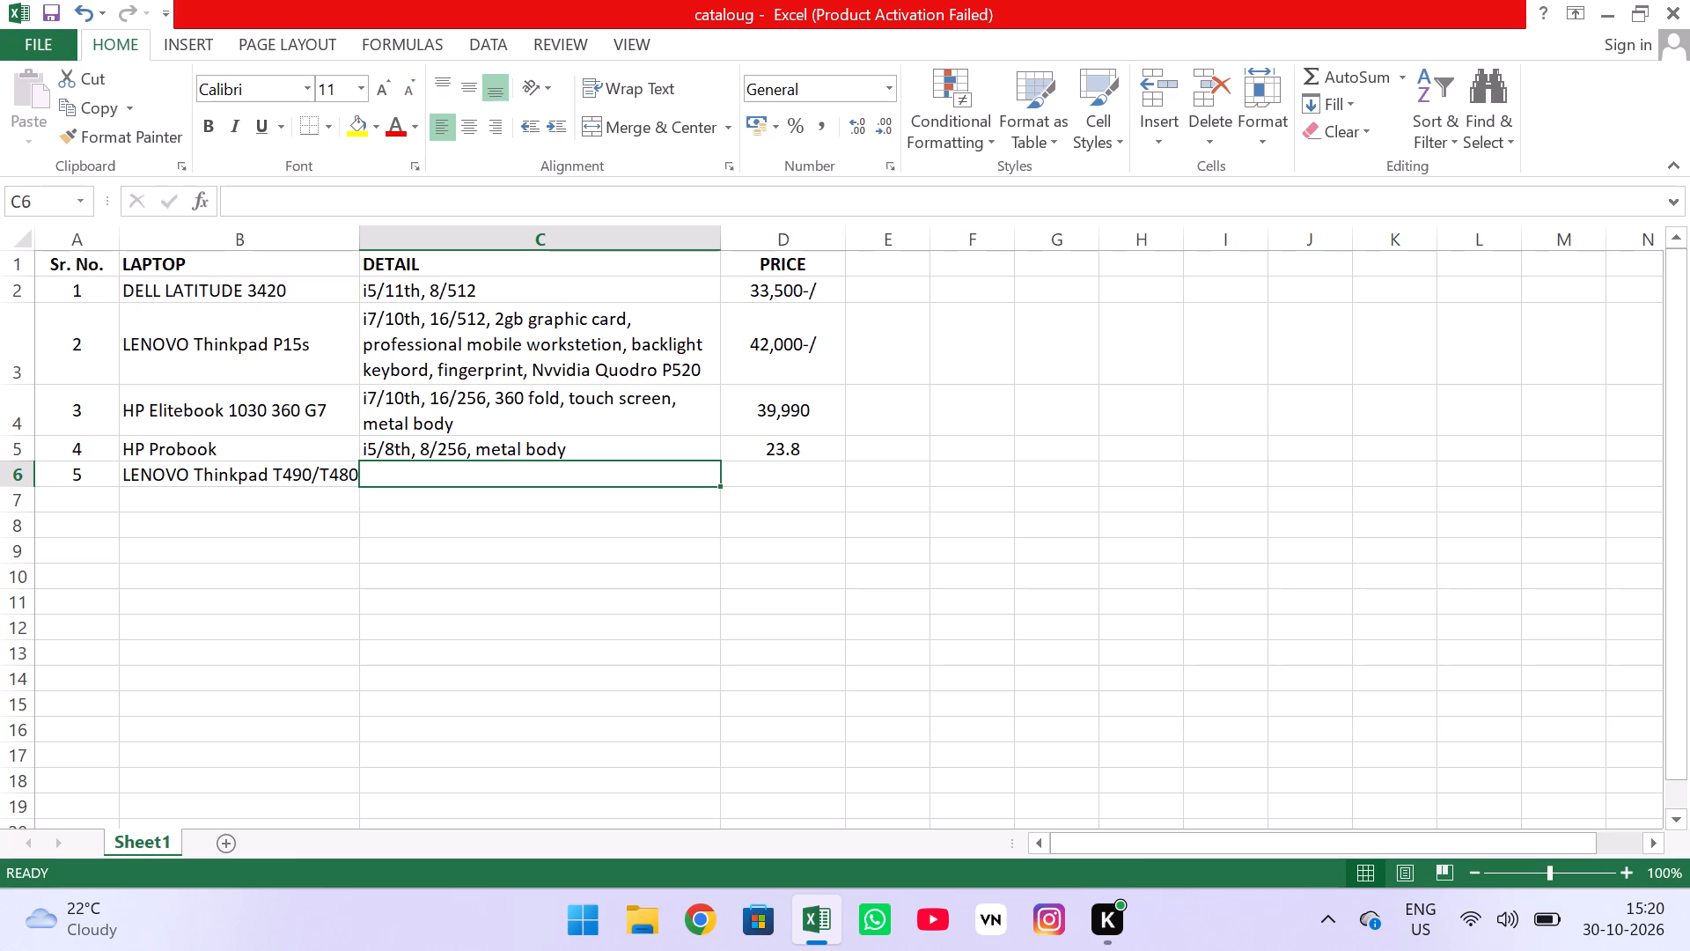
{"action": "type", "text": "i7"}
{"action": "key", "text": "slash"}
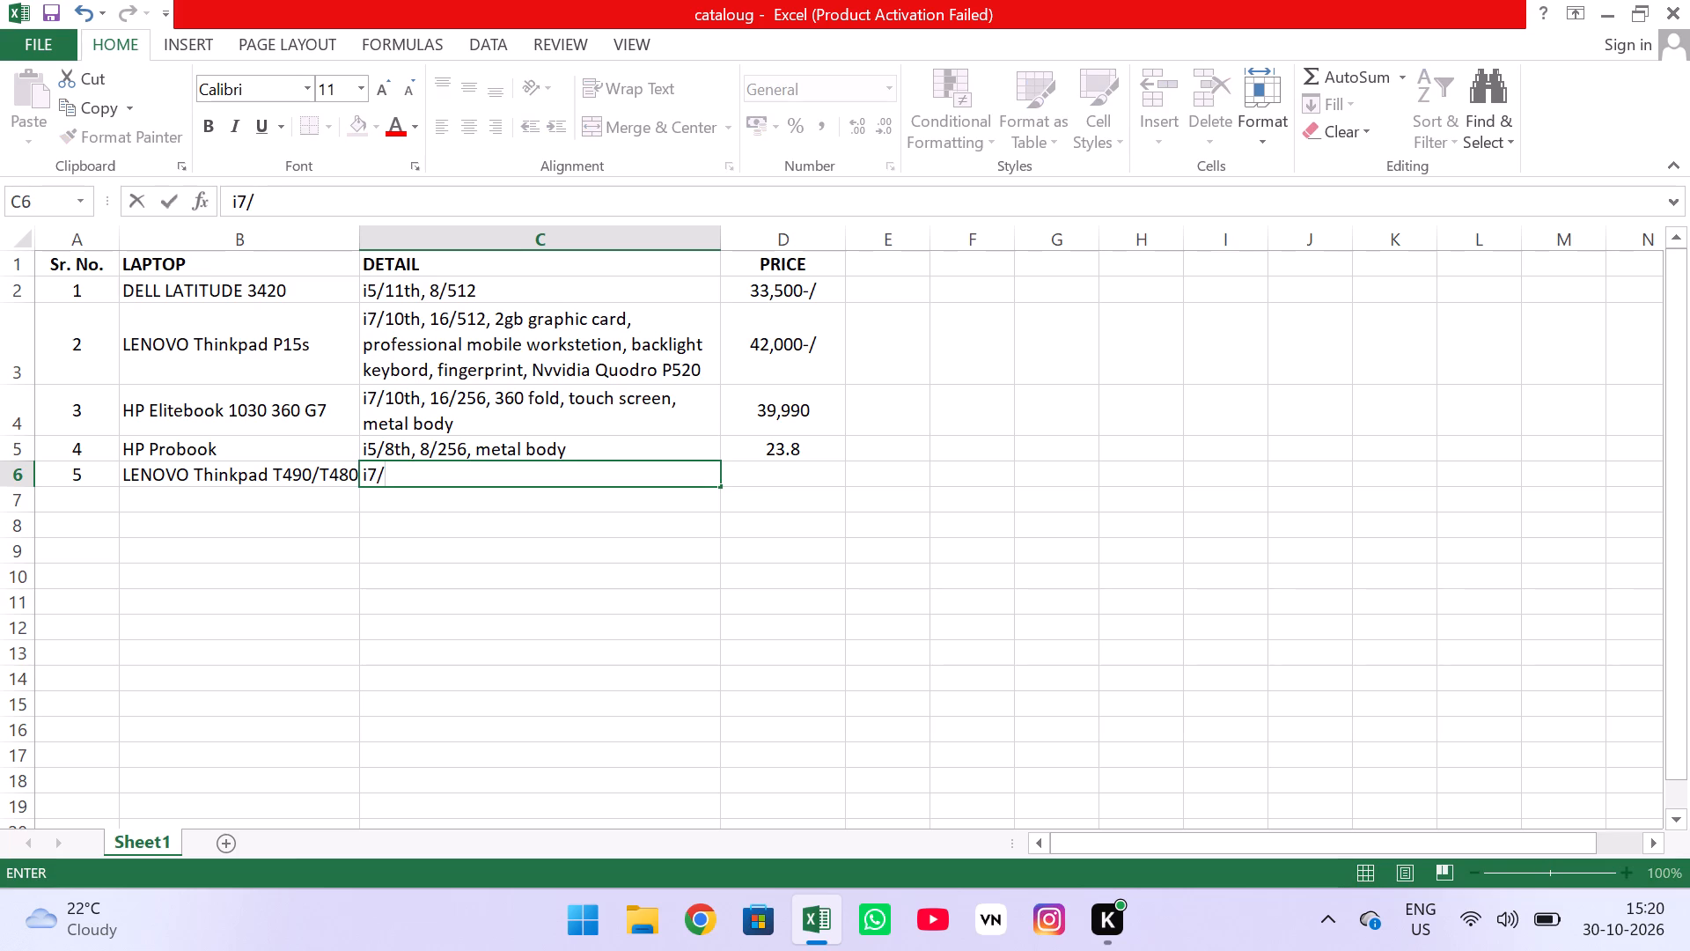
{"action": "type", "text": "8th"}
{"action": "type", "text": ","}
{"action": "key", "text": "space"}
{"action": "key", "text": "8"}
{"action": "key", "text": "slash"}
{"action": "key", "text": "2"}
{"action": "type", "text": "56"}
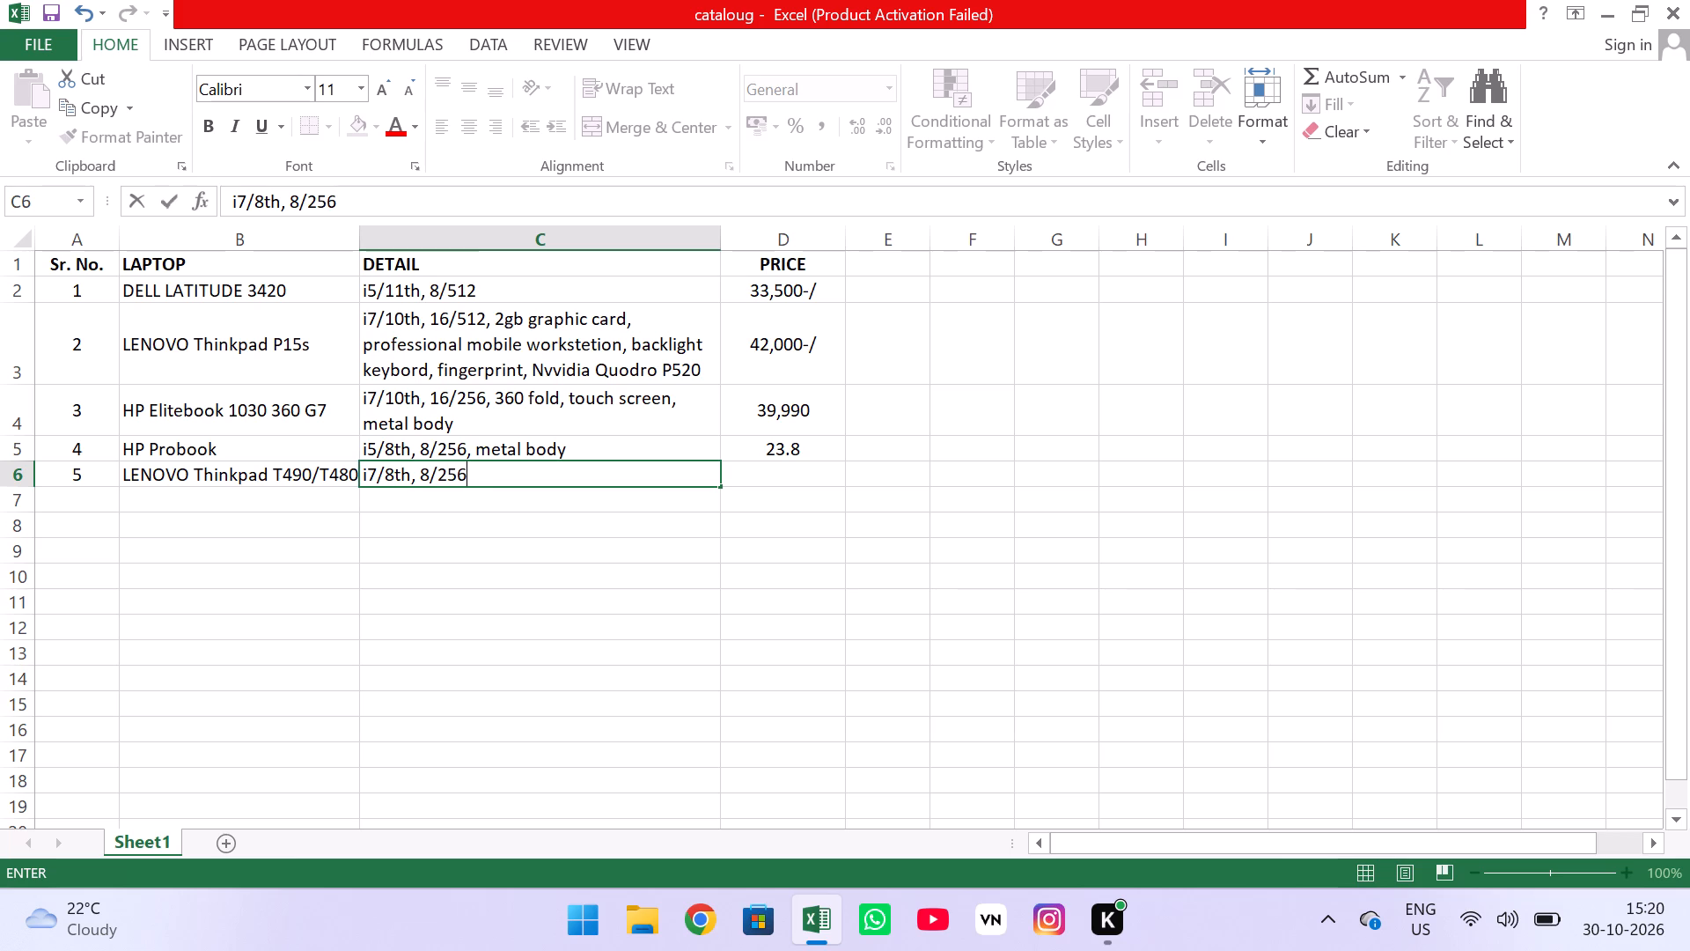
{"action": "type", "text": ","}
{"action": "key", "text": "space"}
{"action": "key", "text": "BackSpace"}
{"action": "key", "text": "BackSpace"}
{"action": "key", "text": "space"}
{"action": "key", "text": "Tab"}
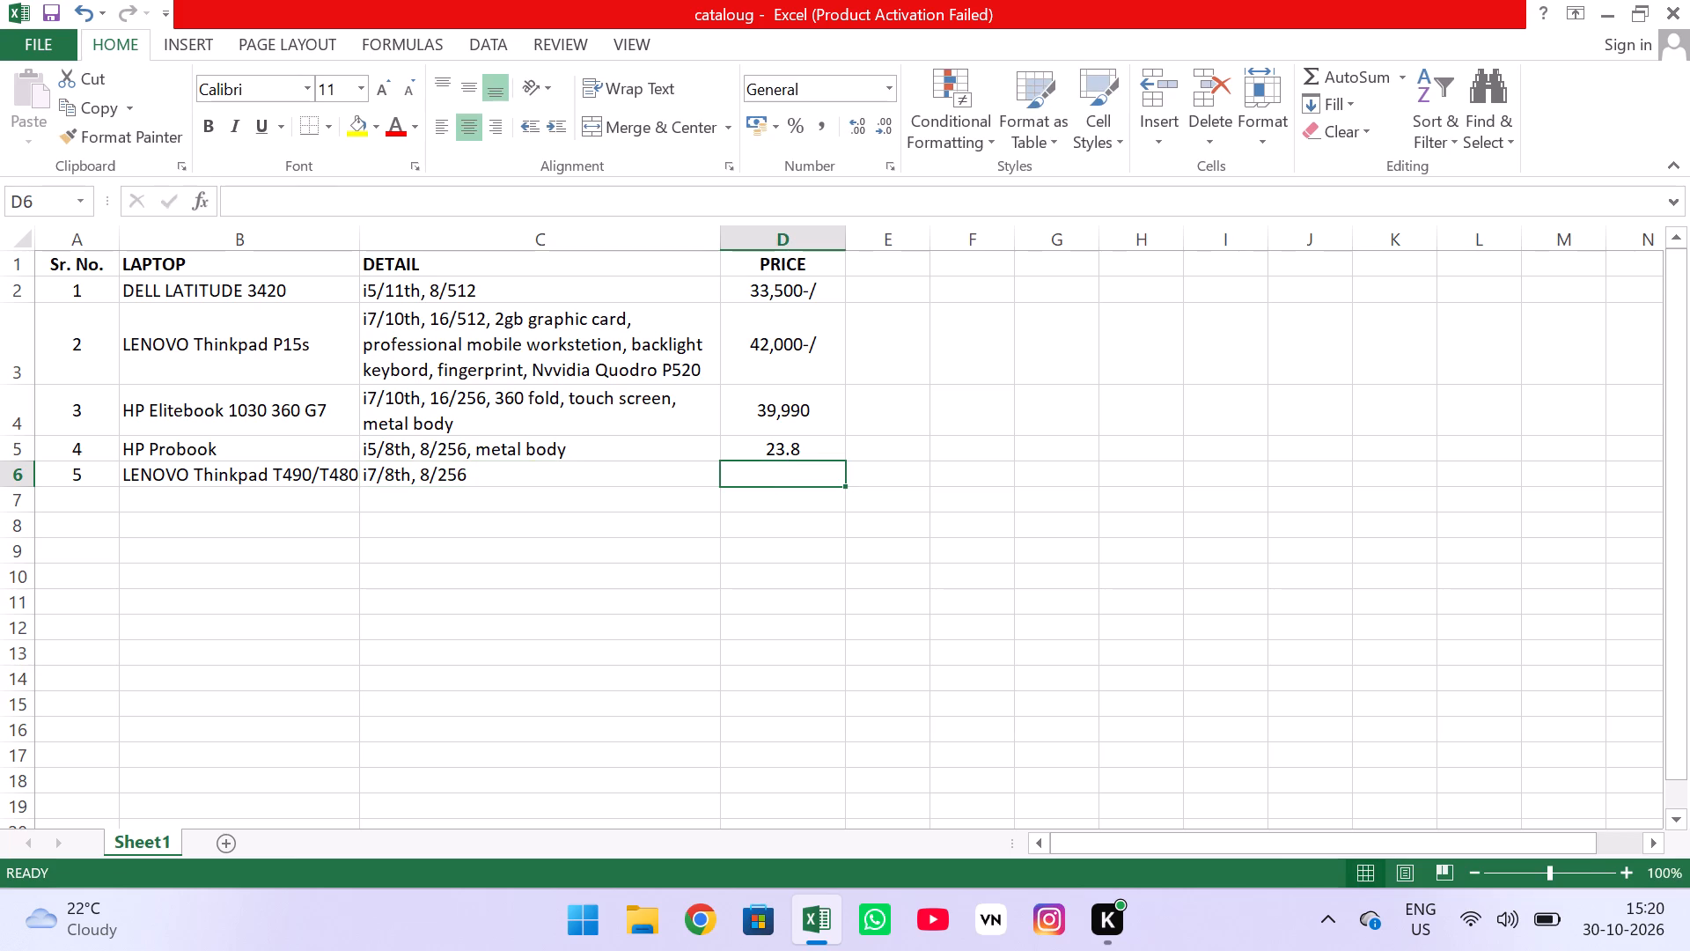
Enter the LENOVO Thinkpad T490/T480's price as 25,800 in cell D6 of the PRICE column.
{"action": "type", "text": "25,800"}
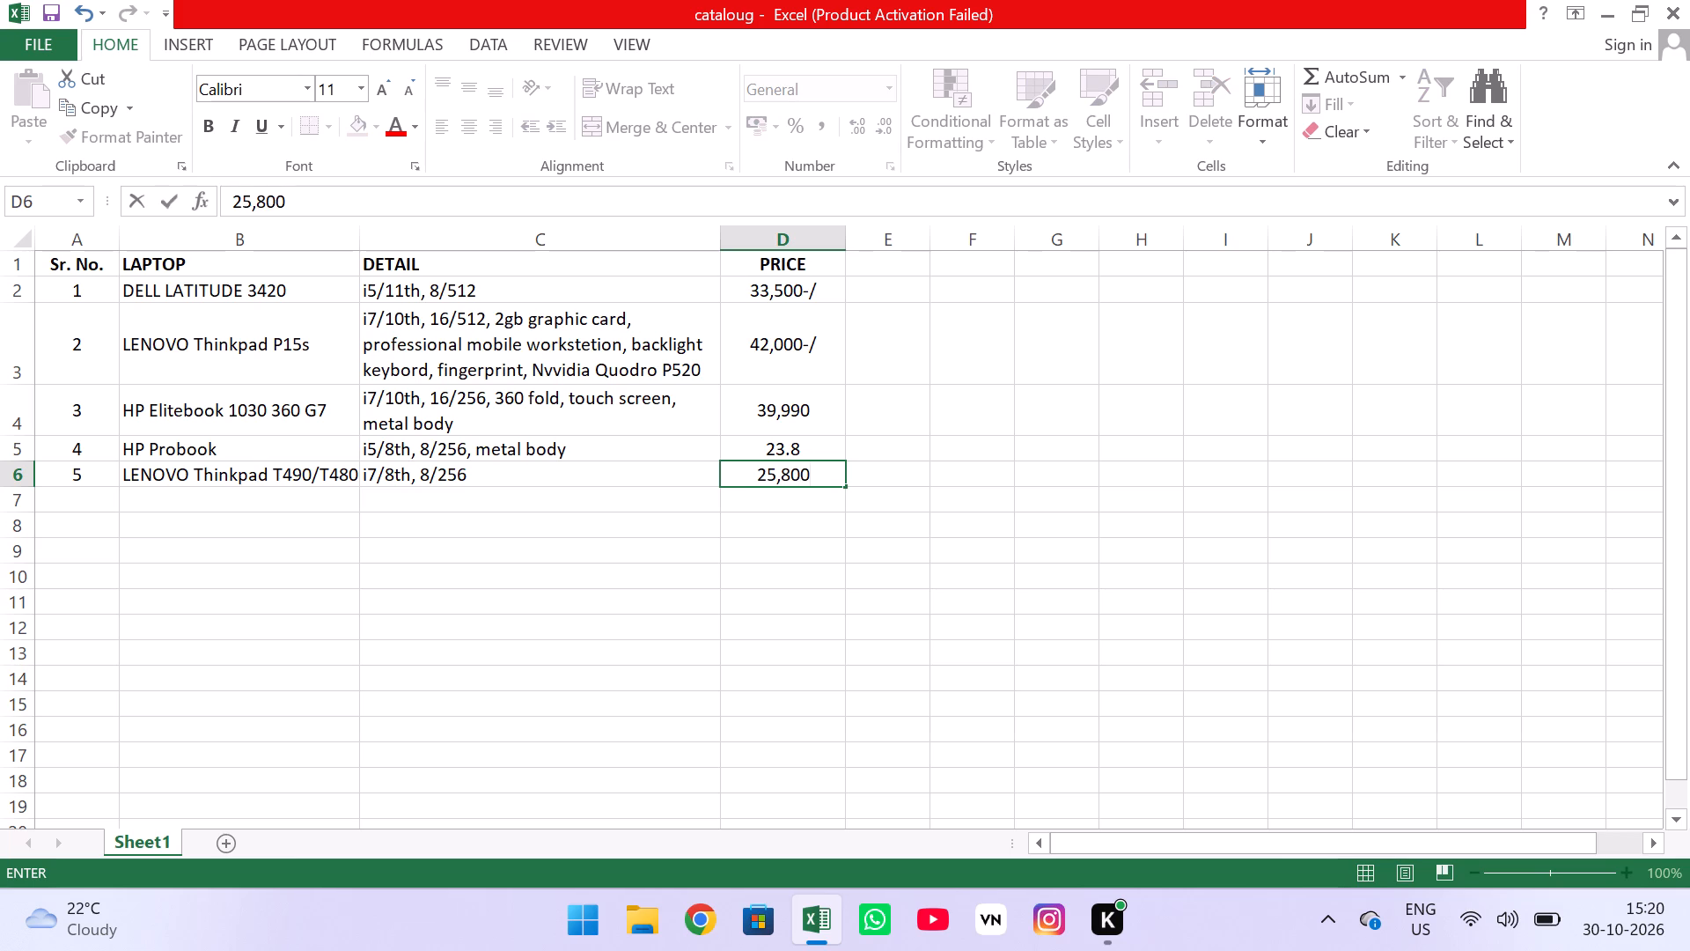
Change the HP Probook's price in cell D5 to "23,800-/".
{"action": "key", "text": "Up"}
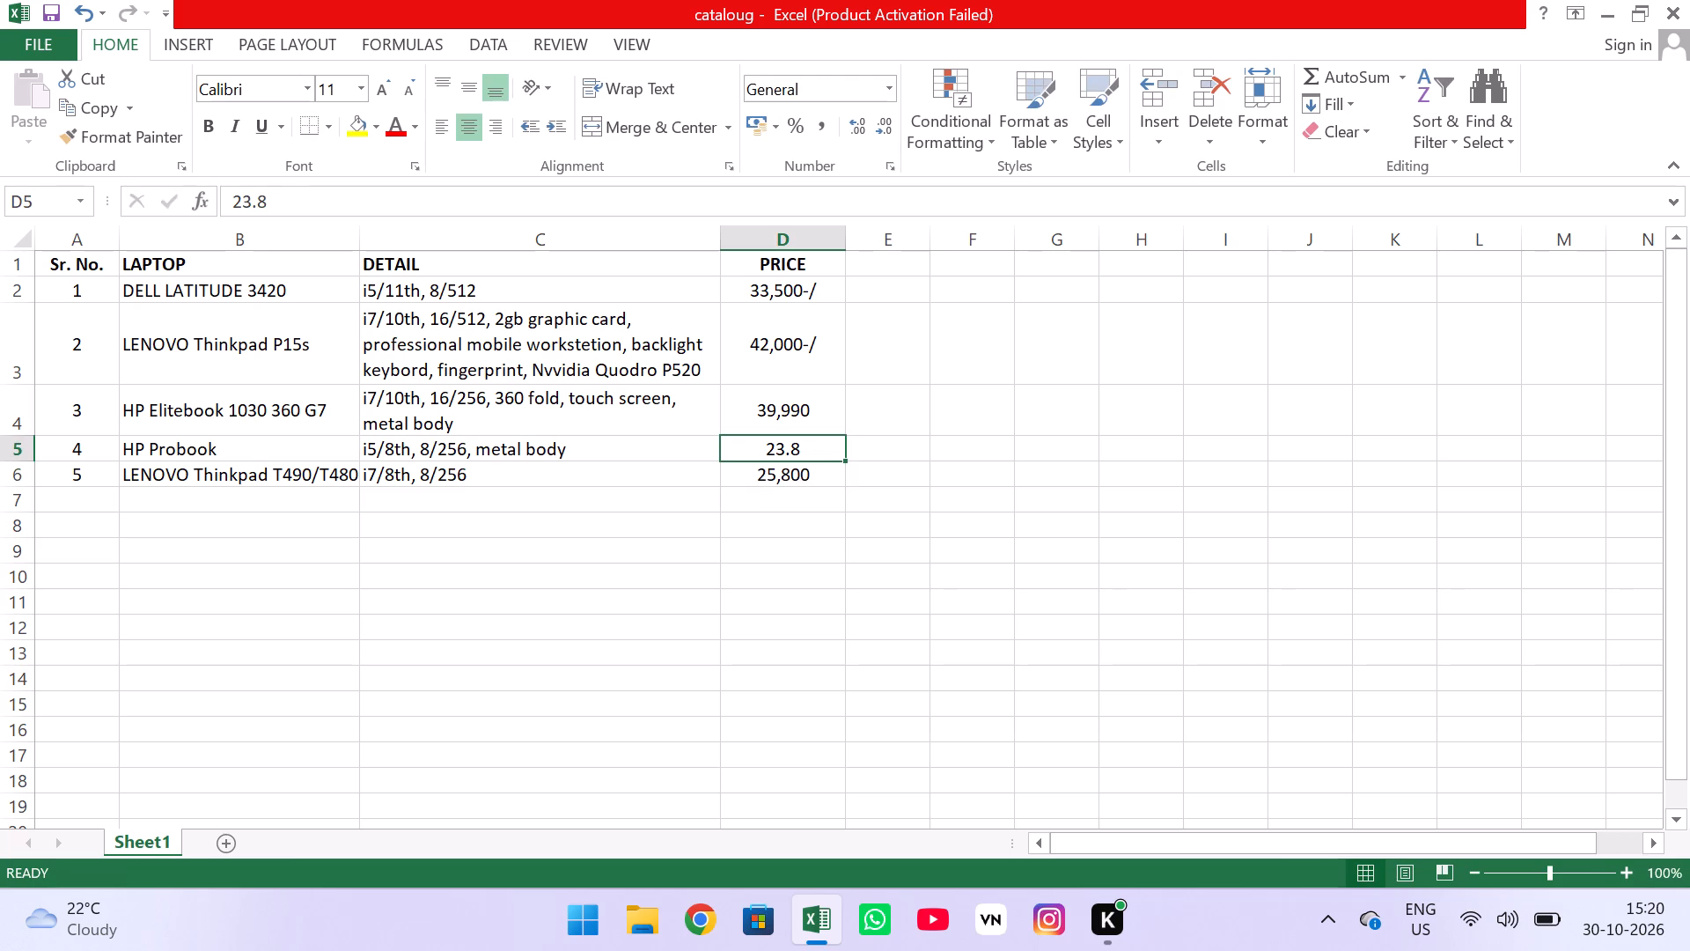
{"action": "type", "text": "23"}
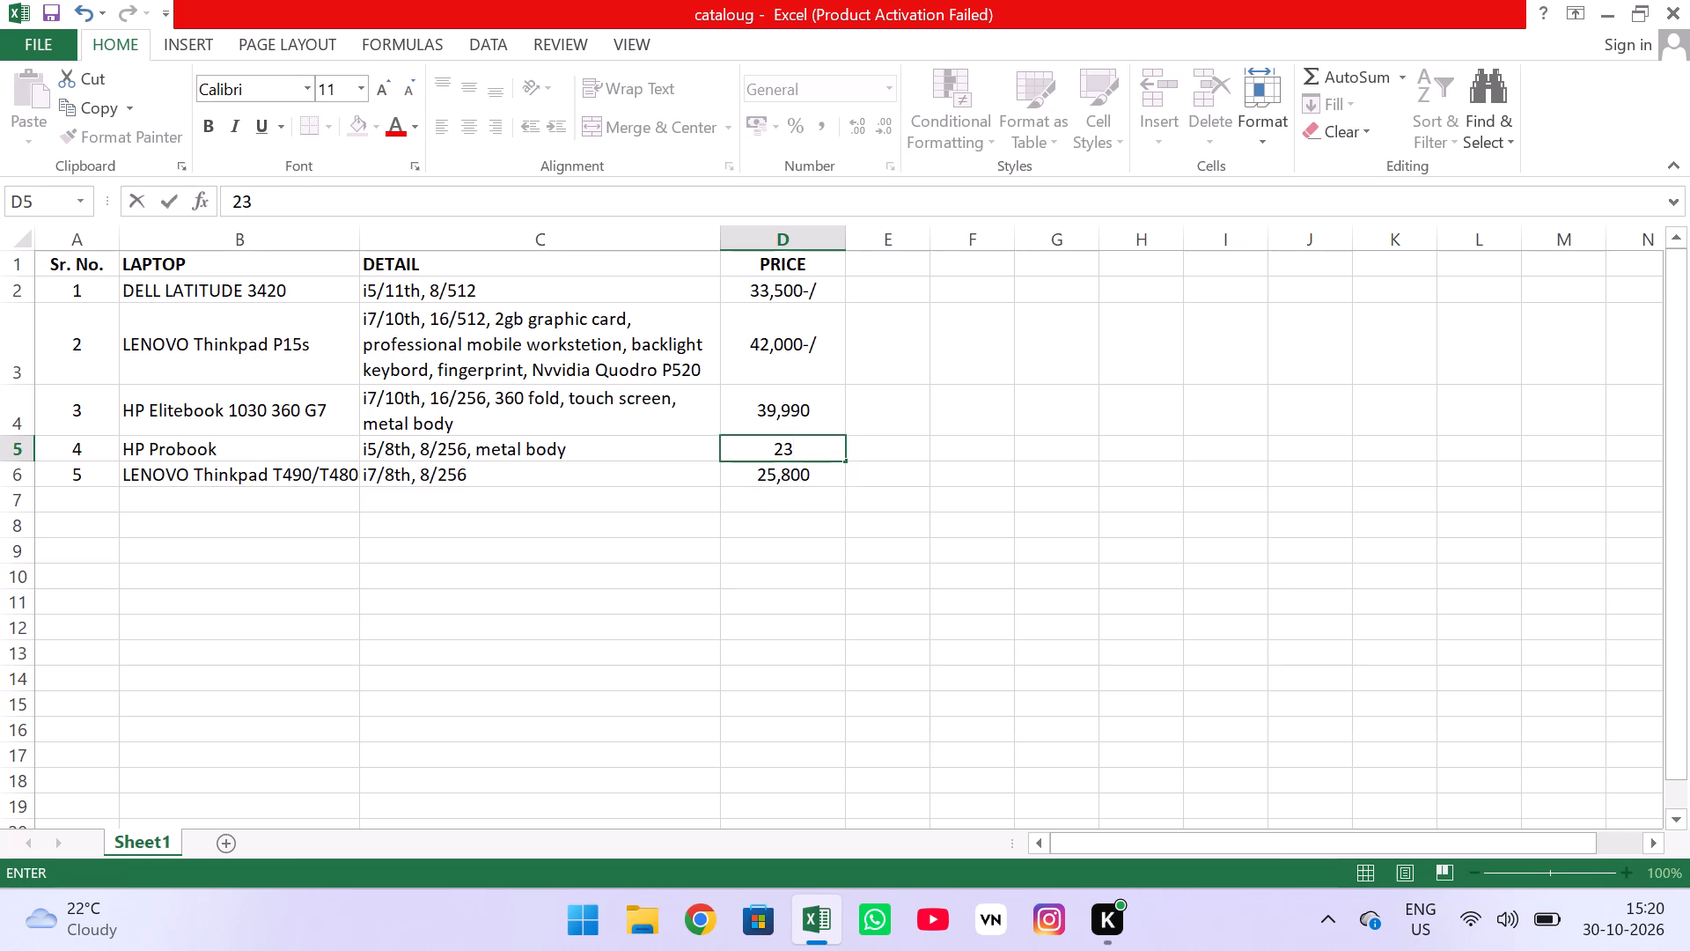
{"action": "key", "text": "comma"}
{"action": "type", "text": "800"}
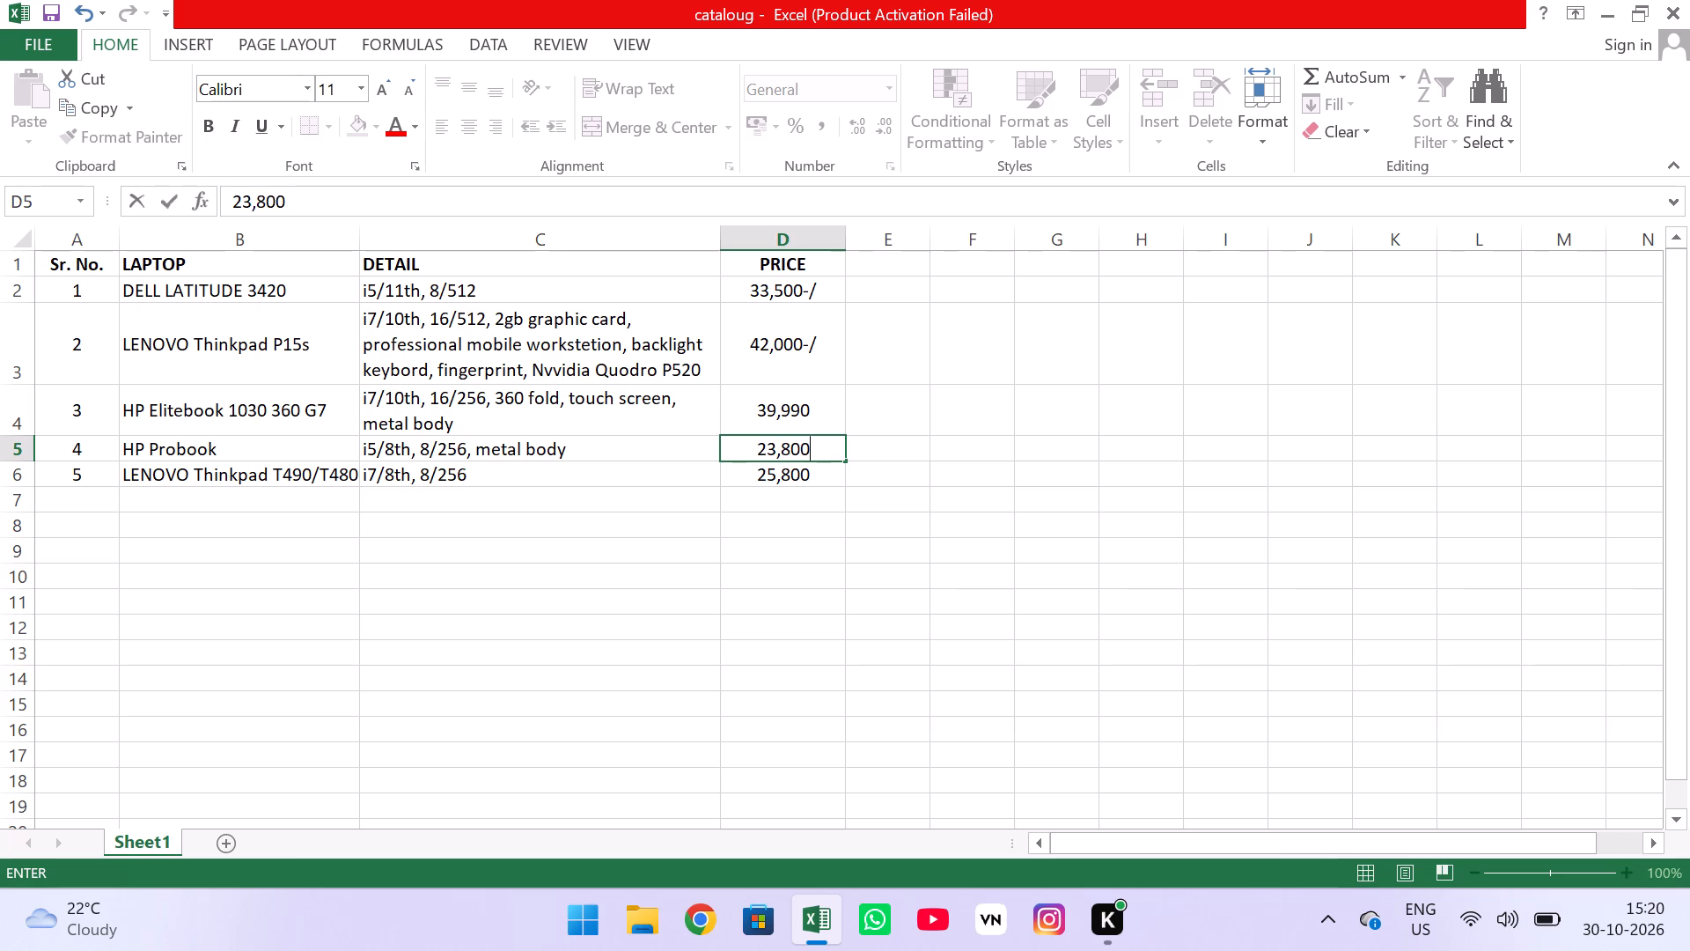
{"action": "type", "text": "-/"}
Re-enter the LENOVO Thinkpad T490/T480's price in cell D6 as "25,800-/".
{"action": "key", "text": "Down"}
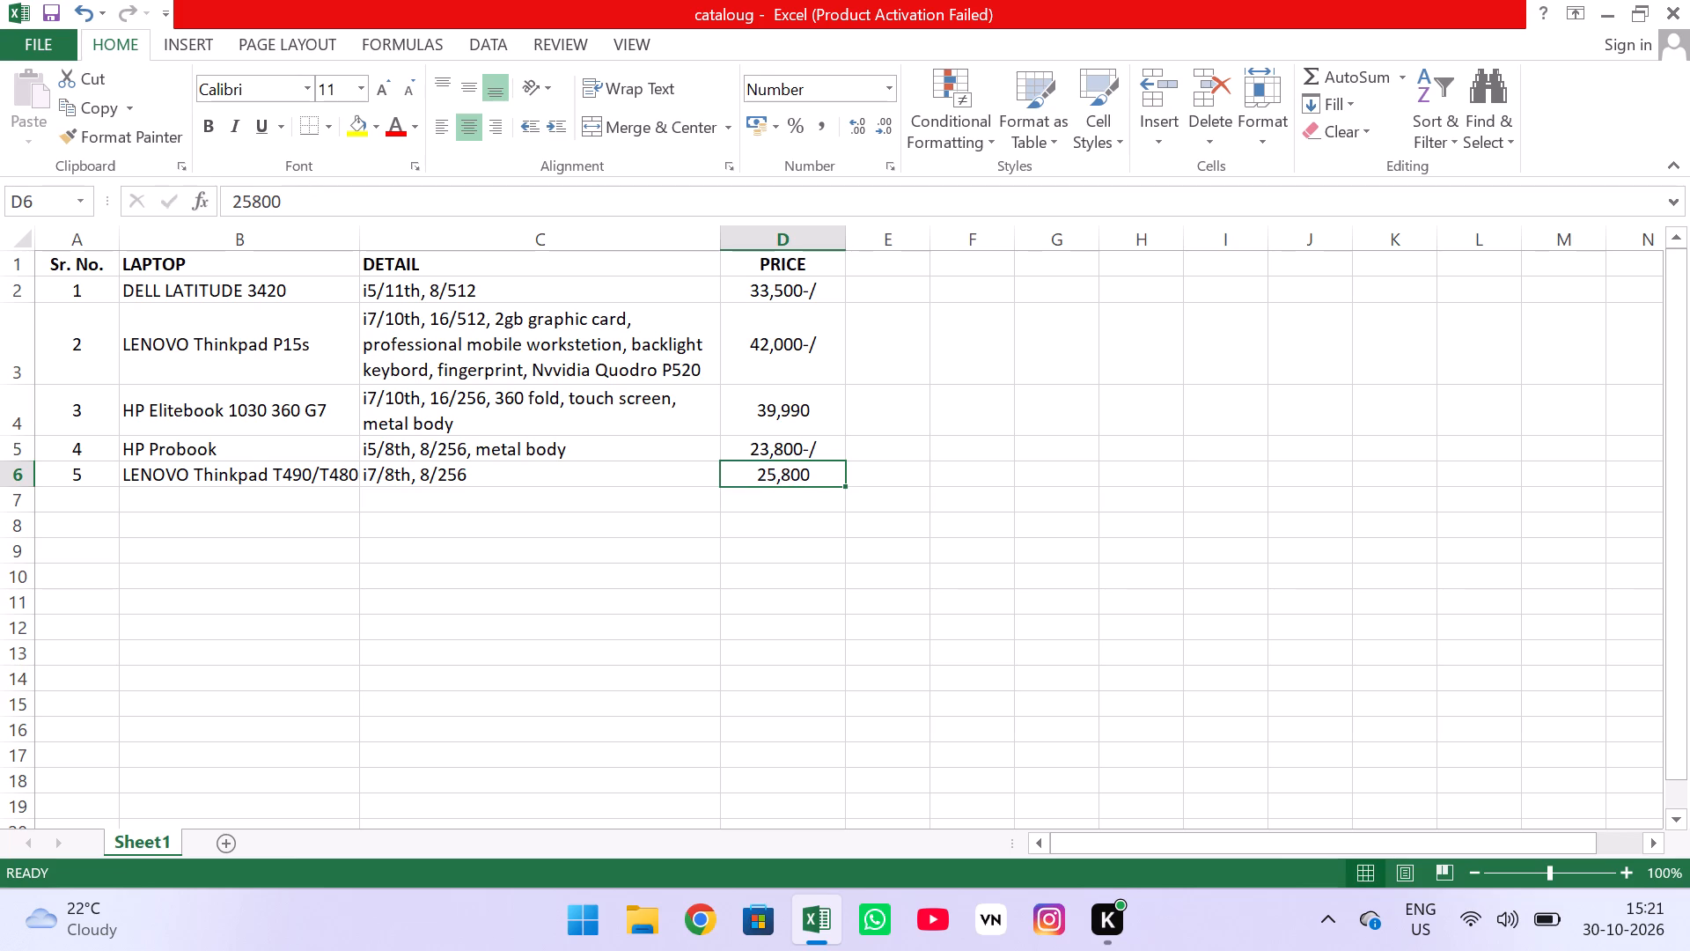
{"action": "type", "text": "25"}
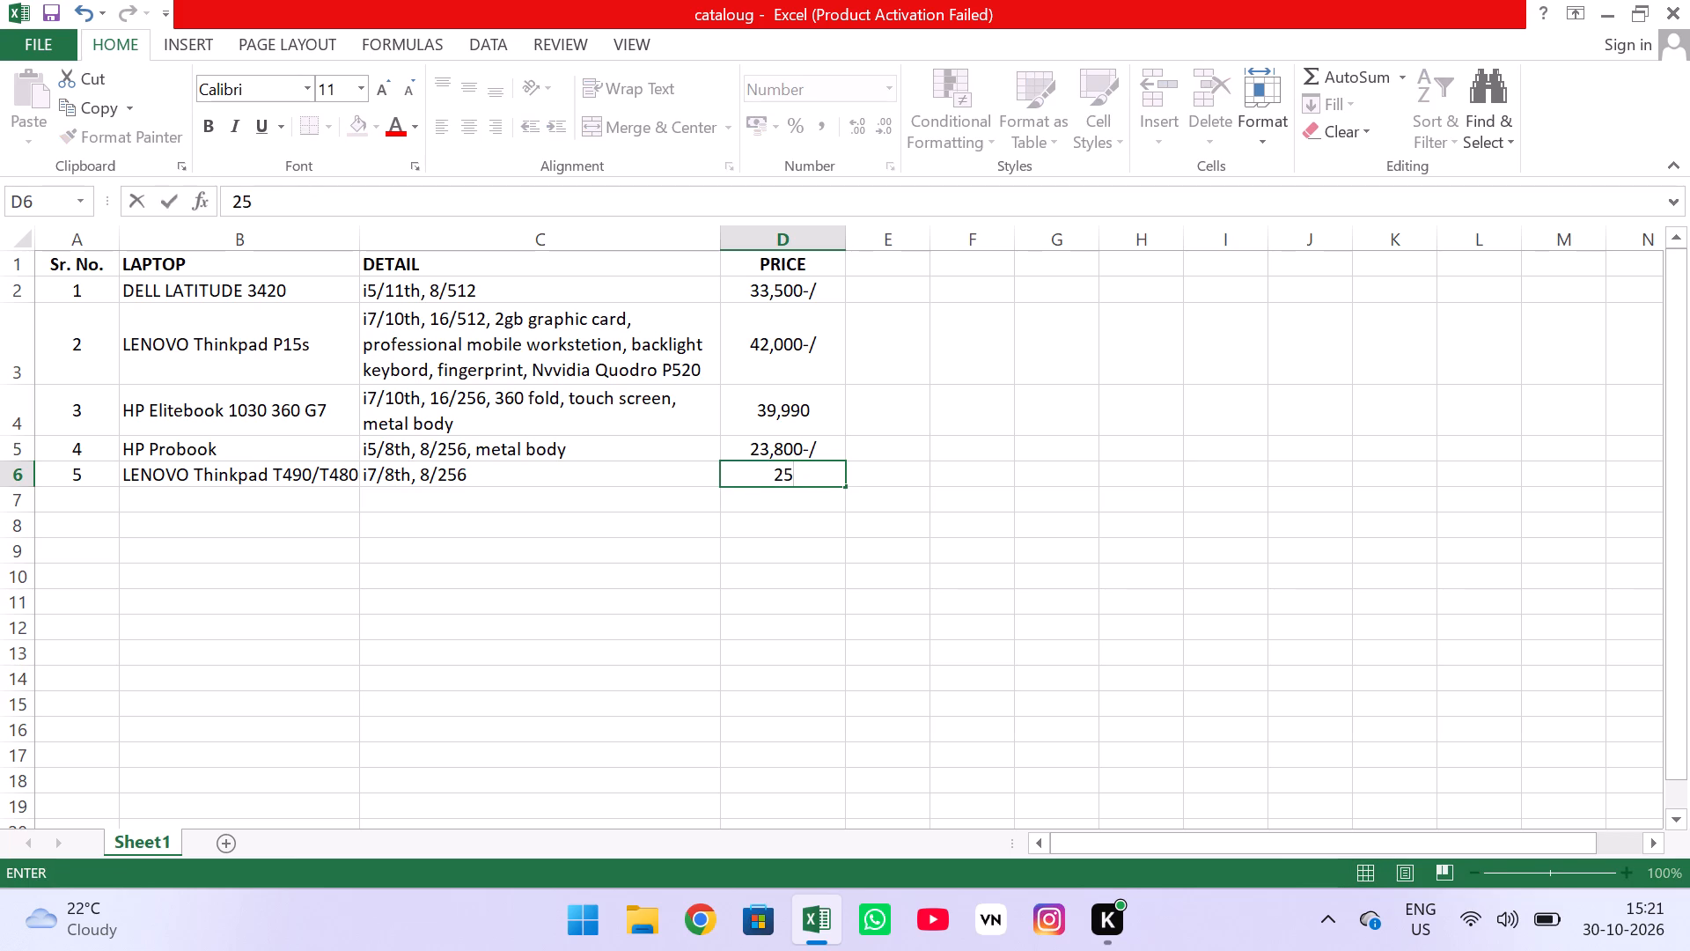
{"action": "type", "text": ",800"}
{"action": "type", "text": "-/"}
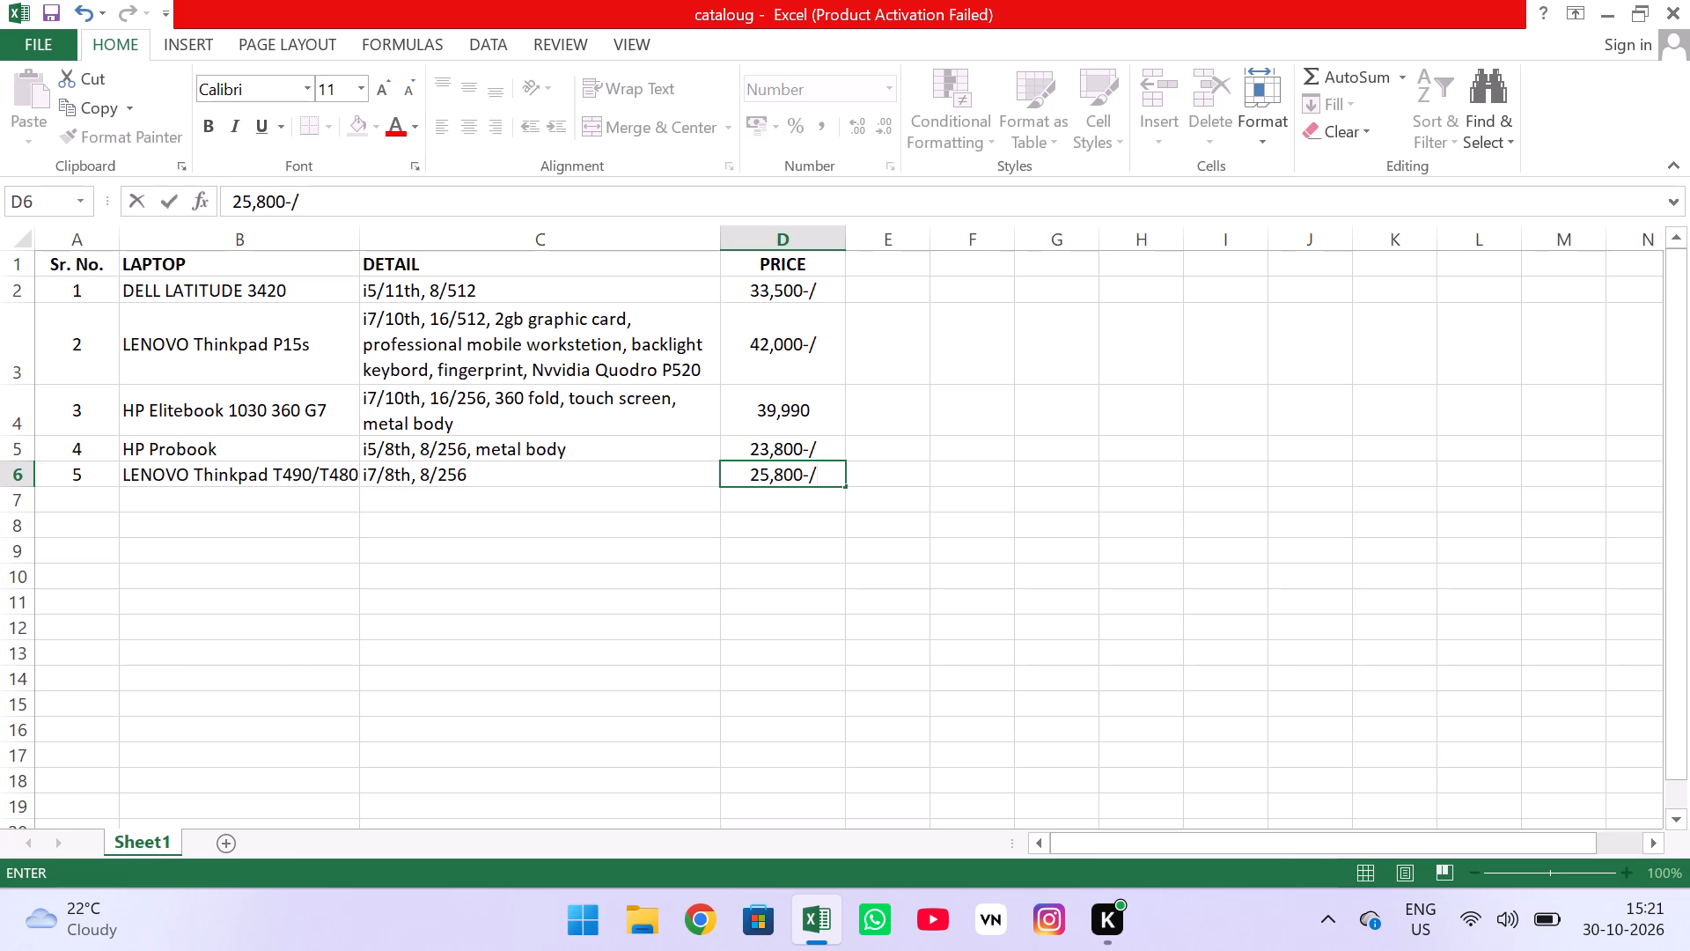
Re-enter the HP Elitebook 1030 360 G7's price in cell D4 as "39,990-/".
{"action": "key", "text": "Up"}
{"action": "key", "text": "Up"}
{"action": "key", "text": "Up"}
{"action": "key", "text": "Down"}
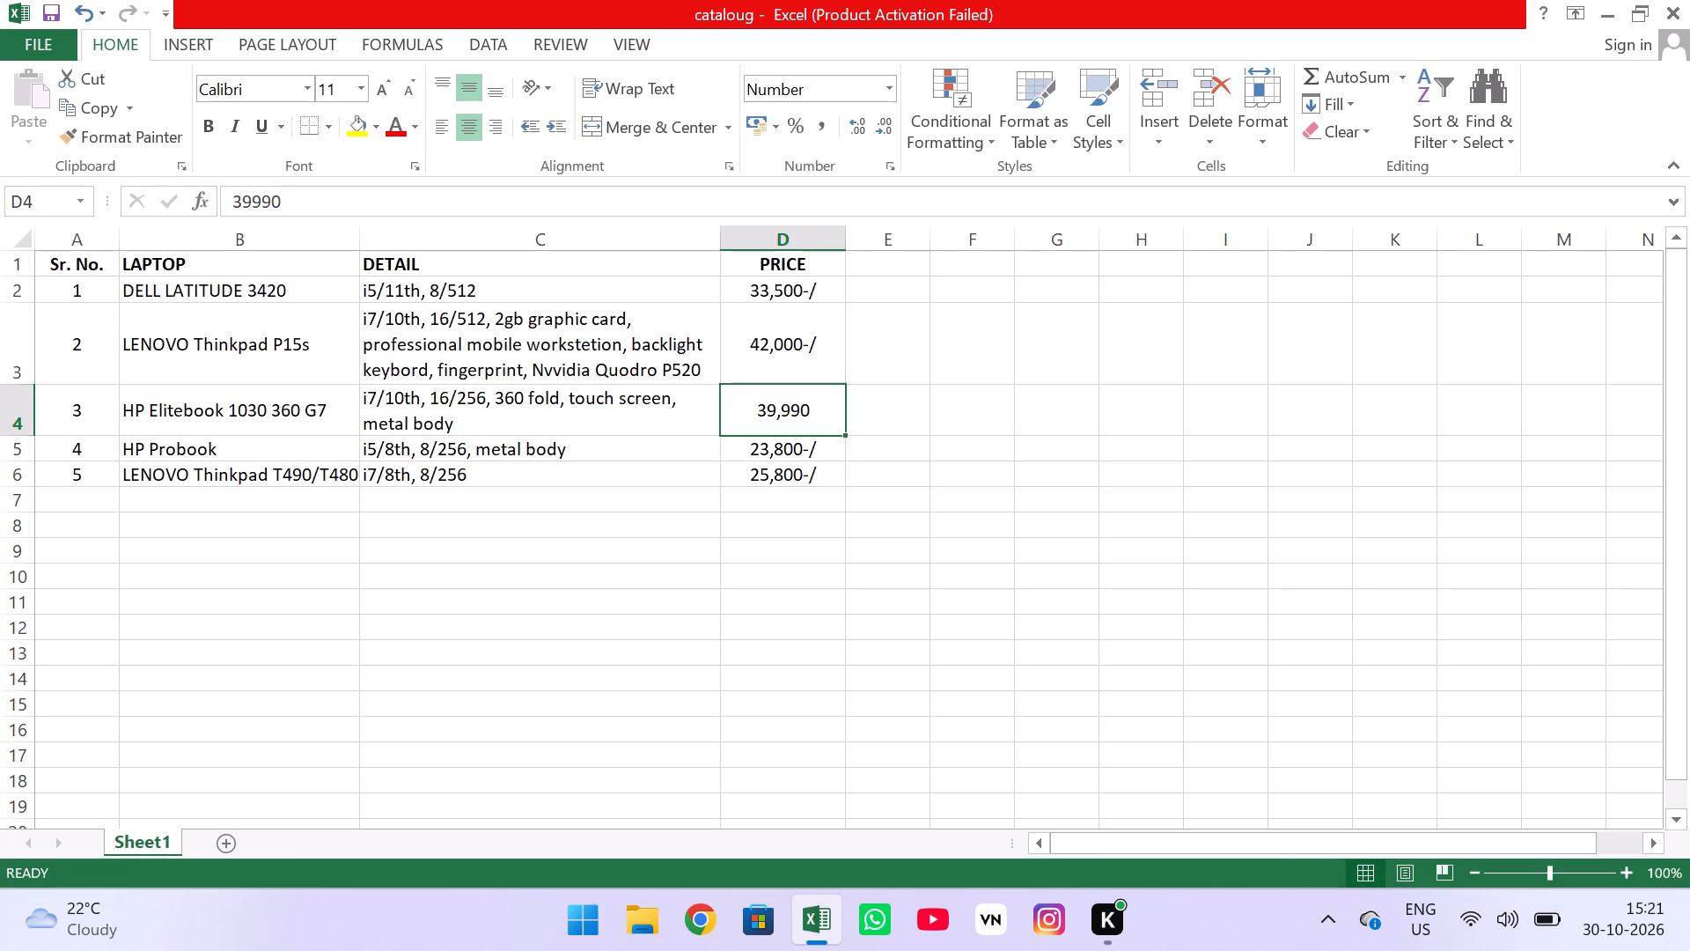
{"action": "type", "text": "39"}
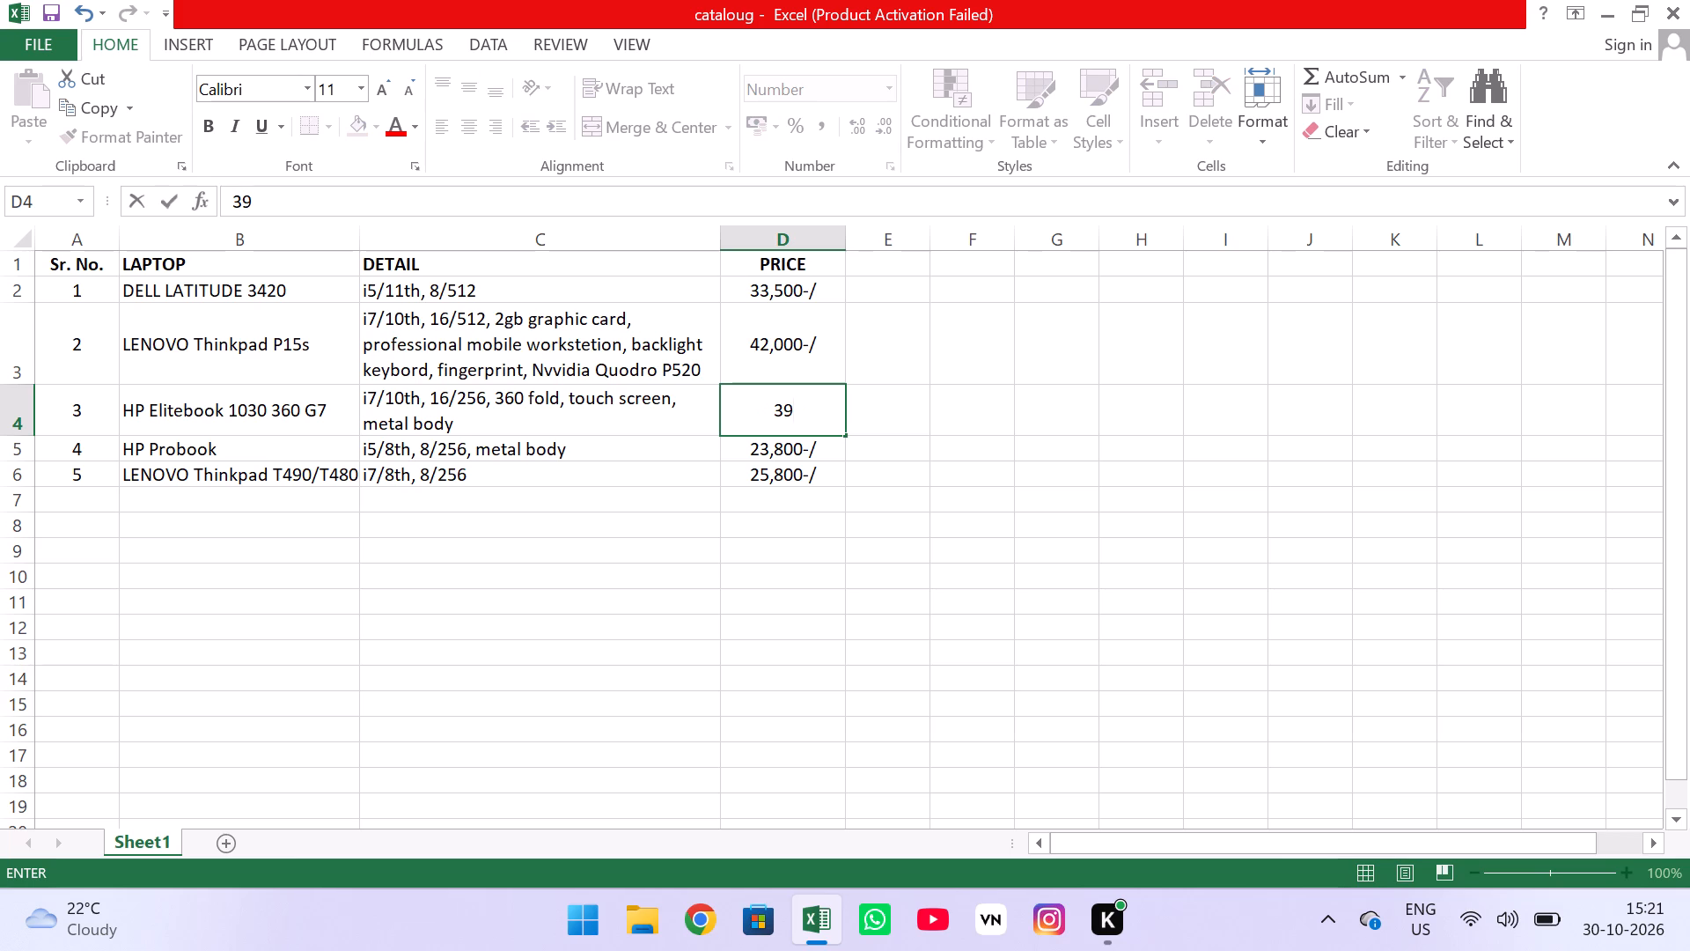
{"action": "key", "text": "comma"}
{"action": "type", "text": "990"}
{"action": "type", "text": "-/"}
{"action": "key", "text": "Down"}
{"action": "key", "text": "Down"}
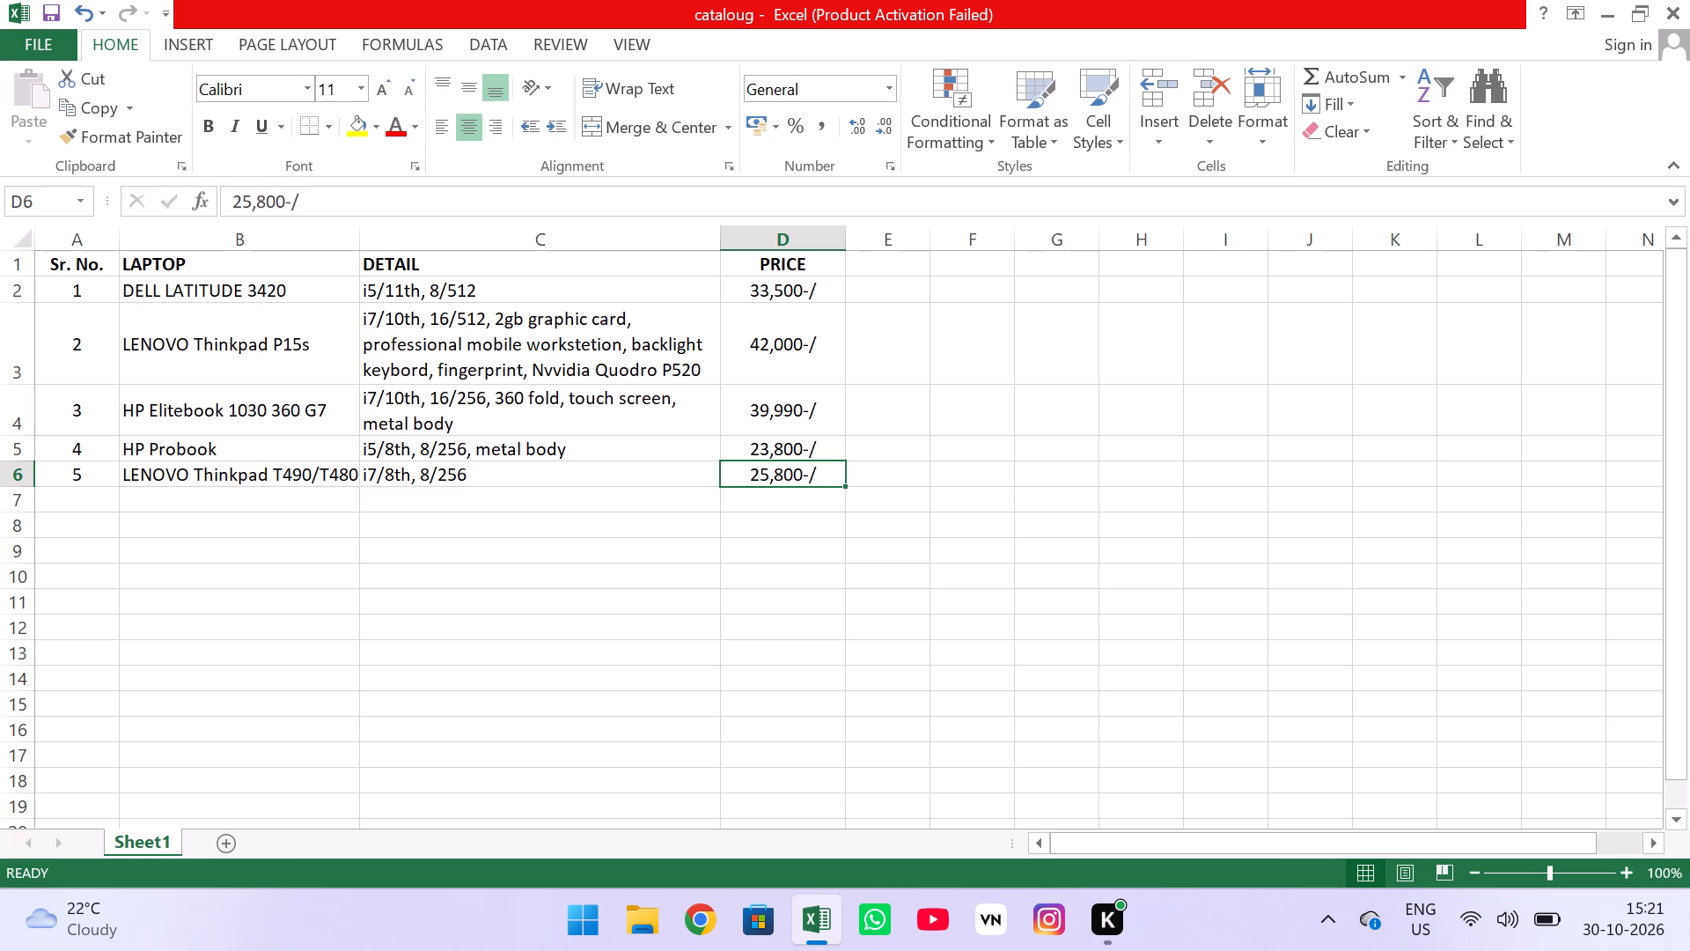
Enter serial number 6 in cell A7 for the sixth laptop.
{"action": "left_click", "coordinate": [53, 496]}
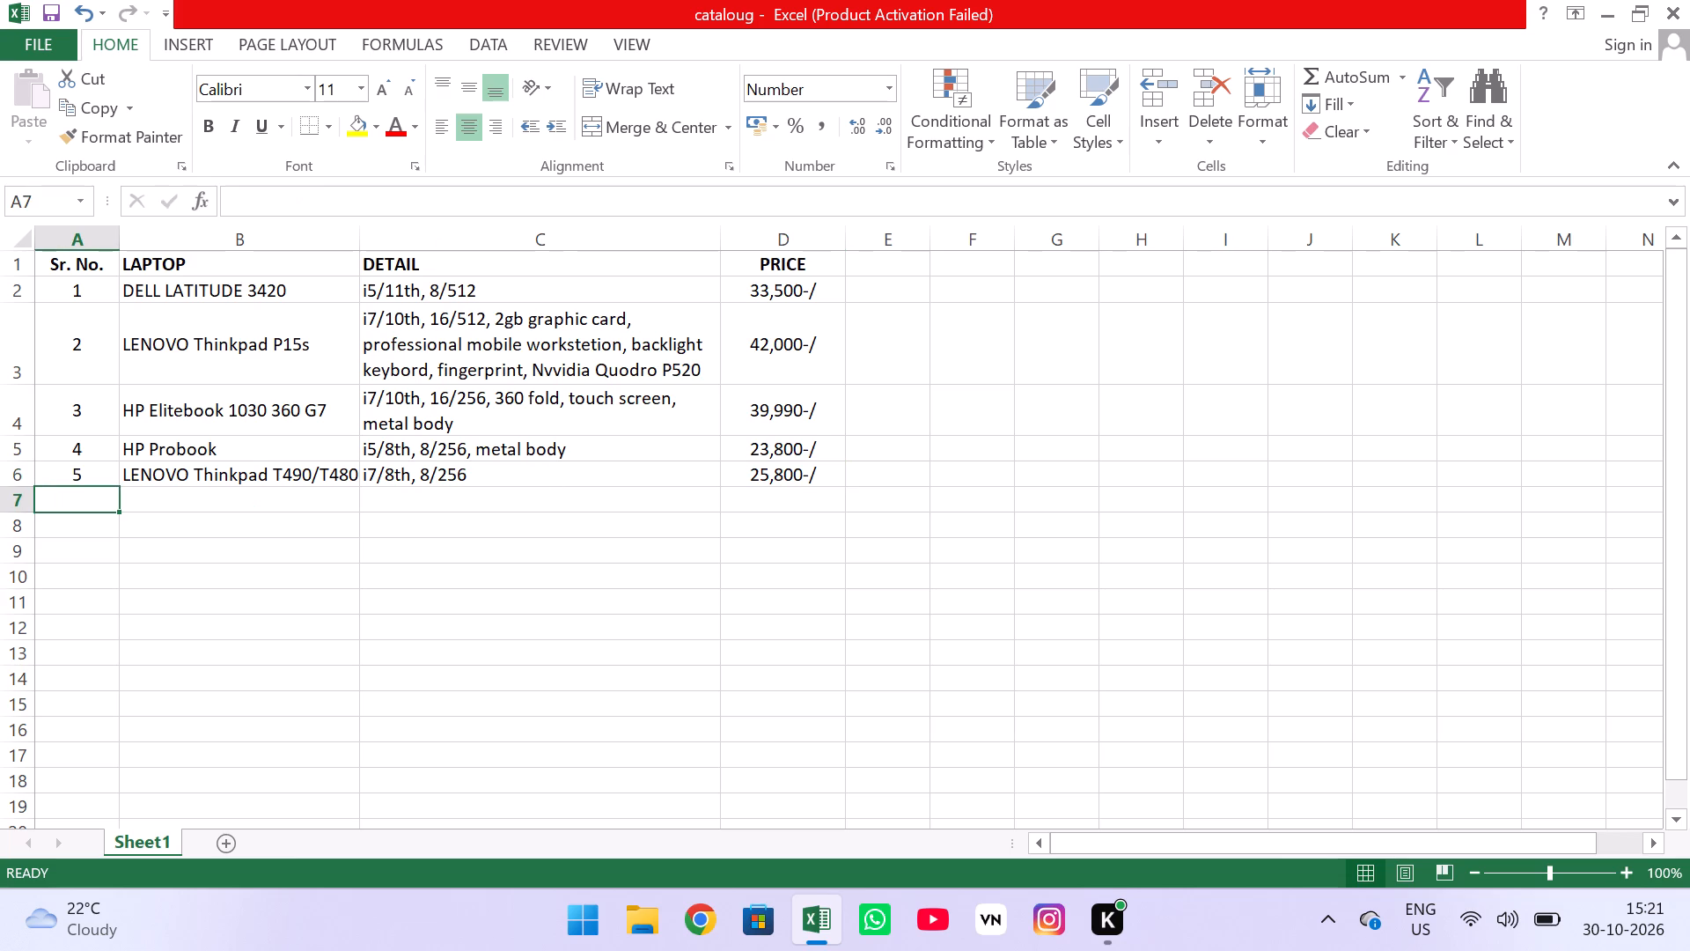
{"action": "key", "text": "6"}
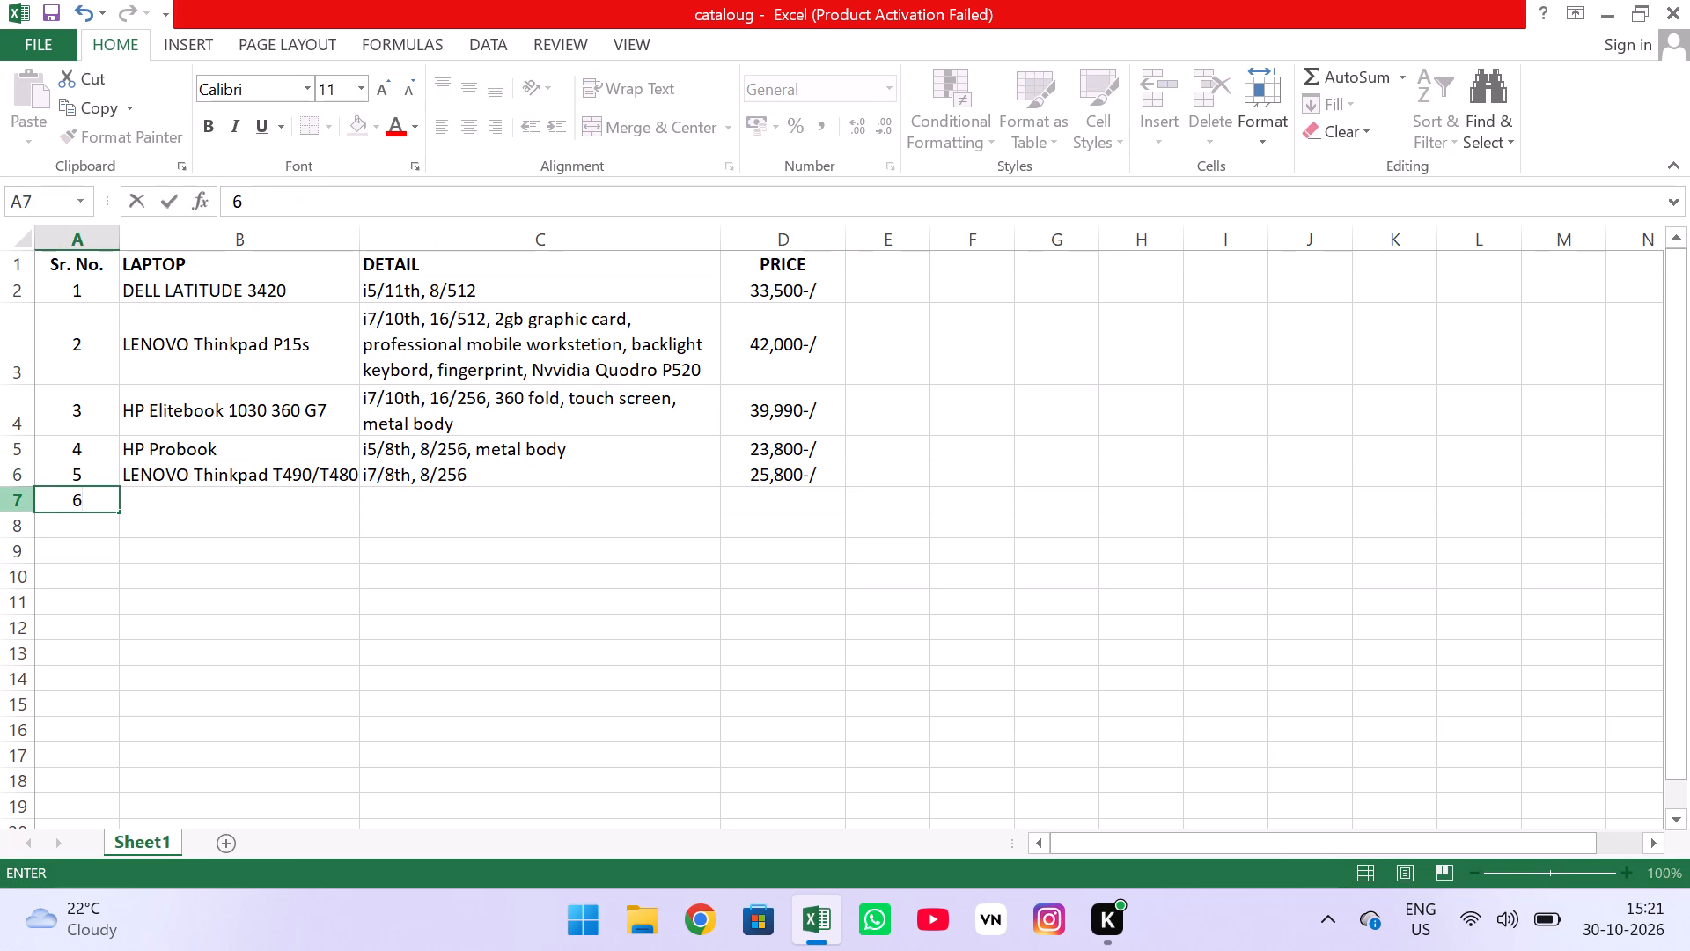
{"action": "key", "text": "Tab"}
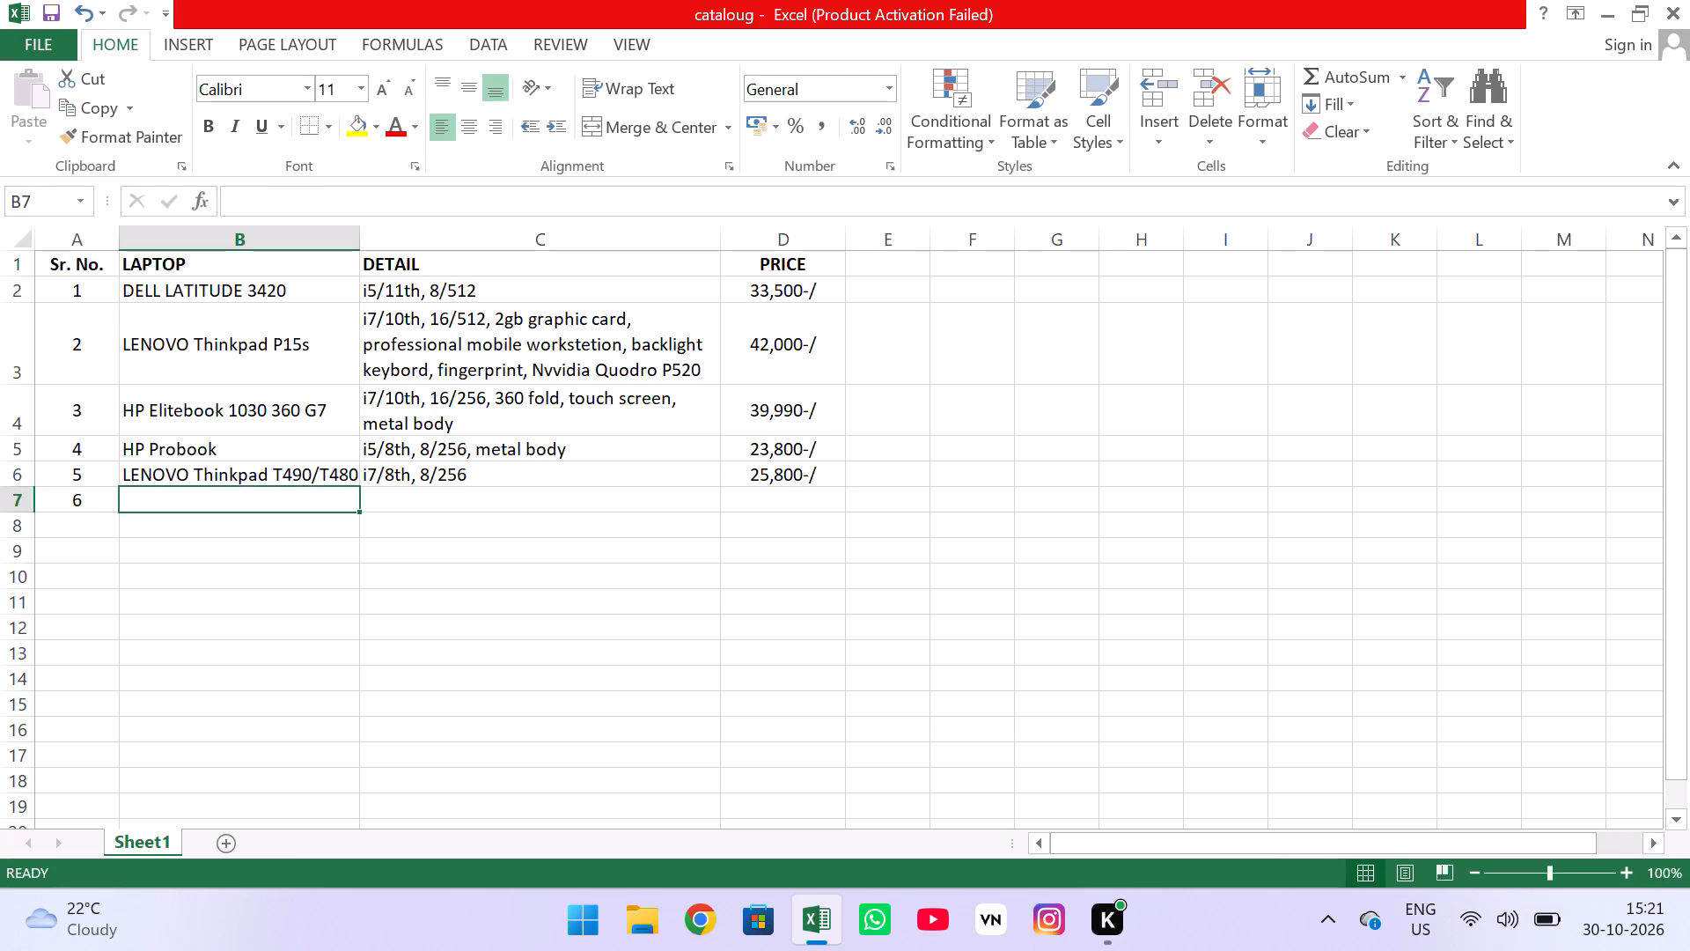
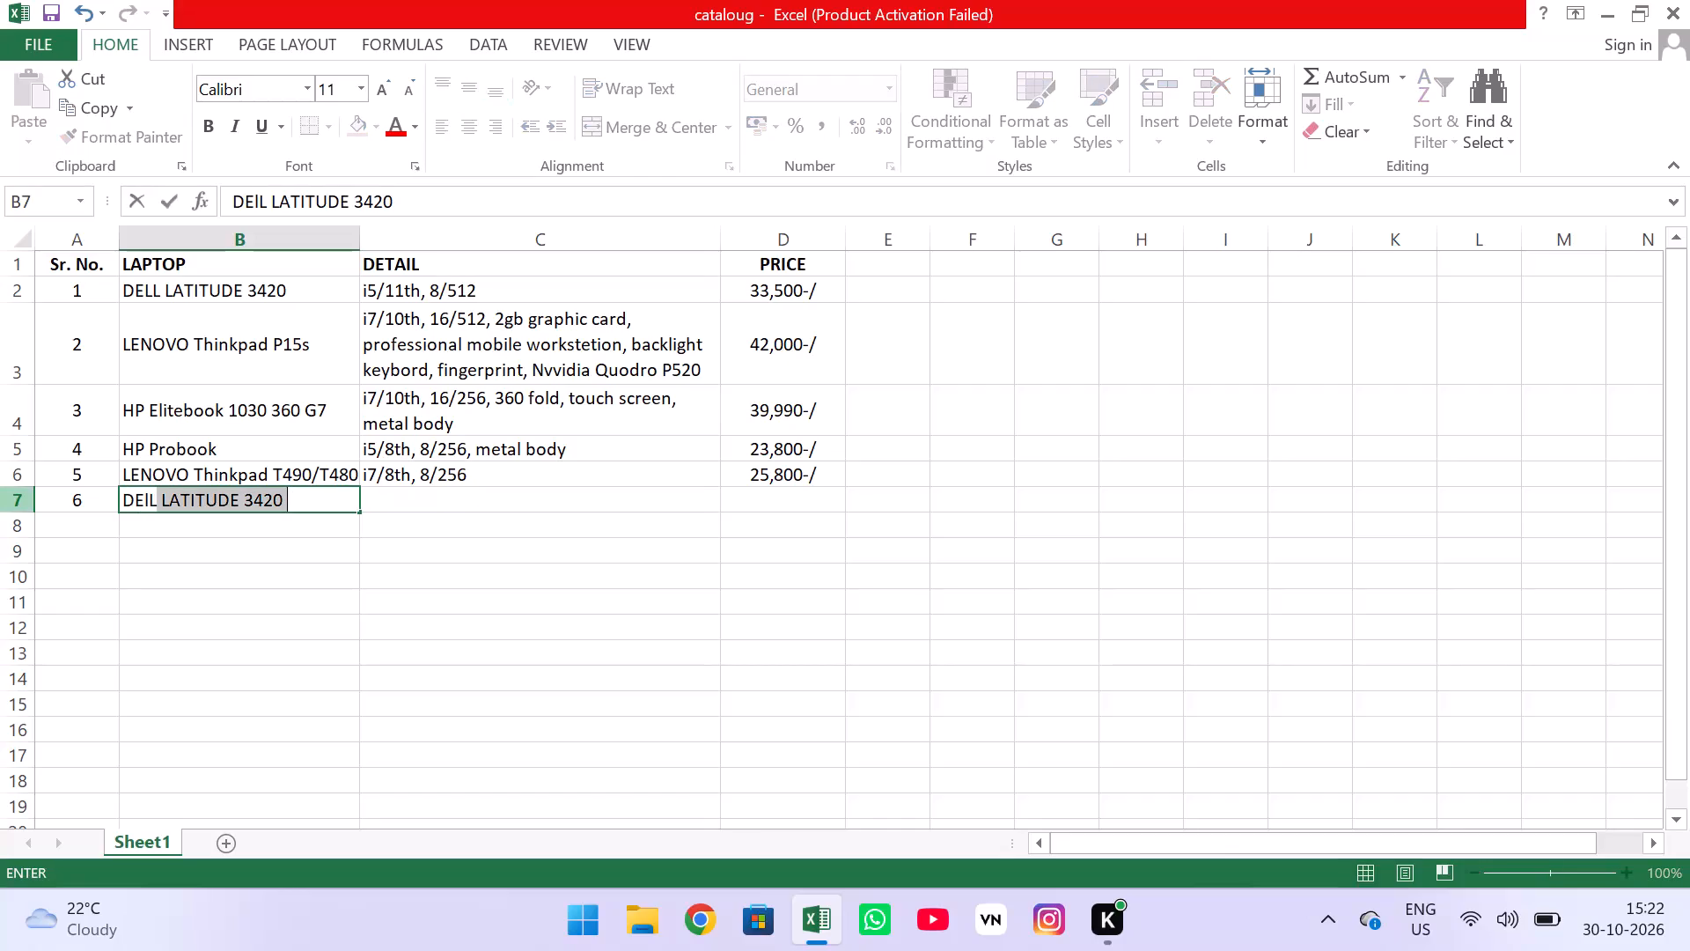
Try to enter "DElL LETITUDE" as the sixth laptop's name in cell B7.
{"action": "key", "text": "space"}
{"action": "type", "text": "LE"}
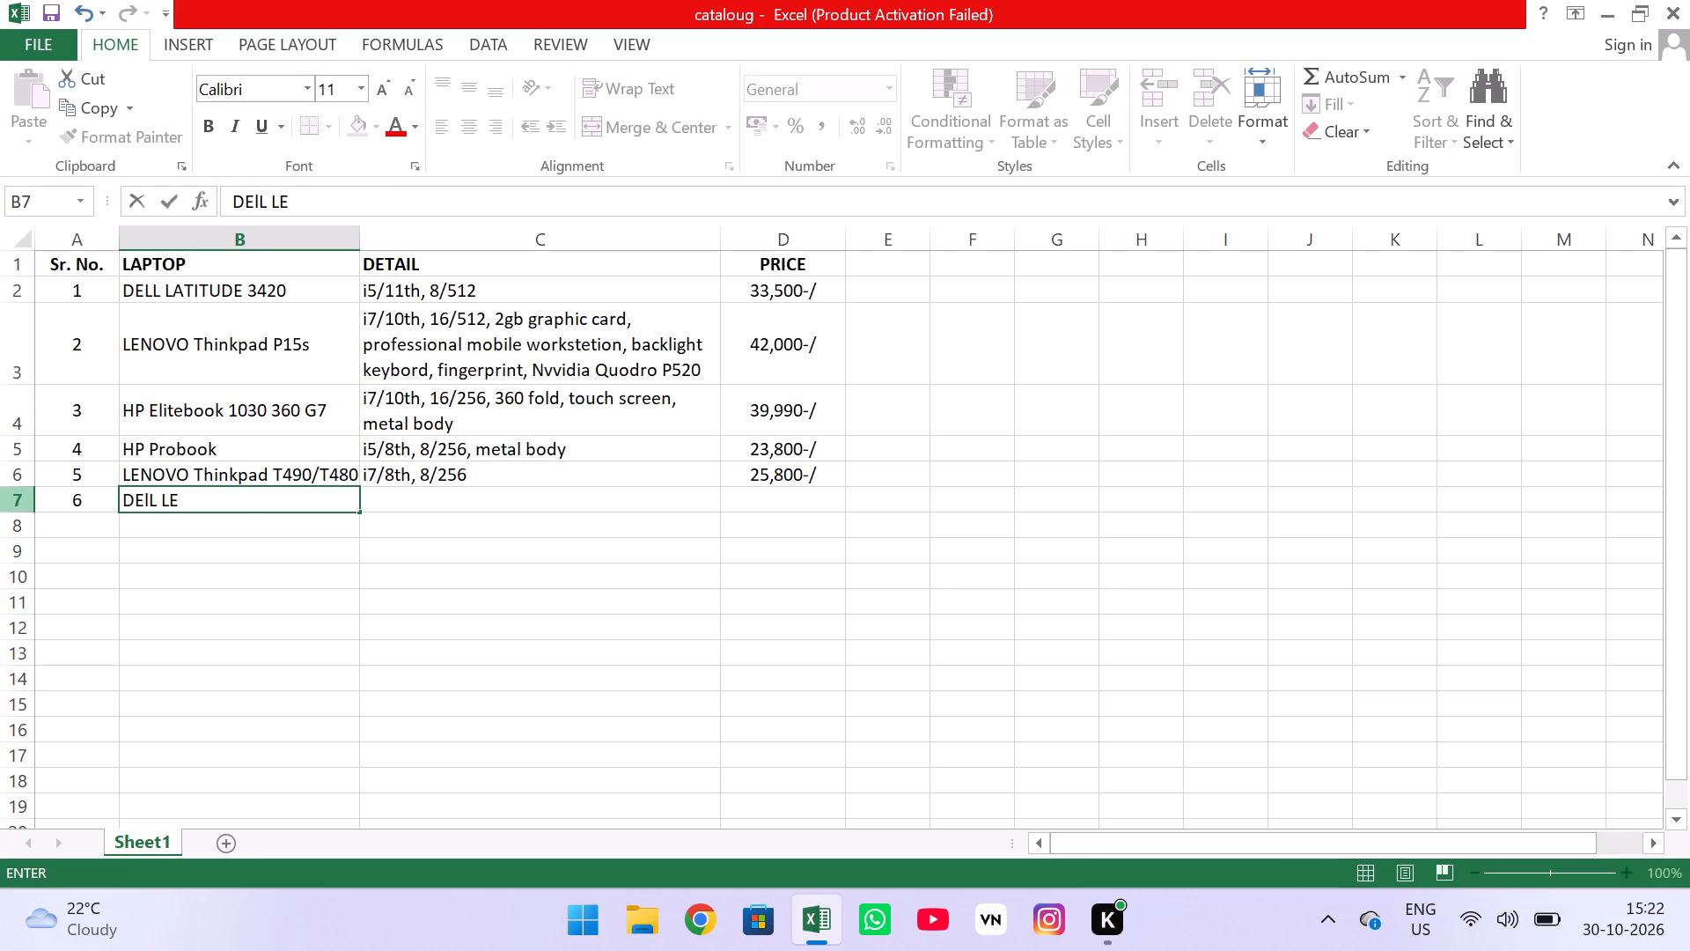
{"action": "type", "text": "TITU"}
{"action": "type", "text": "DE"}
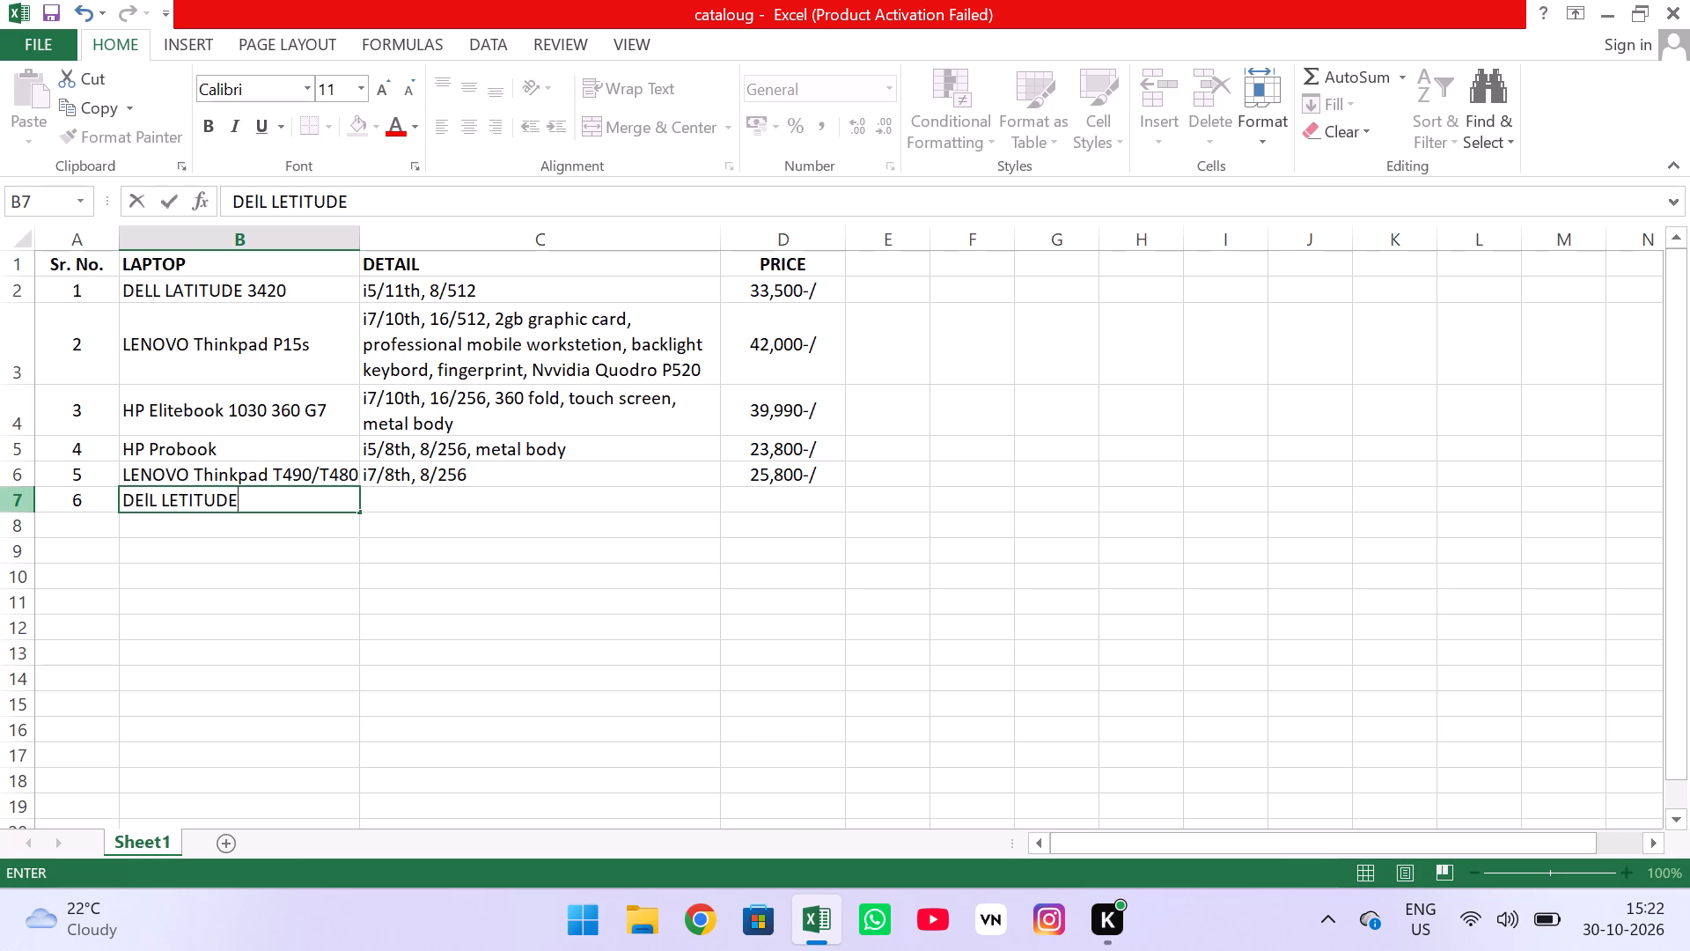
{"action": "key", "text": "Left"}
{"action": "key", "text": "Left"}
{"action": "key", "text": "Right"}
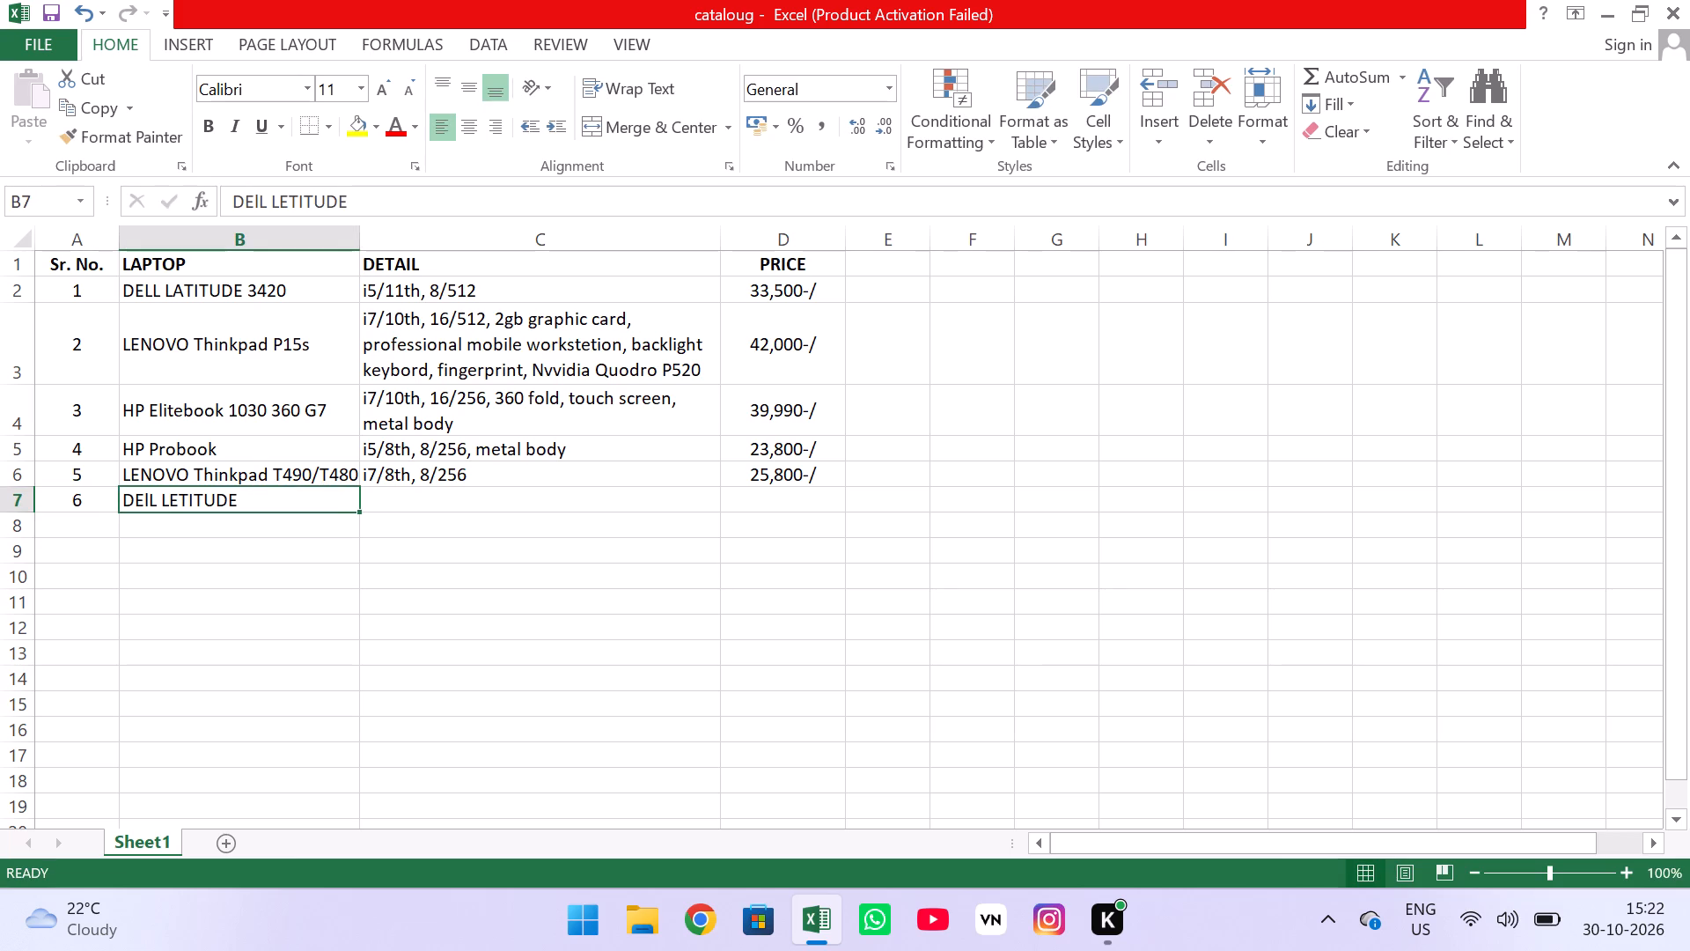
Enter "DELL LATITUDE 7420" as the sixth laptop's name in cell B7.
{"action": "type", "text": "DE"}
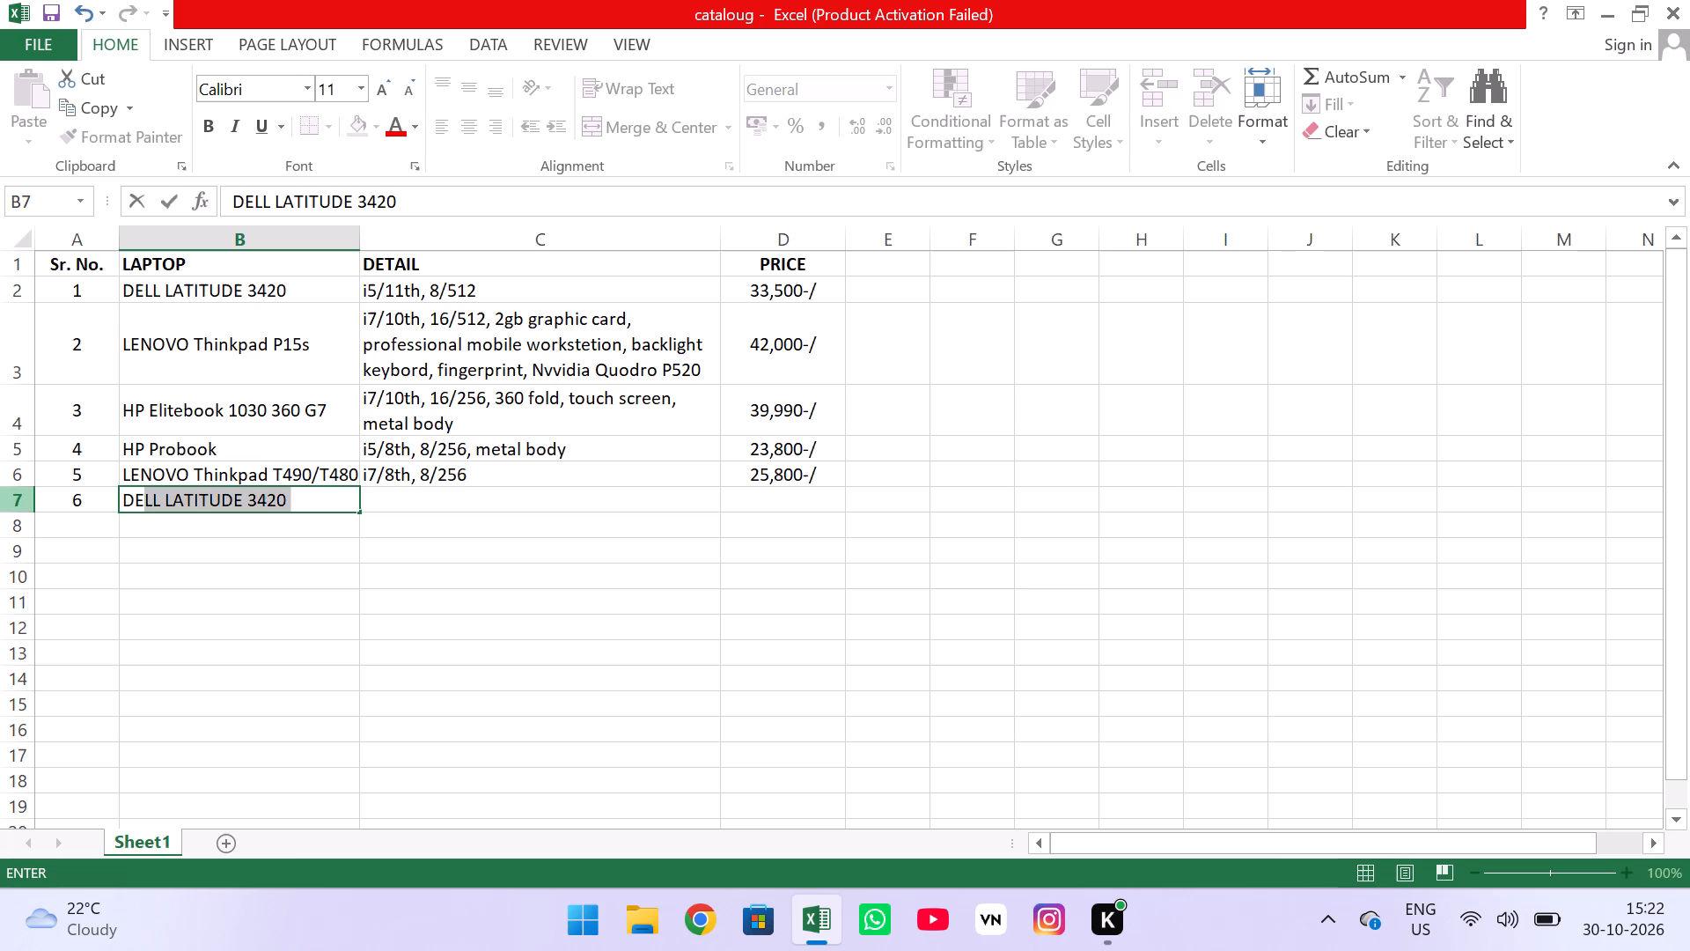
{"action": "type", "text": "LL"}
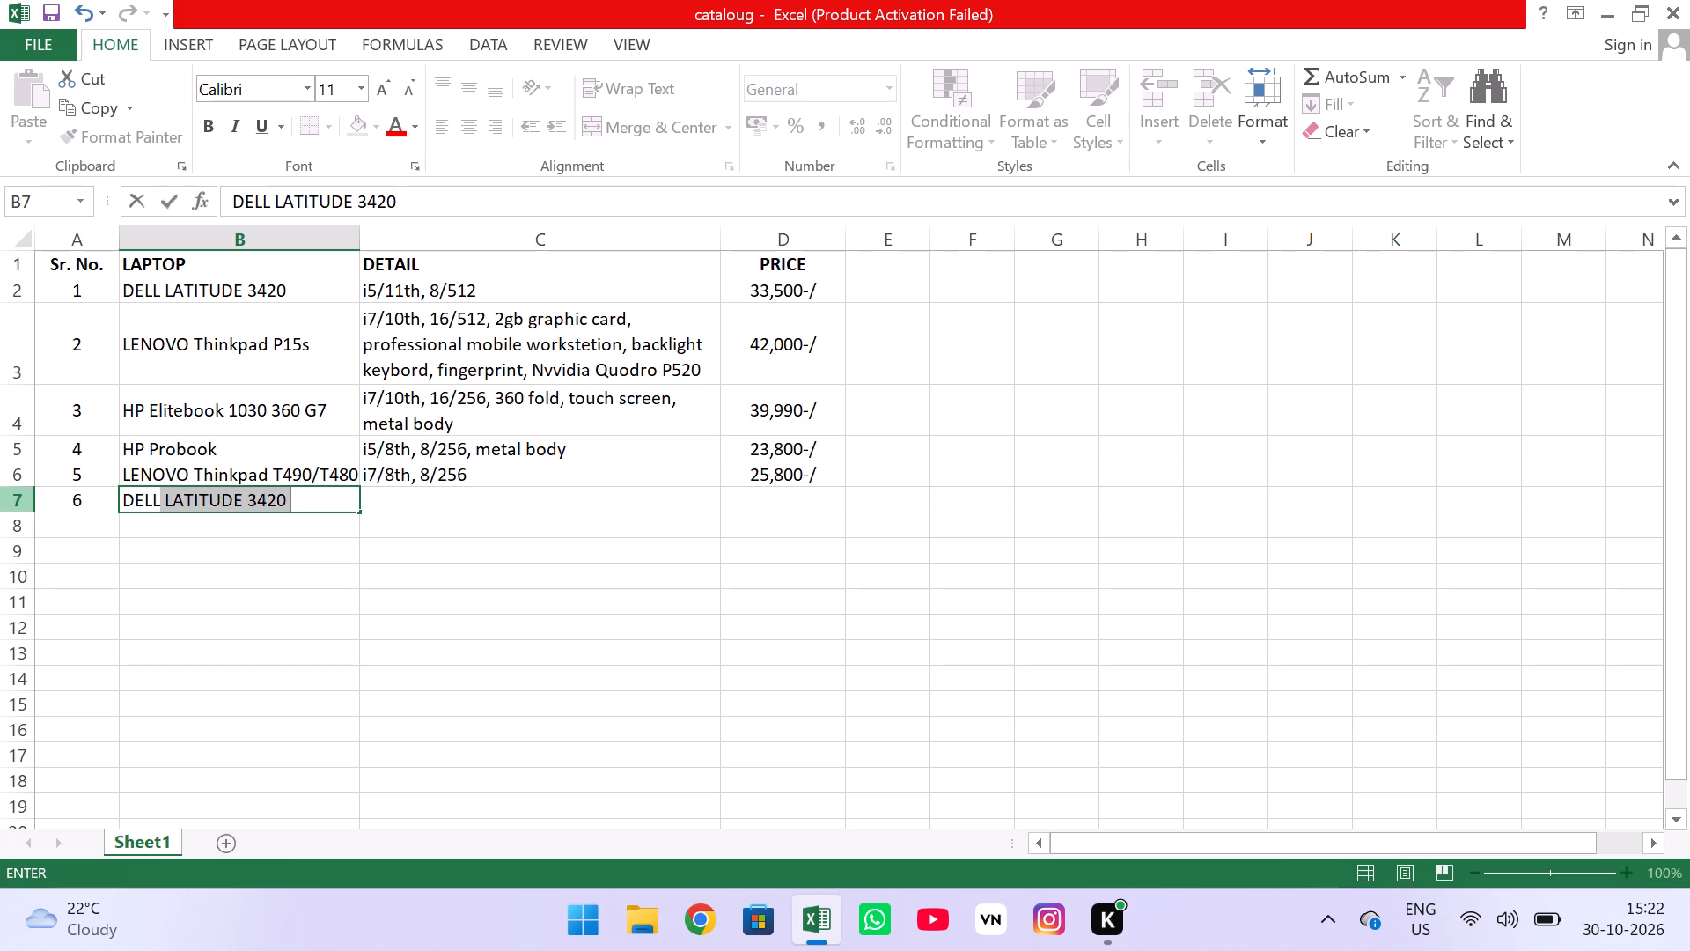
{"action": "key", "text": "space"}
{"action": "type", "text": "LETITUDE"}
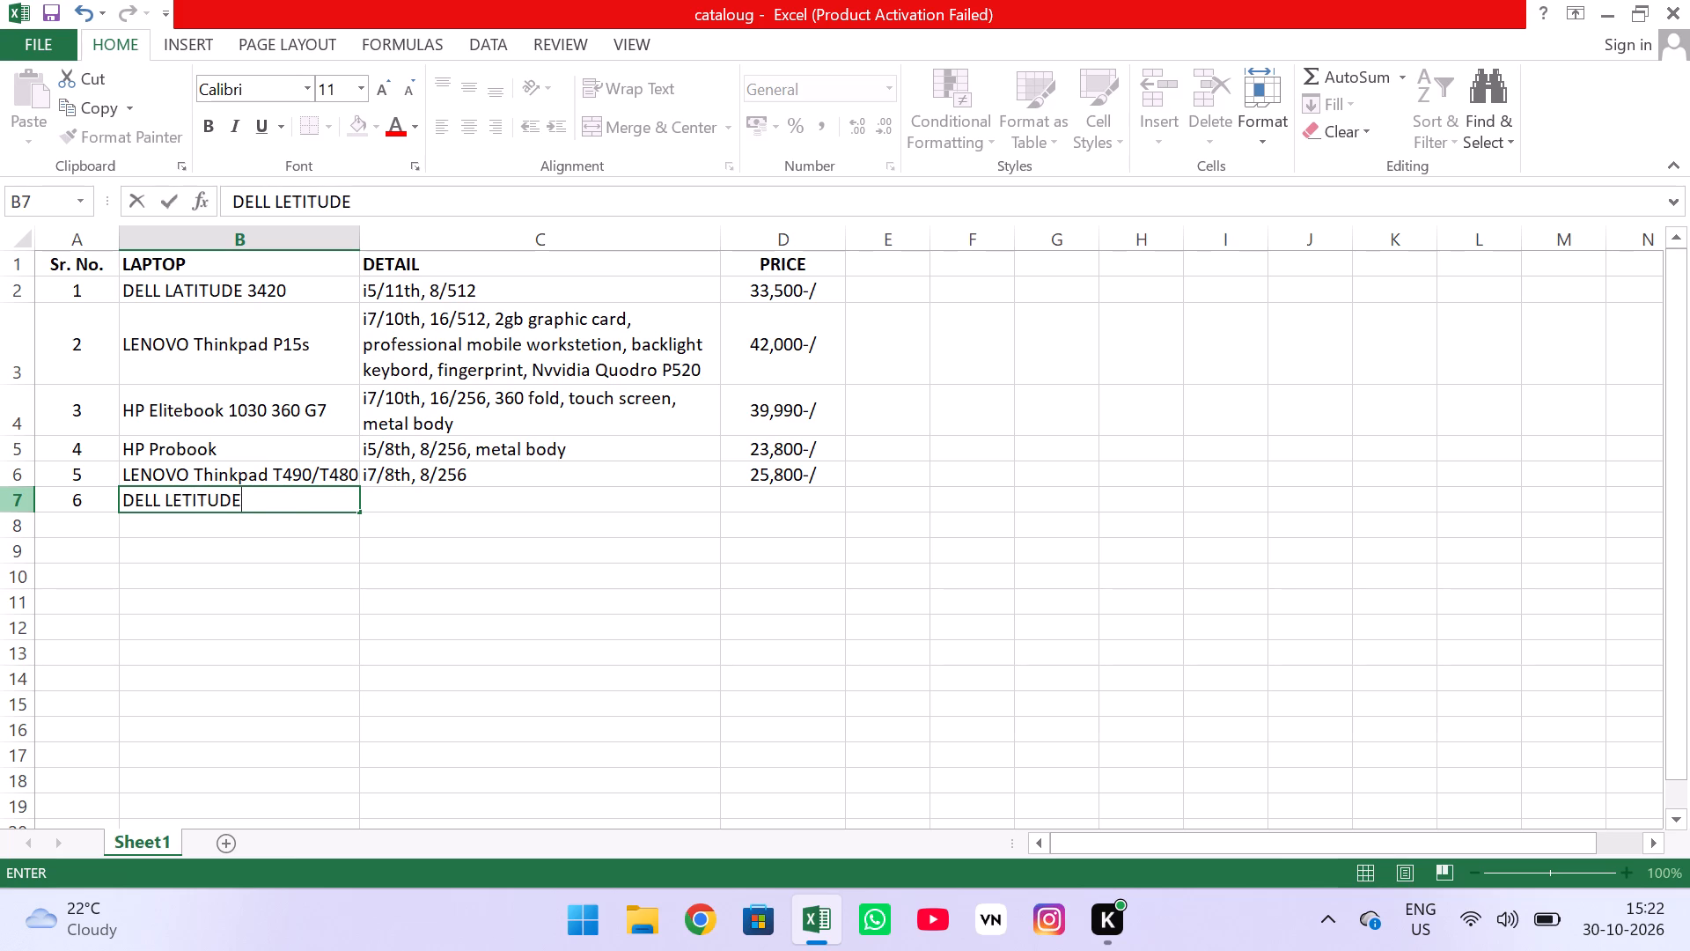
{"action": "key", "text": "space"}
{"action": "key", "text": "BackSpace"}
{"action": "key", "text": "BackSpace"}
{"action": "key", "text": "BackSpace"}
{"action": "key", "text": "BackSpace"}
{"action": "key", "text": "BackSpace"}
{"action": "key", "text": "BackSpace"}
{"action": "key", "text": "BackSpace"}
{"action": "key", "text": "BackSpace"}
{"action": "type", "text": "ATI"}
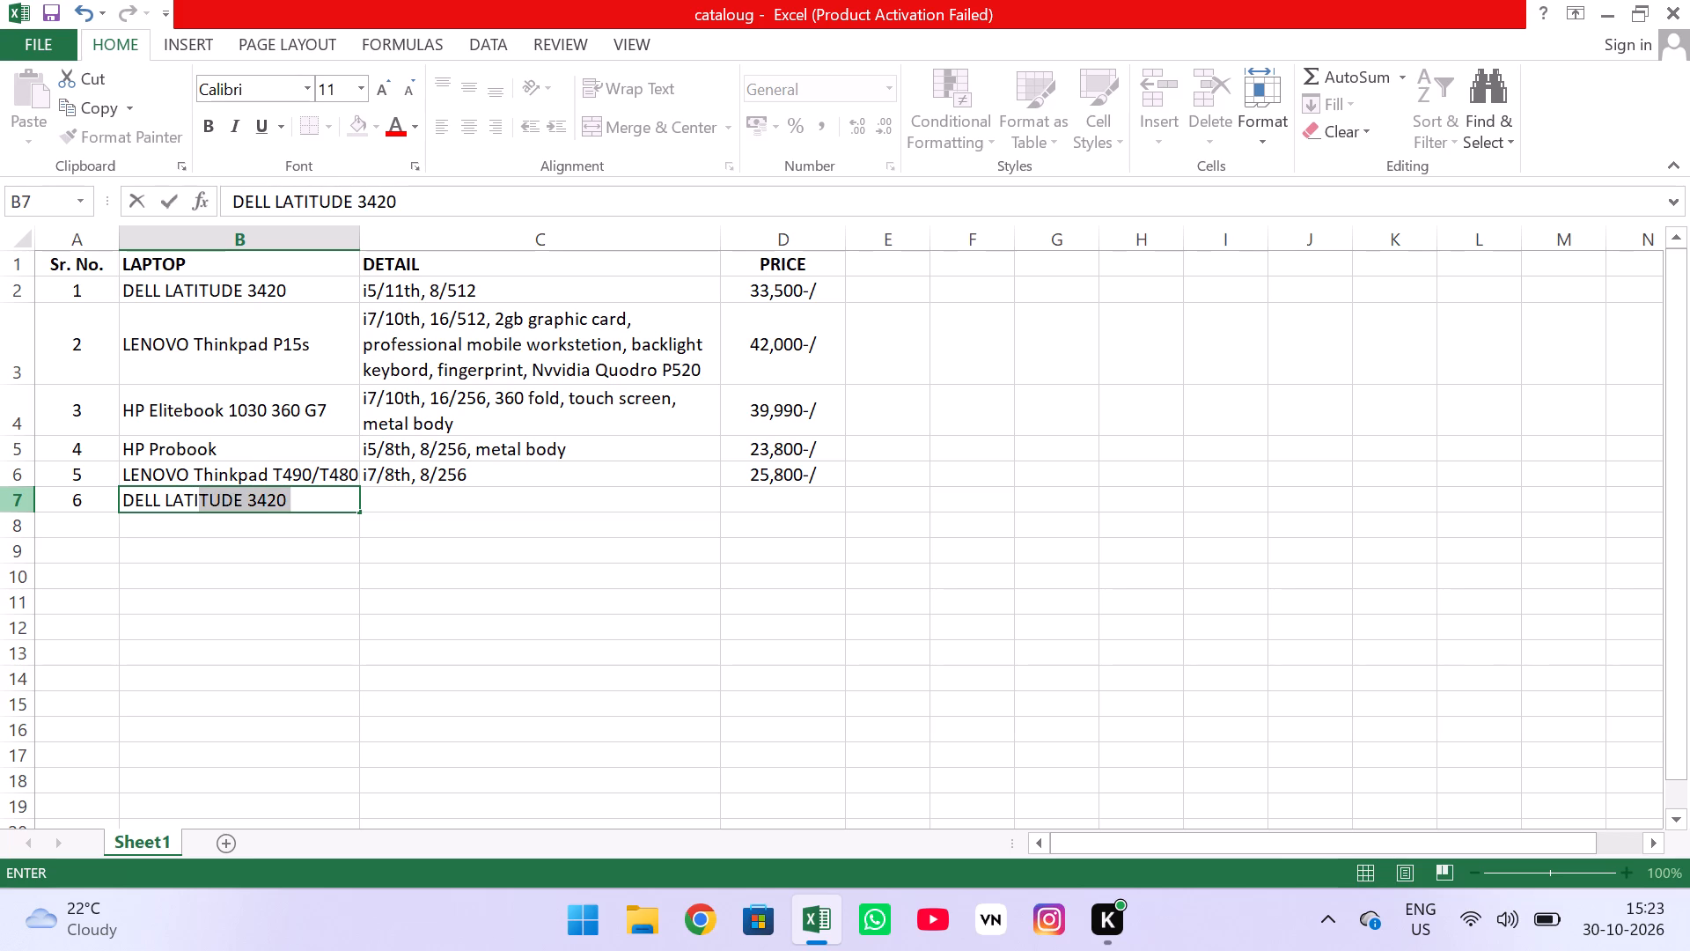
{"action": "type", "text": "TUDE"}
{"action": "key", "text": "space"}
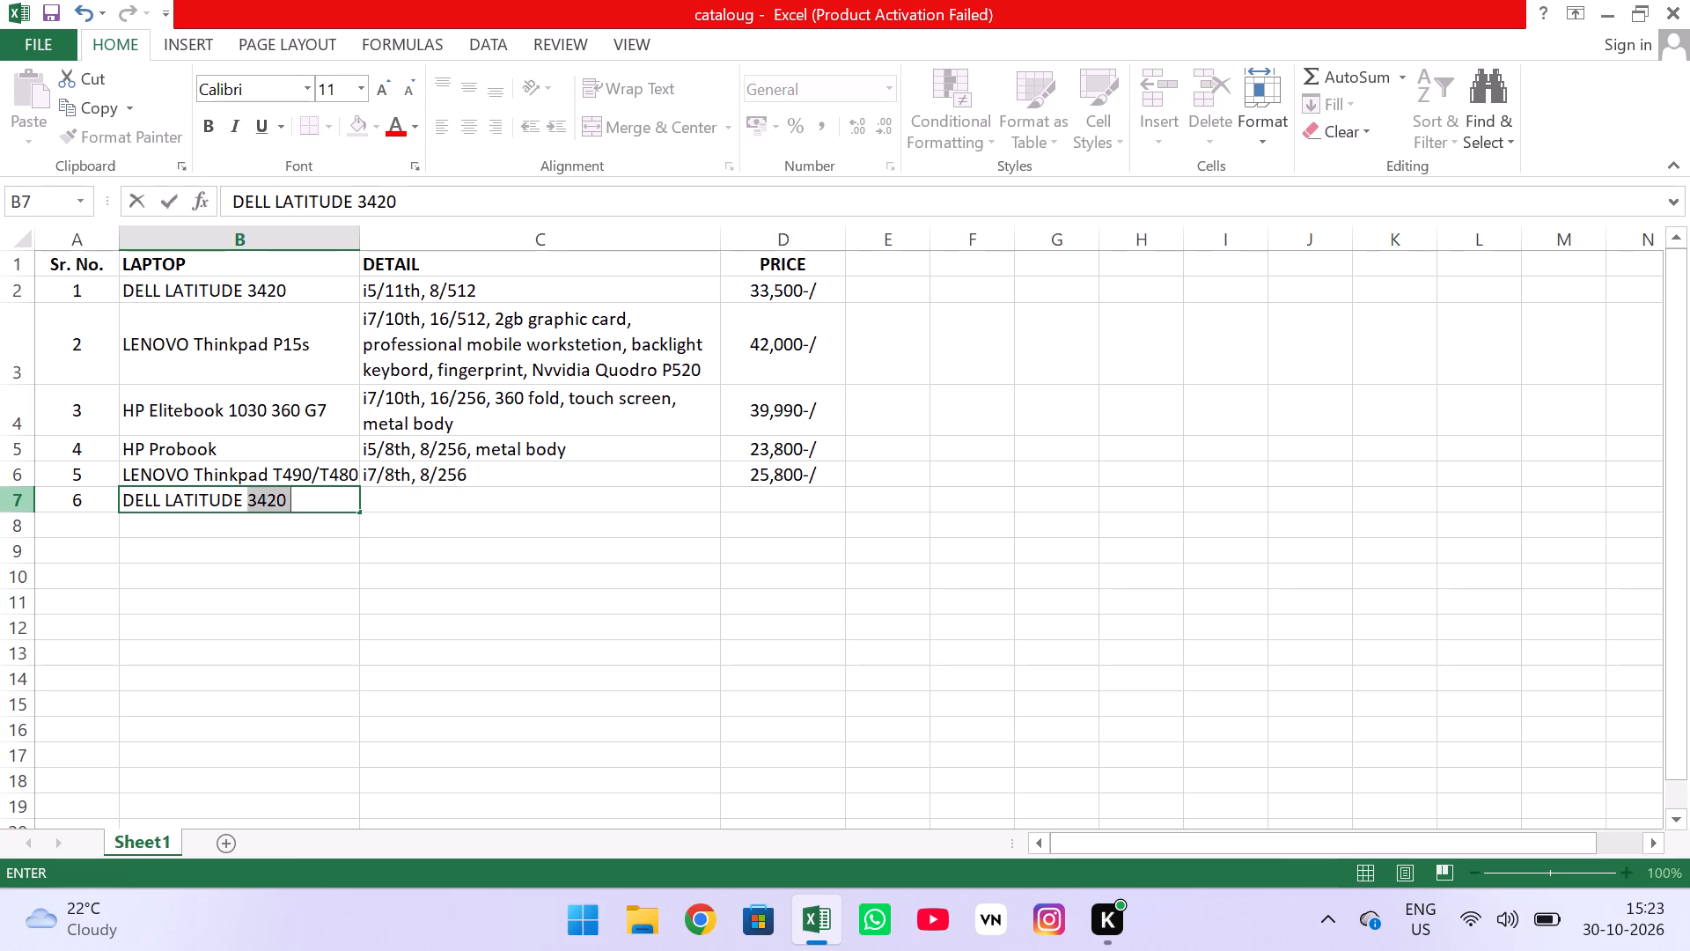
{"action": "type", "text": "74"}
{"action": "type", "text": "20"}
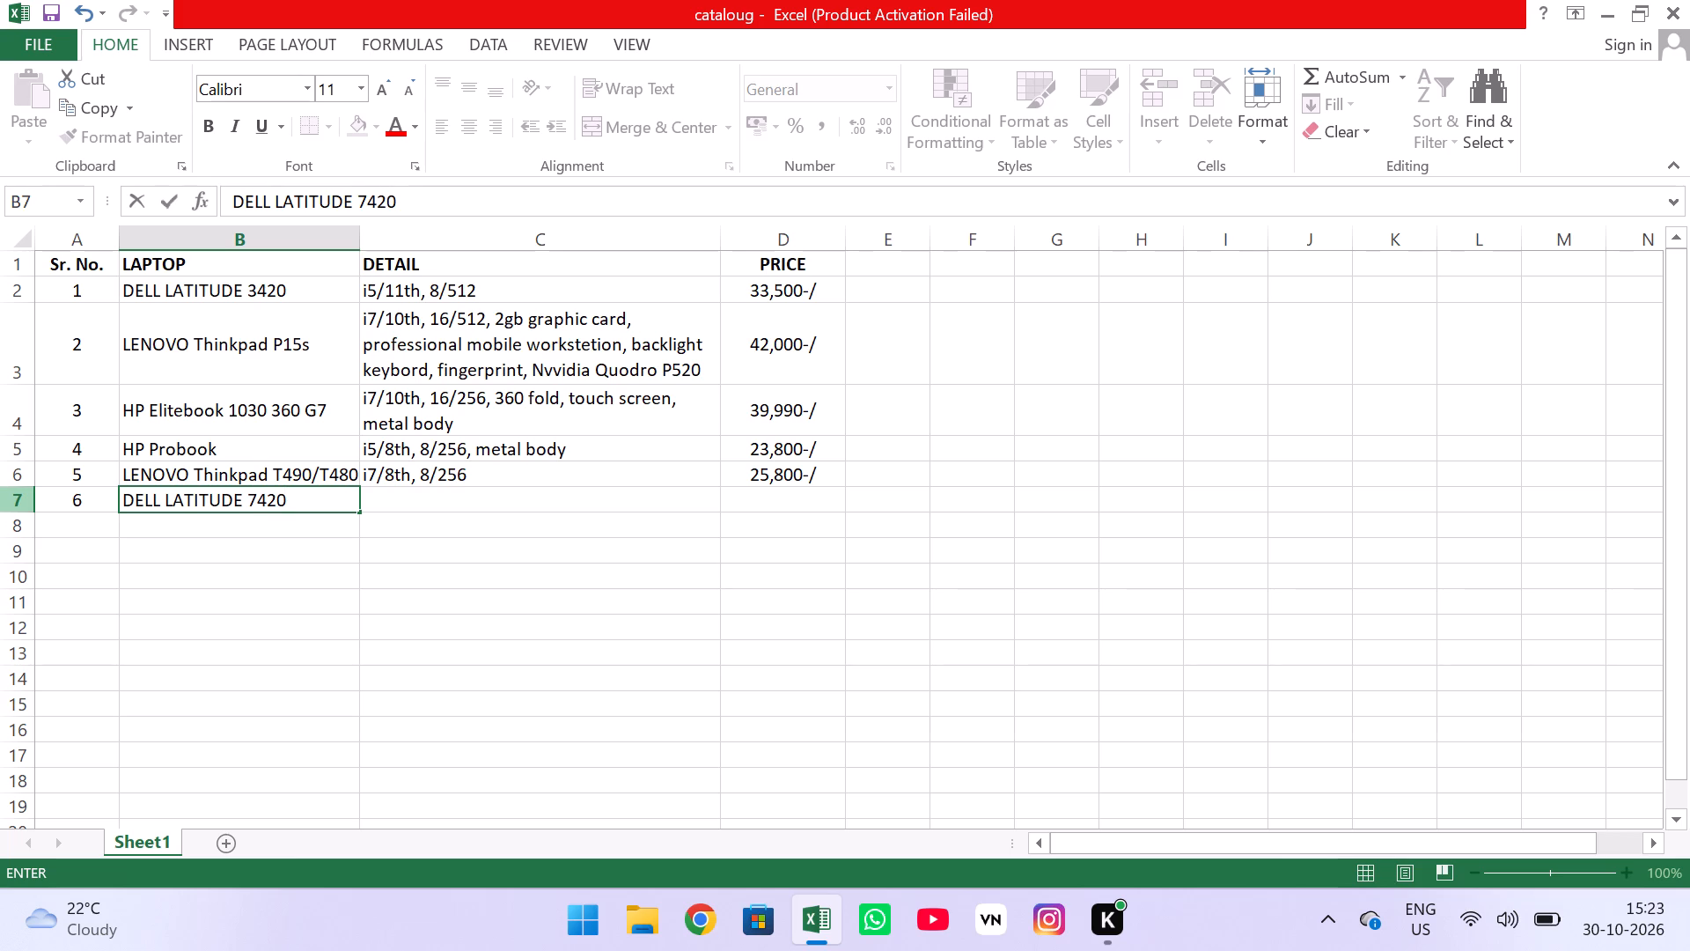
{"action": "key", "text": "space"}
{"action": "key", "text": "Tab"}
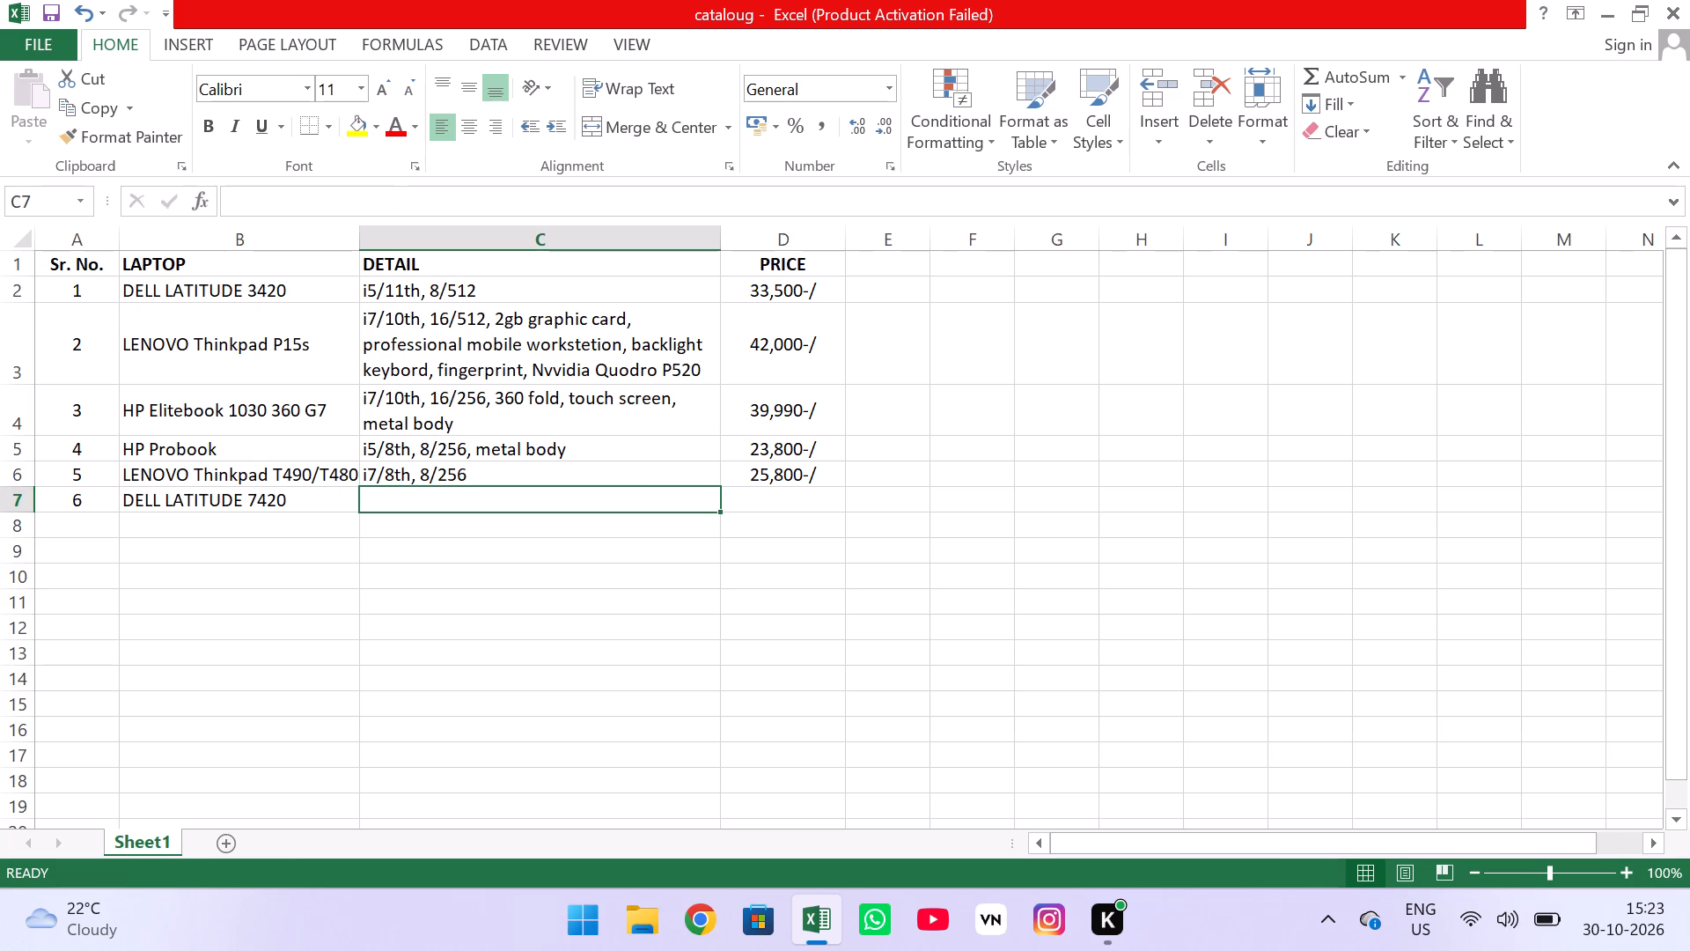
Enter the DELL LATITUDE 7420's details in cell C7 as "i7/11th, 16/256, touch screen".
{"action": "type", "text": "i7"}
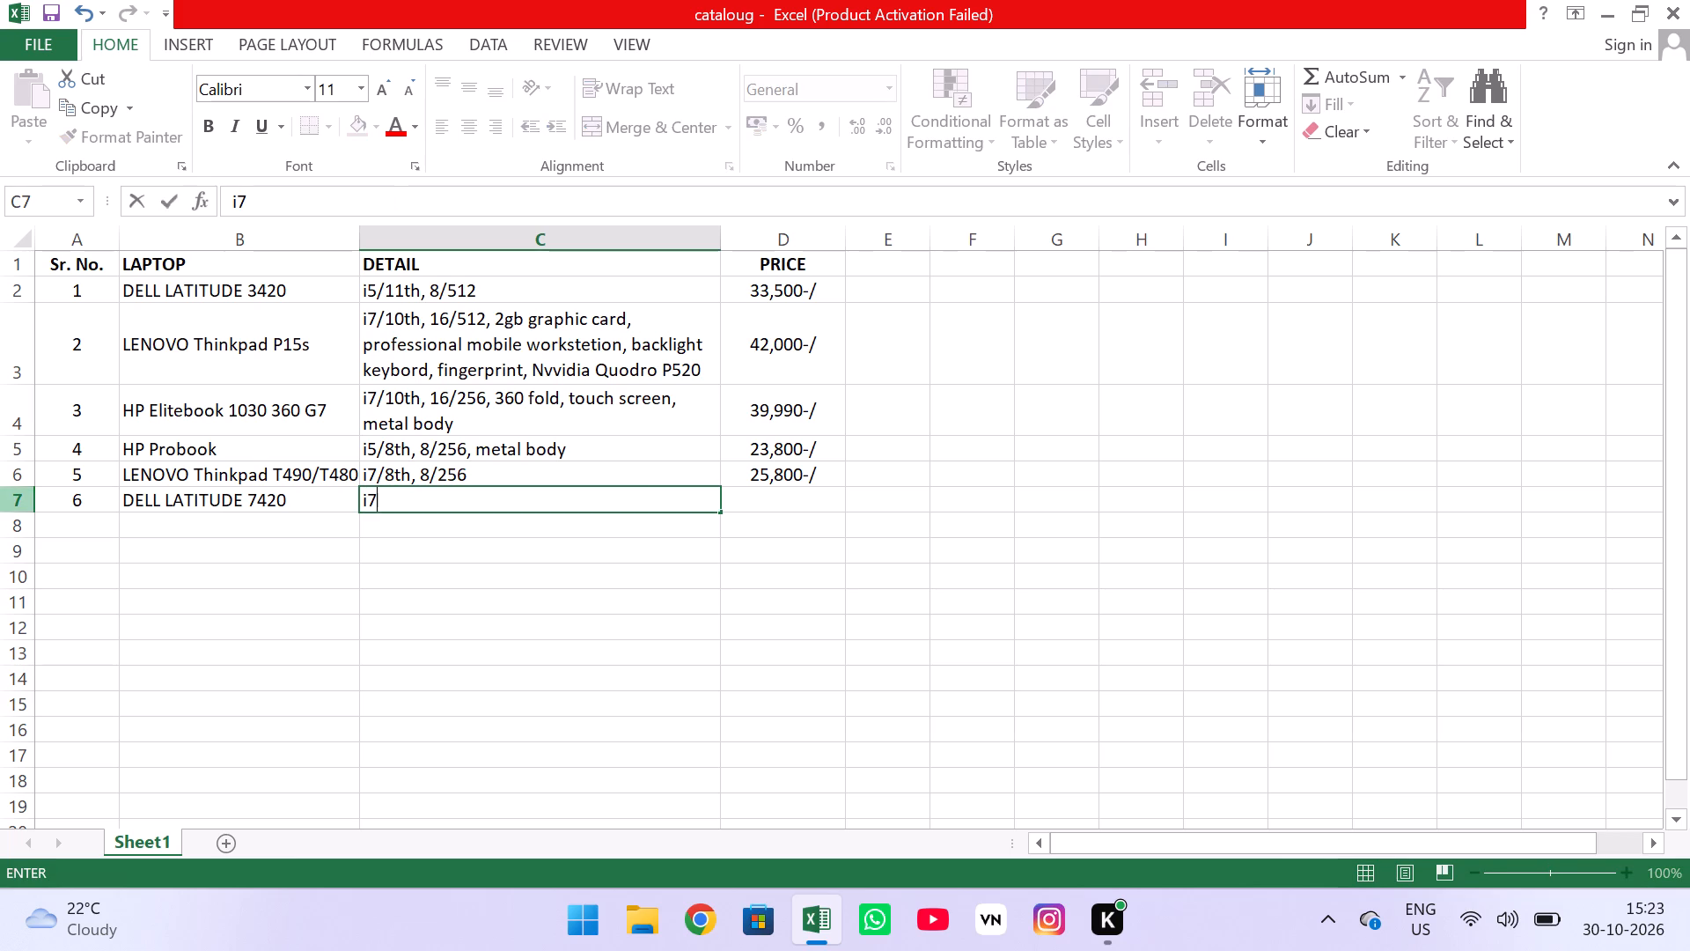
{"action": "key", "text": "slash"}
{"action": "type", "text": "11"}
{"action": "type", "text": "th"}
{"action": "type", "text": ","}
{"action": "key", "text": "space"}
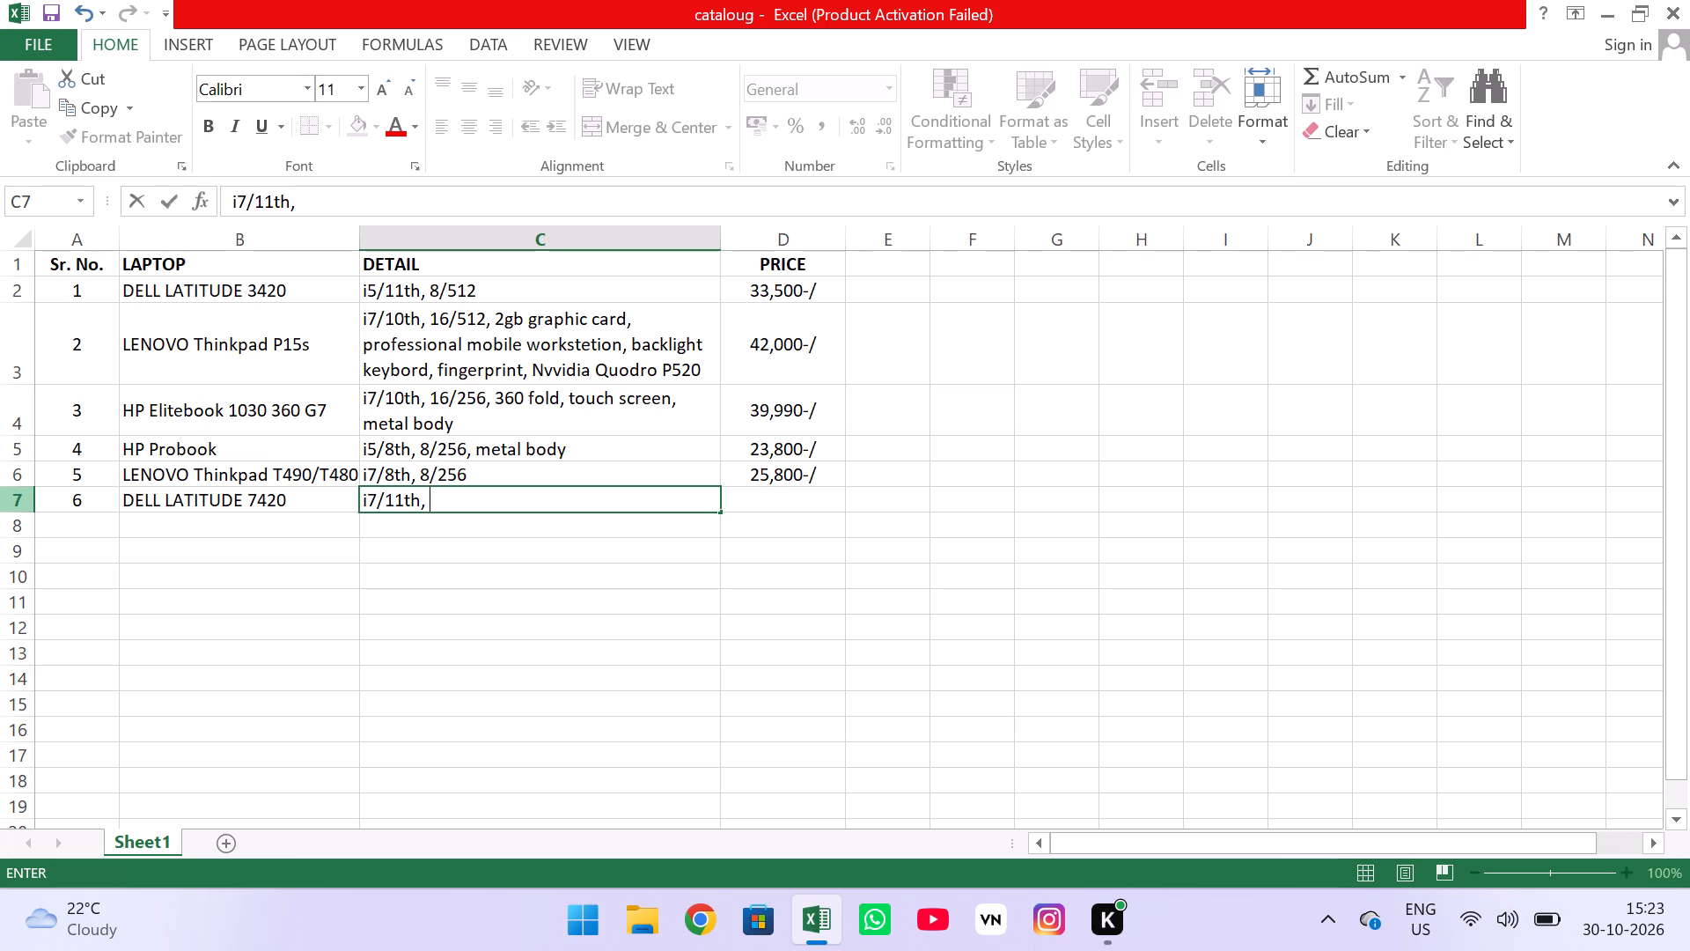
{"action": "key", "text": "1"}
{"action": "key", "text": "6"}
{"action": "key", "text": "slash"}
{"action": "type", "text": "256"}
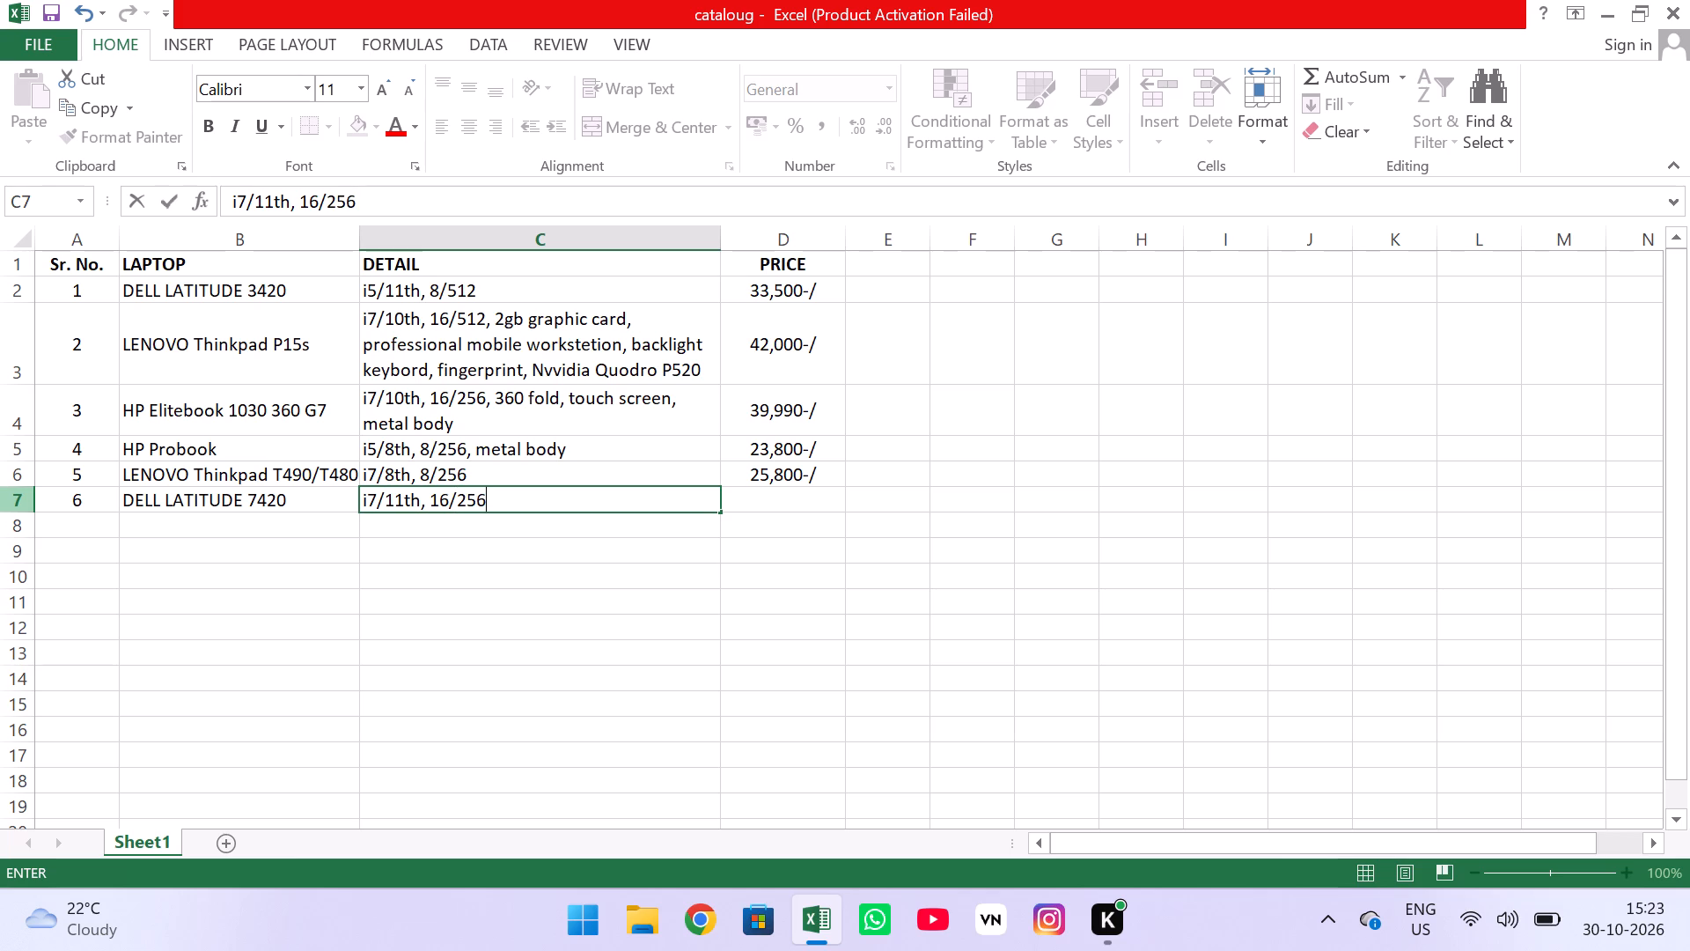
{"action": "type", "text": ","}
{"action": "key", "text": "space"}
{"action": "type", "text": "touch"}
{"action": "key", "text": "space"}
{"action": "type", "text": "scre"}
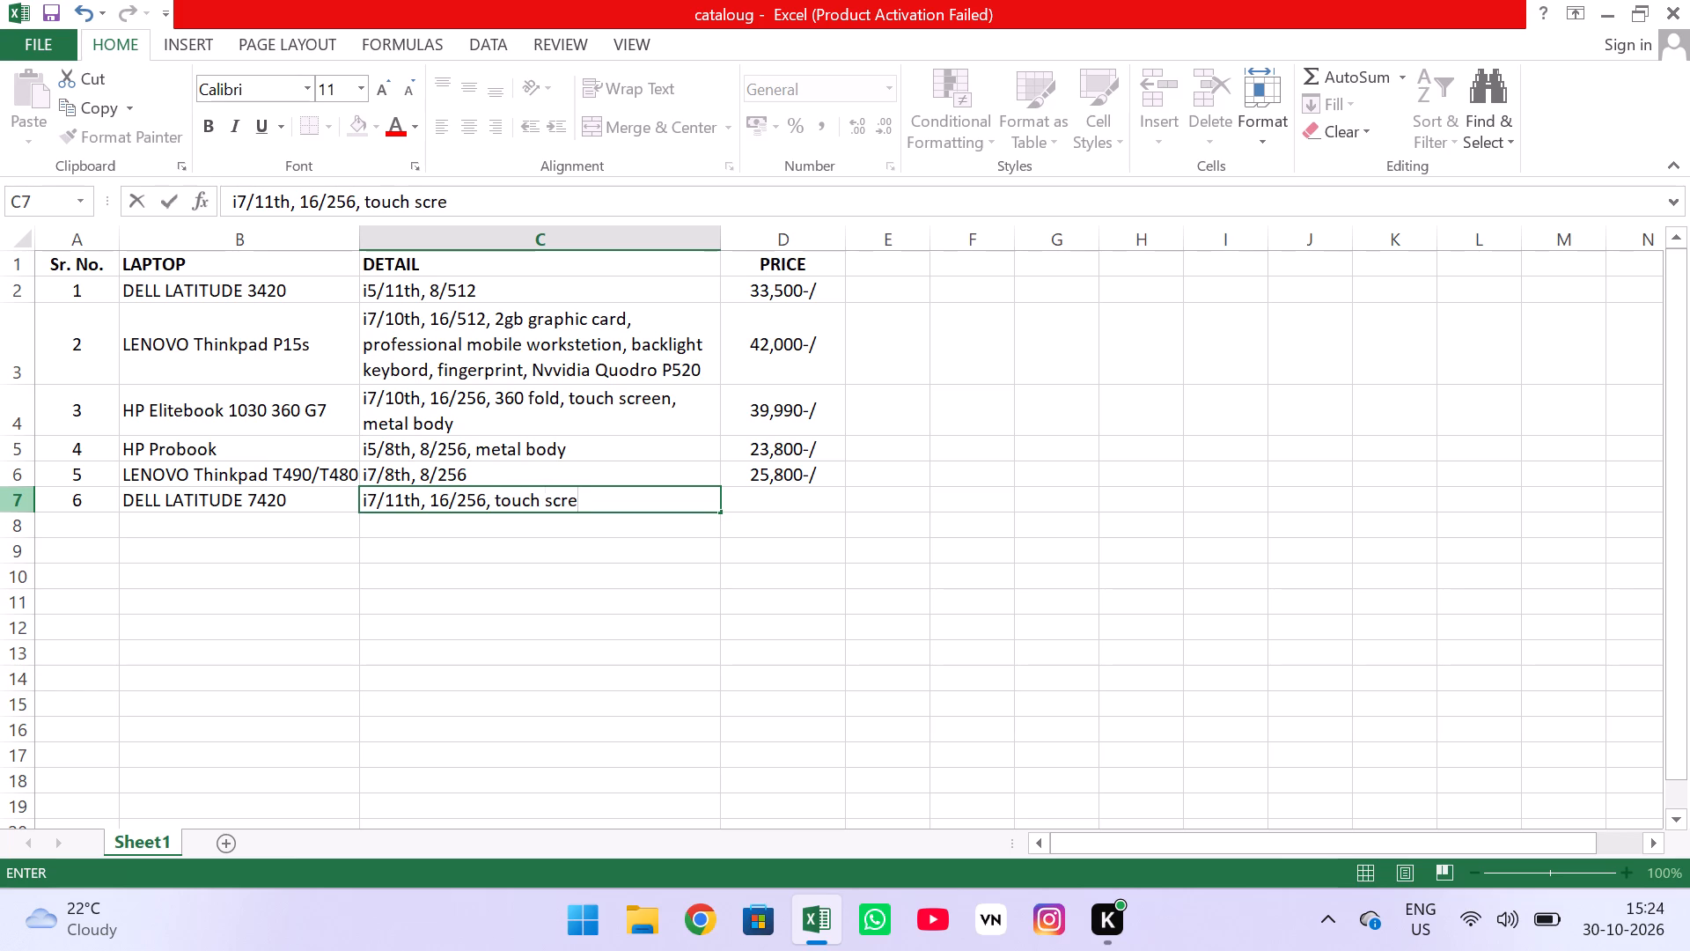
{"action": "type", "text": "en"}
{"action": "key", "text": "space"}
{"action": "key", "text": "Tab"}
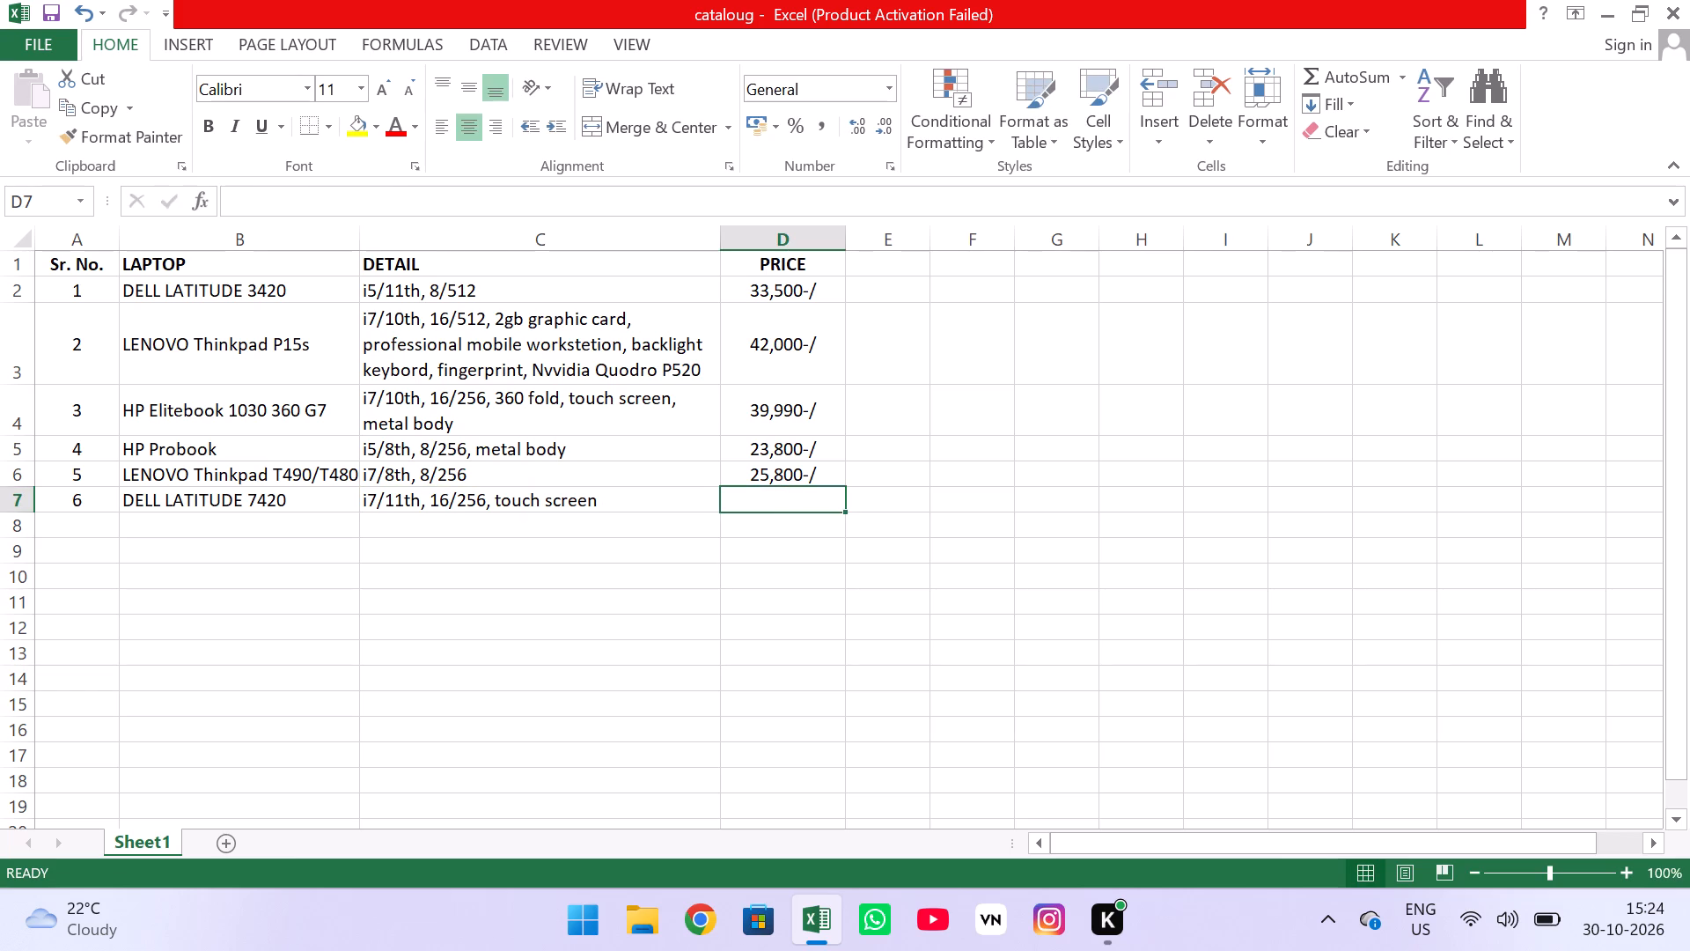
Enter the DELL LATITUDE 7420's price in cell D7 as "39,000-/".
{"action": "type", "text": "39"}
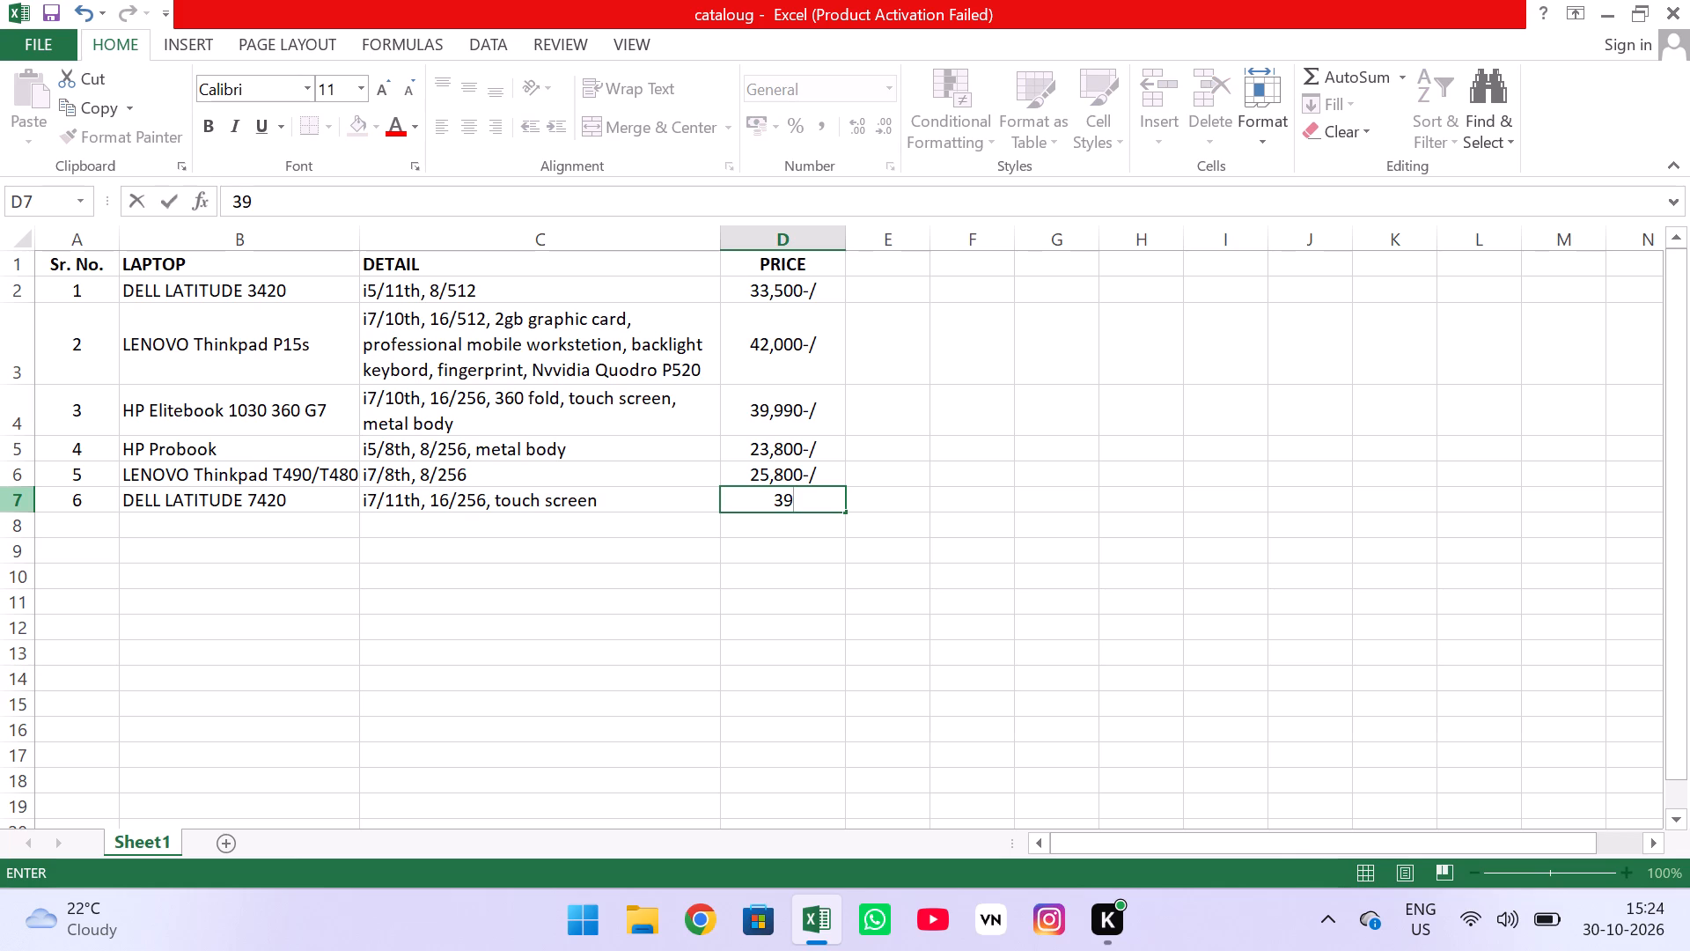
{"action": "type", "text": ",000"}
{"action": "type", "text": "-/"}
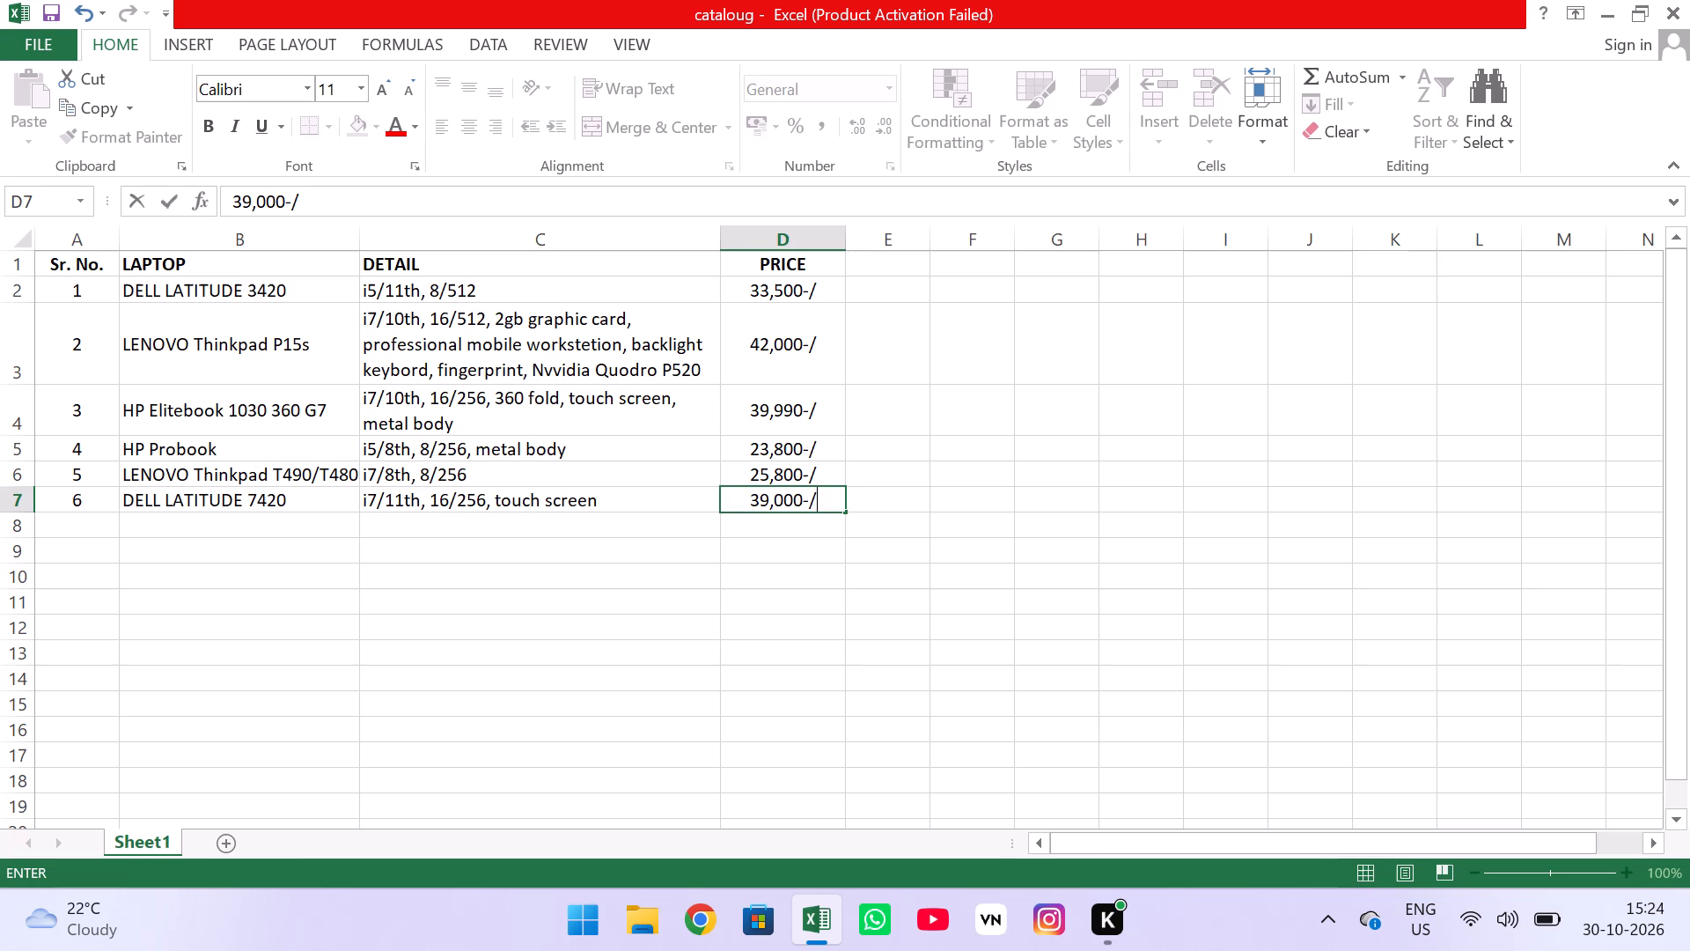
{"action": "key", "text": "Return"}
Enter serial number 7 in cell A8 for the seventh laptop.
{"action": "left_click", "coordinate": [58, 528]}
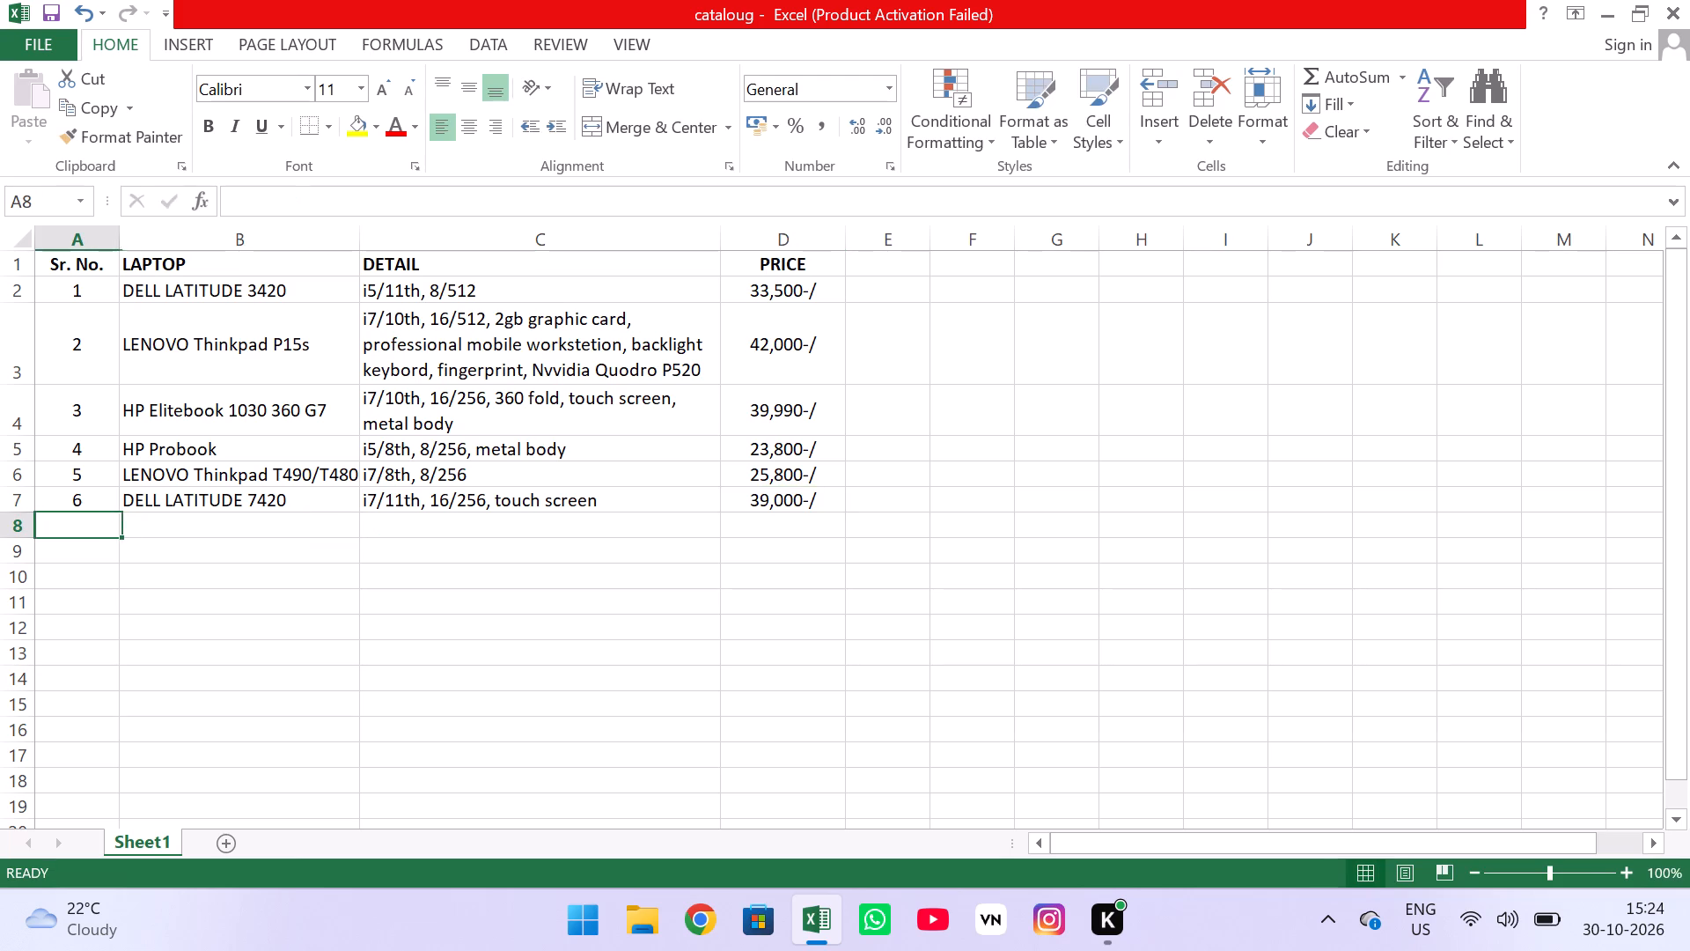
{"action": "key", "text": "7"}
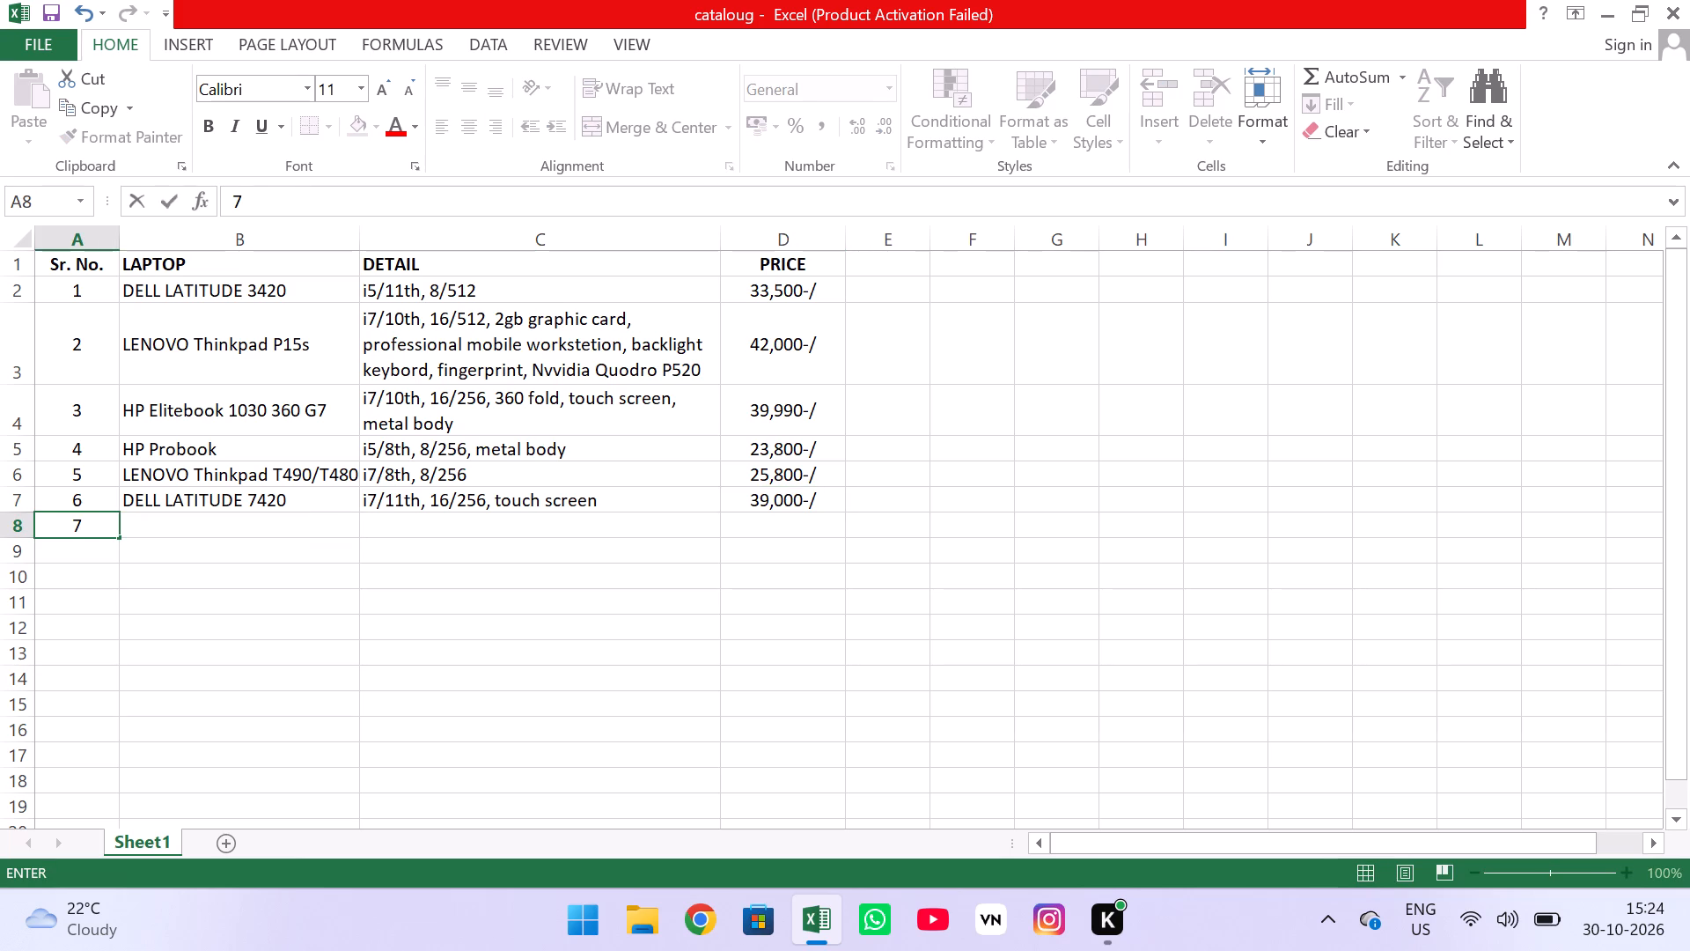
{"action": "key", "text": "Tab"}
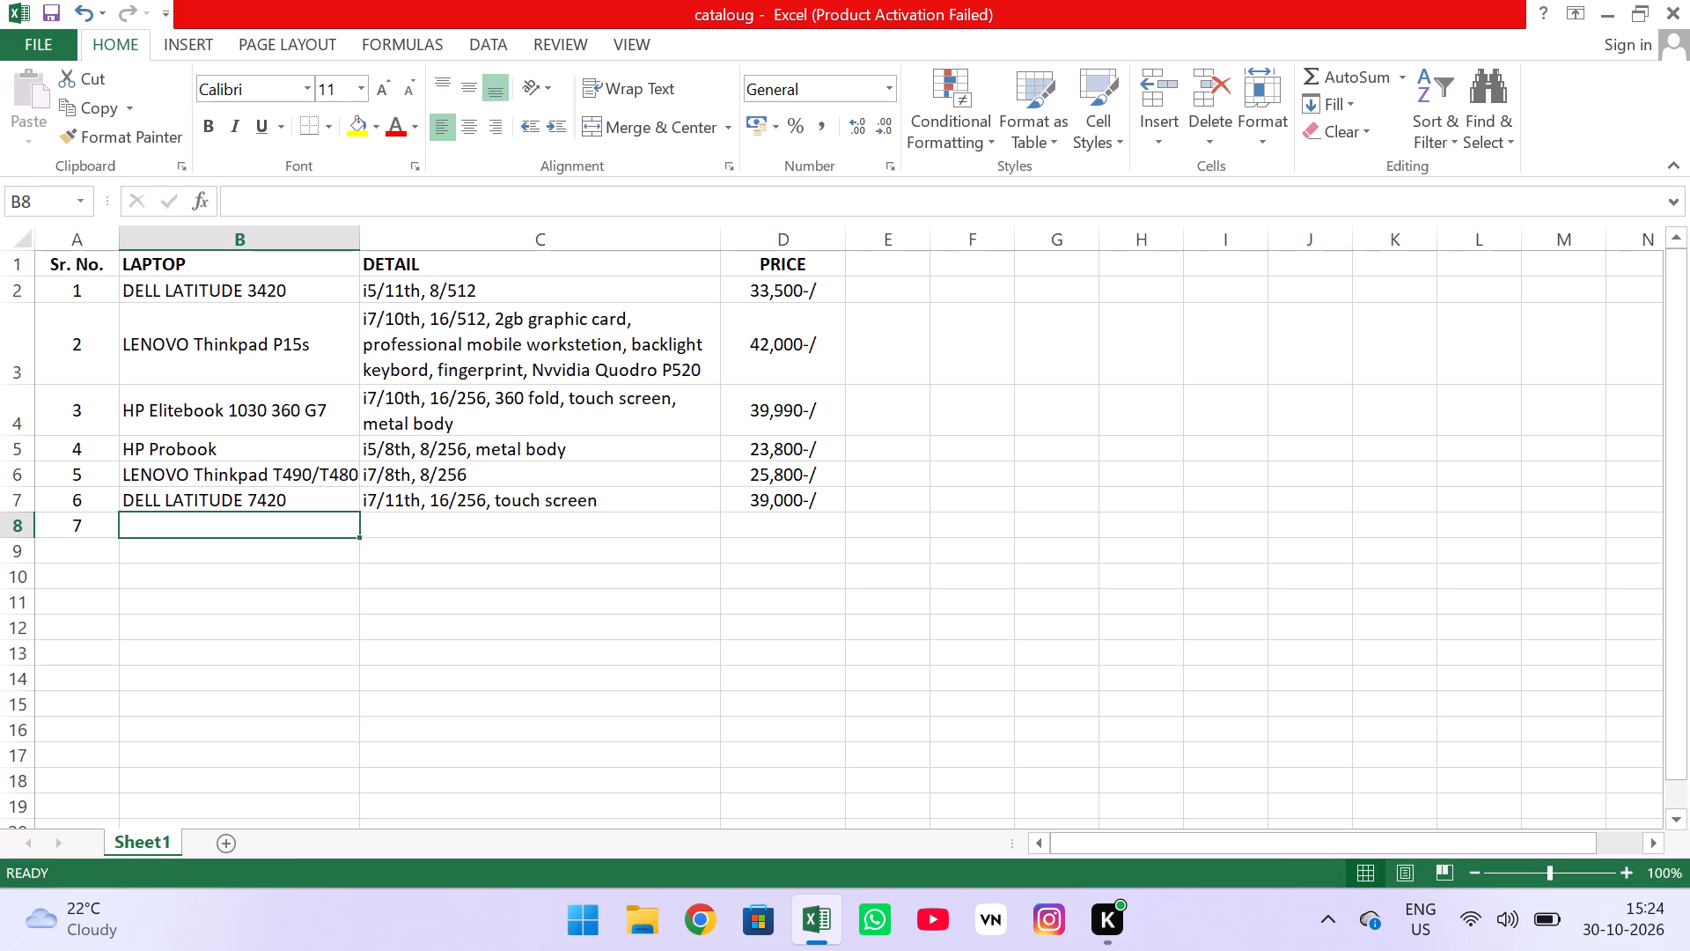
Change the LENOVO Thinkpad P15s price in cell D3 to "39,845-/".
{"action": "left_click", "coordinate": [796, 338]}
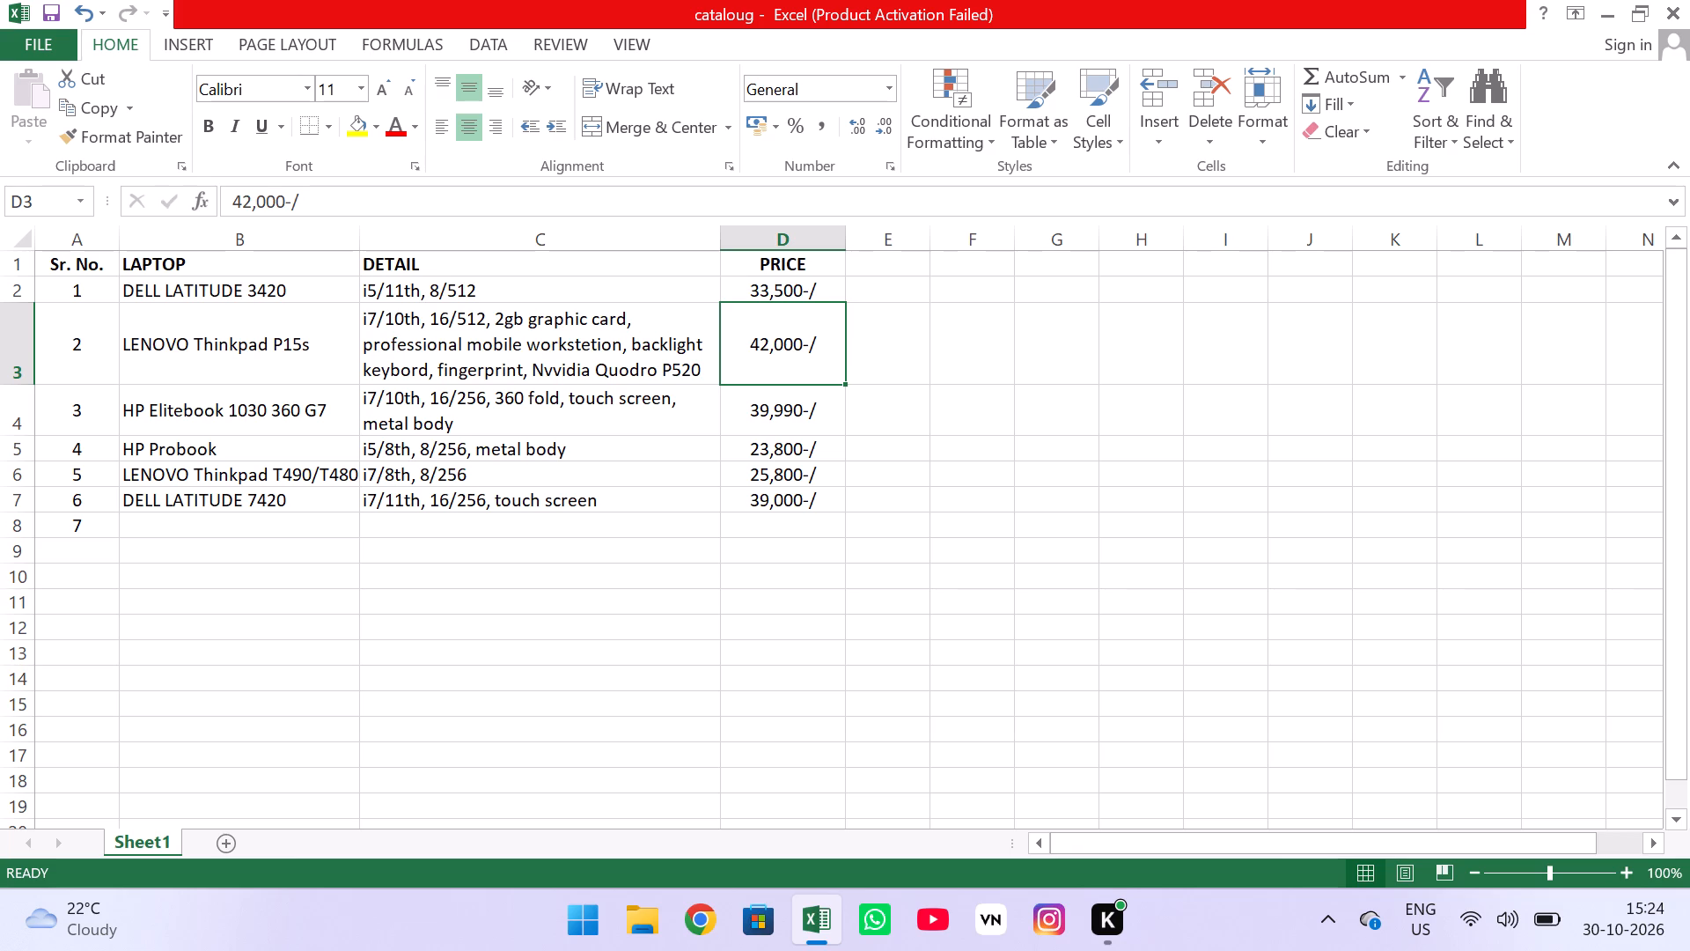
{"action": "type", "text": "39"}
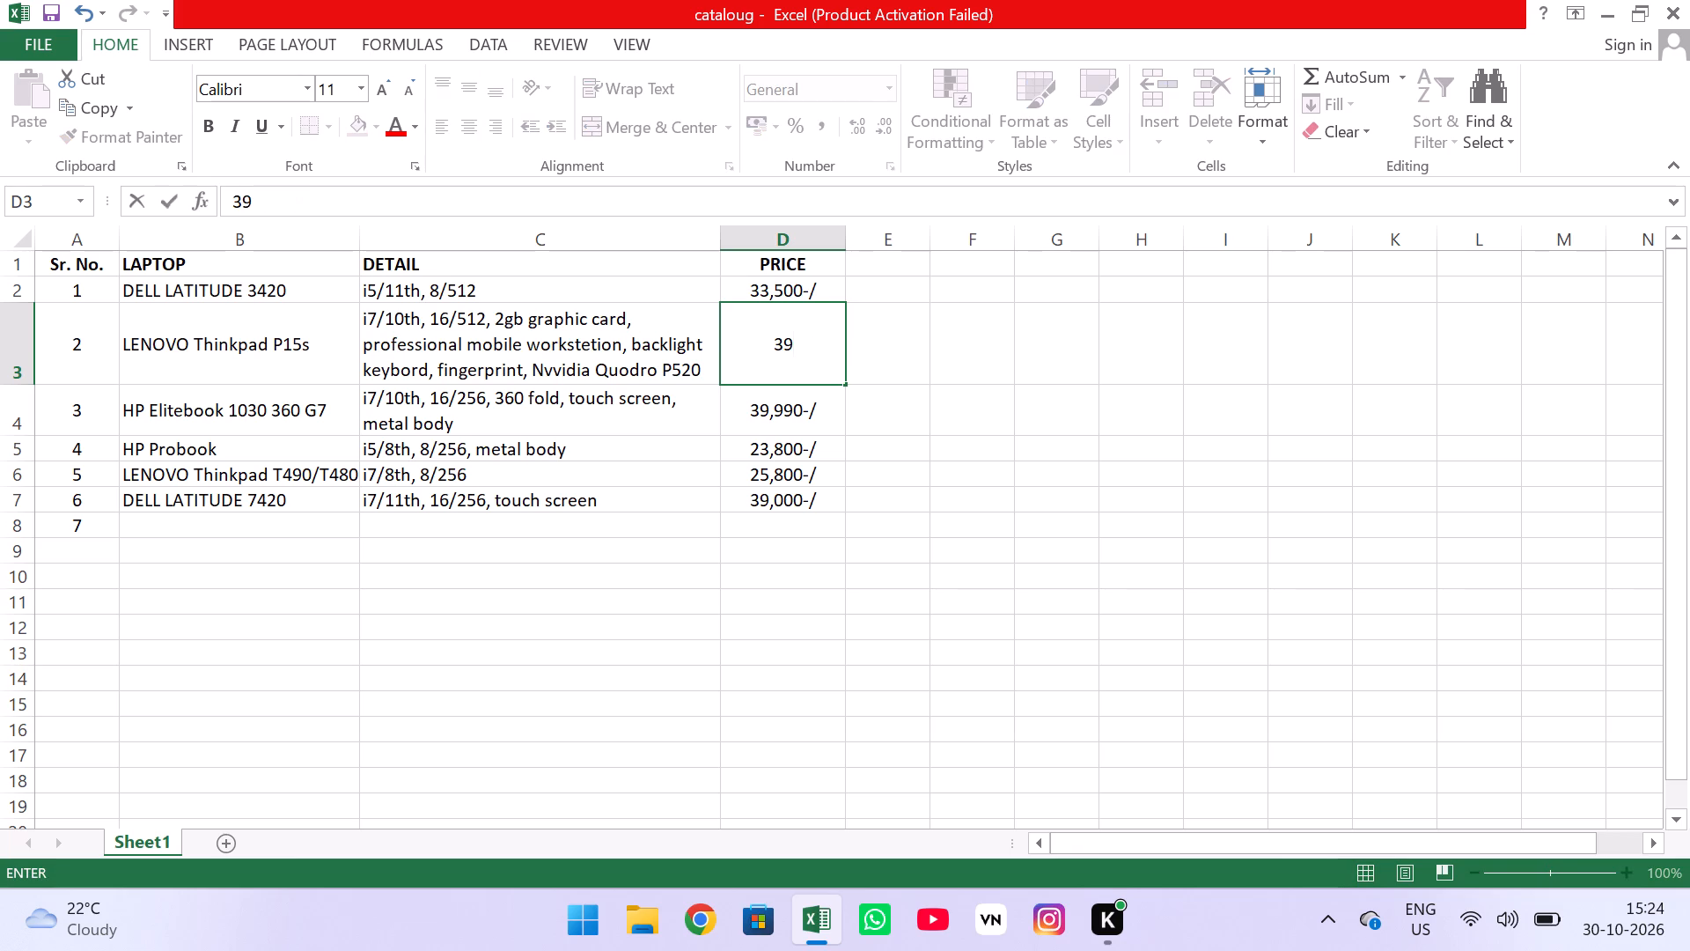
{"action": "key", "text": "comma"}
{"action": "type", "text": "845"}
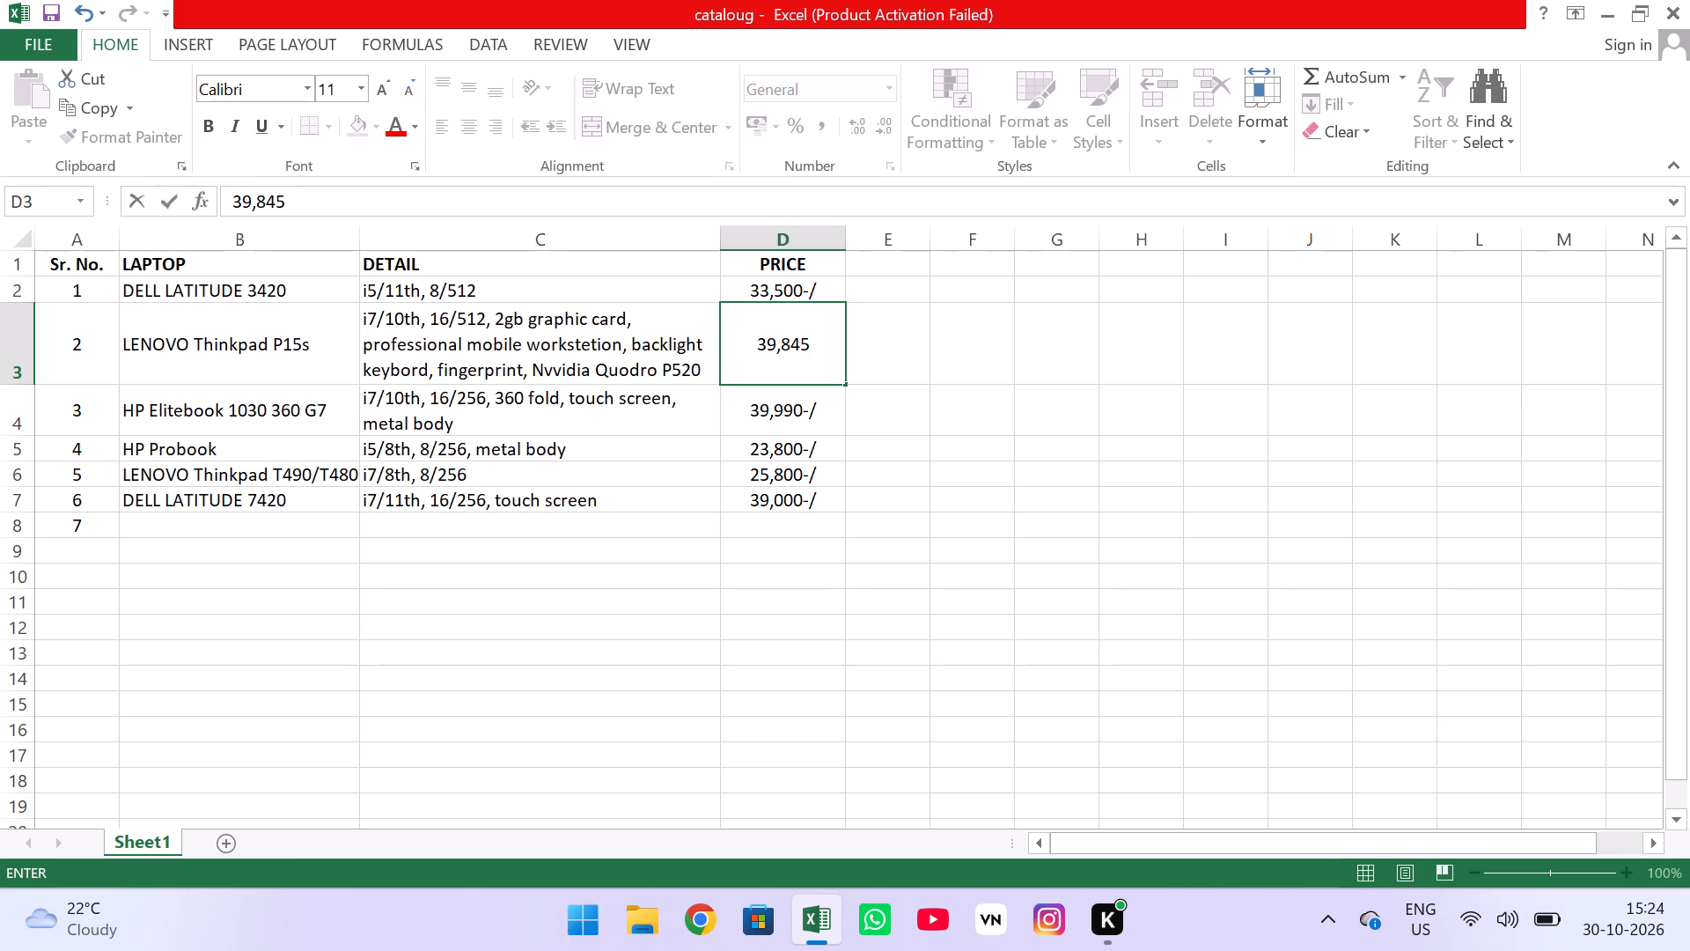
{"action": "type", "text": "-/"}
Enter "HP probook 440 G7" as the seventh laptop's name in cell B8.
{"action": "left_click", "coordinate": [231, 523]}
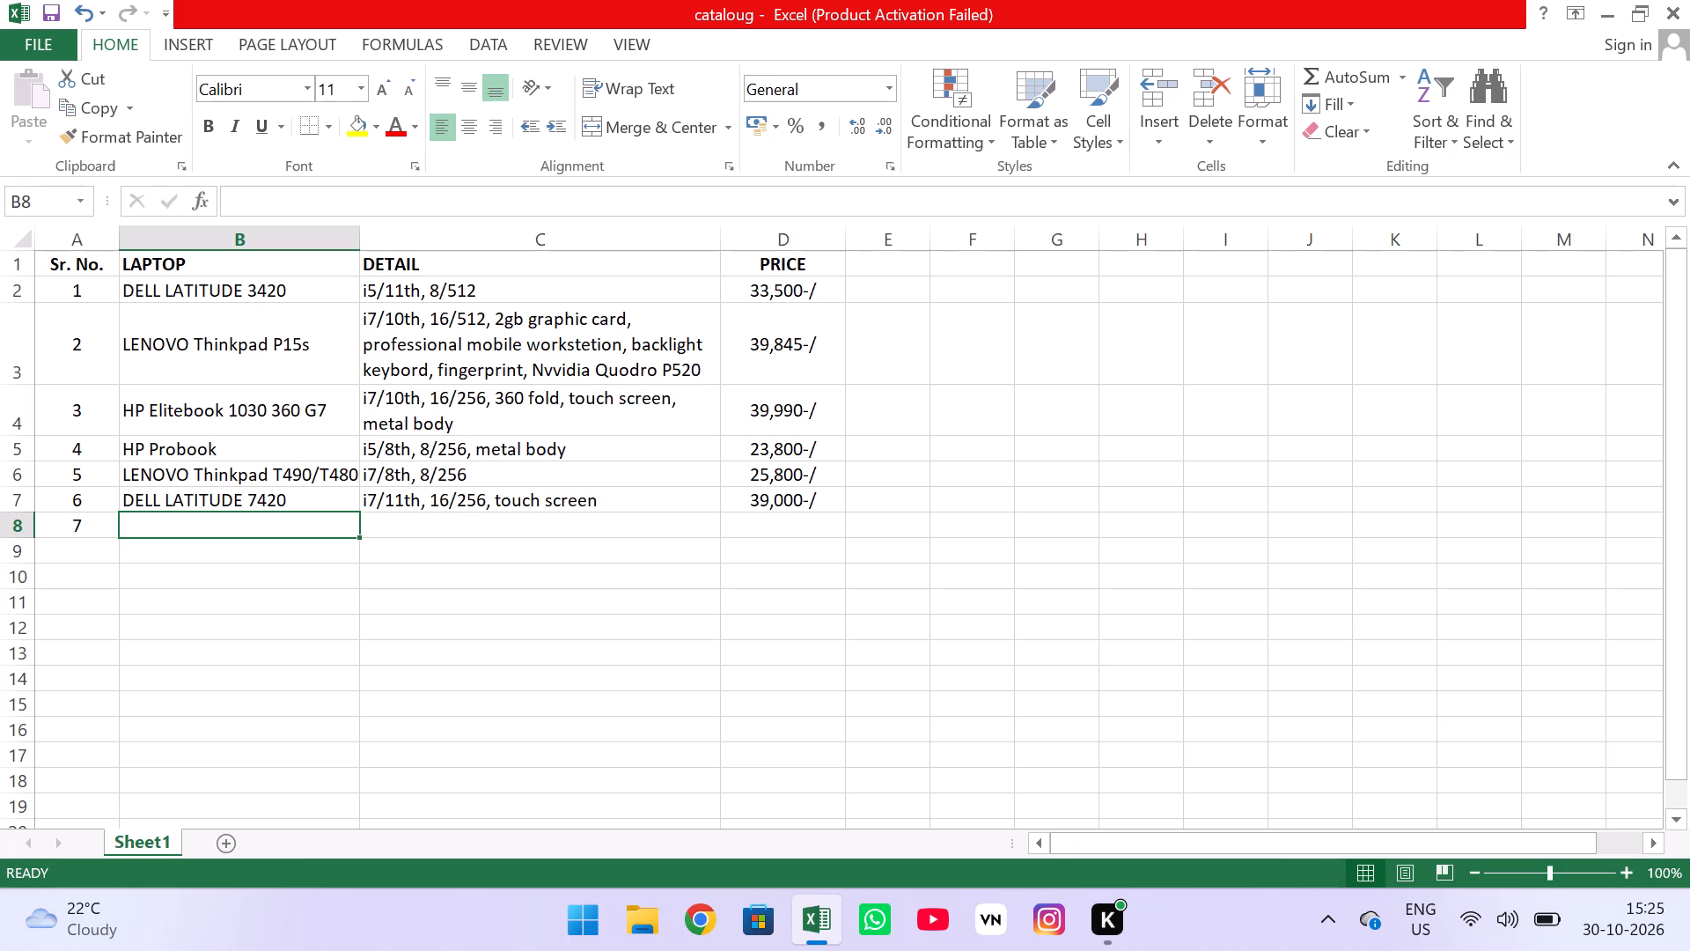
{"action": "type", "text": "HP"}
{"action": "key", "text": "space"}
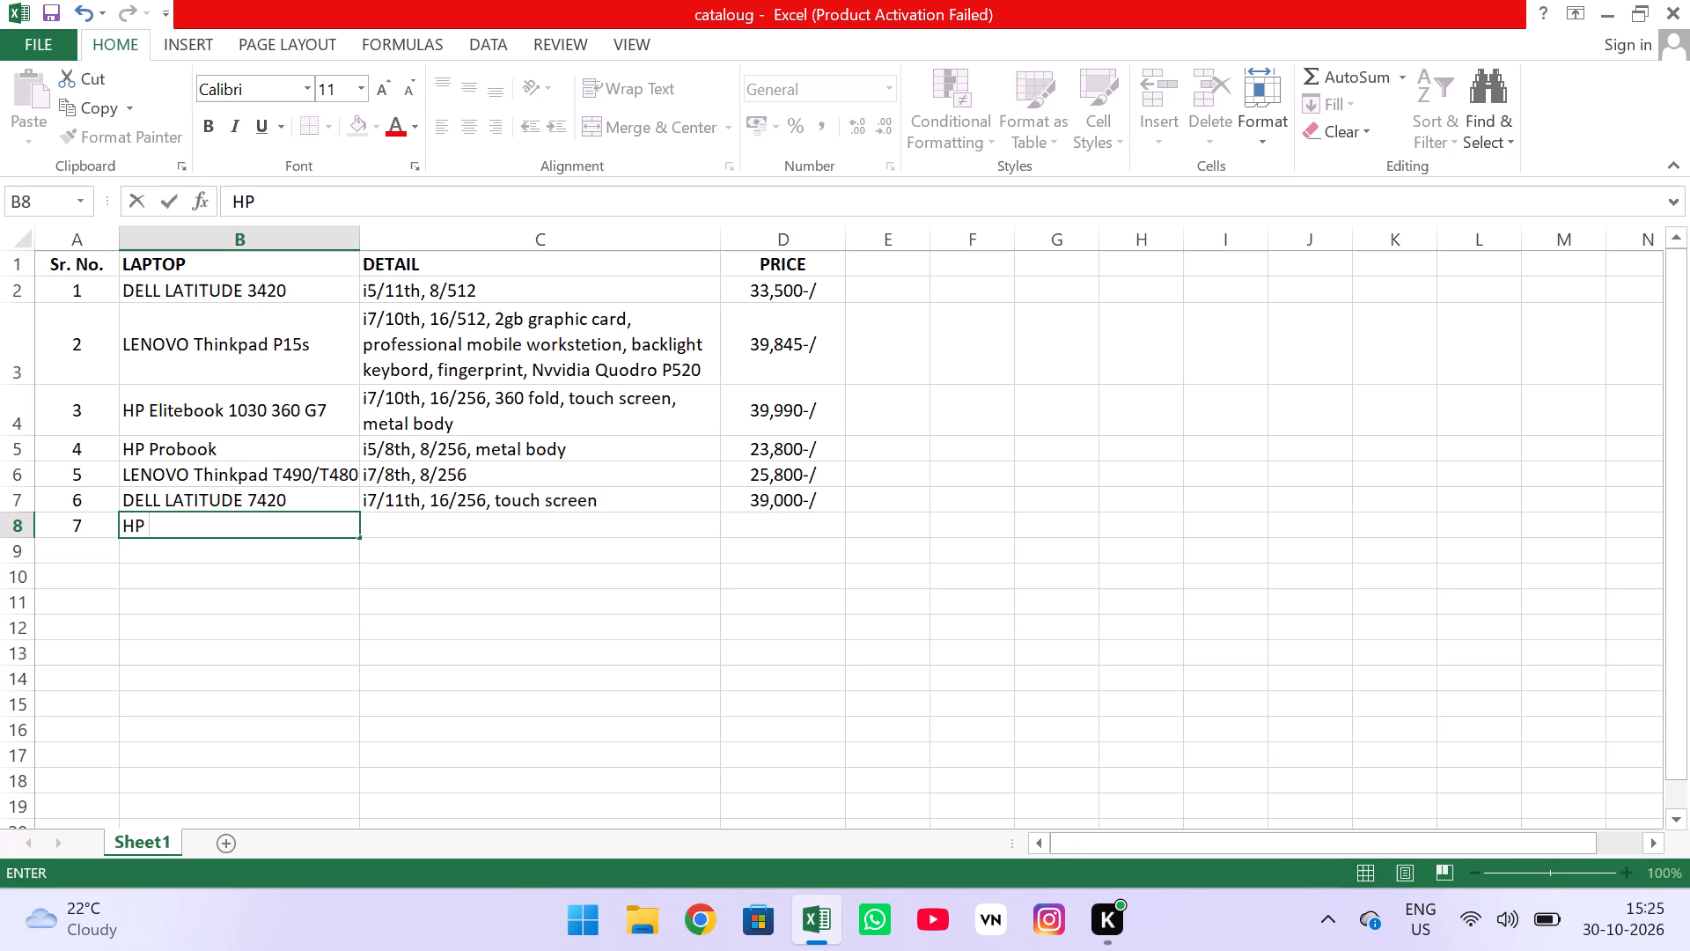
{"action": "type", "text": "pr"}
{"action": "type", "text": "obook"}
{"action": "key", "text": "space"}
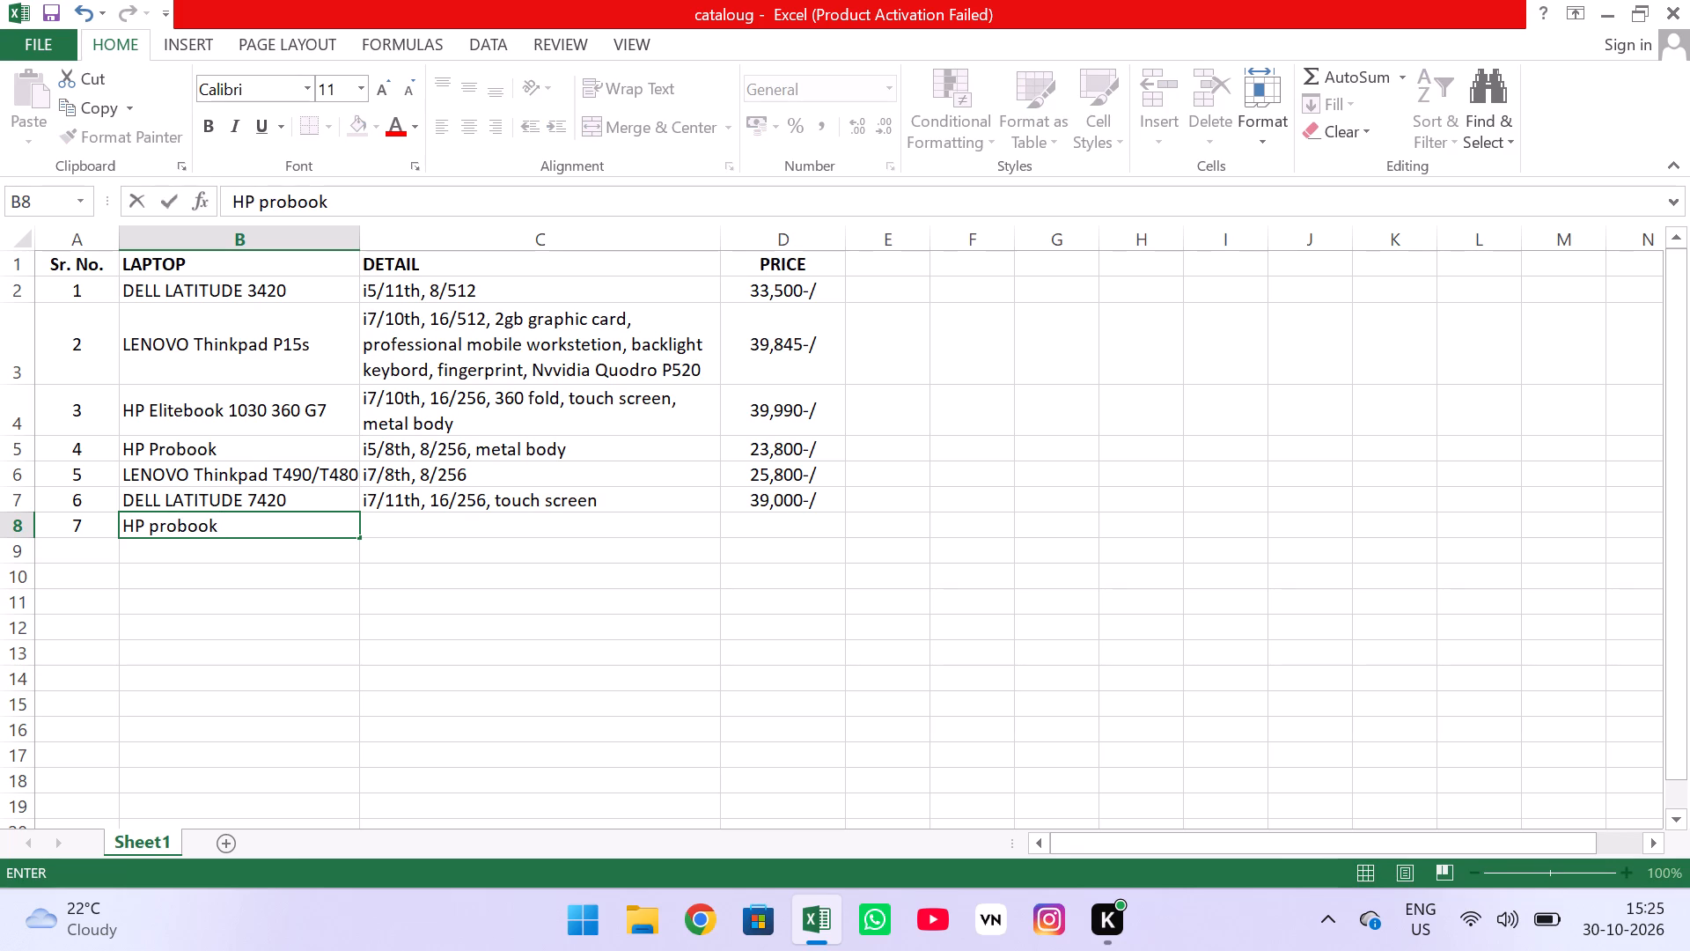
{"action": "type", "text": "440 g"}
{"action": "key", "text": "BackSpace"}
{"action": "type", "text": "G7"}
{"action": "key", "text": "space"}
{"action": "key", "text": "Tab"}
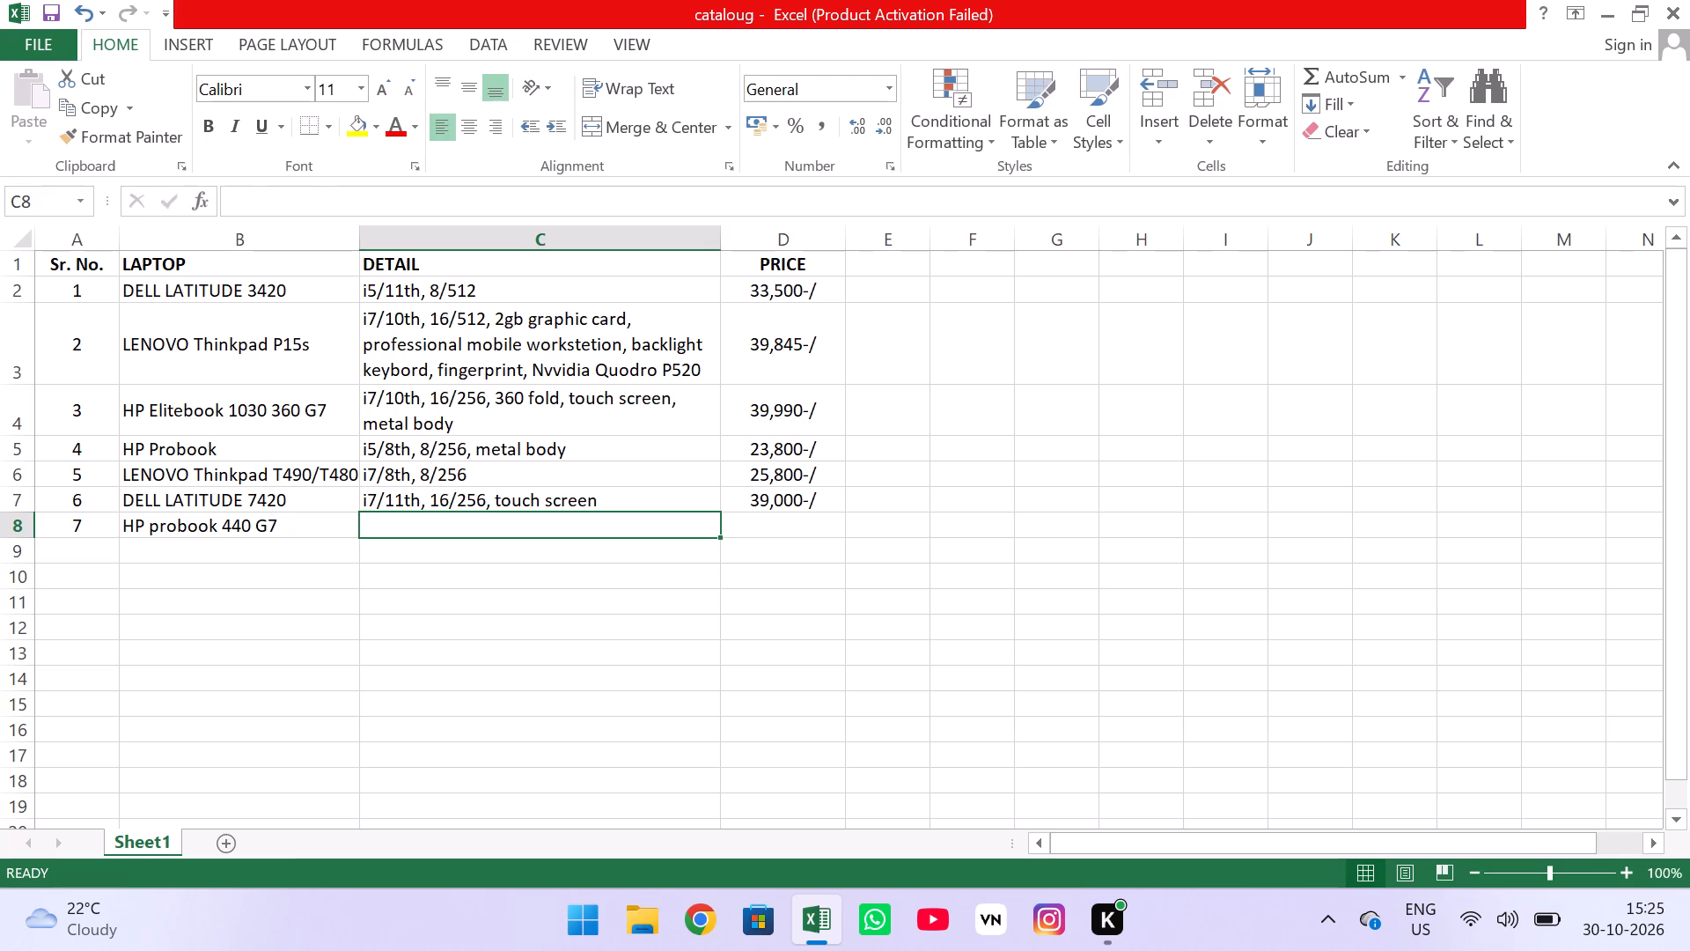
Enter the HP probook 440 G7's details in cell C8 as "i5/10th, 8/256, metal body, fingerprint scanner".
{"action": "type", "text": "i5"}
{"action": "key", "text": "space"}
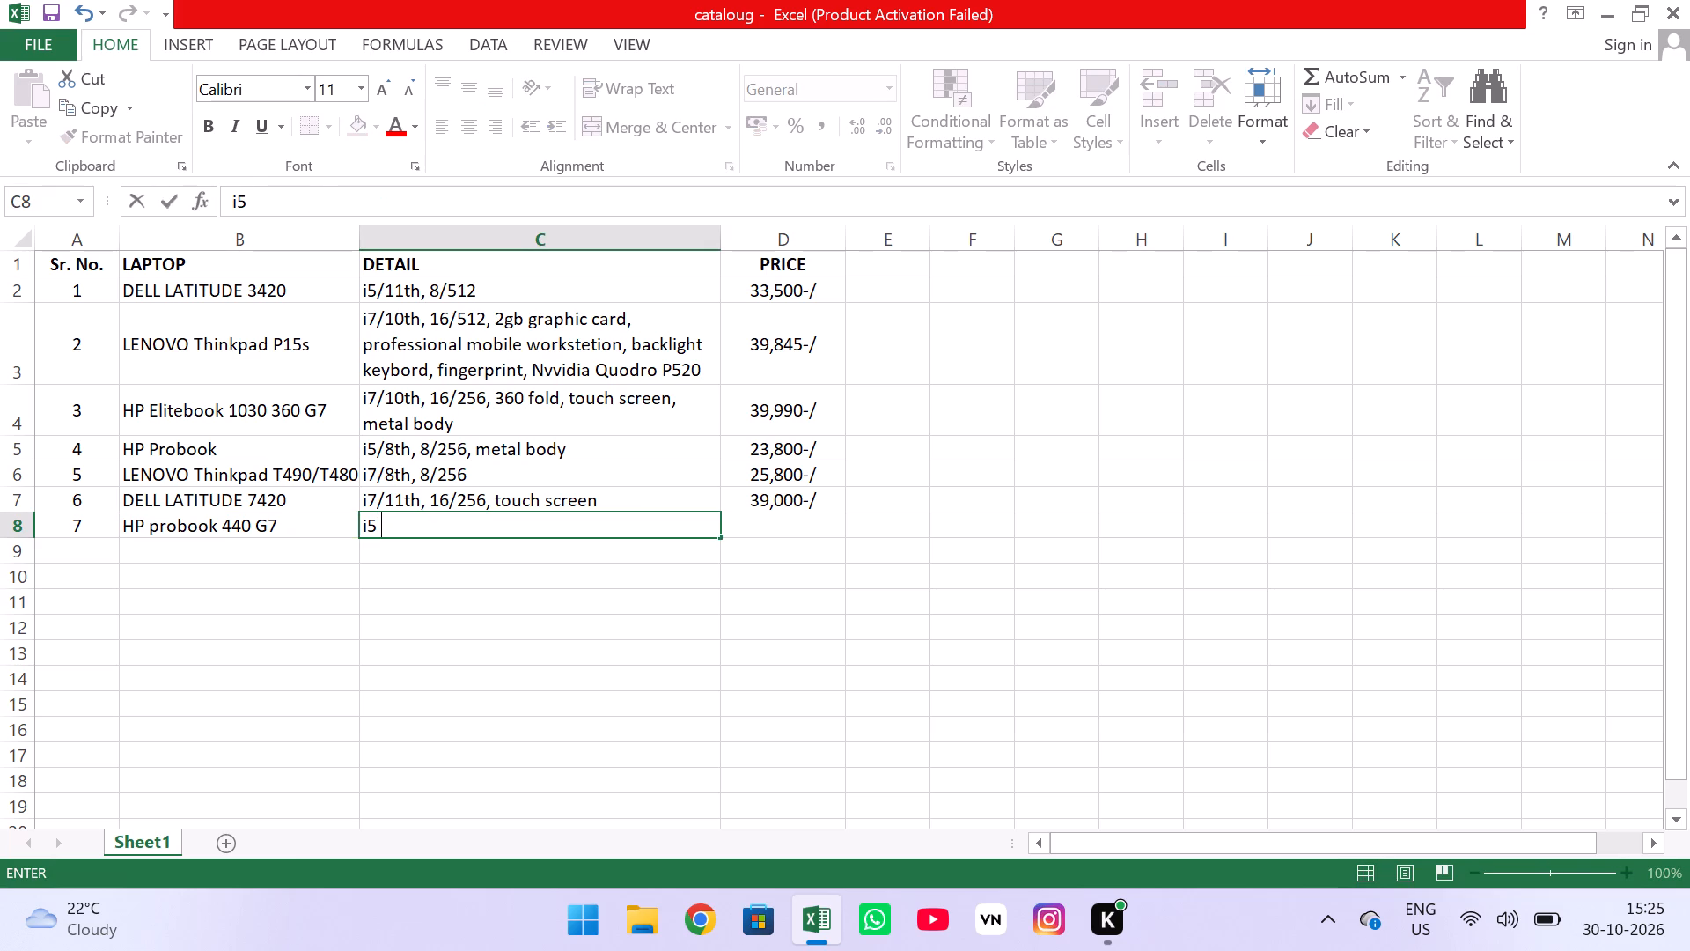
{"action": "key", "text": "BackSpace"}
{"action": "key", "text": "slash"}
{"action": "type", "text": "10"}
{"action": "type", "text": "th"}
{"action": "type", "text": ","}
{"action": "key", "text": "space"}
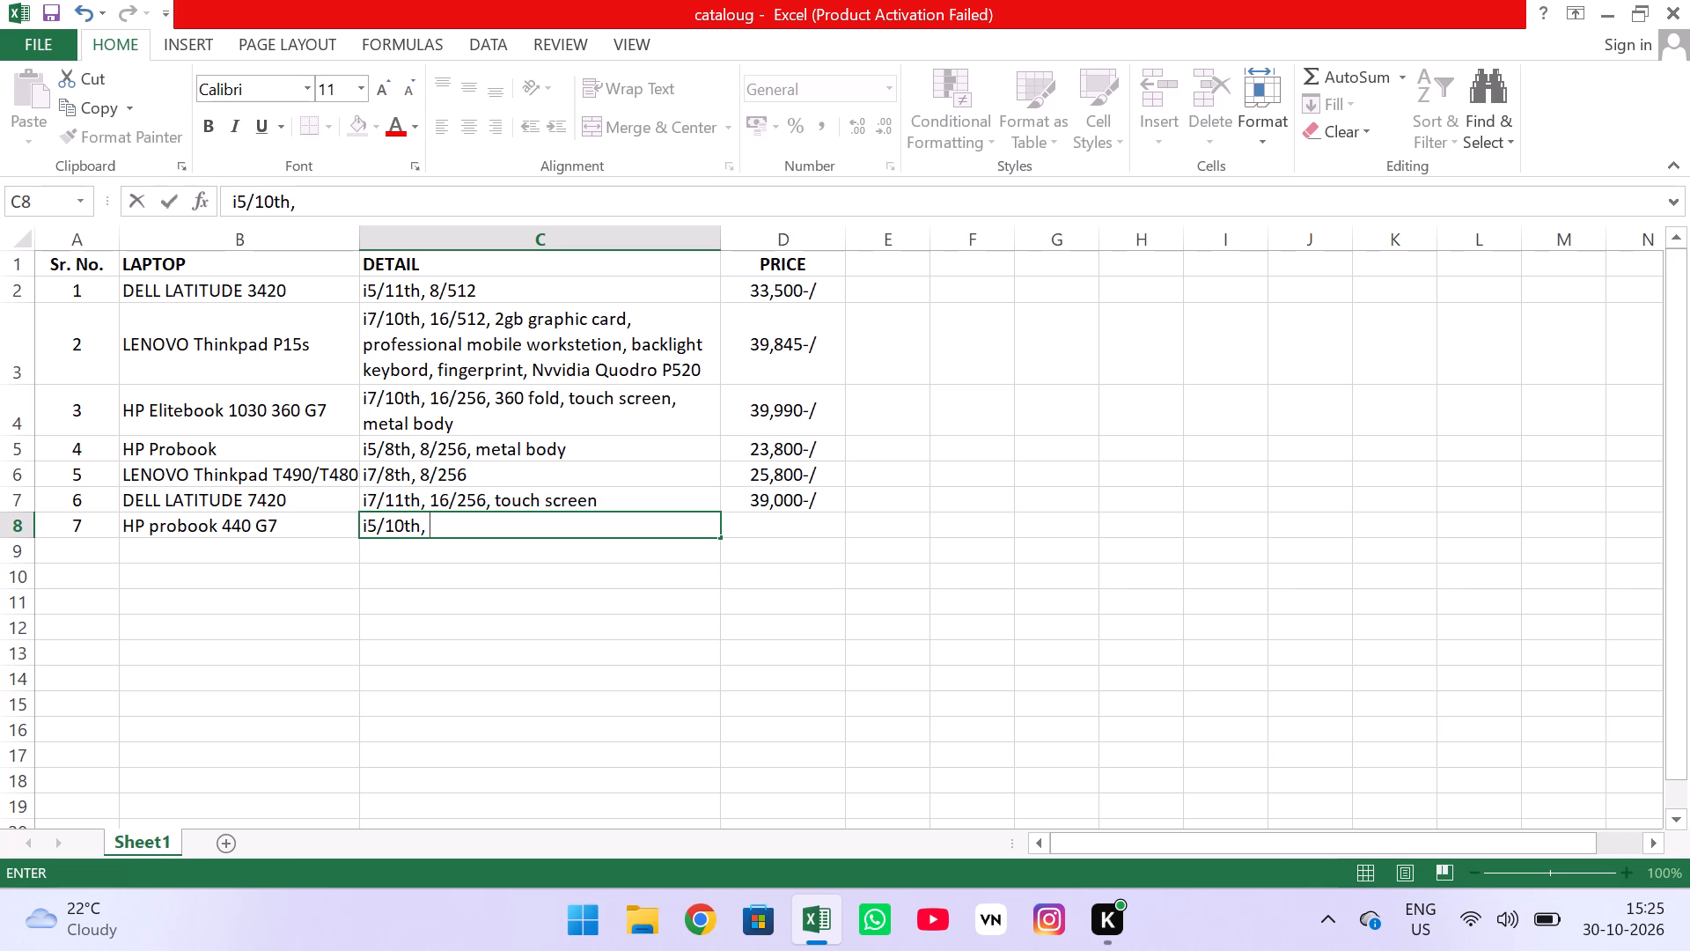
{"action": "key", "text": "8"}
{"action": "key", "text": "slash"}
{"action": "type", "text": "256"}
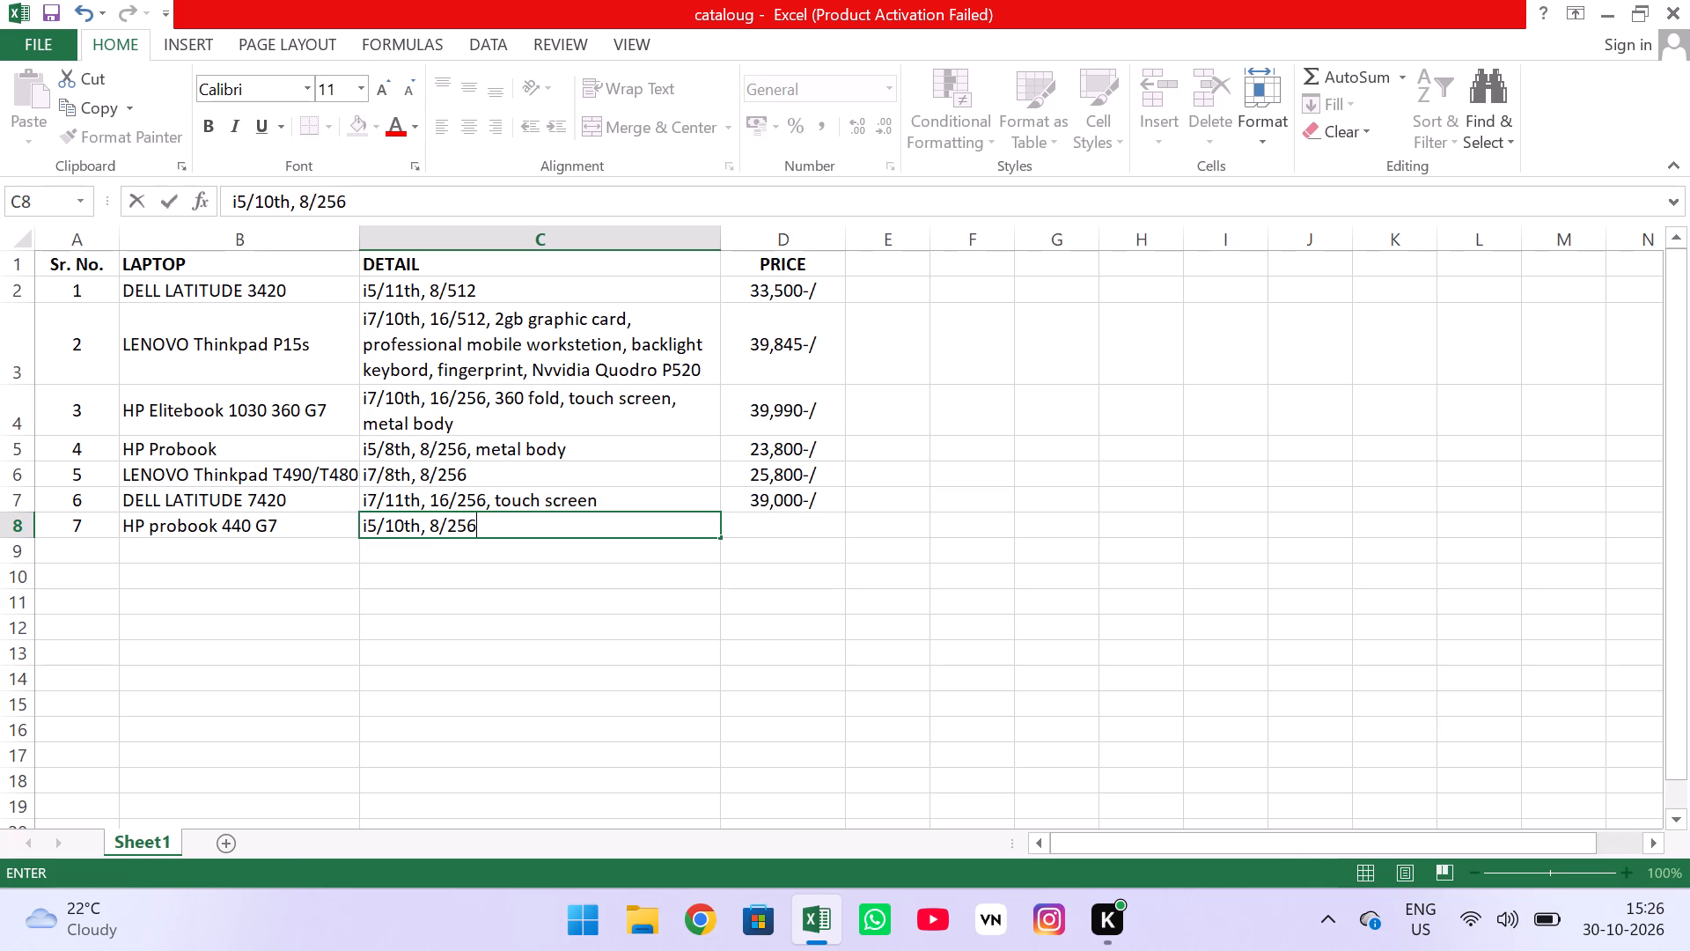
{"action": "key", "text": "space"}
{"action": "key", "text": "BackSpace"}
{"action": "type", "text": ","}
{"action": "key", "text": "space"}
{"action": "type", "text": "metal"}
{"action": "key", "text": "space"}
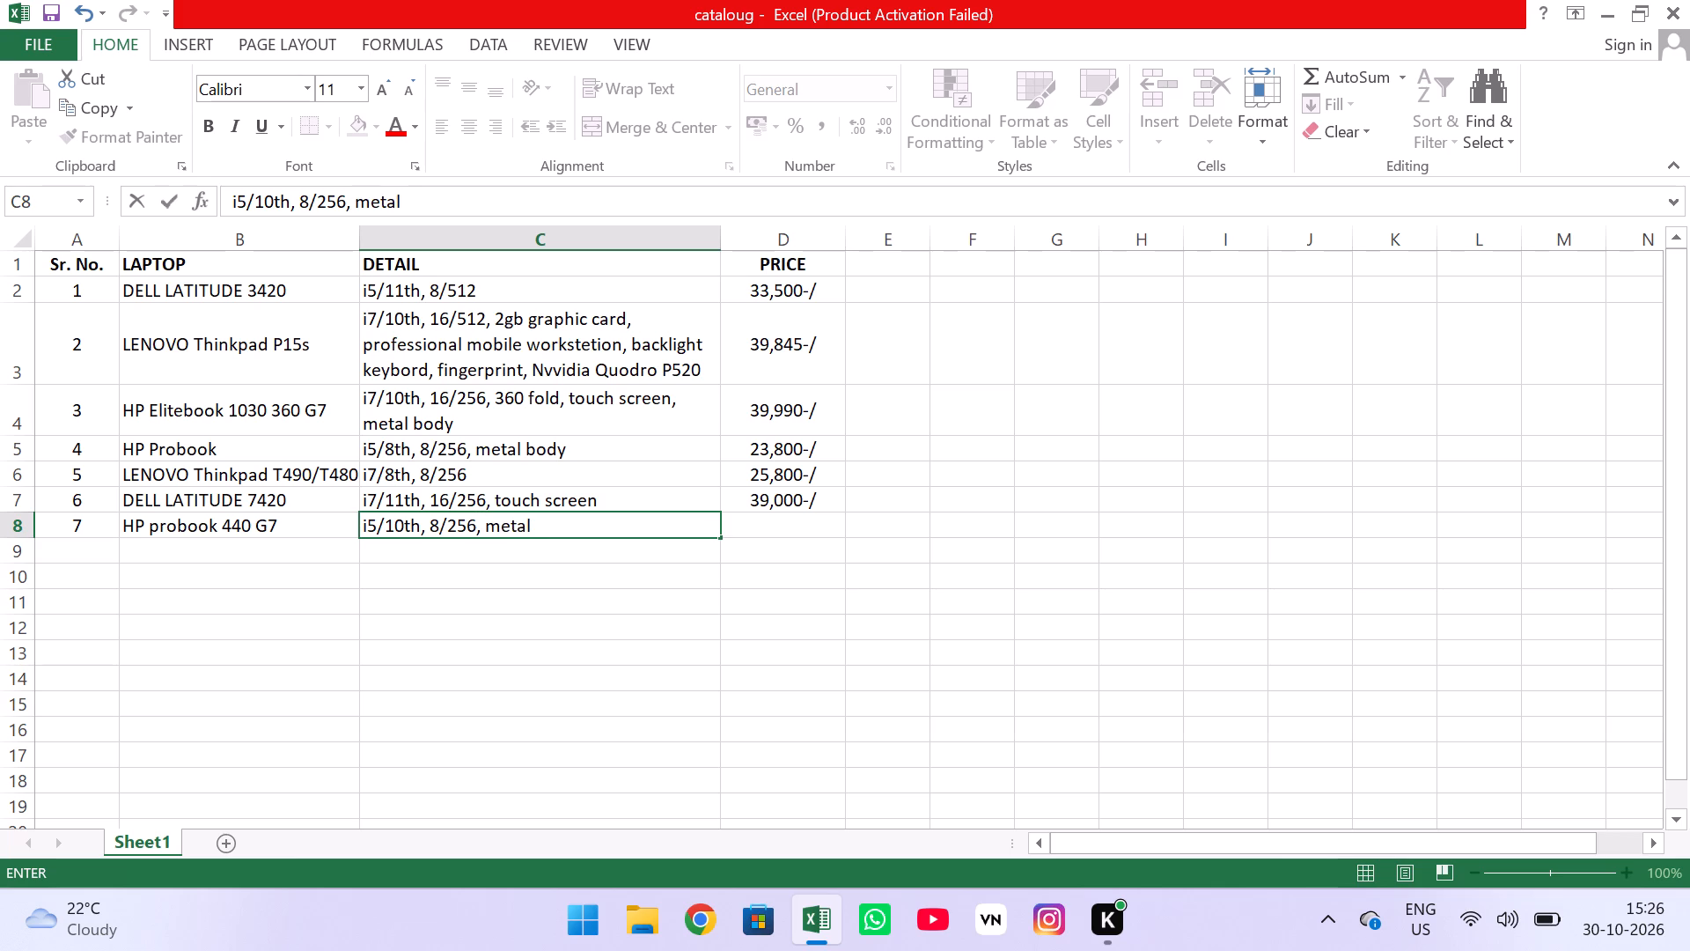
{"action": "key", "text": "o"}
{"action": "type", "text": "dy"}
{"action": "key", "text": "BackSpace"}
{"action": "key", "text": "BackSpace"}
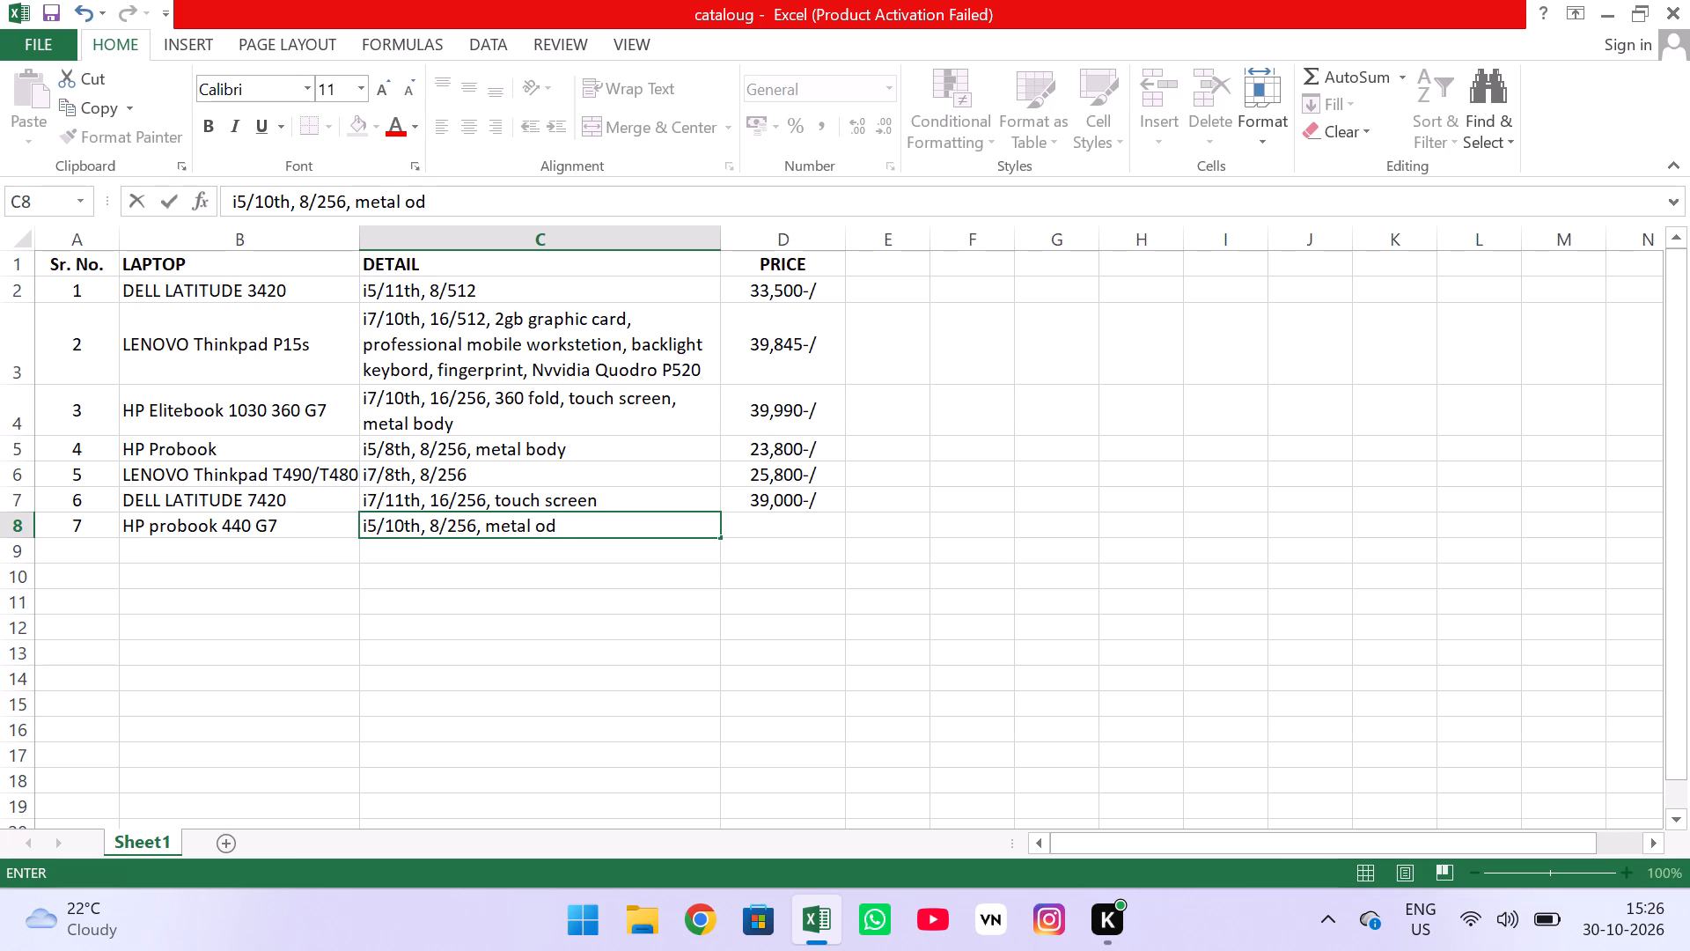
{"action": "key", "text": "BackSpace"}
{"action": "type", "text": "body"}
{"action": "type", "text": ","}
{"action": "key", "text": "space"}
{"action": "type", "text": "finger"}
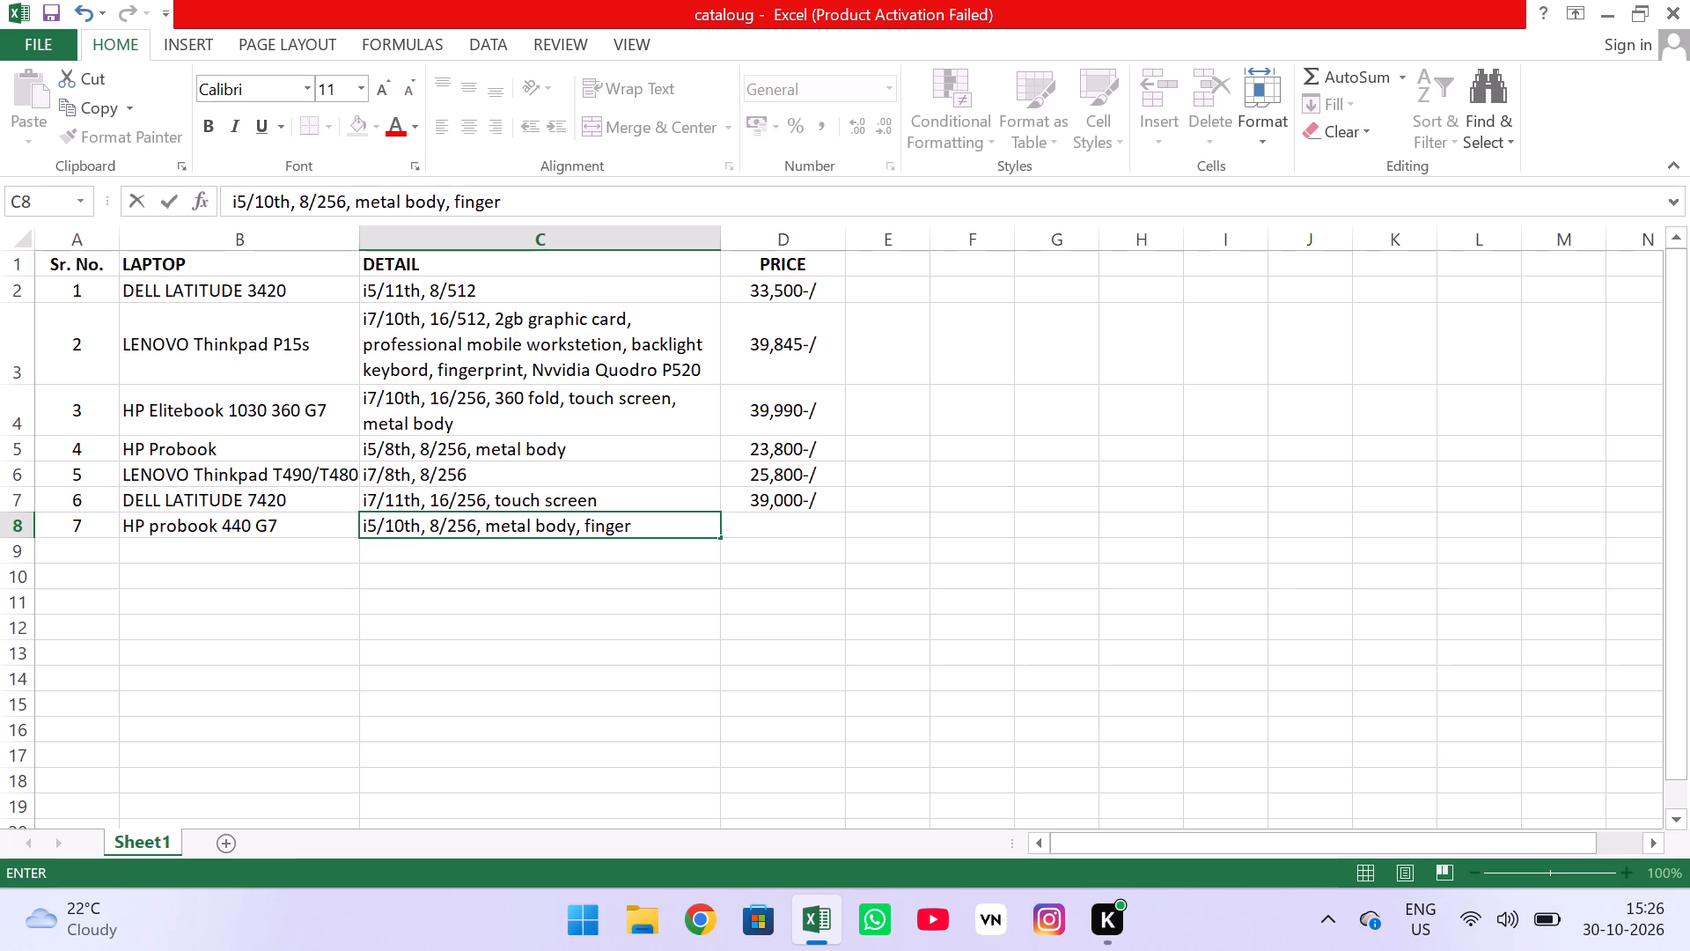
{"action": "type", "text": "print"}
{"action": "key", "text": "space"}
{"action": "type", "text": "sca"}
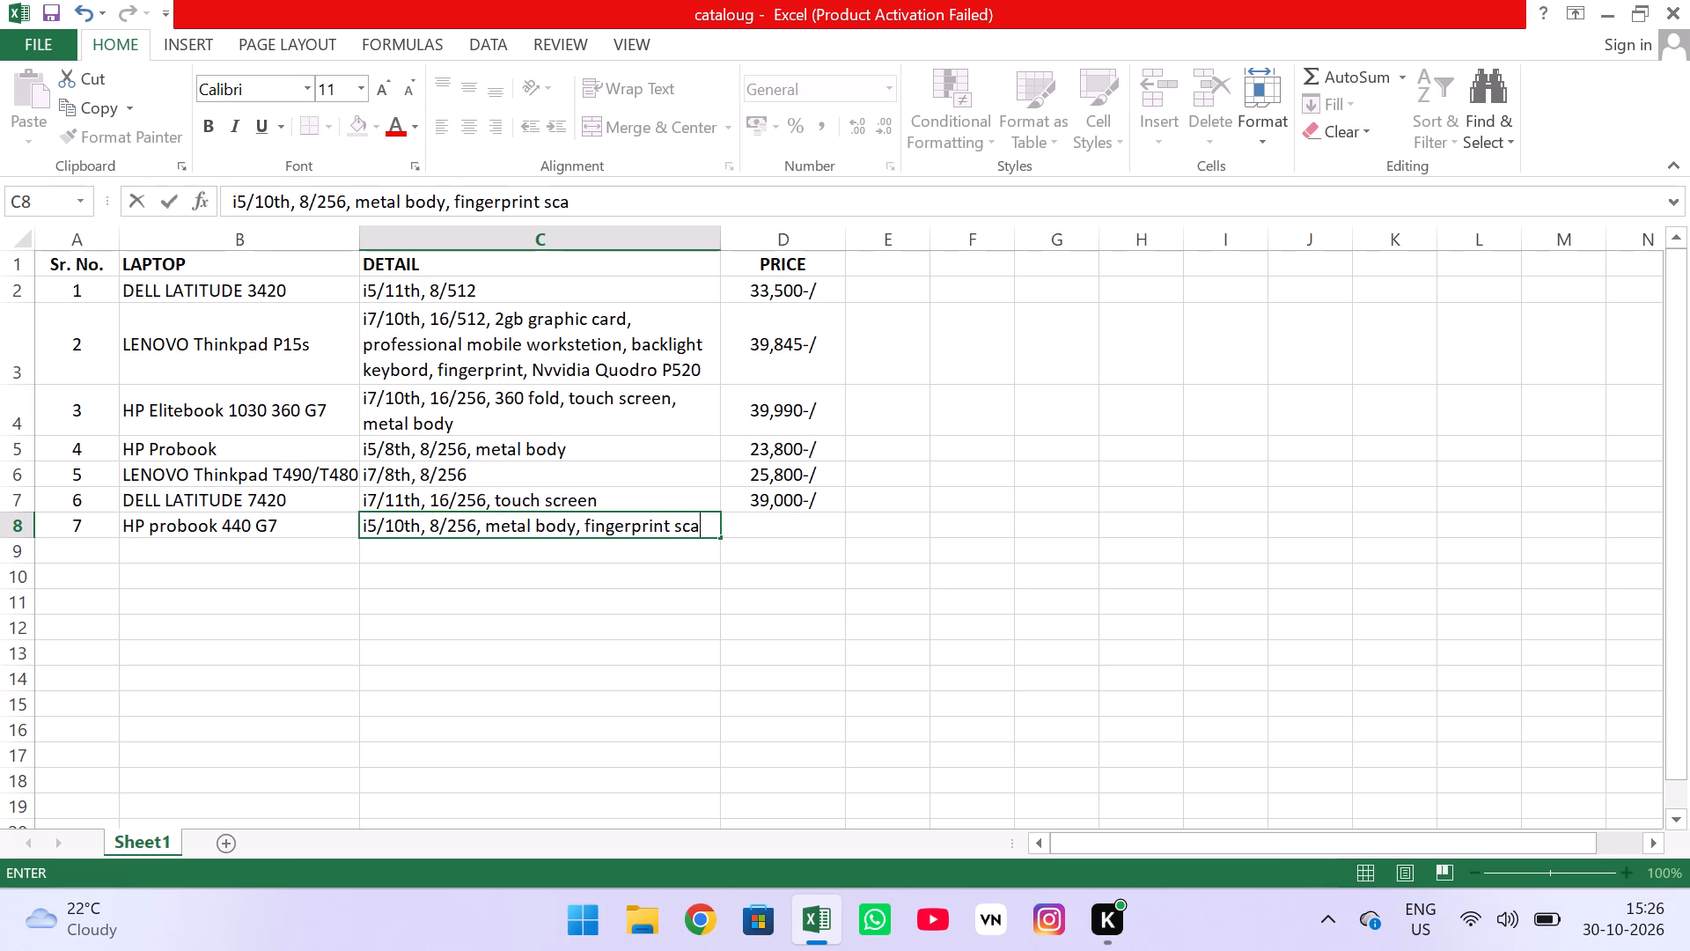
{"action": "type", "text": "nn"}
{"action": "type", "text": "er"}
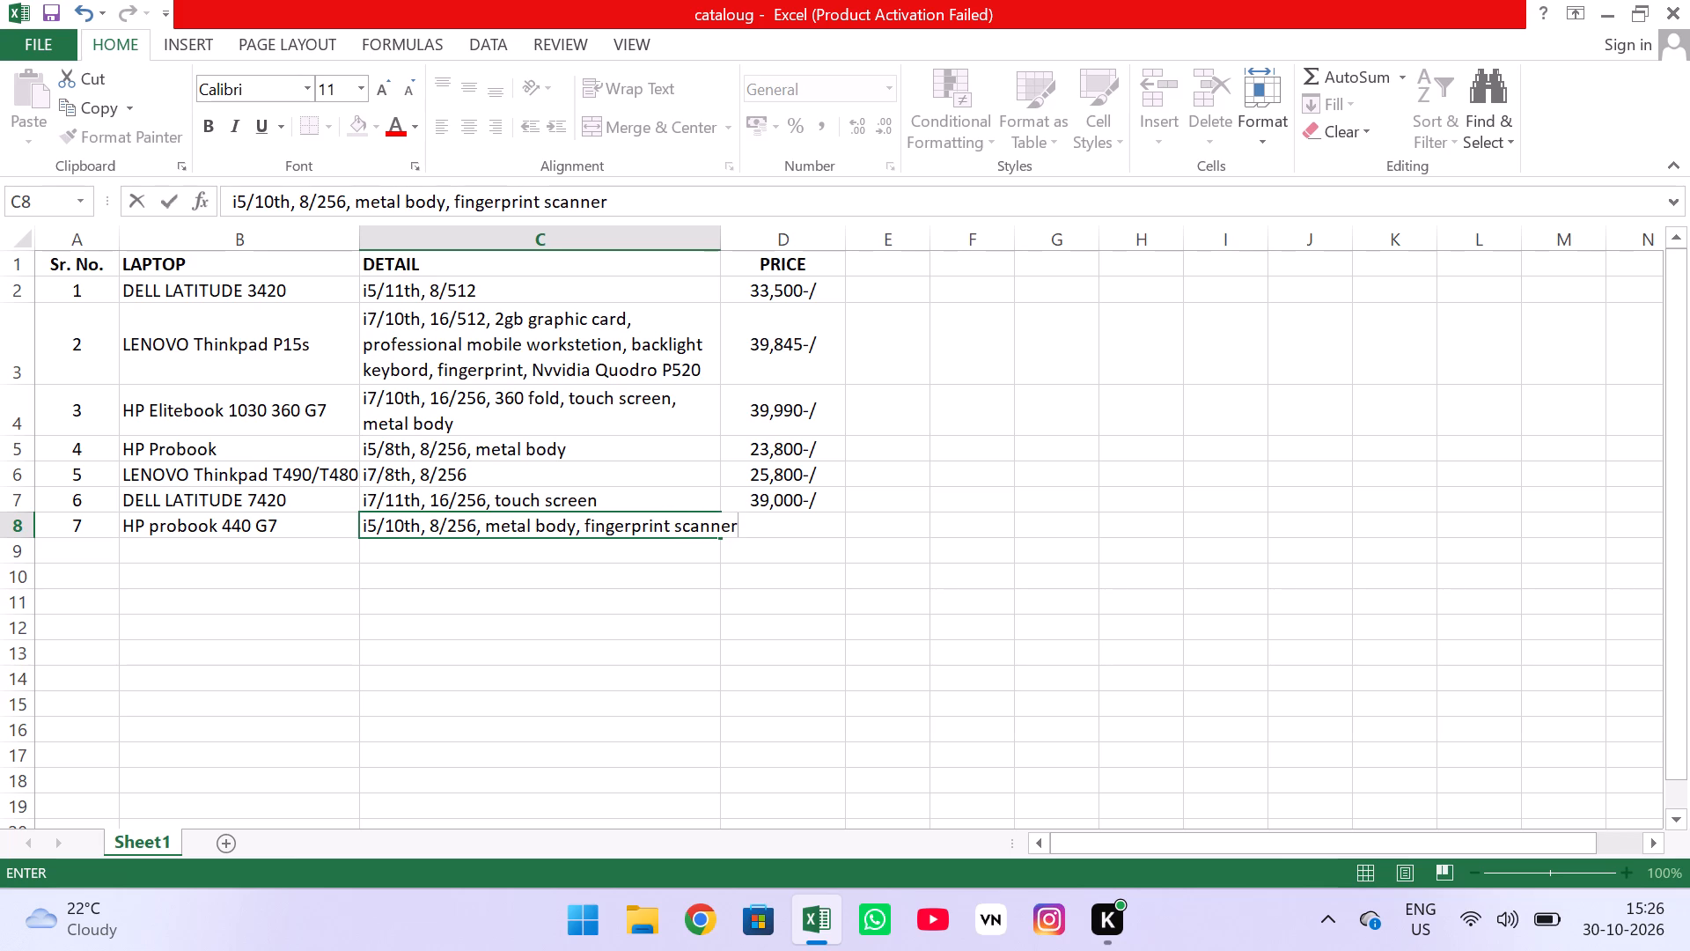
{"action": "key", "text": "space"}
{"action": "left_click", "coordinate": [551, 535]}
{"action": "left_click", "coordinate": [551, 549]}
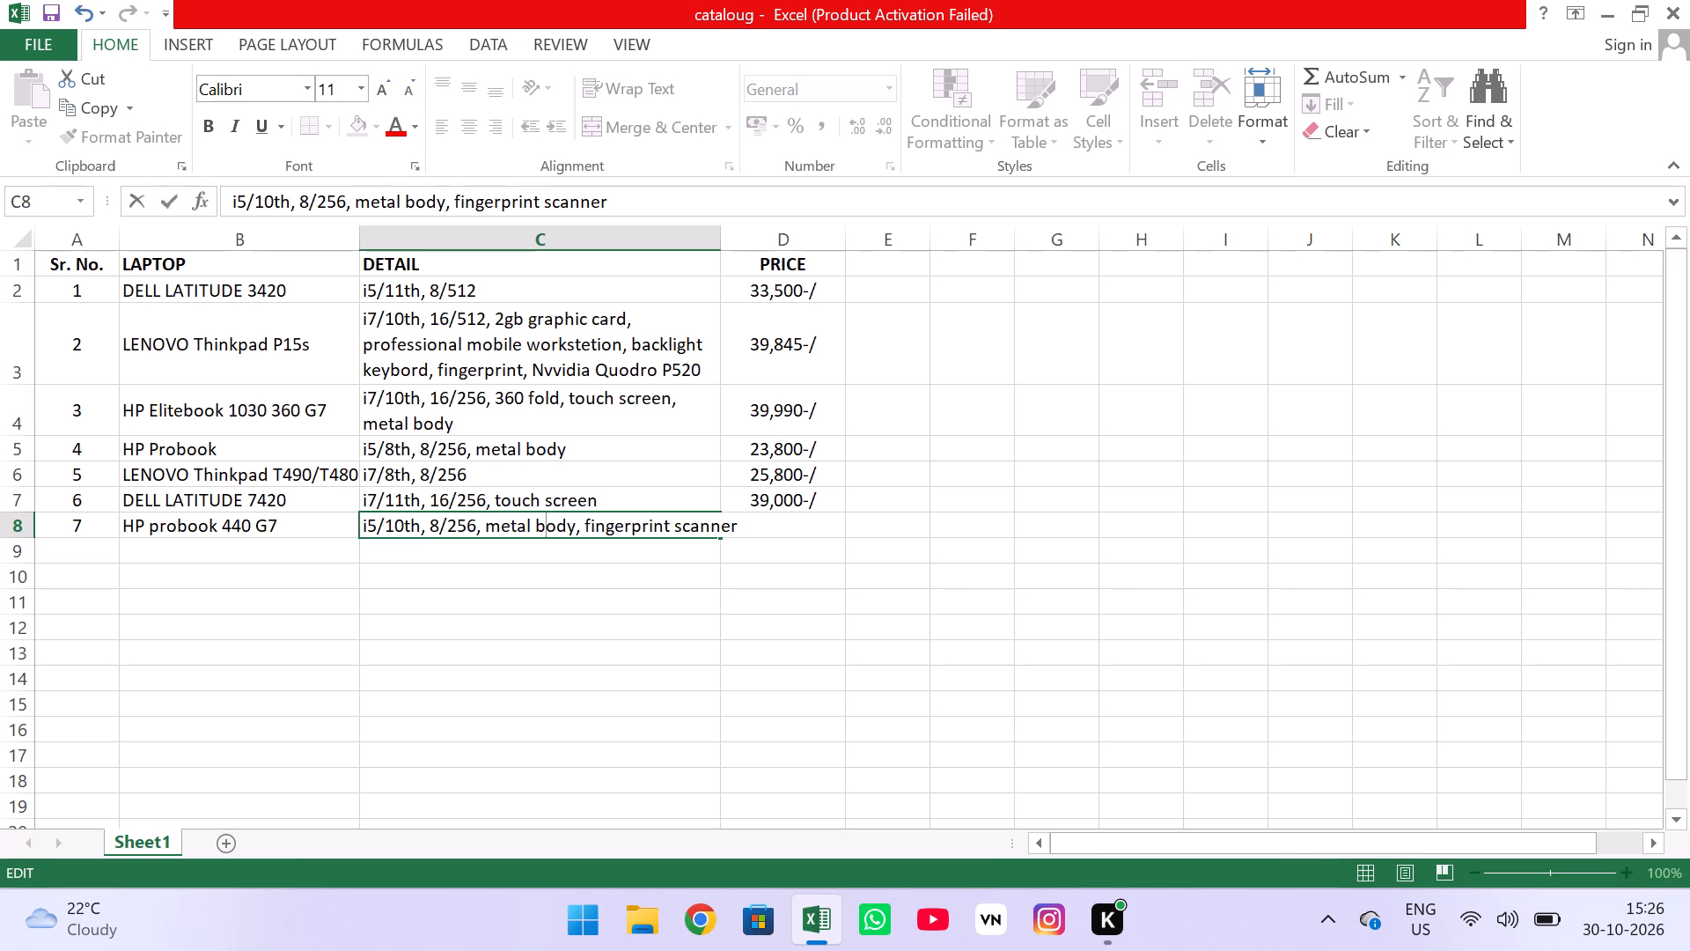
Wrap the text of the HP probook 440 G7's details in cell C8.
{"action": "left_click", "coordinate": [556, 528]}
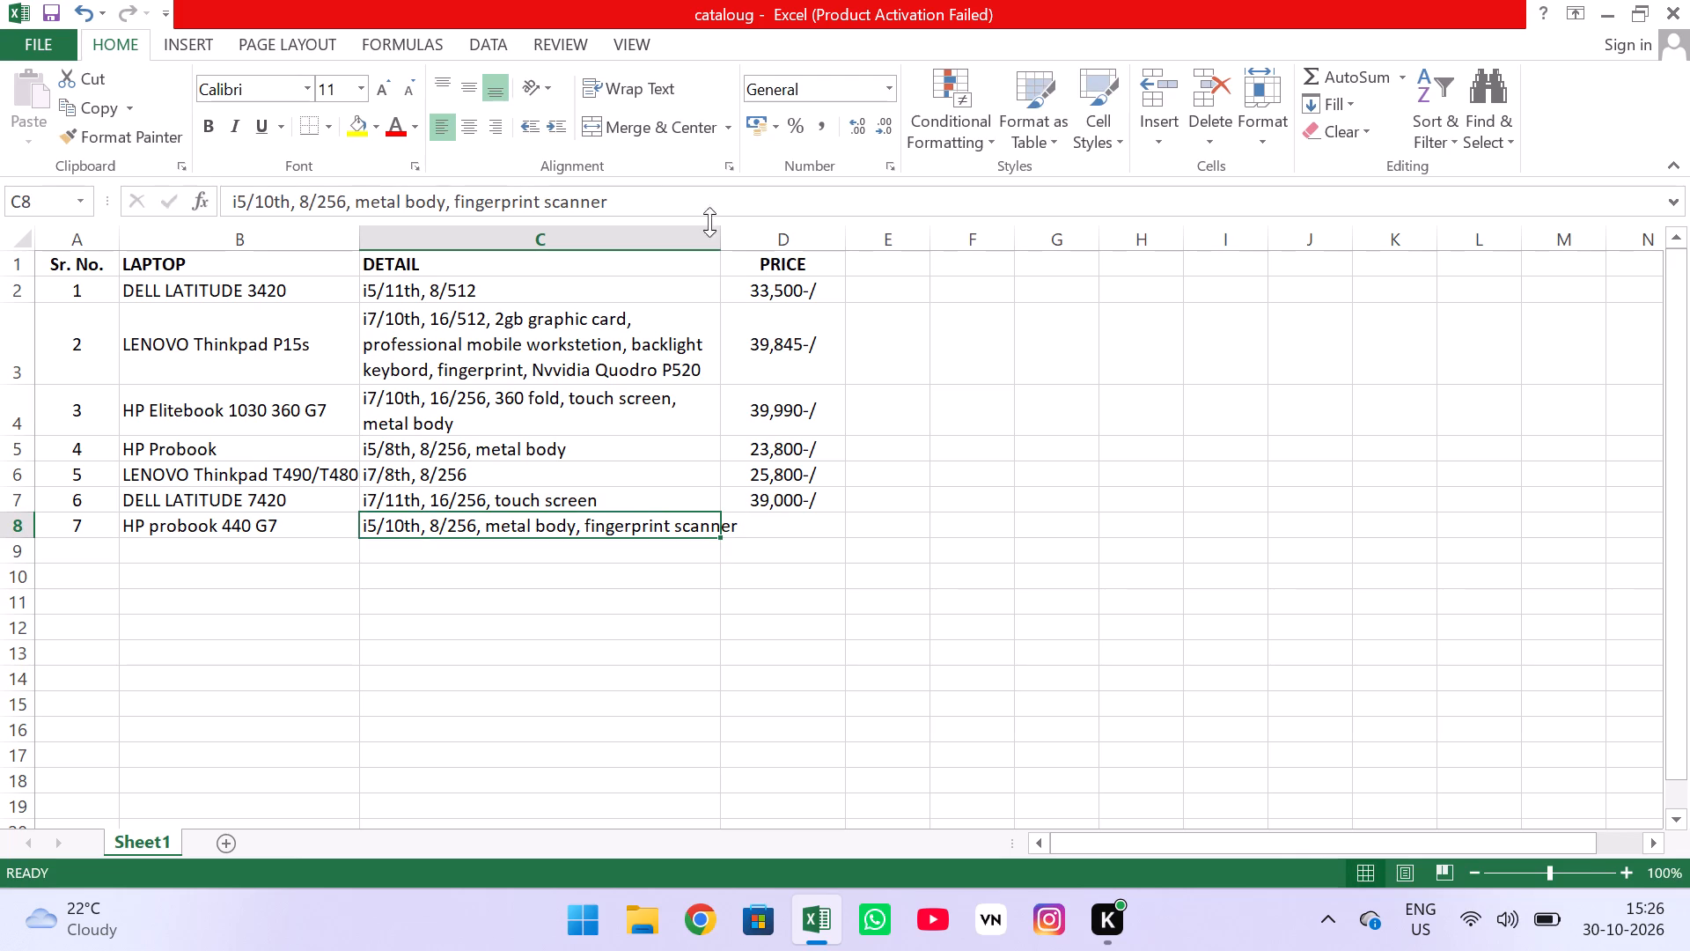
{"action": "left_click", "coordinate": [640, 83]}
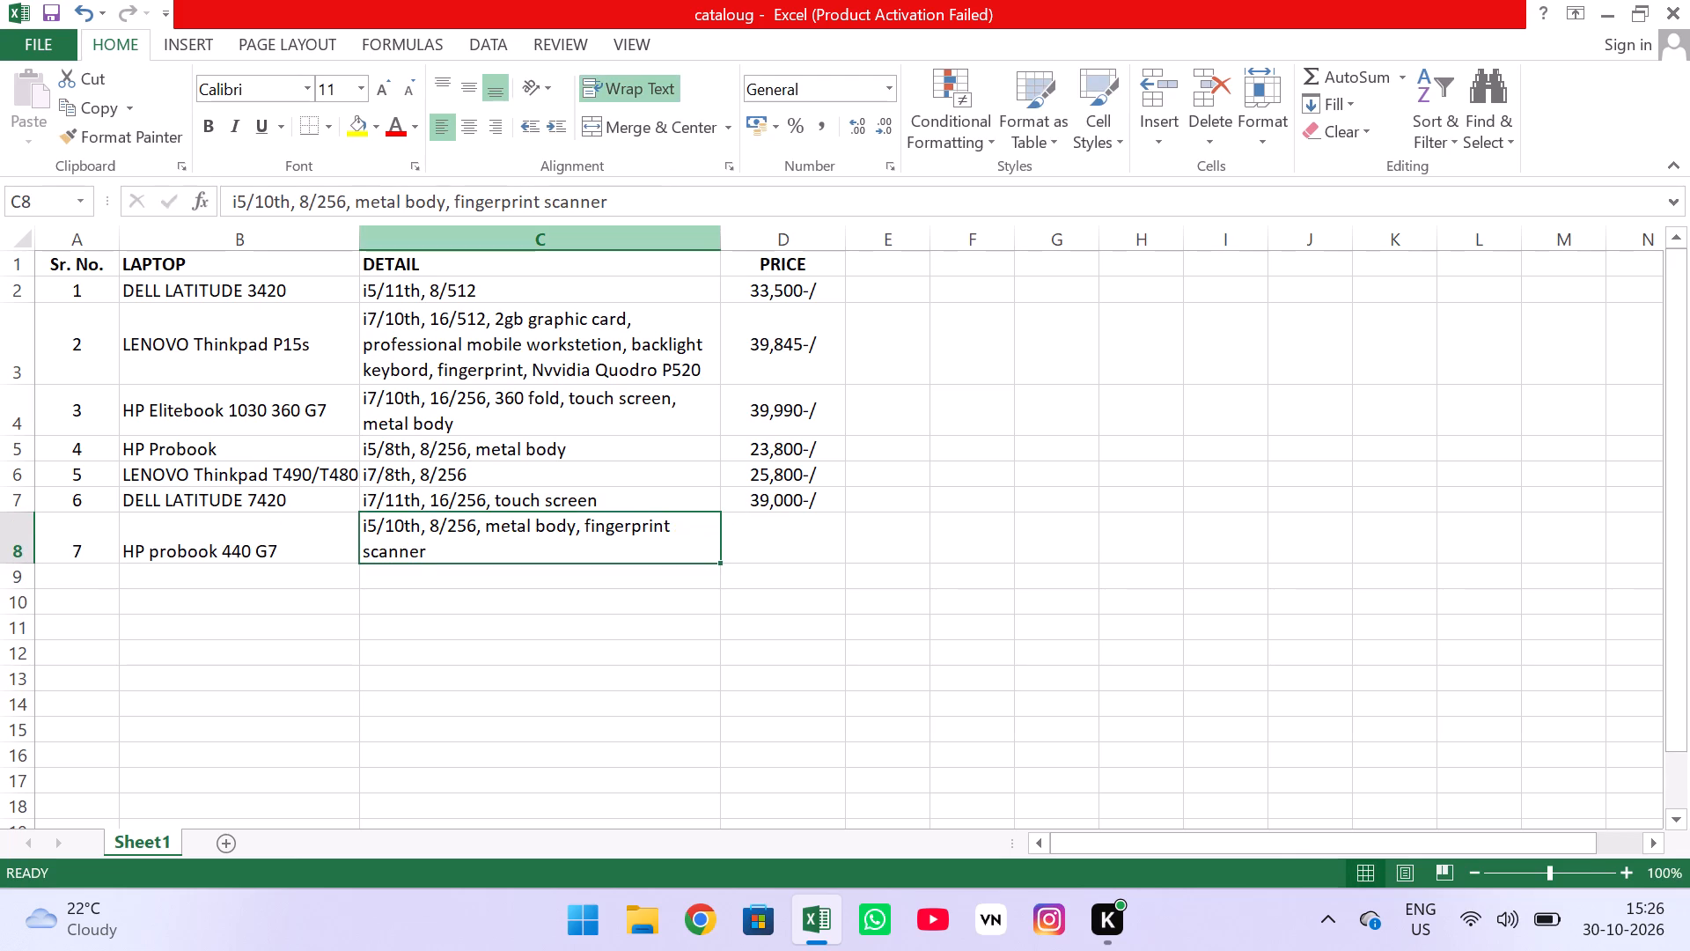
Vertically middle-align the whole of row 8, which holds the HP probook 440 G7.
{"action": "left_click", "coordinate": [804, 549]}
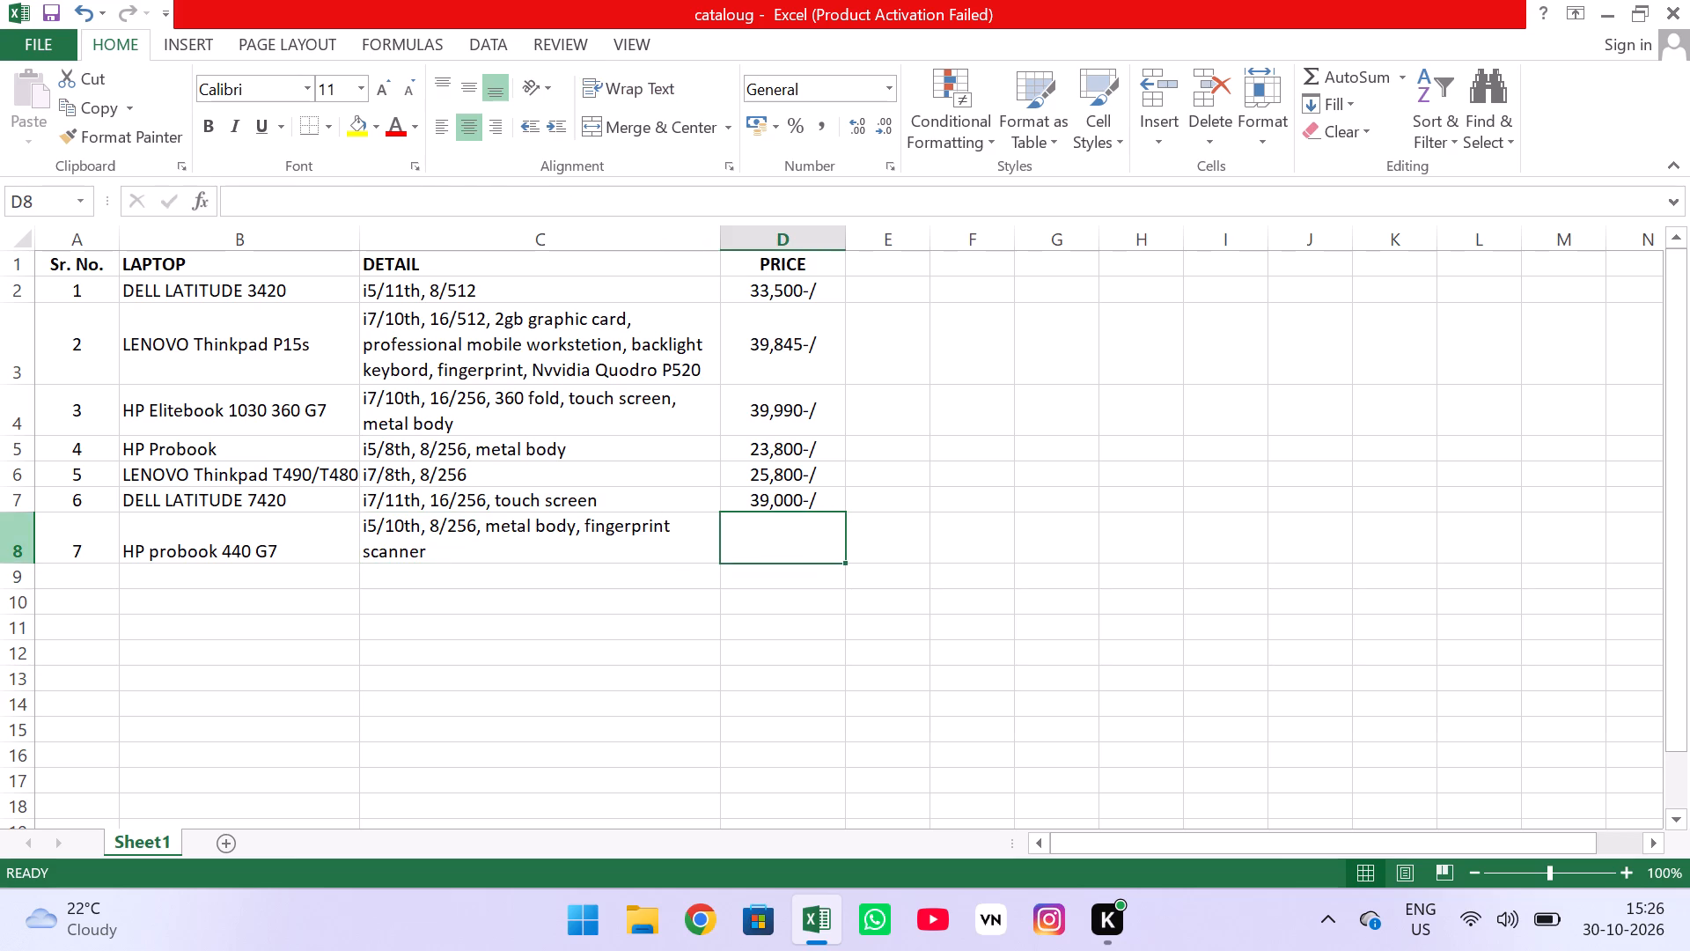
{"action": "left_click", "coordinate": [32, 528]}
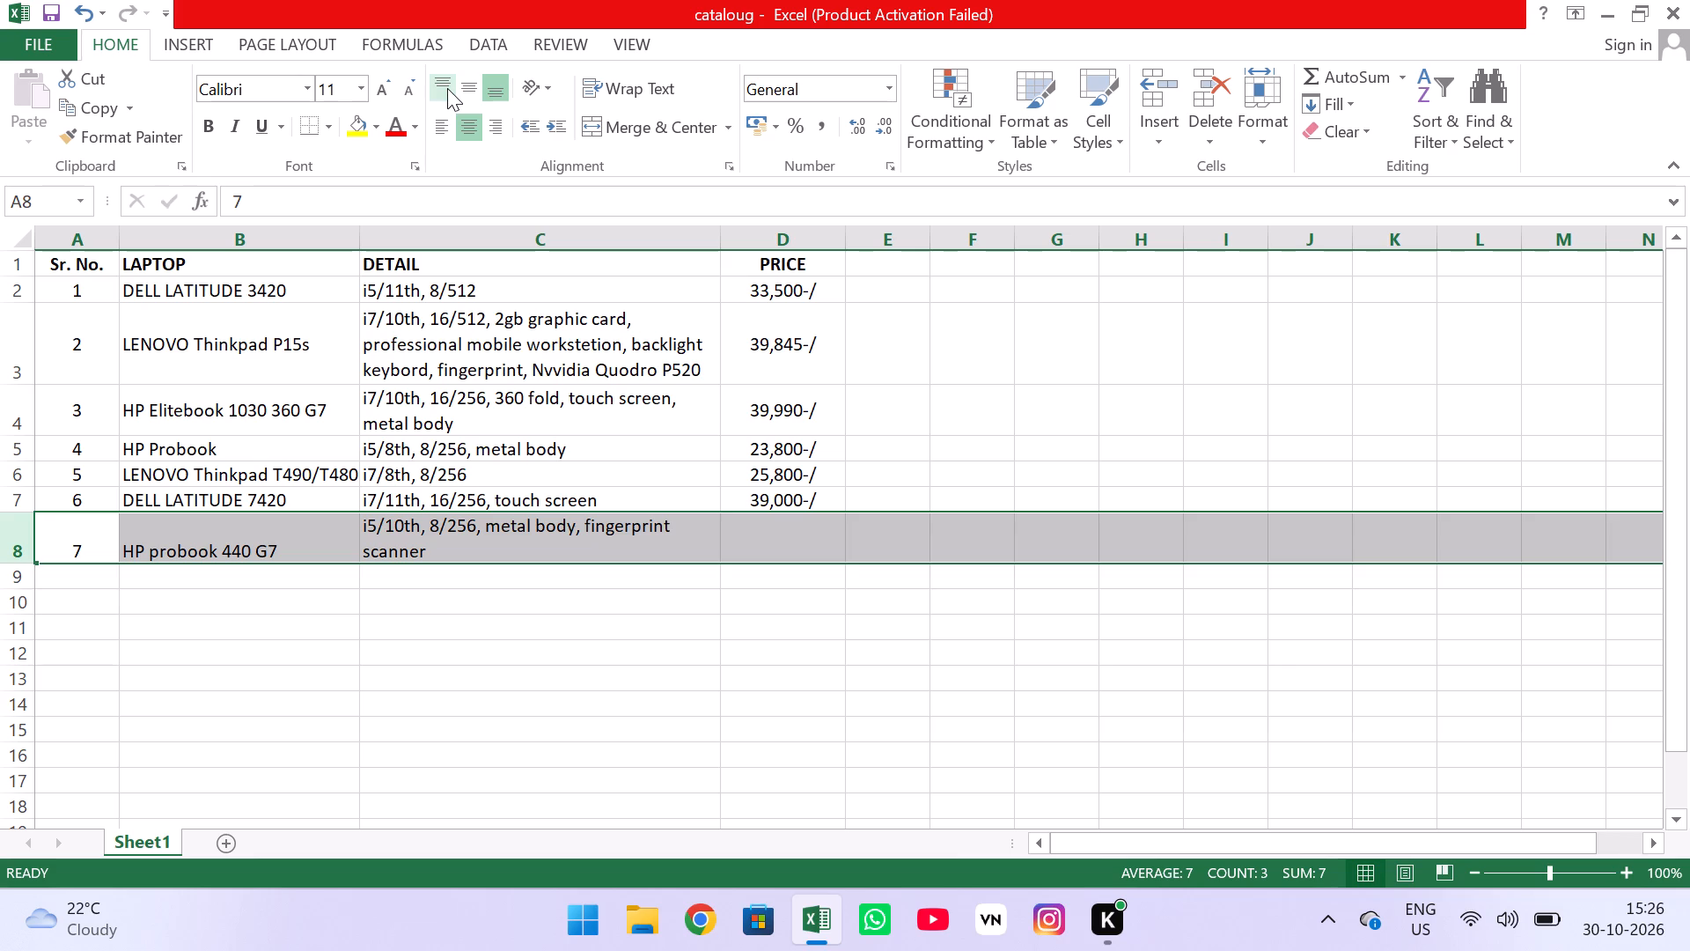
{"action": "left_click", "coordinate": [470, 87]}
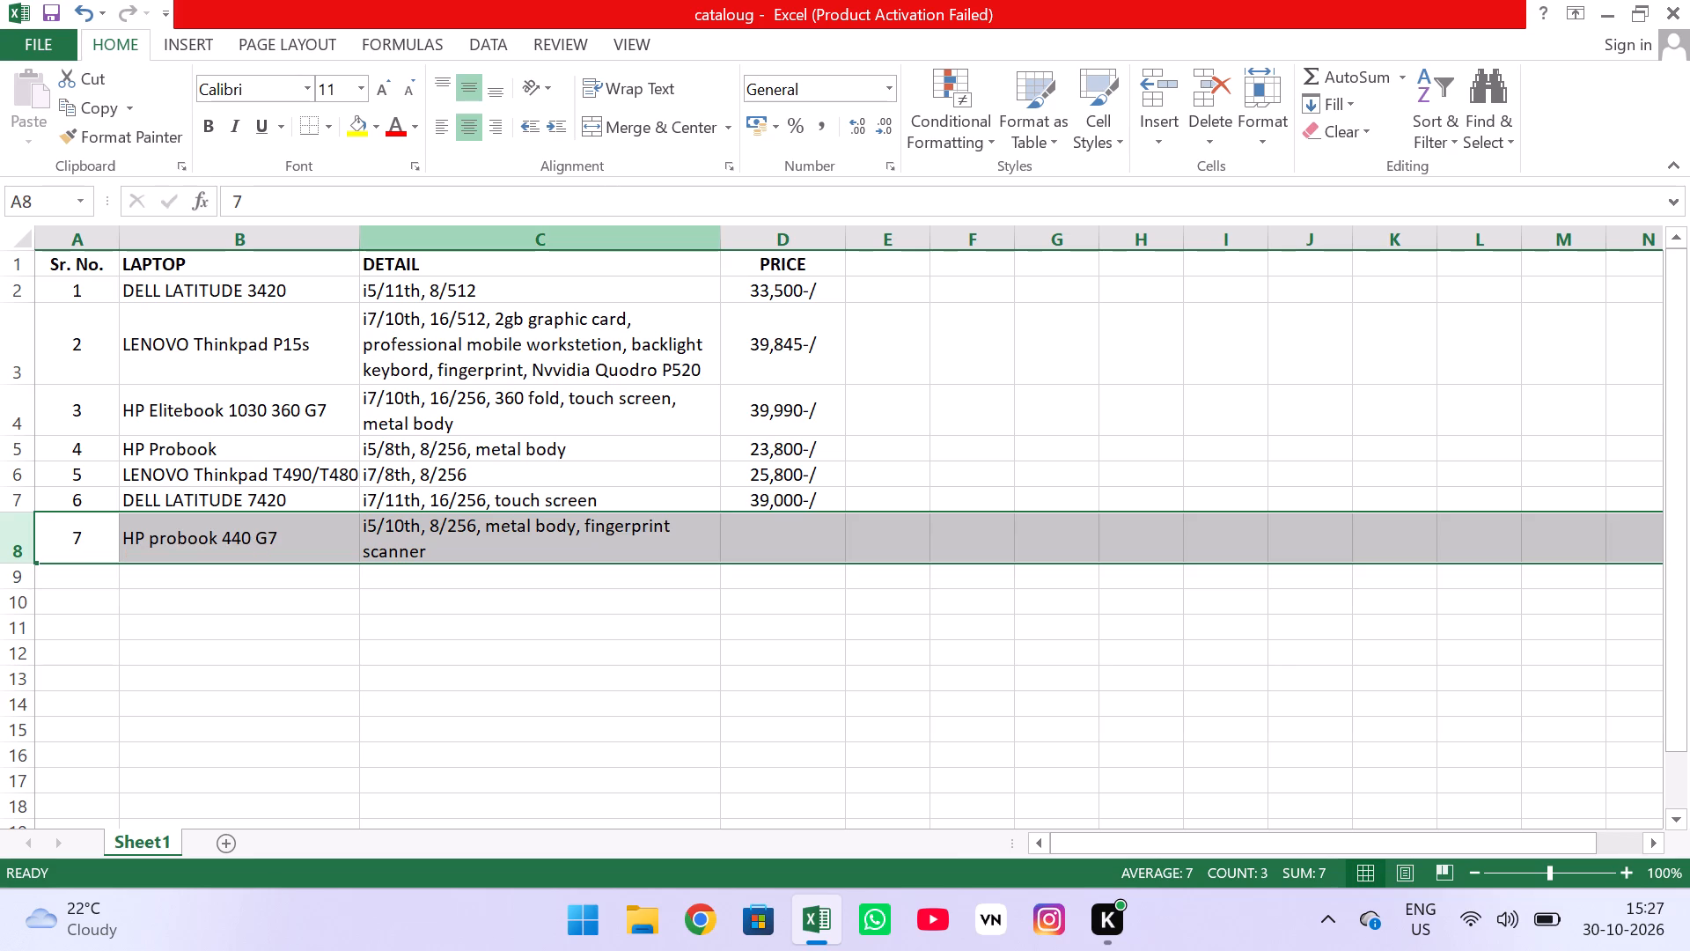
Enter the HP probook 440 G7's price in cell D8 as "26,750-/".
{"action": "left_click", "coordinate": [804, 546]}
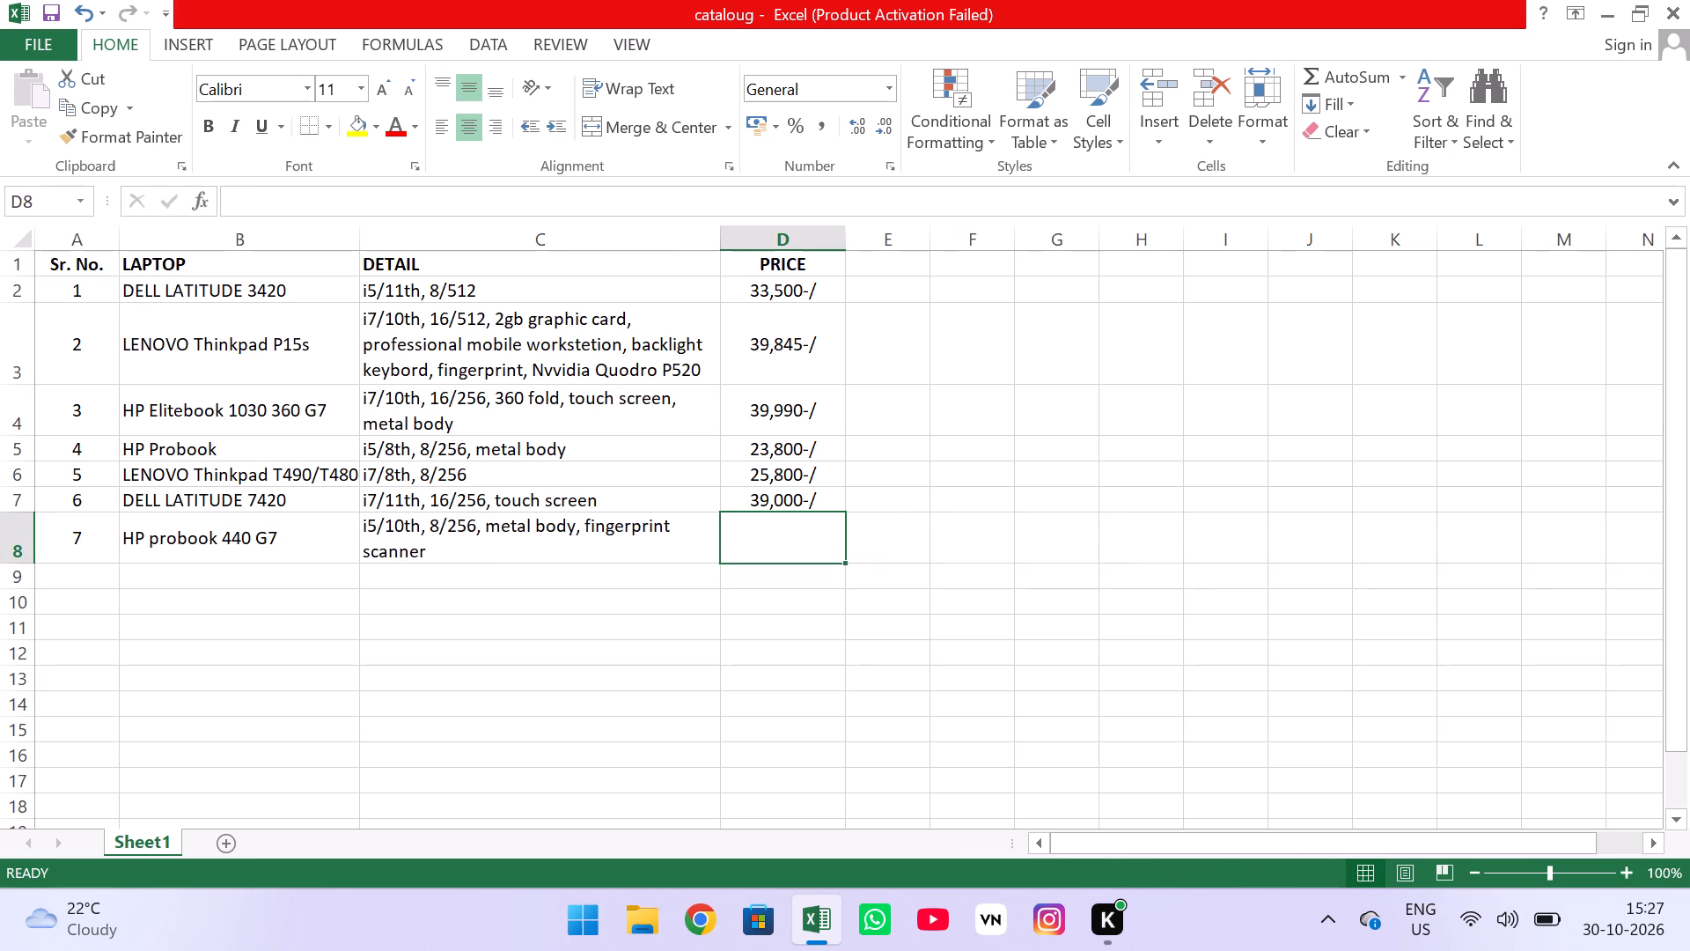
{"action": "type", "text": "26"}
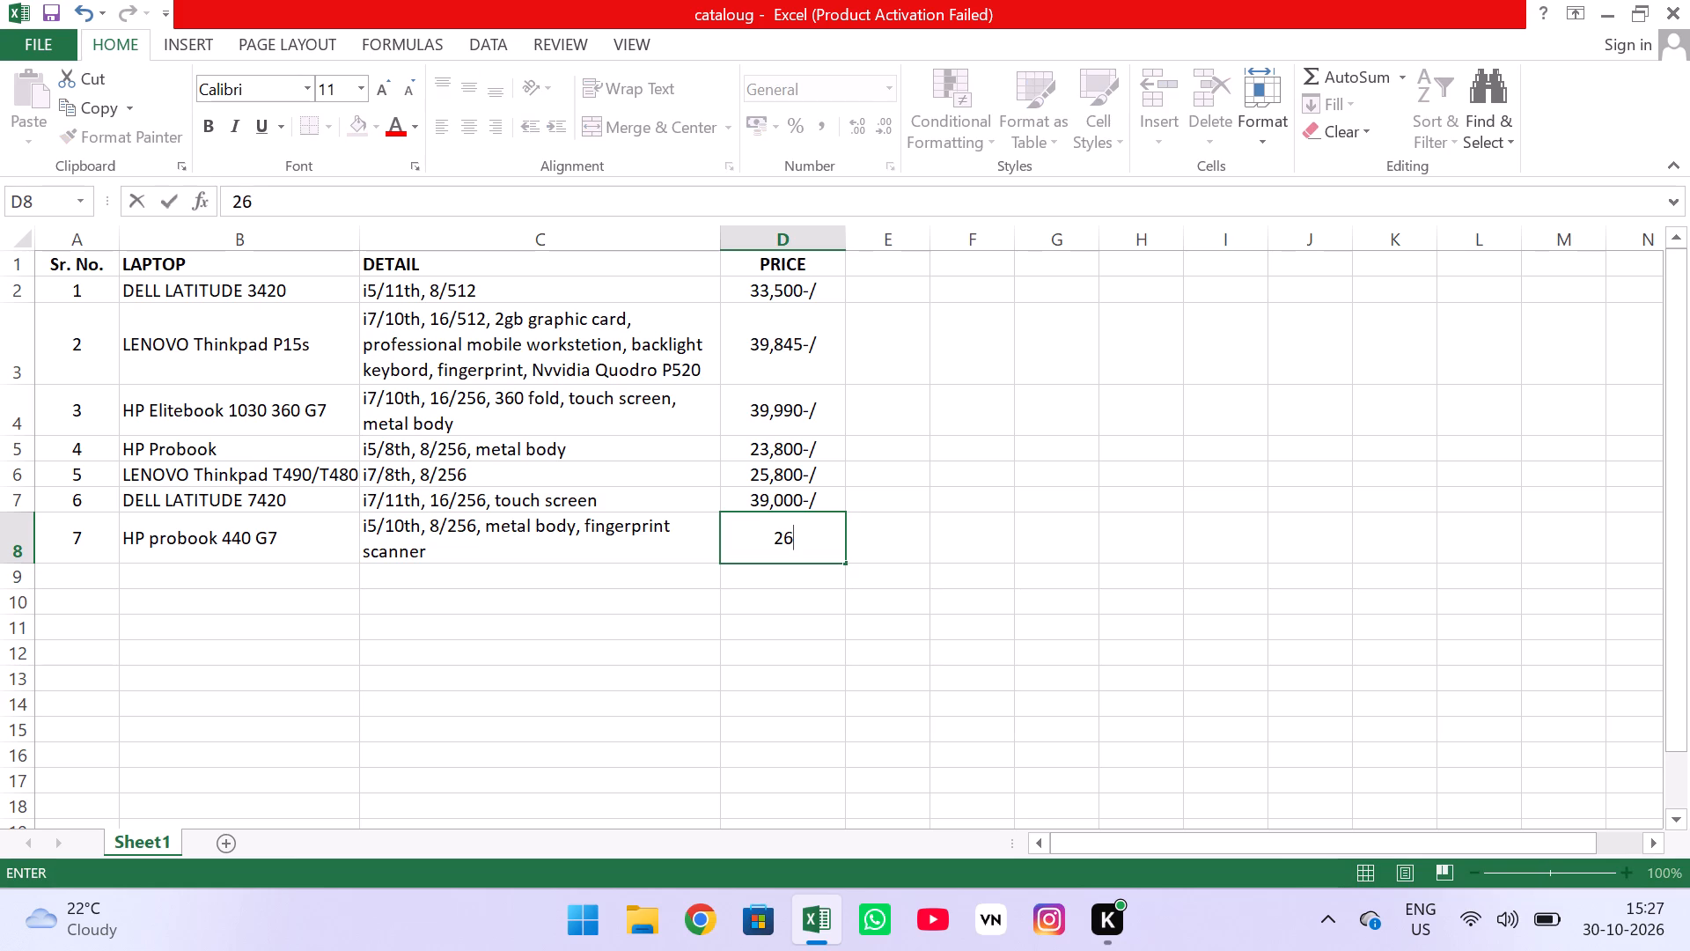
{"action": "key", "text": "comma"}
{"action": "type", "text": "750"}
{"action": "type", "text": "-/"}
Enter serial number 8 in cell A9 to start the eighth laptop's row.
{"action": "left_click", "coordinate": [80, 583]}
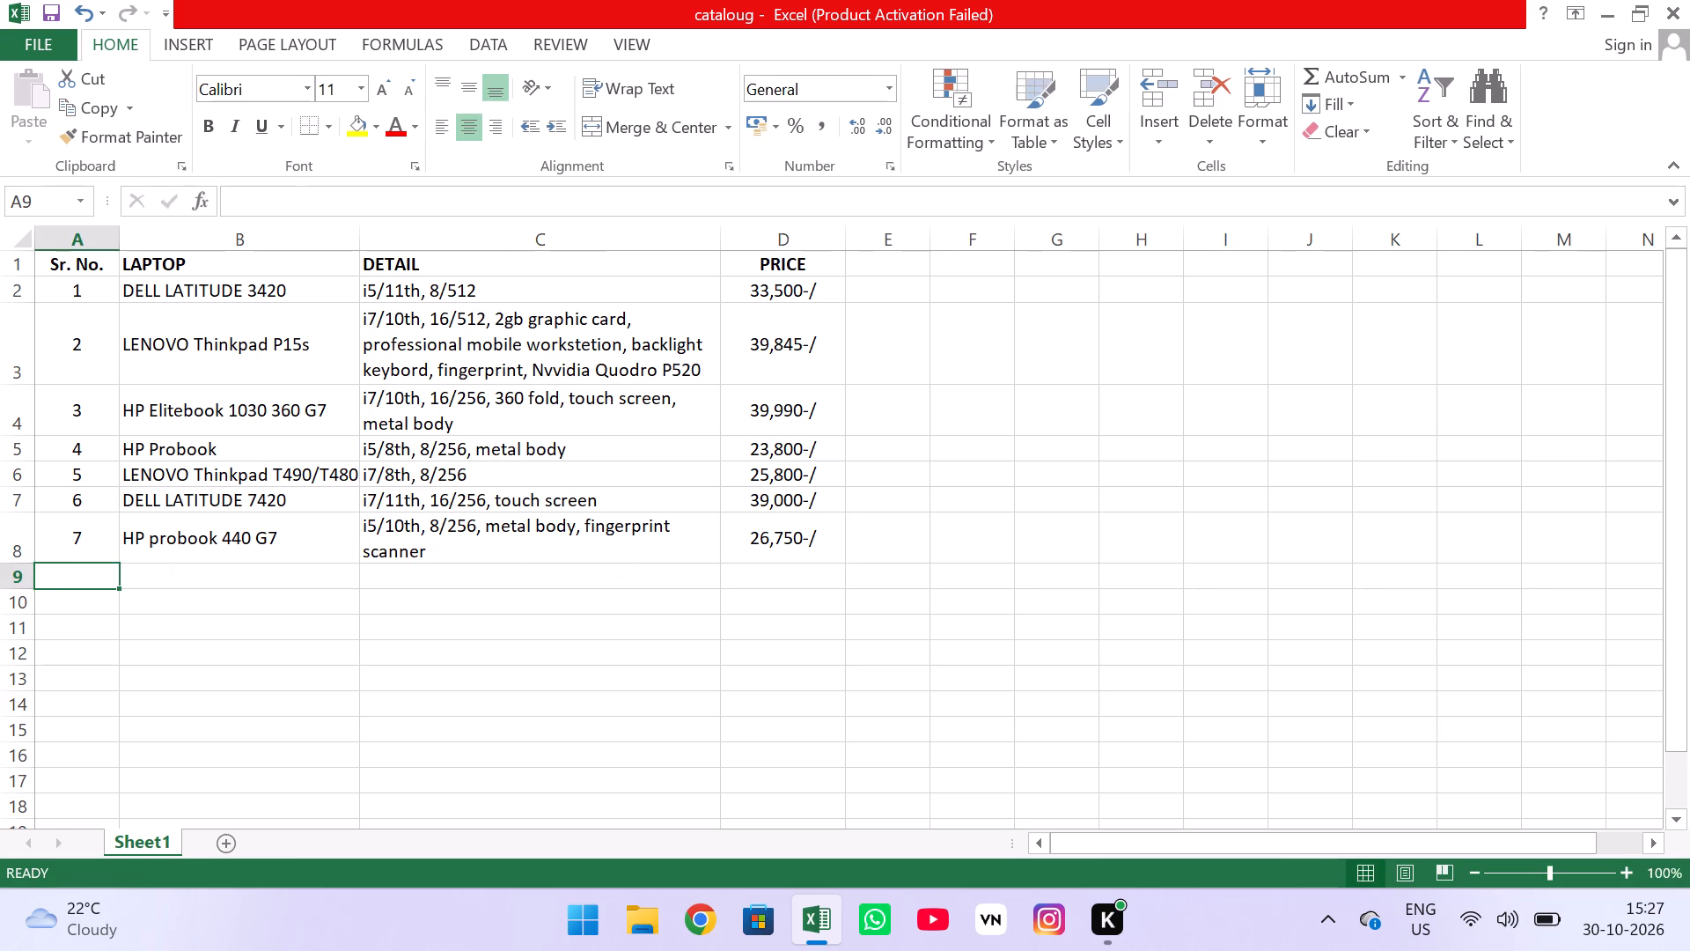
{"action": "key", "text": "8"}
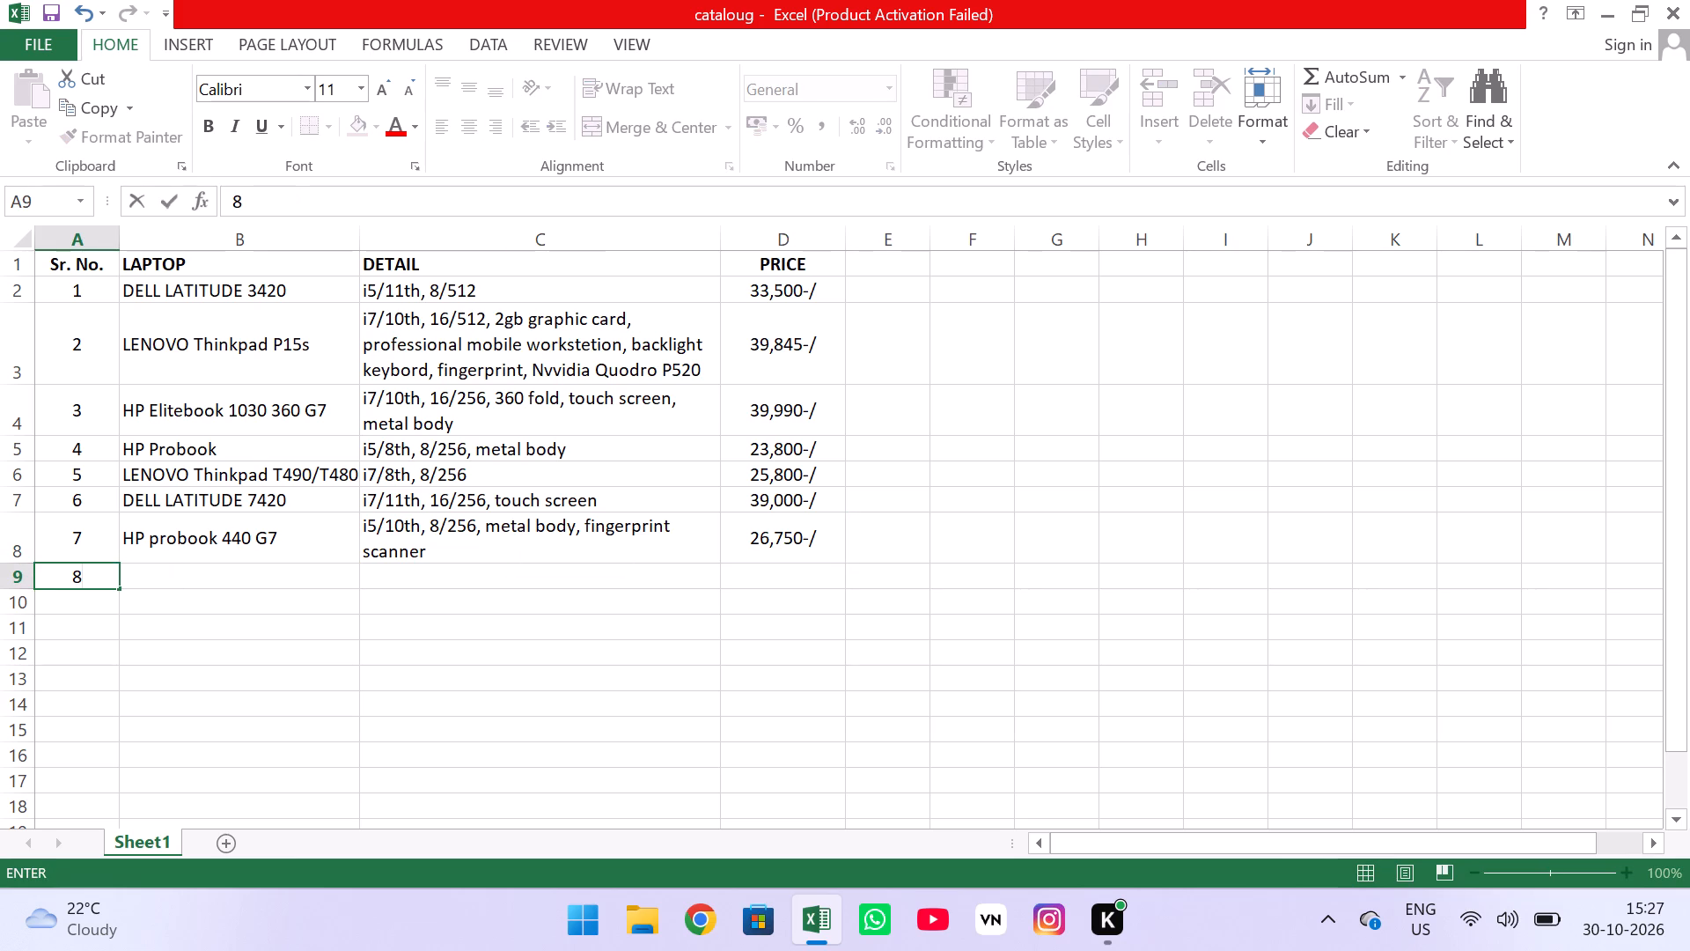
{"action": "key", "text": "space"}
{"action": "key", "text": "Tab"}
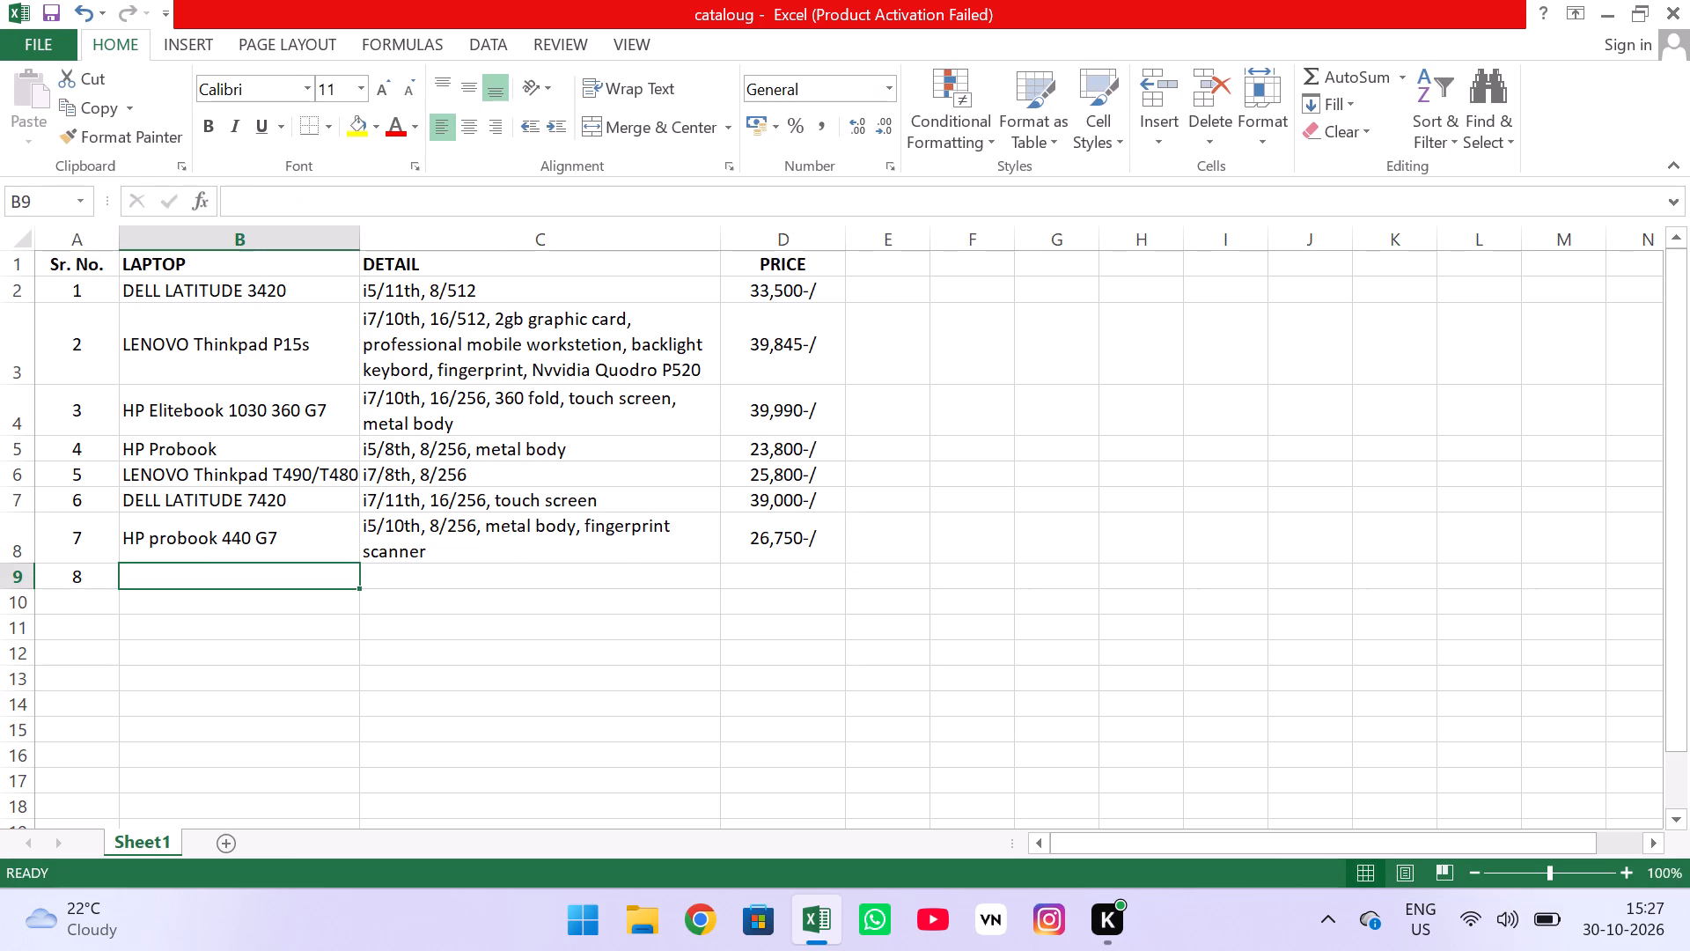
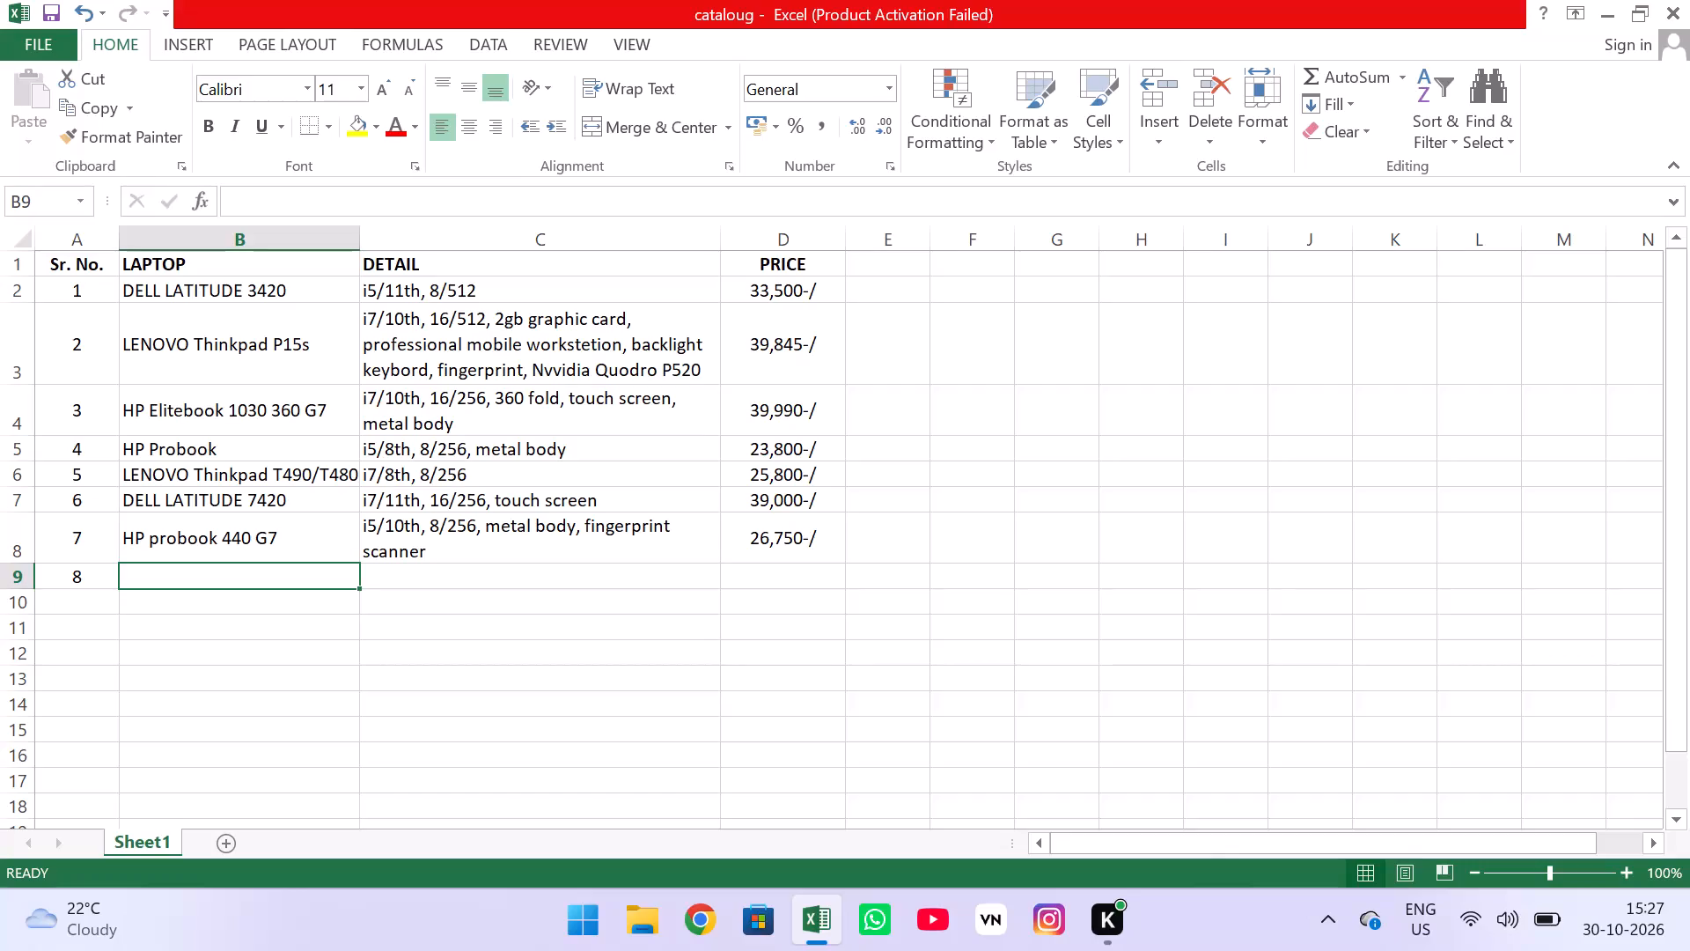
Enter the eighth laptop's name in cell B9 as "LENOVO V15".
{"action": "type", "text": "LENOVO"}
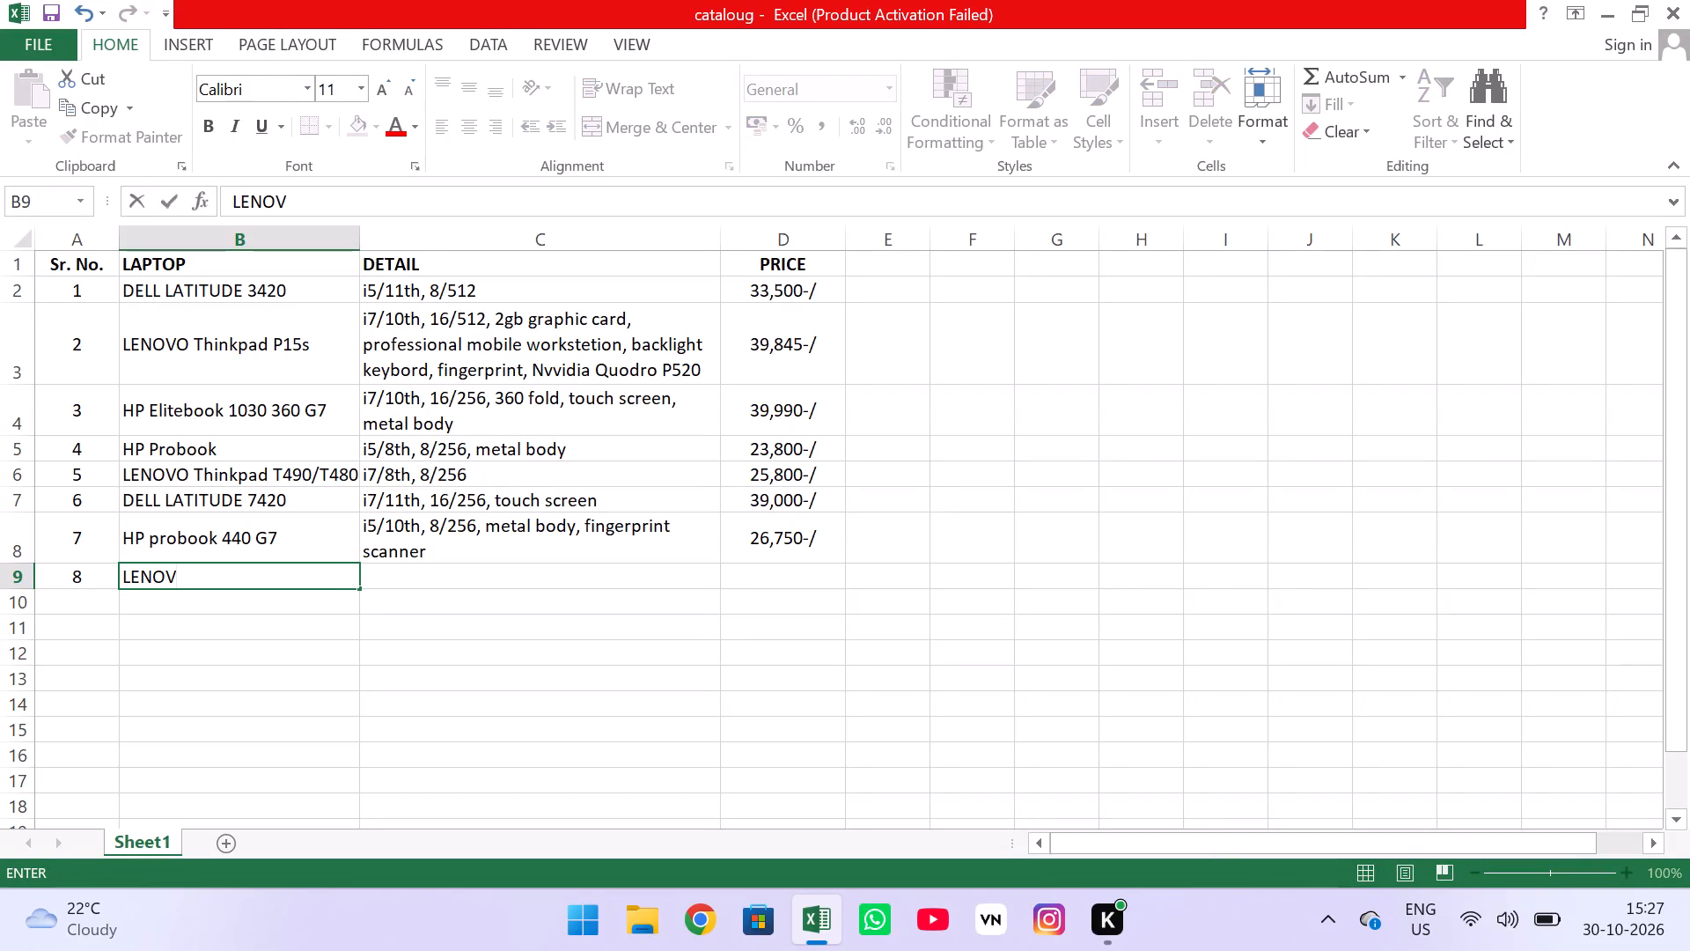
{"action": "key", "text": "shift+space"}
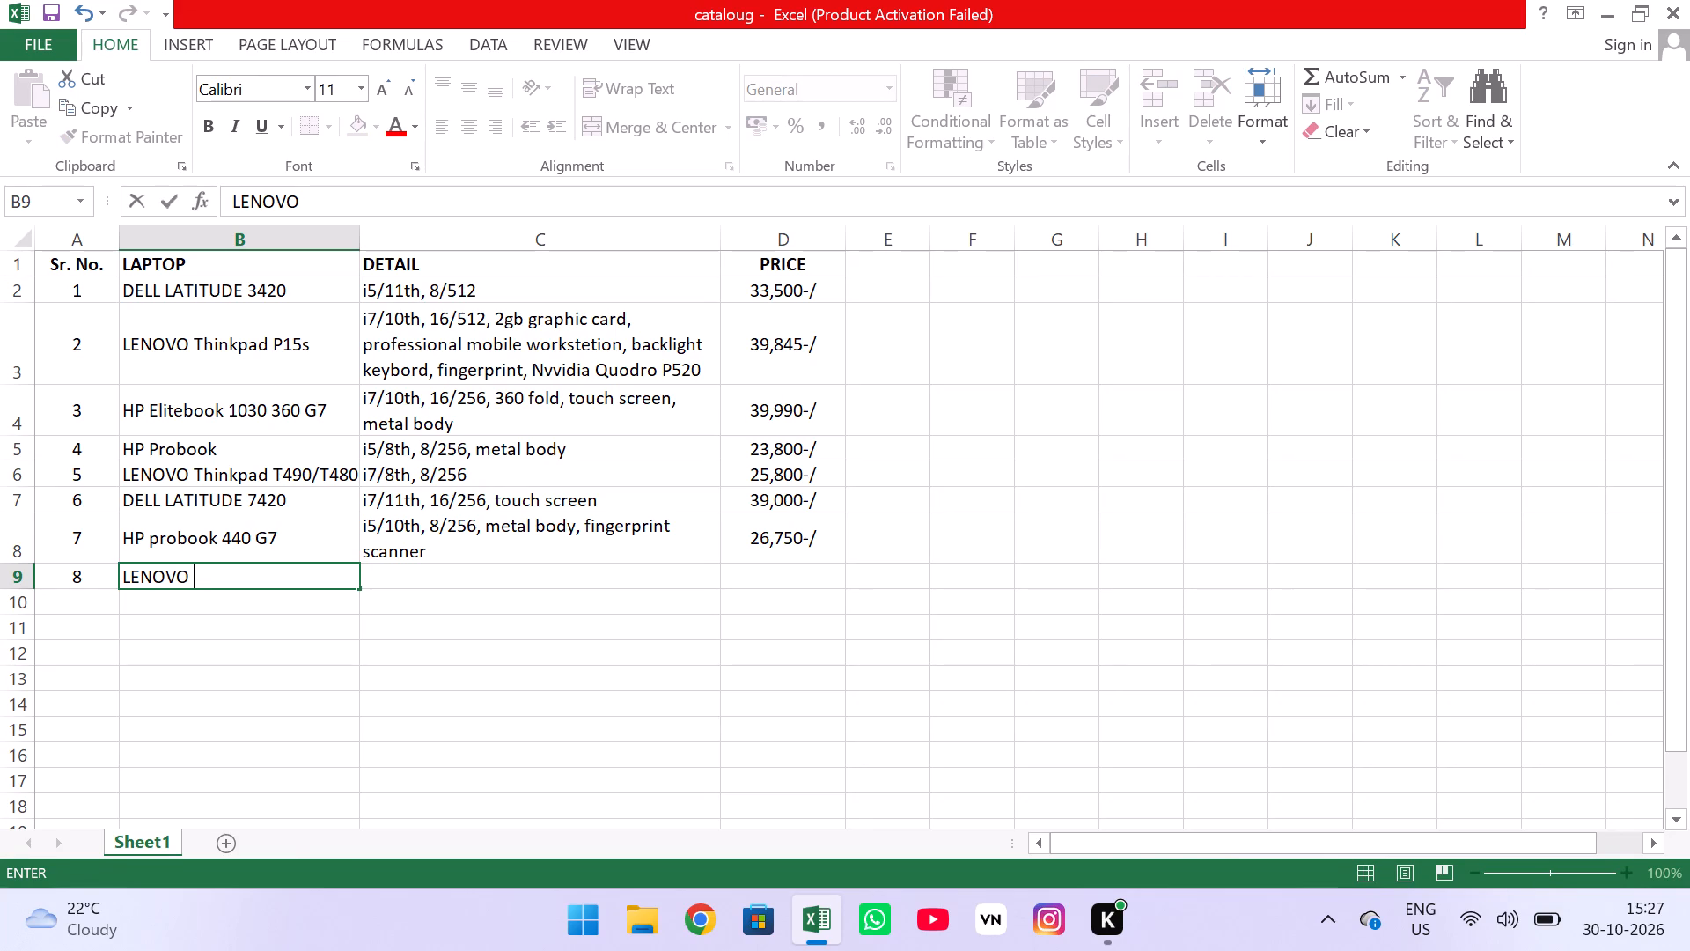
{"action": "key", "text": "shift+n"}
{"action": "key", "text": "shift+BackSpace"}
{"action": "type", "text": "V1"}
{"action": "key", "text": "5"}
{"action": "key", "text": "space"}
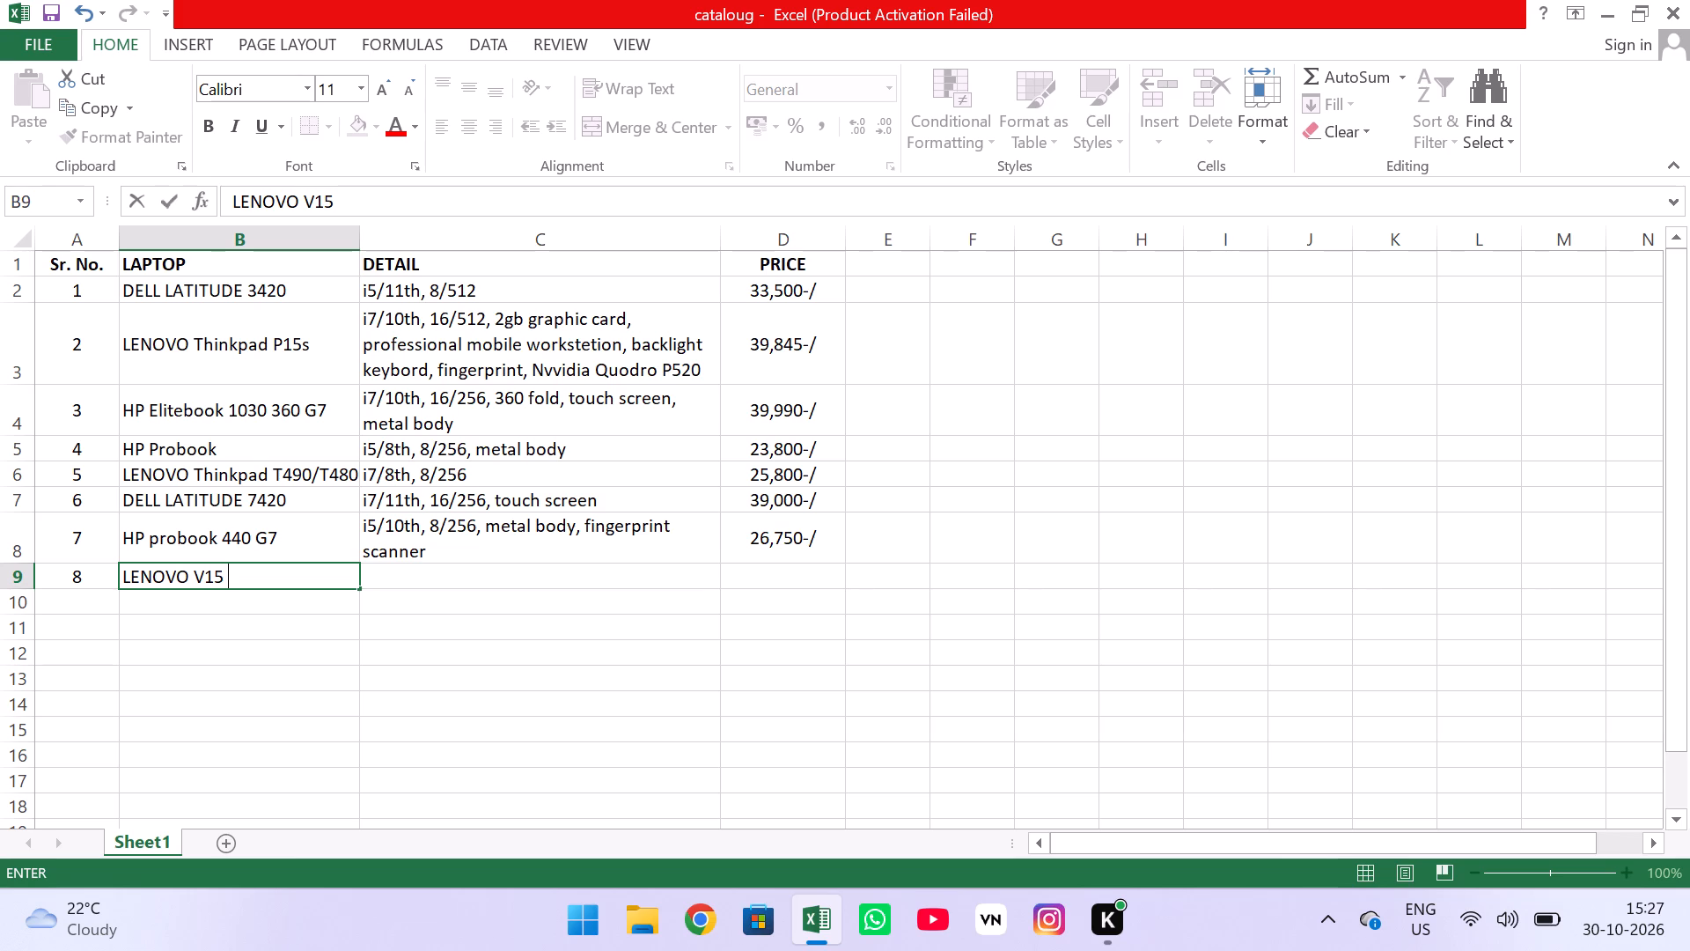
{"action": "key", "text": "Tab"}
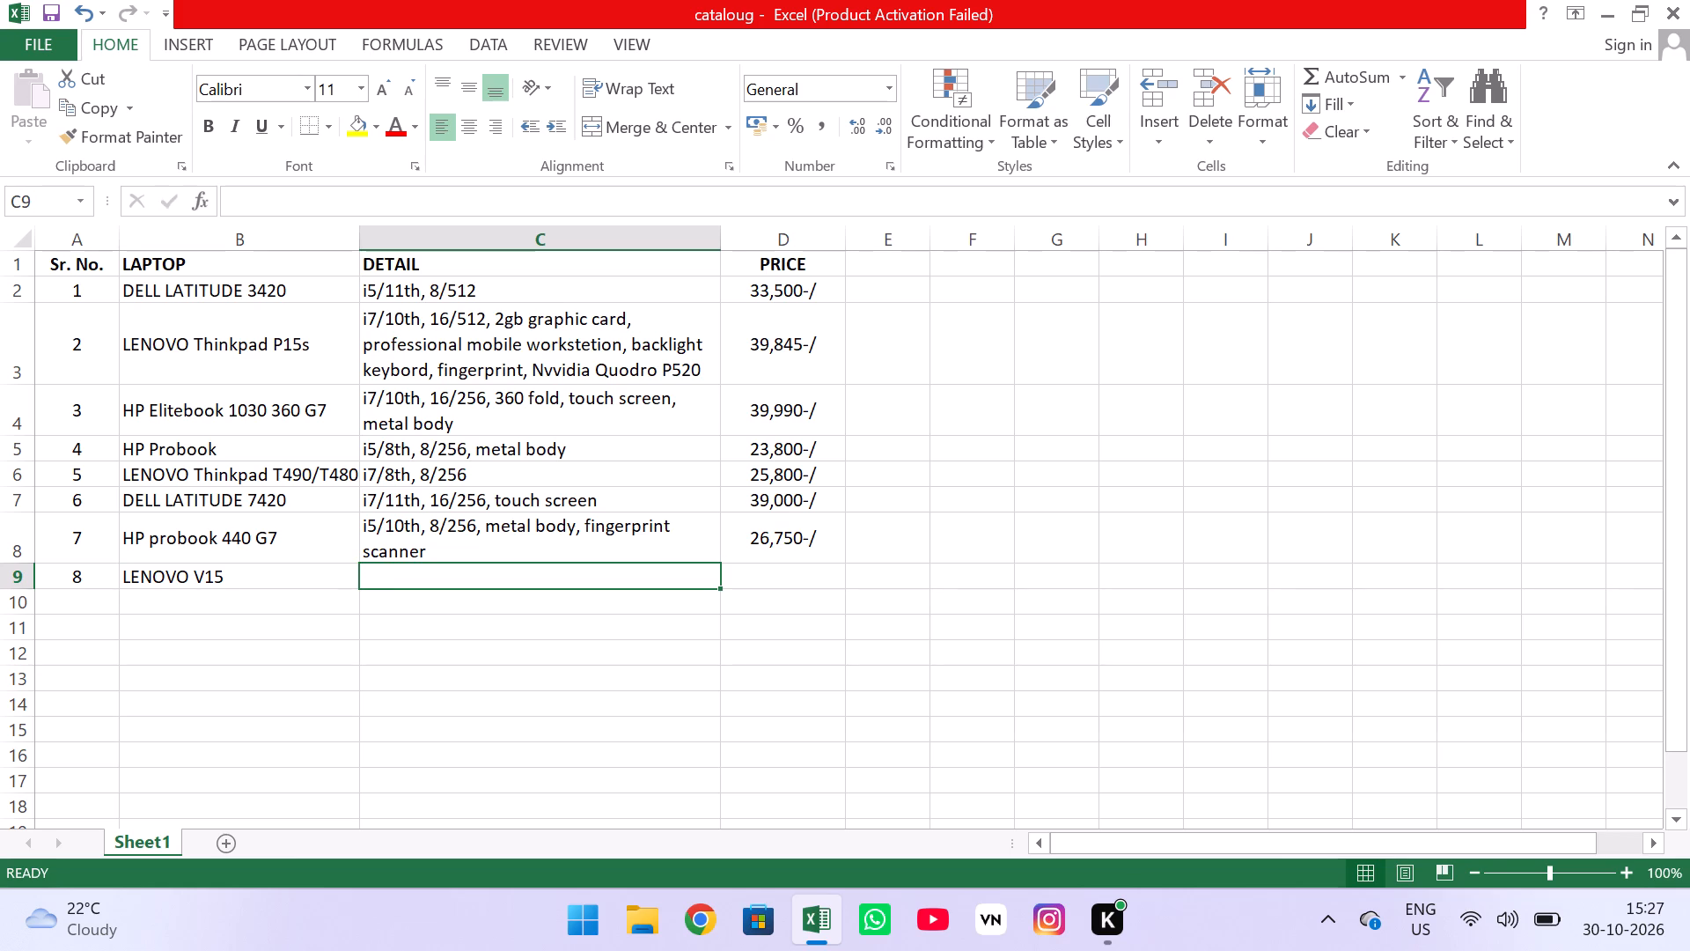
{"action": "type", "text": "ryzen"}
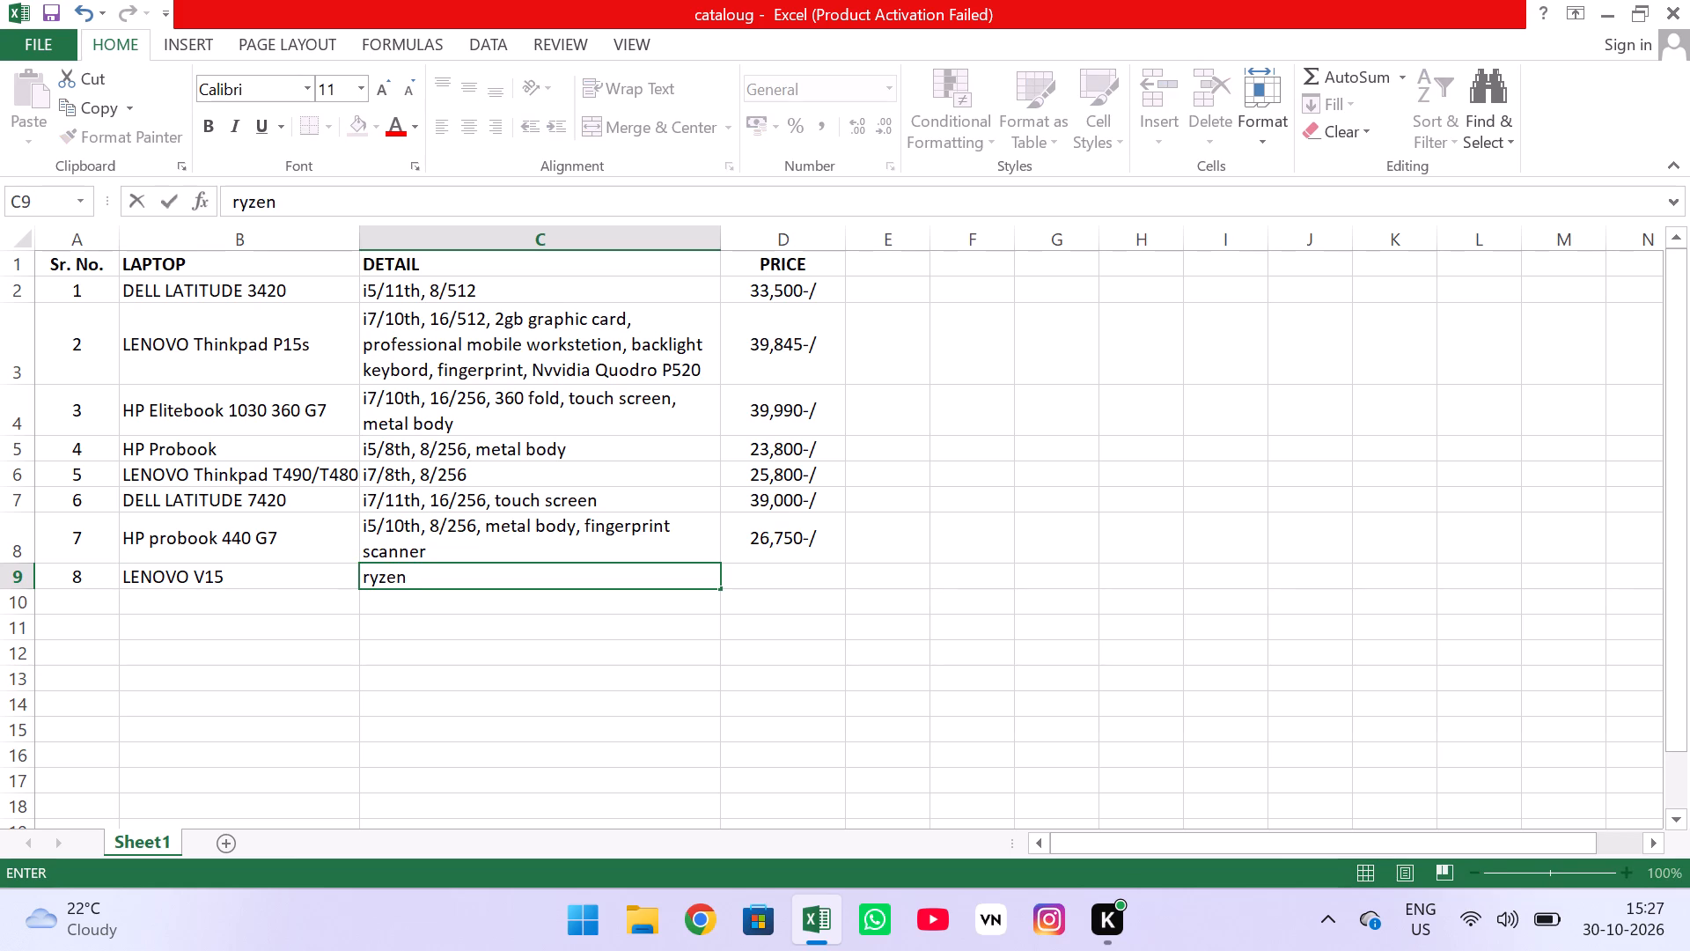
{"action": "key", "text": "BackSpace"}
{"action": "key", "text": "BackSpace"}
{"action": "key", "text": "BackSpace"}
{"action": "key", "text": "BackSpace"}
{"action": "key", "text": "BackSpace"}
Start the LENOVO V15's details in cell C9 with the processor and memory, "Ryzen 3 3250u, 8/256,".
{"action": "key", "text": "shift+r"}
{"action": "type", "text": "yzen"}
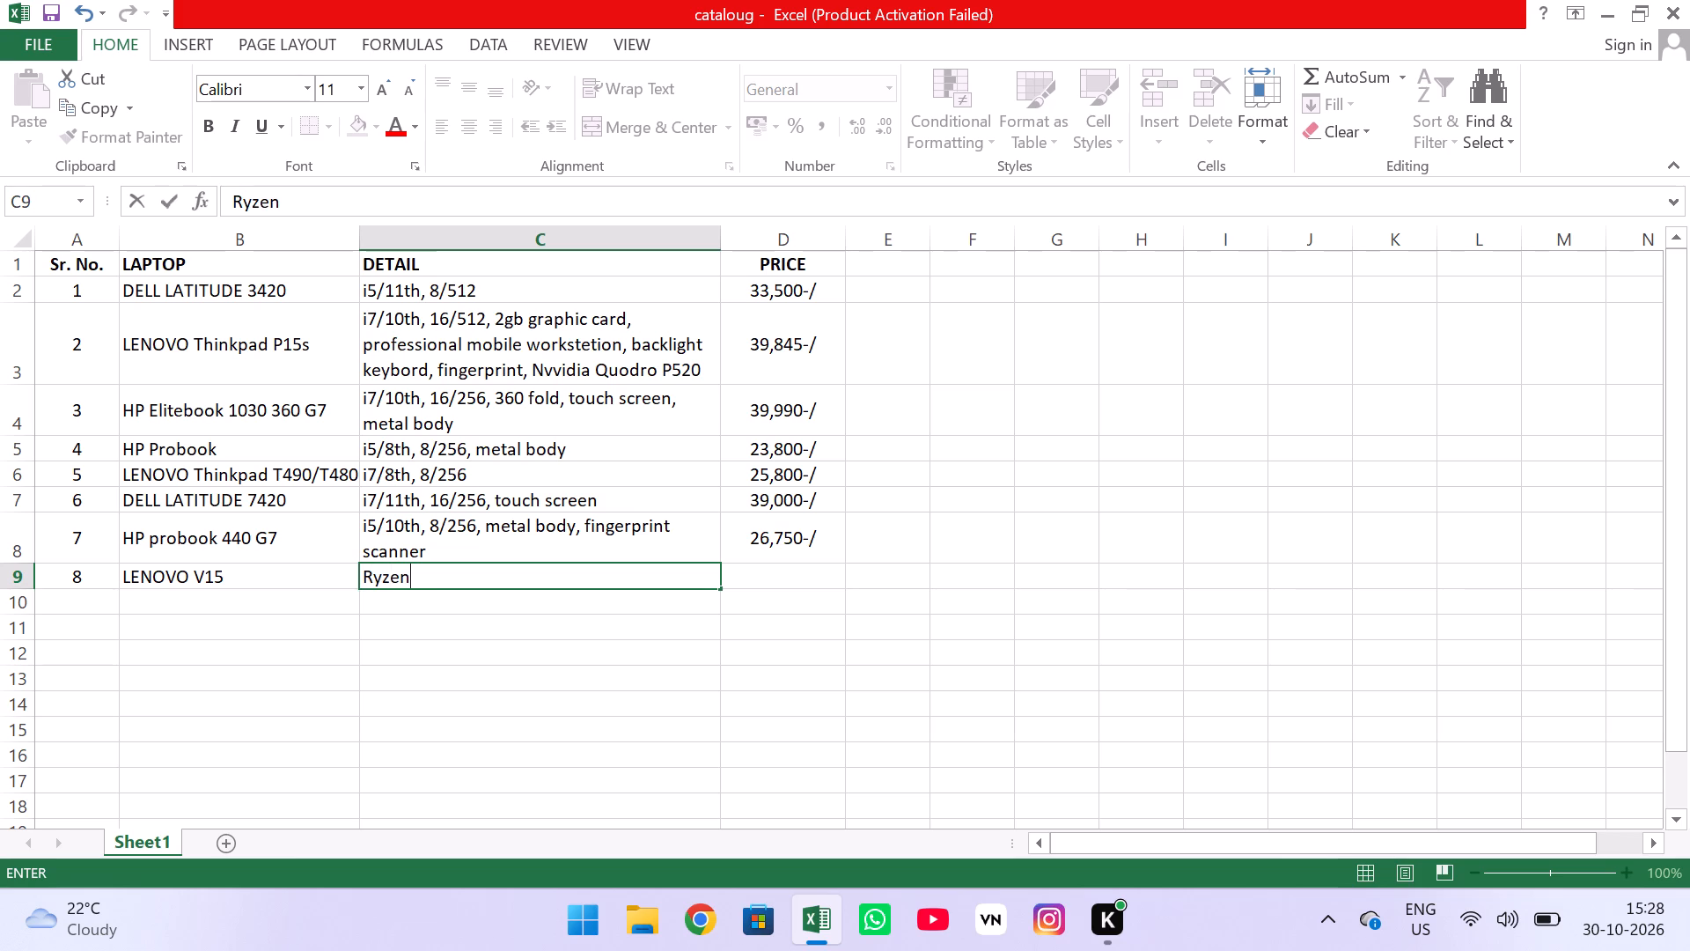
{"action": "key", "text": "space"}
{"action": "type", "text": "3"}
{"action": "key", "text": "space"}
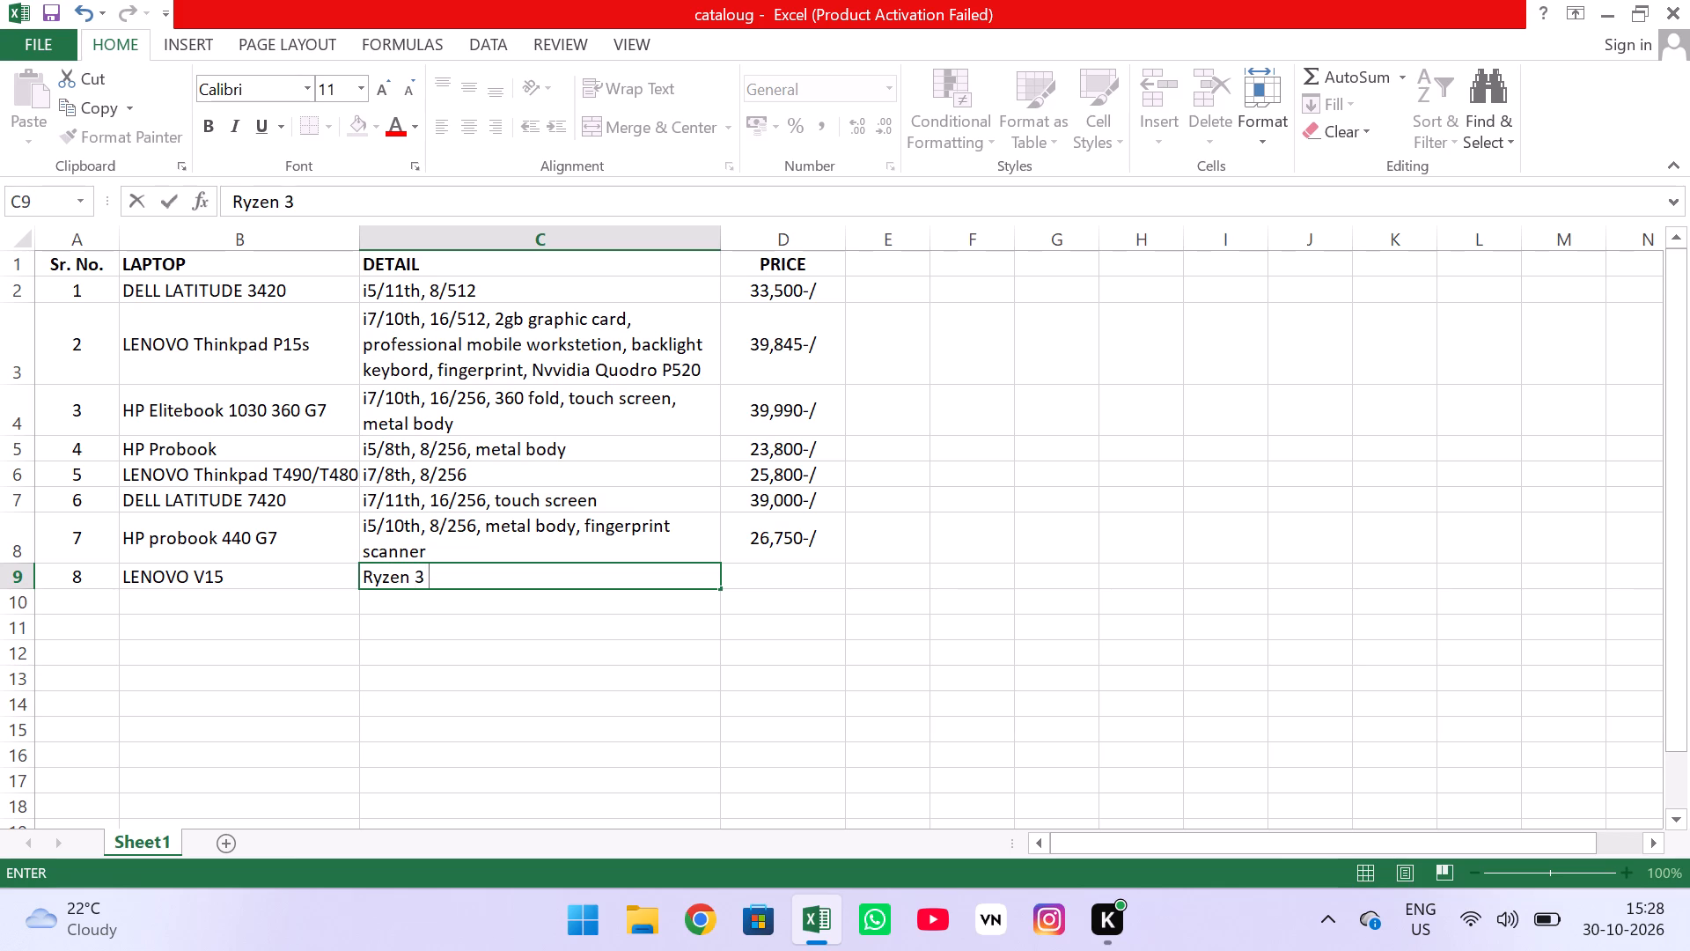
{"action": "type", "text": "32"}
{"action": "type", "text": "50"}
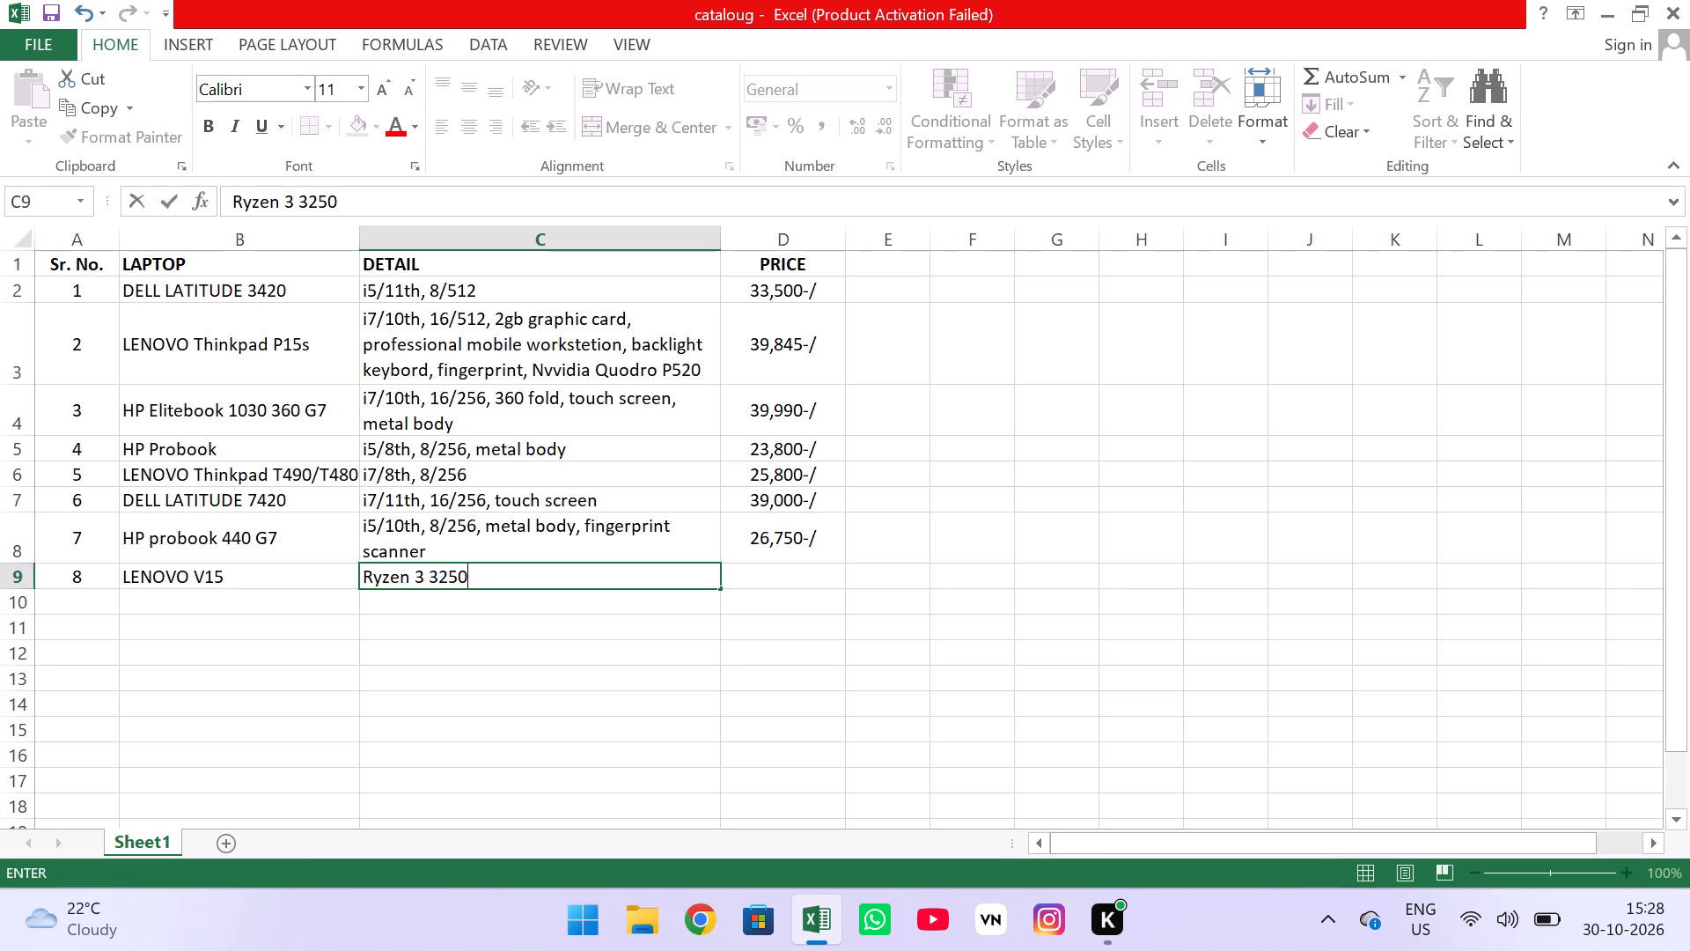
{"action": "key", "text": "u"}
{"action": "key", "text": "space"}
{"action": "key", "text": "BackSpace"}
{"action": "type", "text": ","}
{"action": "key", "text": "space"}
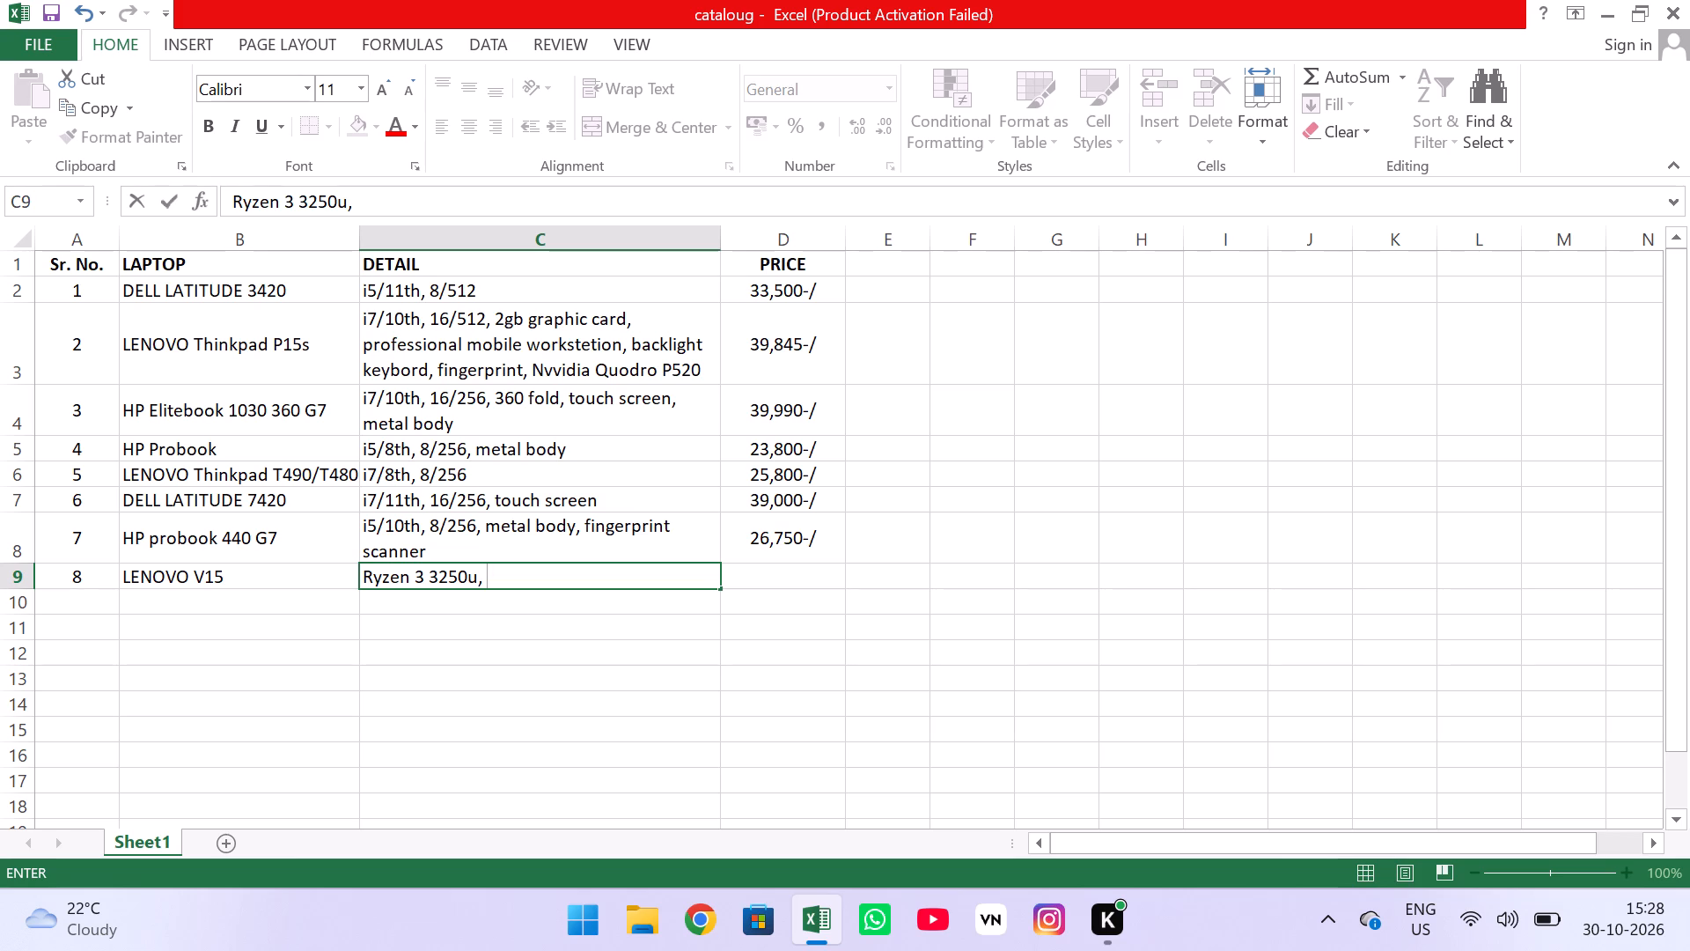
{"action": "key", "text": "8"}
{"action": "key", "text": "slash"}
{"action": "type", "text": "256"}
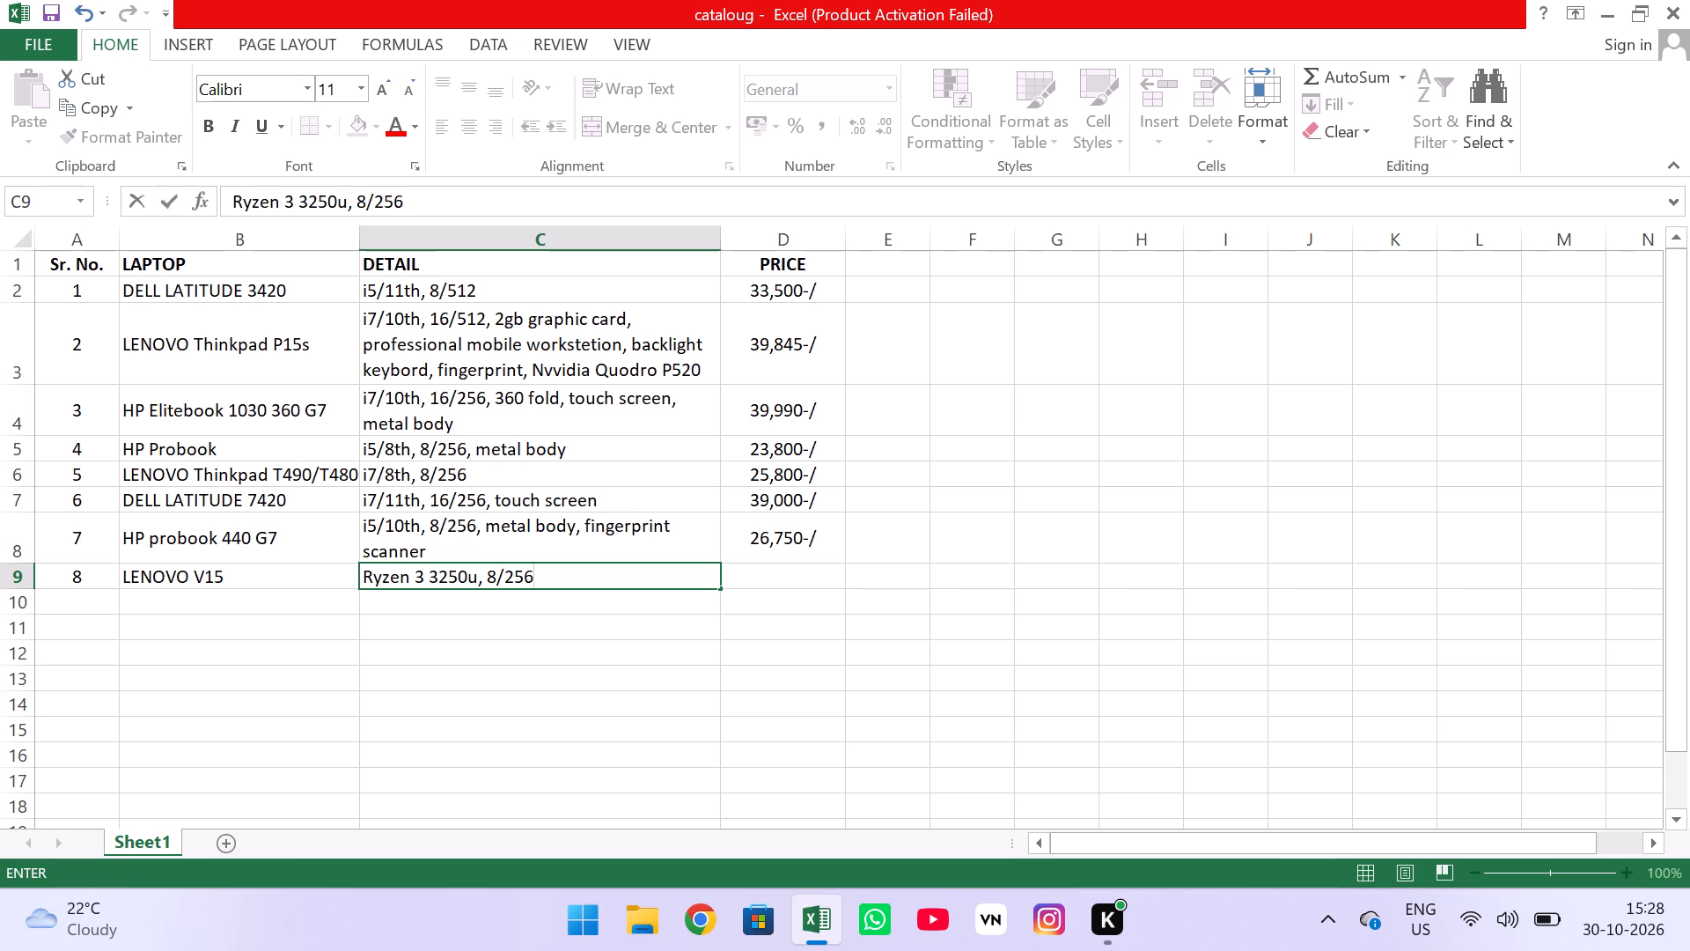
{"action": "key", "text": "comma"}
{"action": "key", "text": "space"}
Add "2gb graphic card," to the LENOVO V15's details in cell C9.
{"action": "key", "text": "2"}
{"action": "type", "text": "gb"}
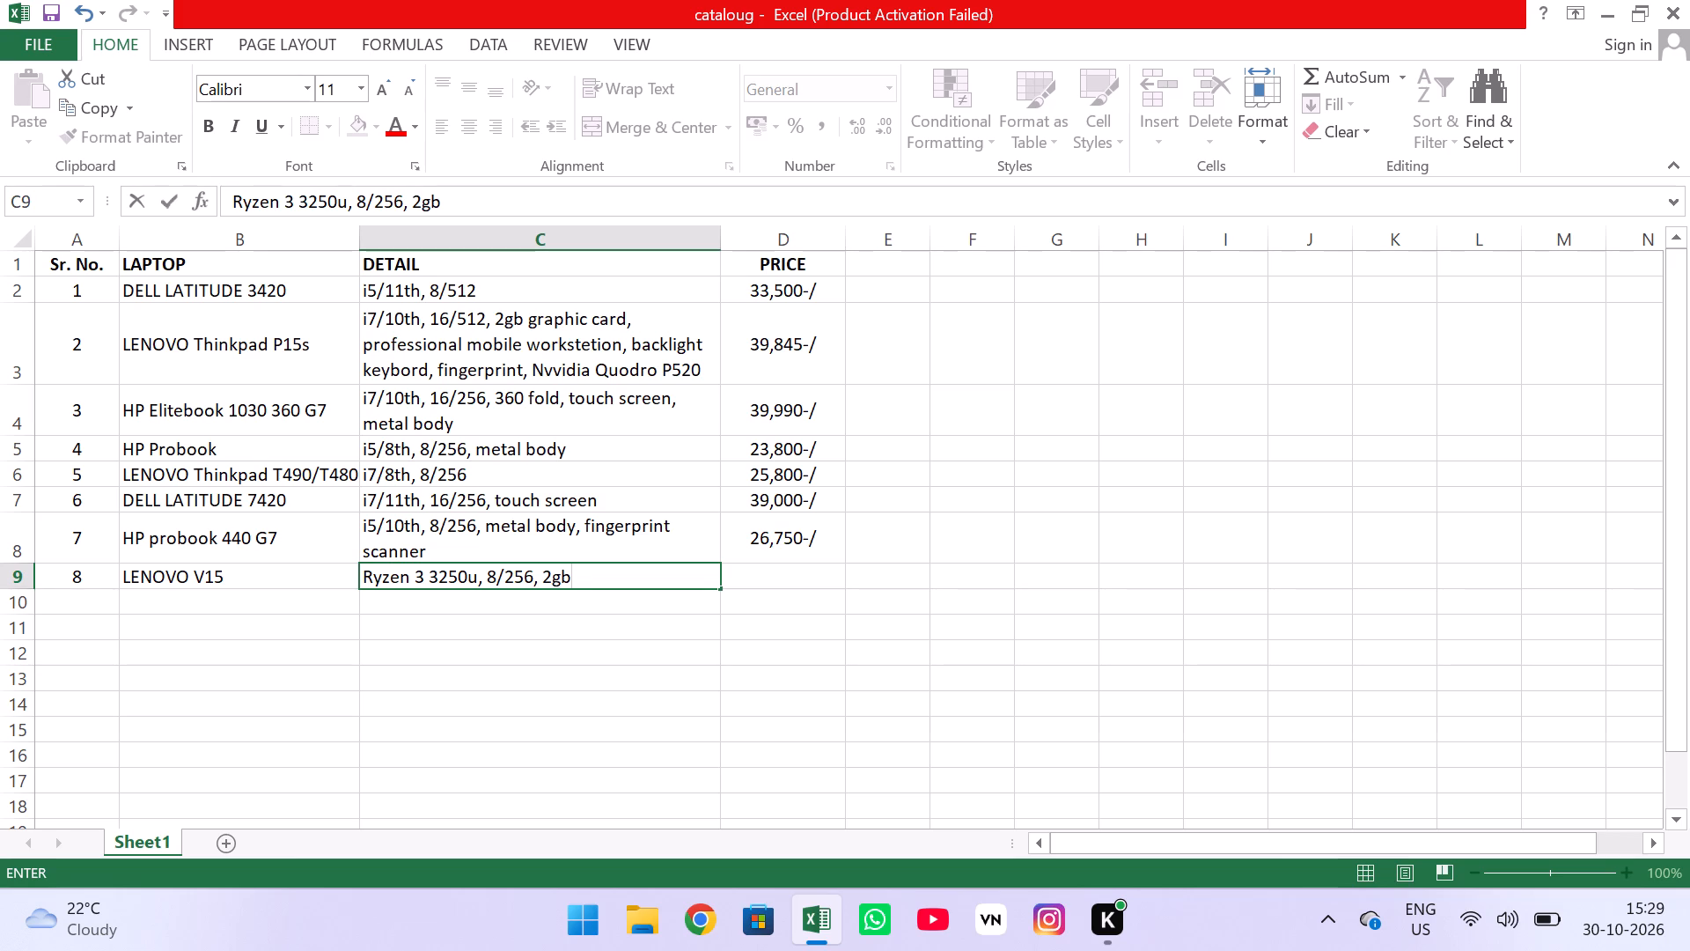
{"action": "key", "text": "space"}
{"action": "type", "text": "gra"}
{"action": "type", "text": "phi"}
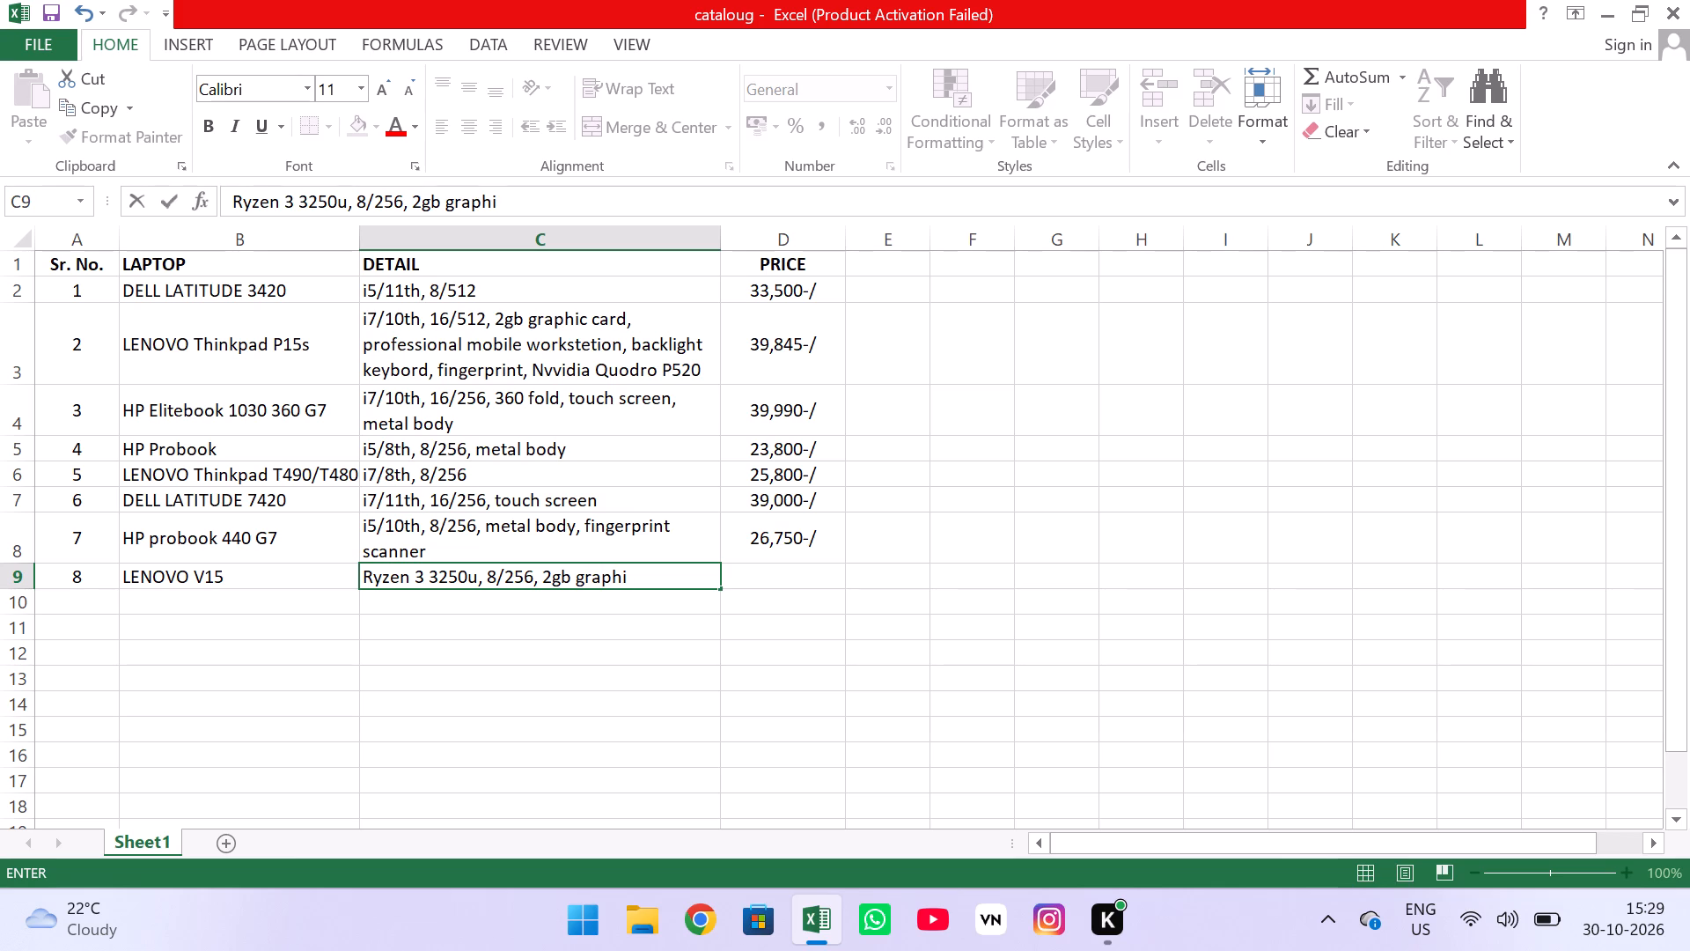
{"action": "key", "text": "c"}
{"action": "key", "text": "space"}
{"action": "type", "text": "card"}
{"action": "key", "text": "space"}
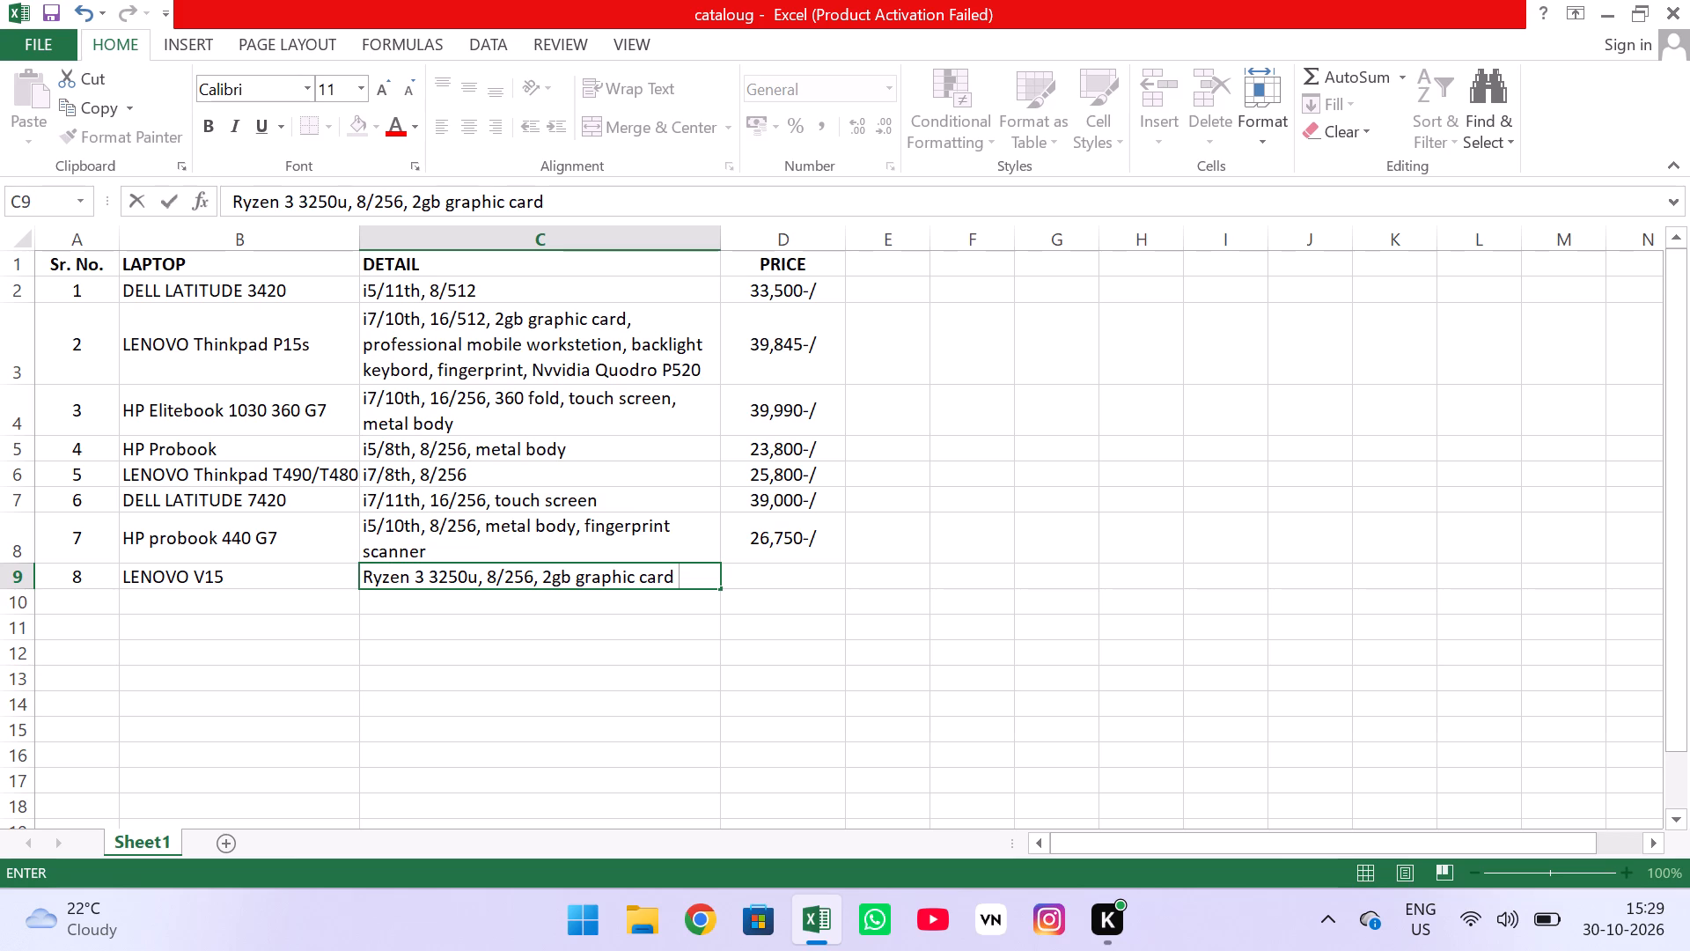
{"action": "key", "text": "BackSpace"}
{"action": "type", "text": ","}
{"action": "key", "text": "space"}
Complete the LENOVO V15's details in cell C9 by adding "15,6 inches big screen" after the graphic card entry.
{"action": "type", "text": "15"}
{"action": "key", "text": "comma"}
{"action": "key", "text": "6"}
{"action": "key", "text": "space"}
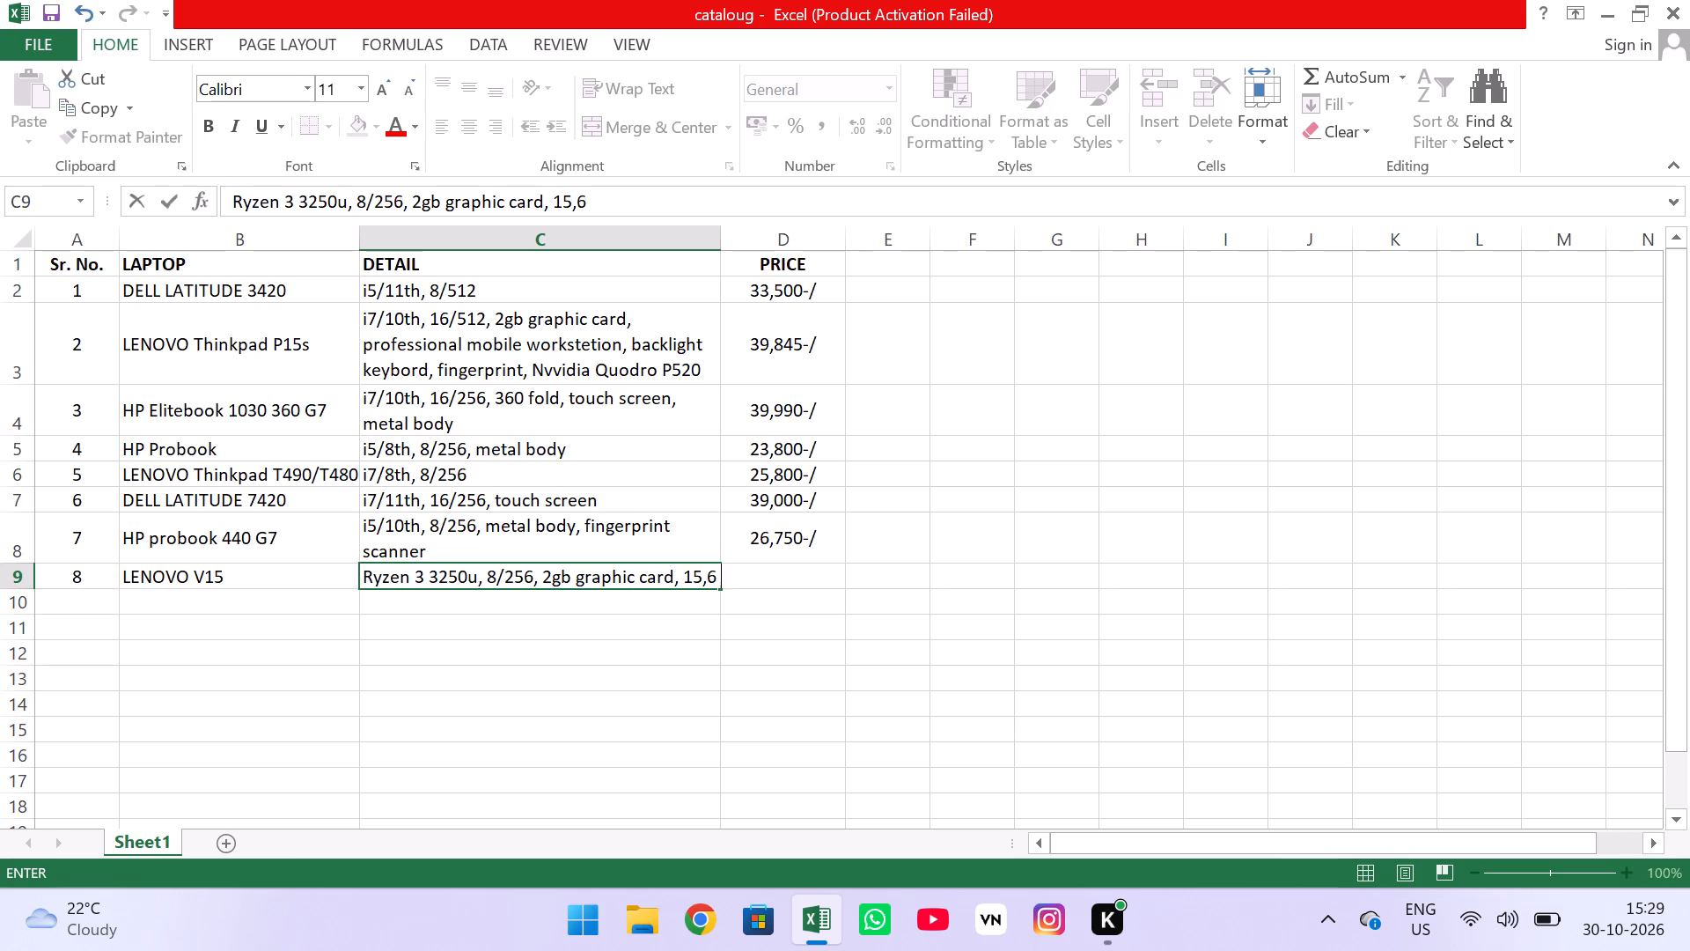
{"action": "type", "text": "inche"}
{"action": "key", "text": "s"}
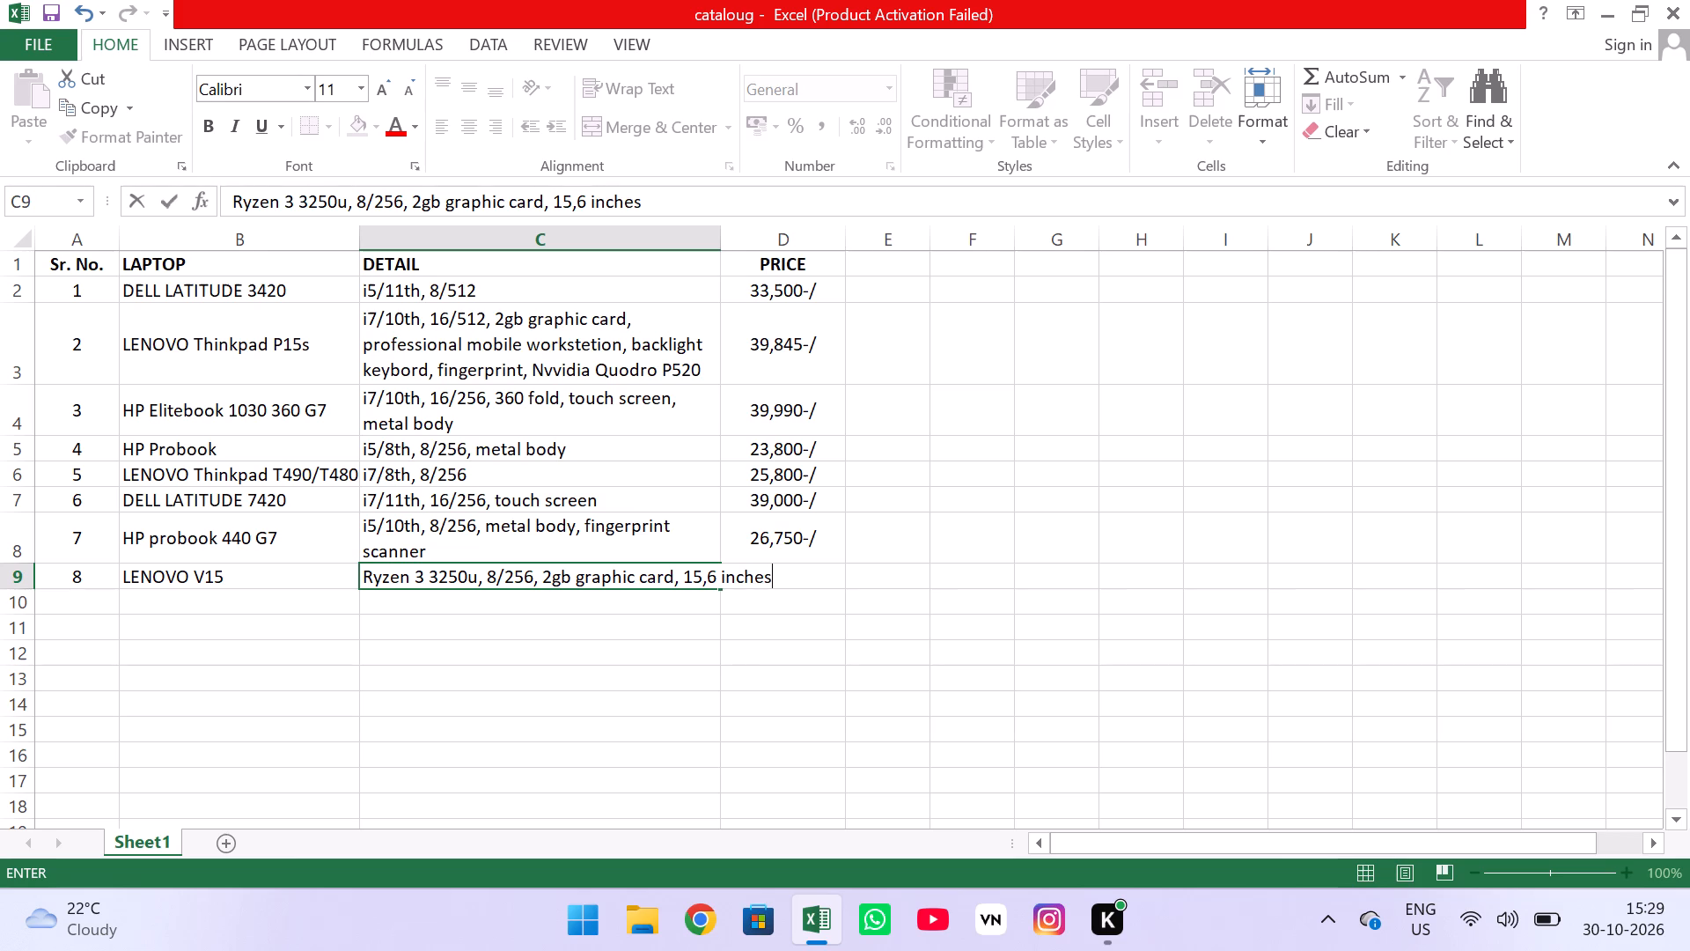
{"action": "key", "text": "space"}
{"action": "type", "text": "b"}
{"action": "type", "text": "ig"}
{"action": "key", "text": "space"}
{"action": "type", "text": "screen"}
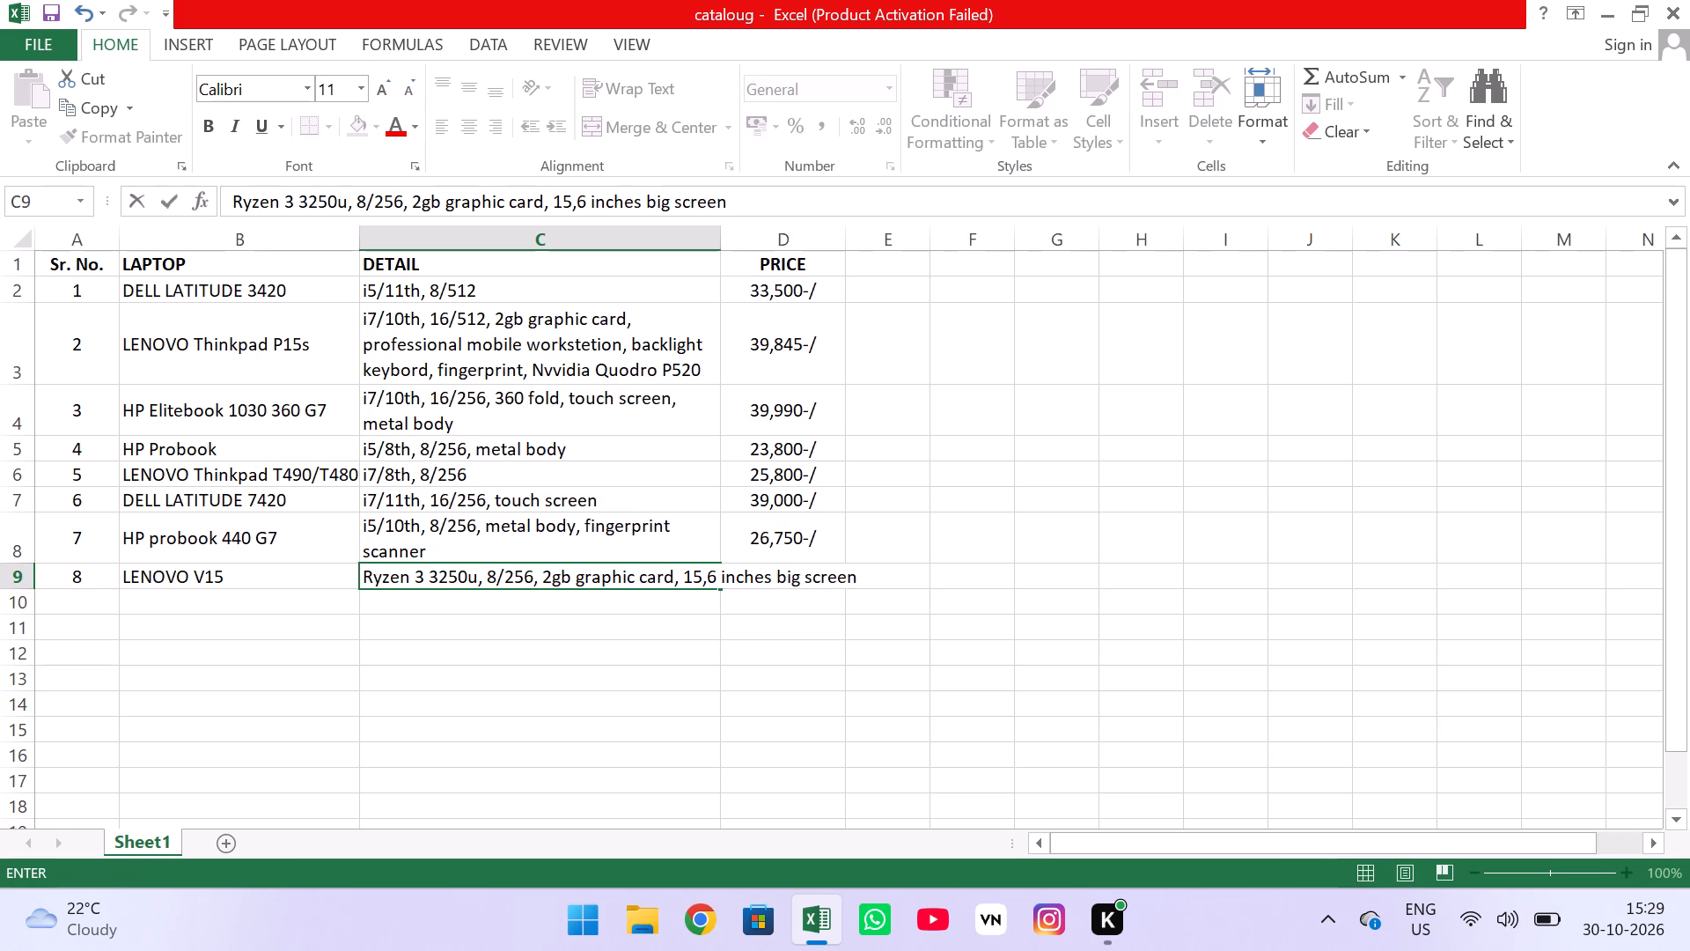
{"action": "key", "text": "space"}
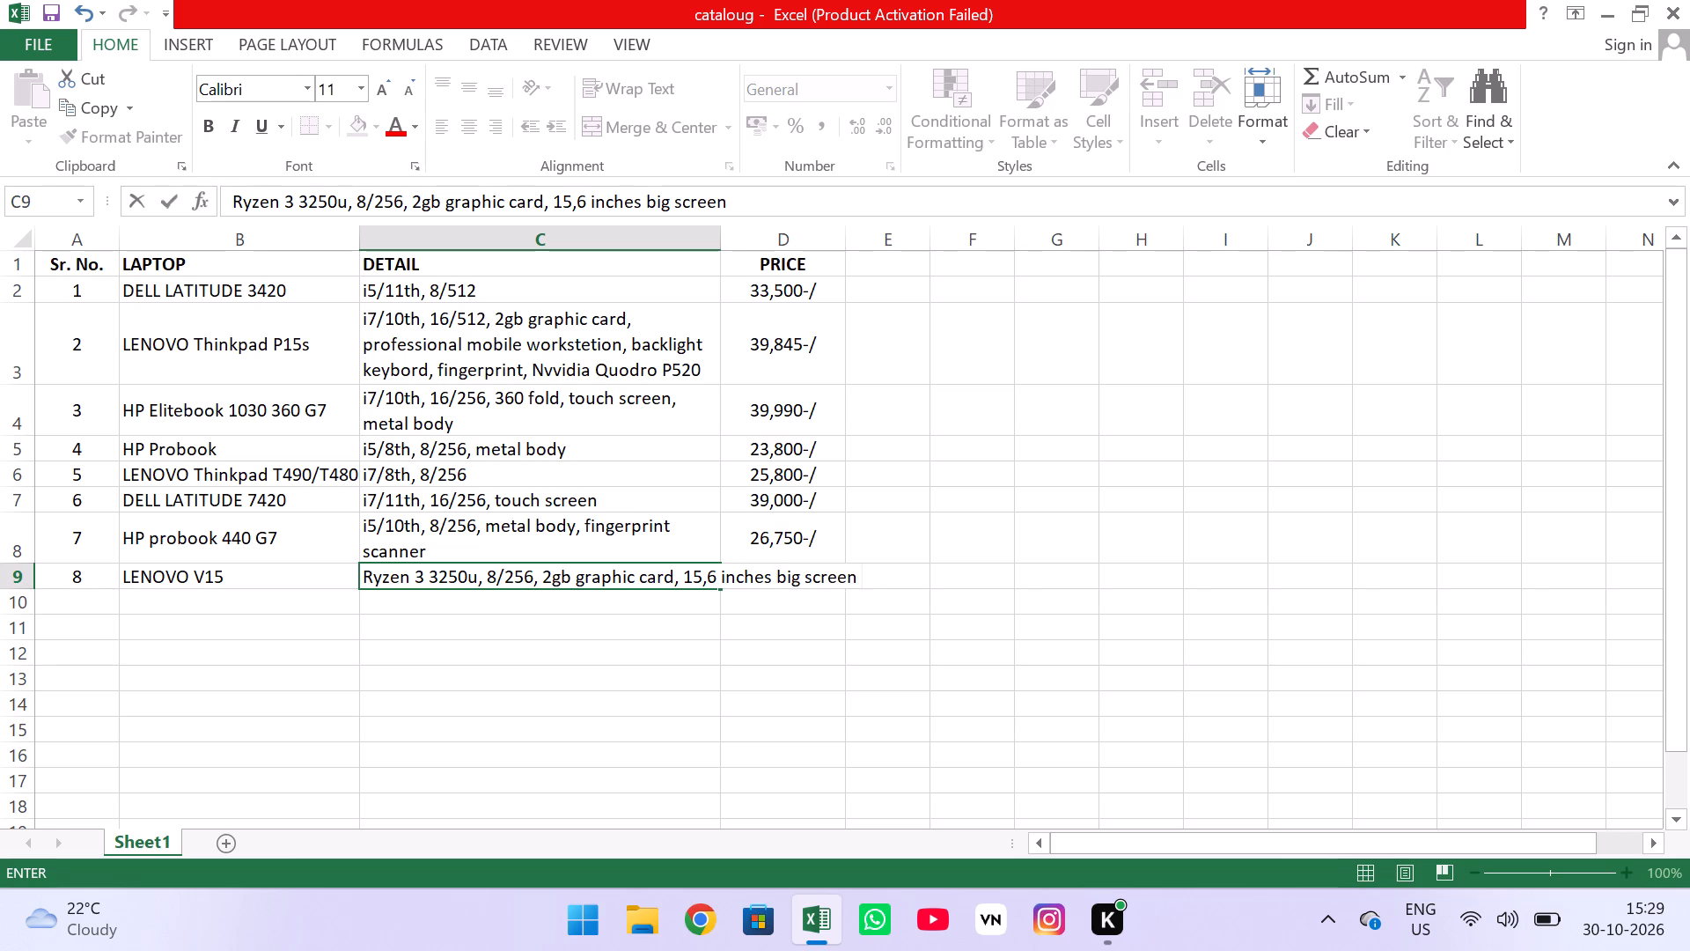
{"action": "left_click", "coordinate": [251, 641]}
Wrap the text of the LENOVO V15's details in cell C9.
{"action": "left_click", "coordinate": [415, 571]}
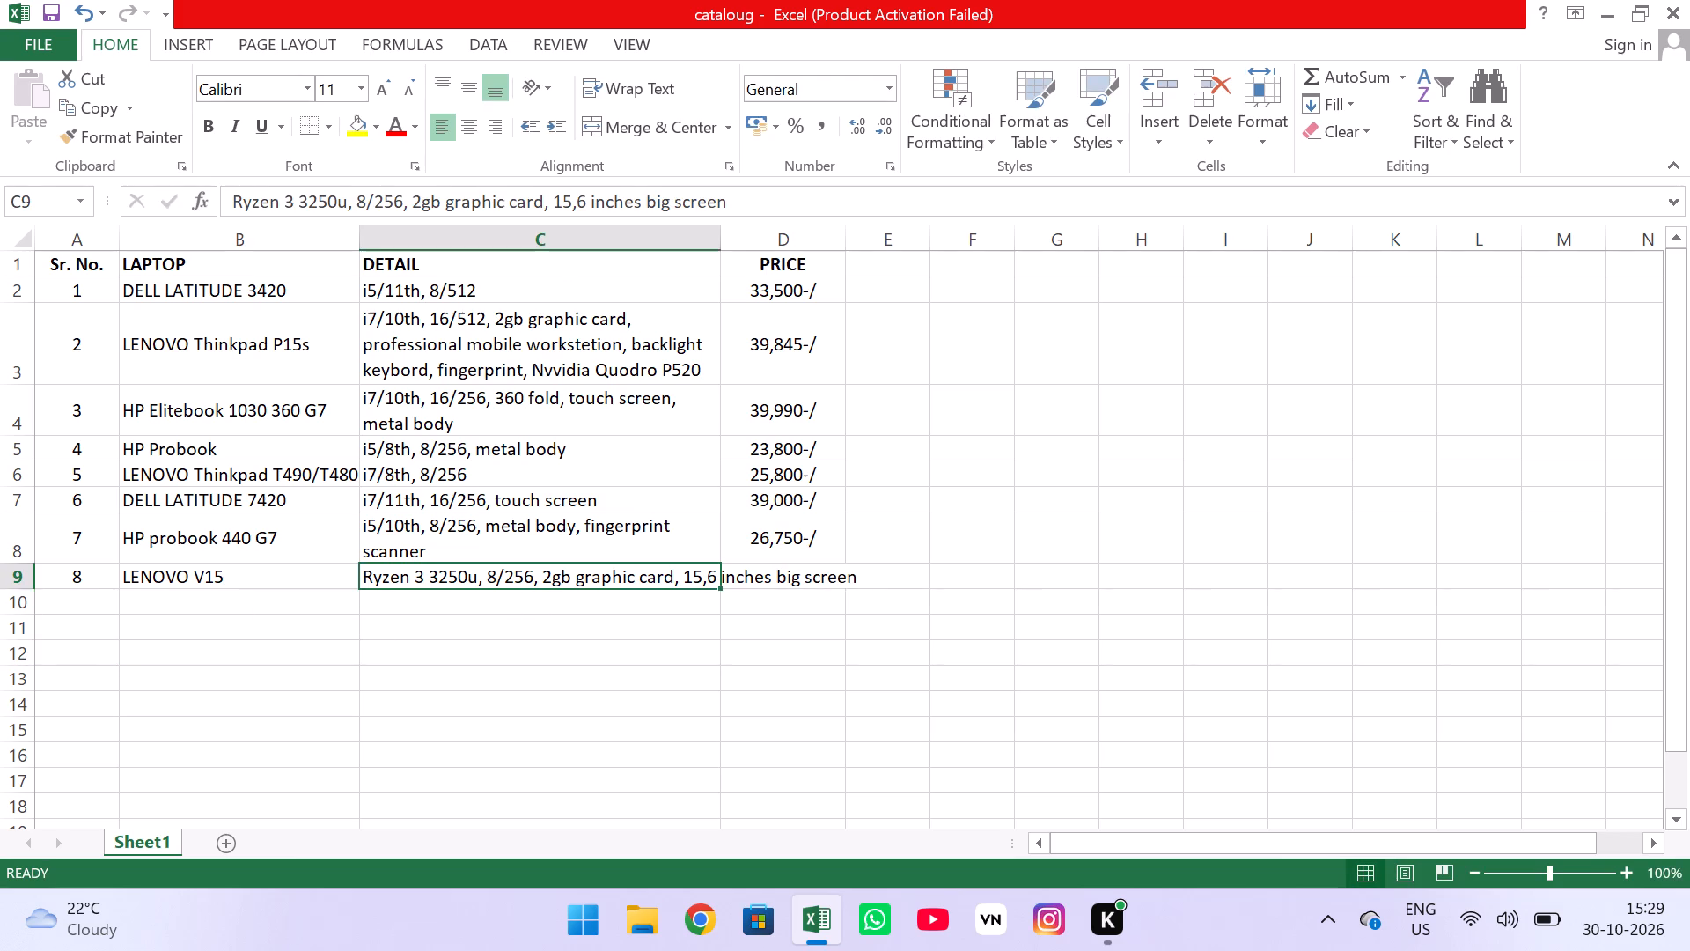
{"action": "left_click", "coordinate": [644, 94]}
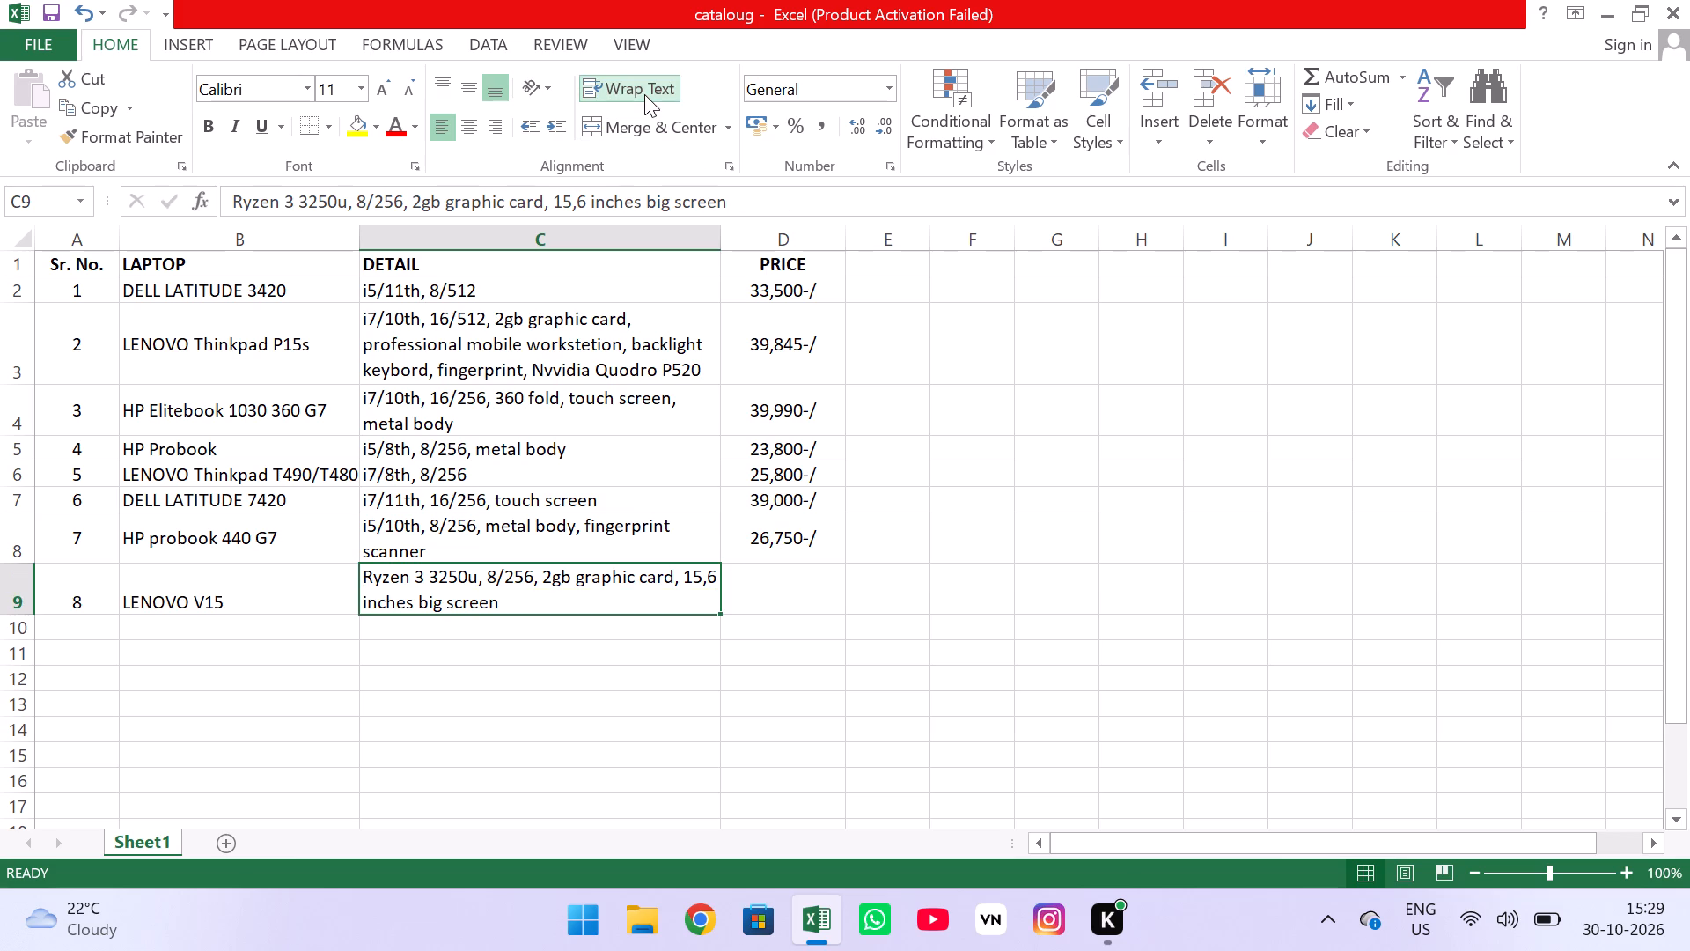
Enter the LENOVO V15's price in cell D9 as "18,800-/".
{"action": "left_click", "coordinate": [788, 587]}
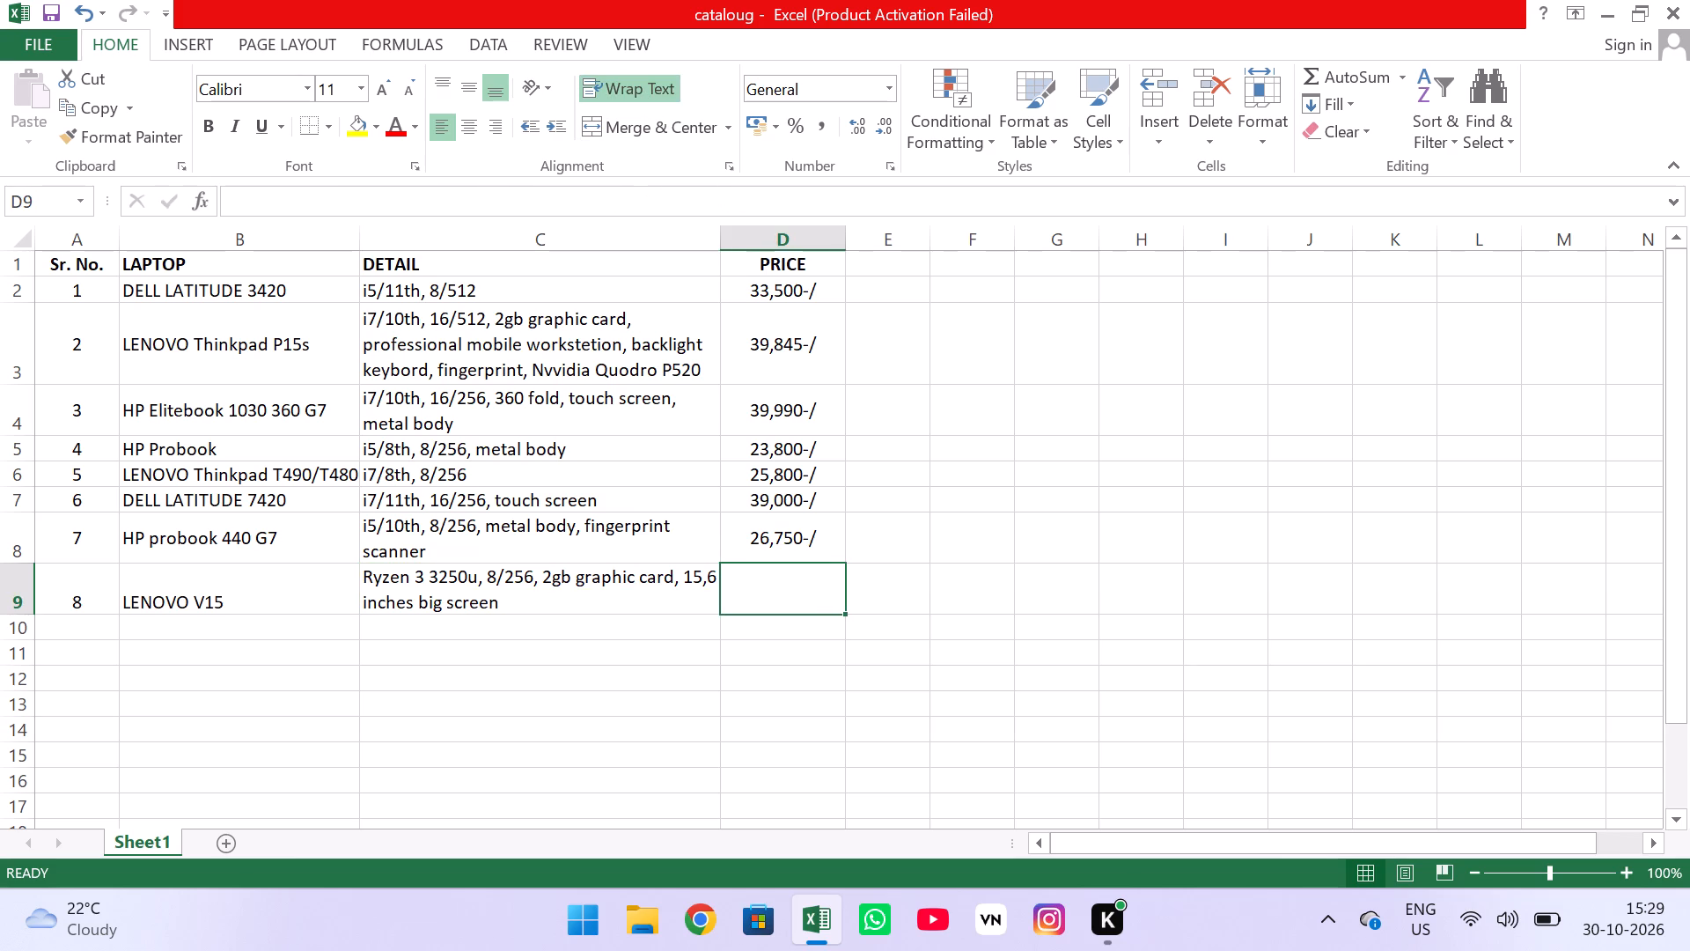
{"action": "type", "text": "18"}
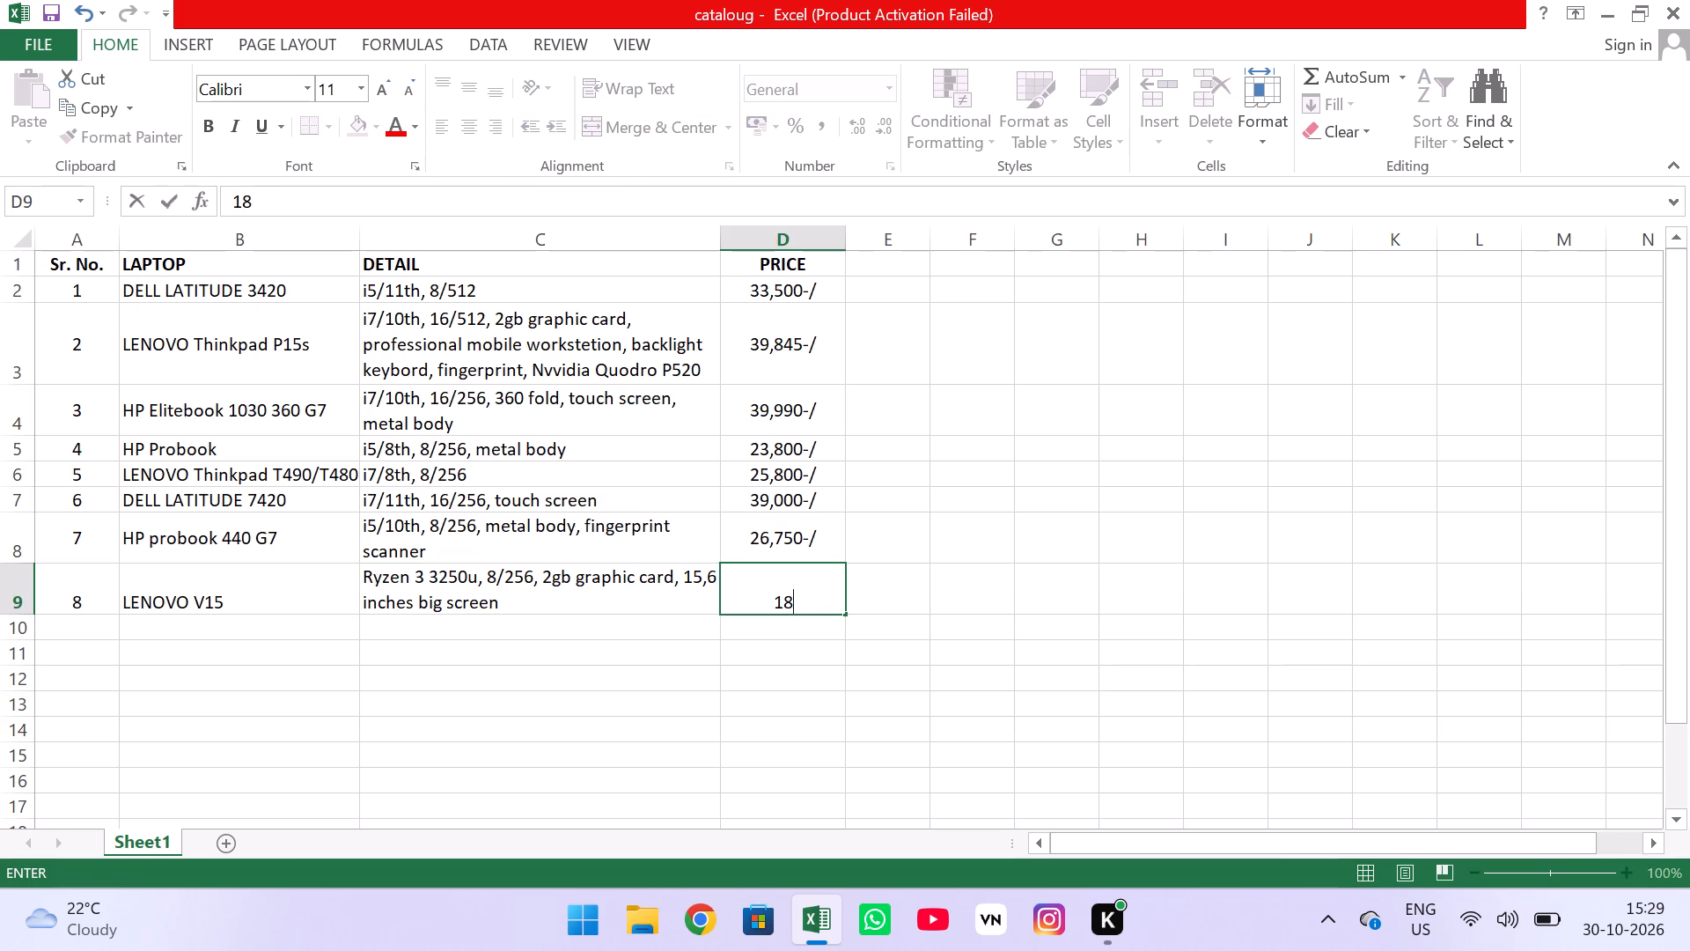
{"action": "type", "text": ",800"}
{"action": "type", "text": "-/"}
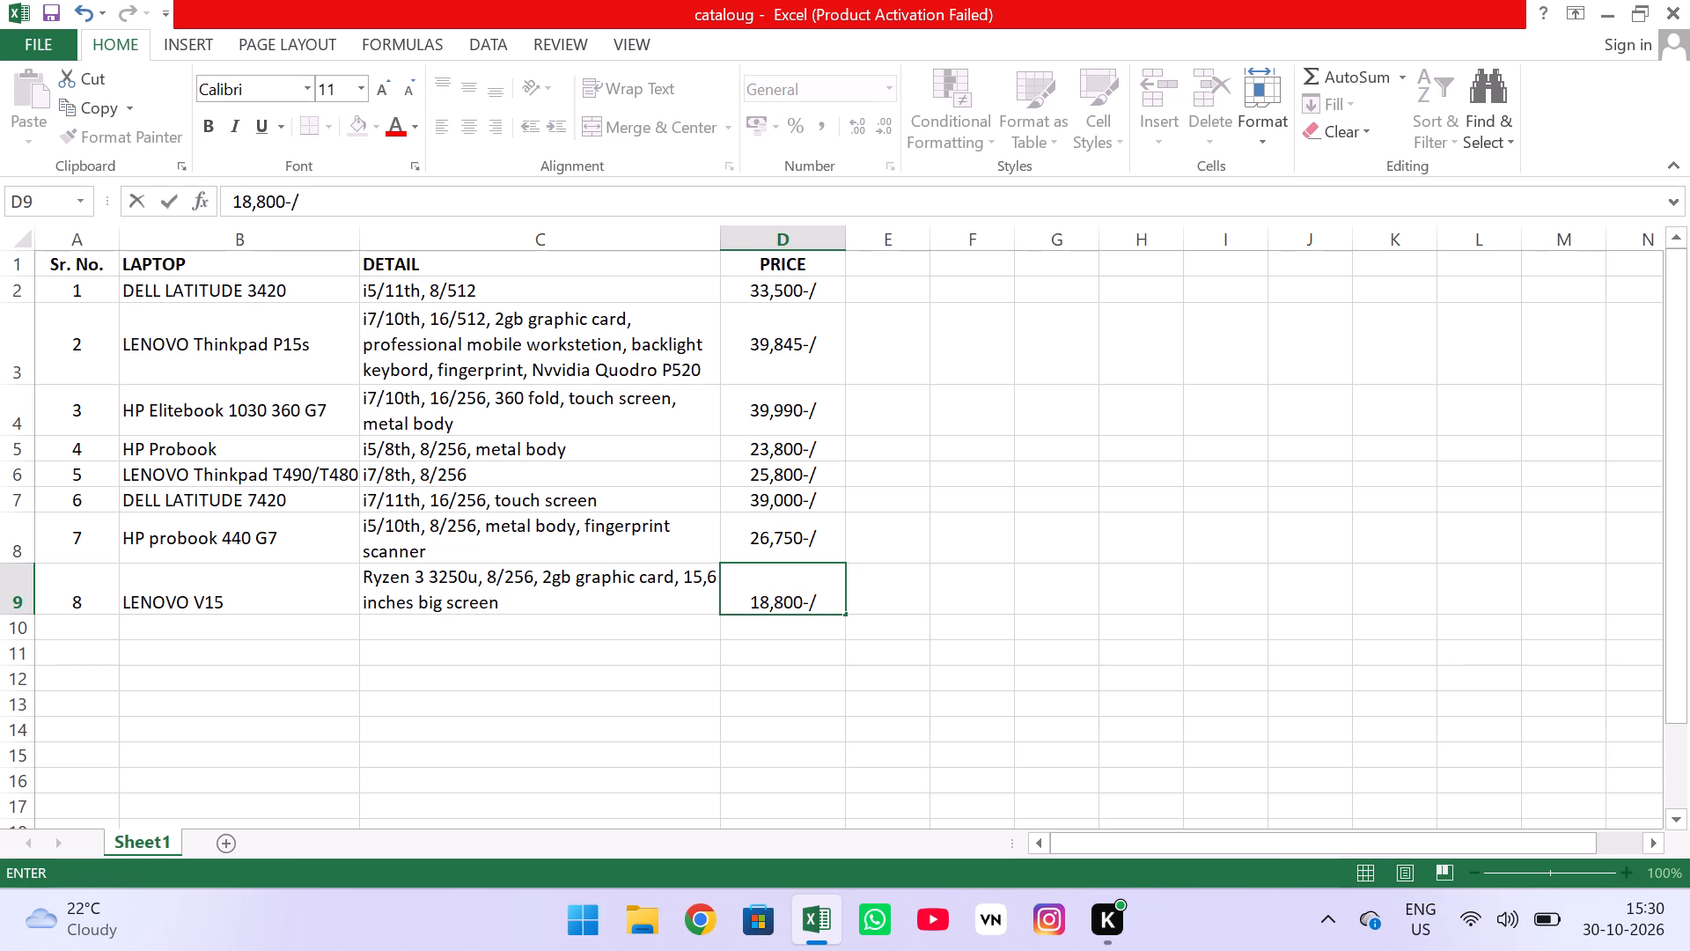
Middle-align and horizontally center the contents of row 9, the LENOVO V15's row.
{"action": "left_click", "coordinate": [15, 587]}
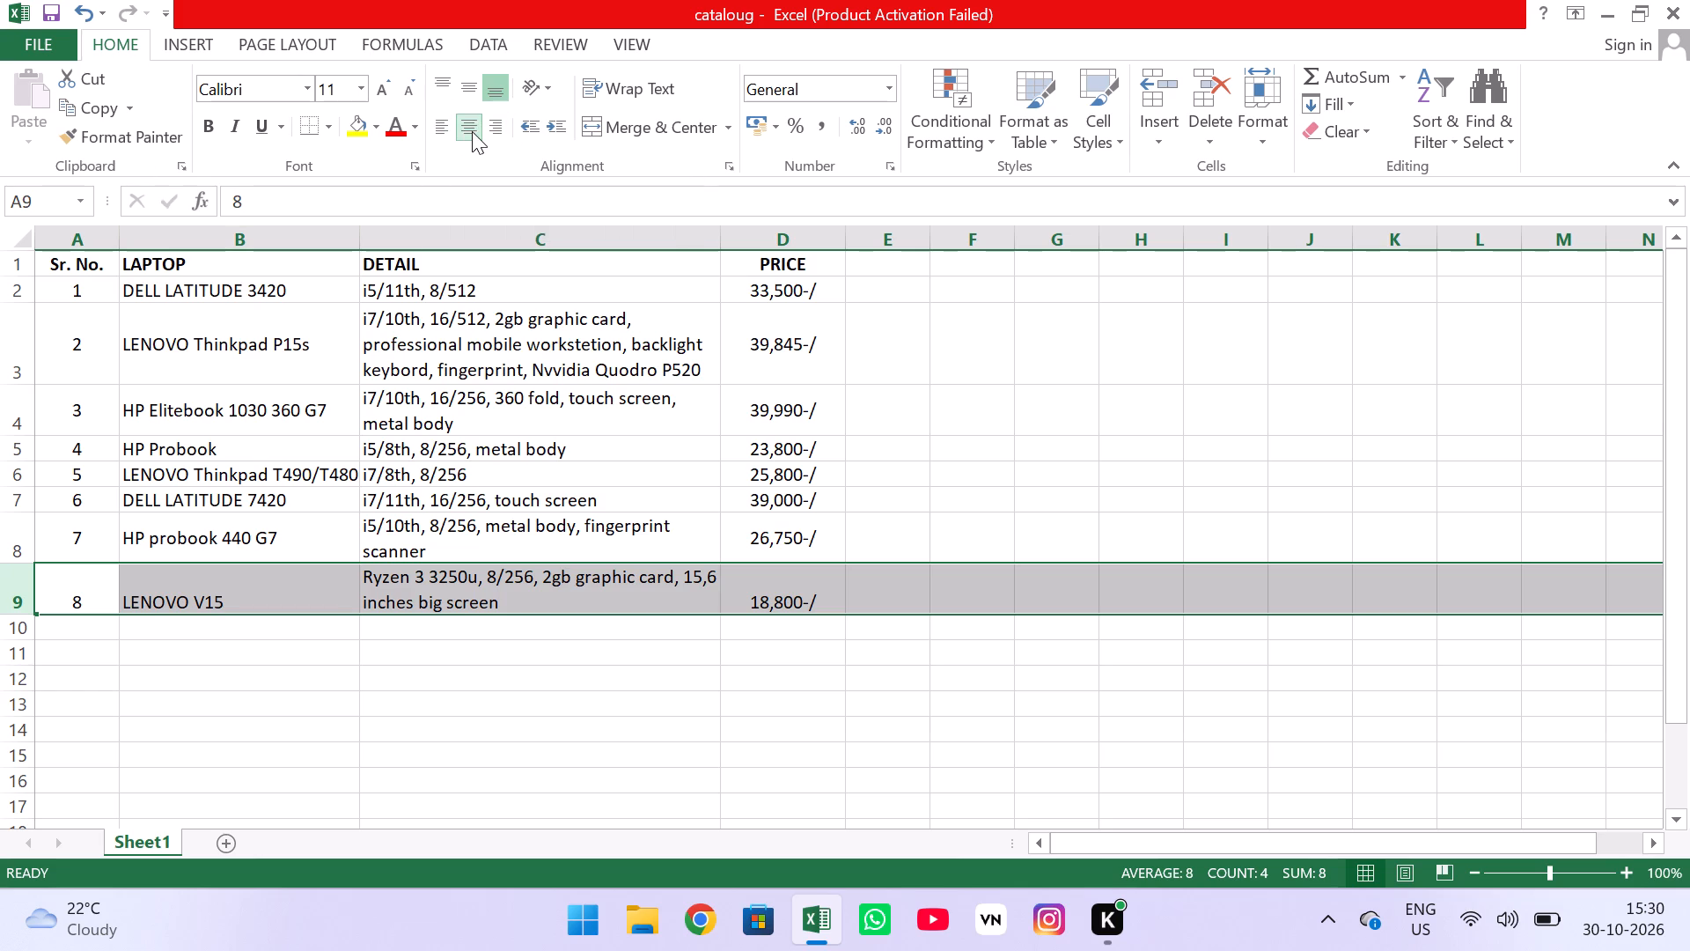
{"action": "left_click", "coordinate": [472, 131]}
{"action": "left_click", "coordinate": [467, 77]}
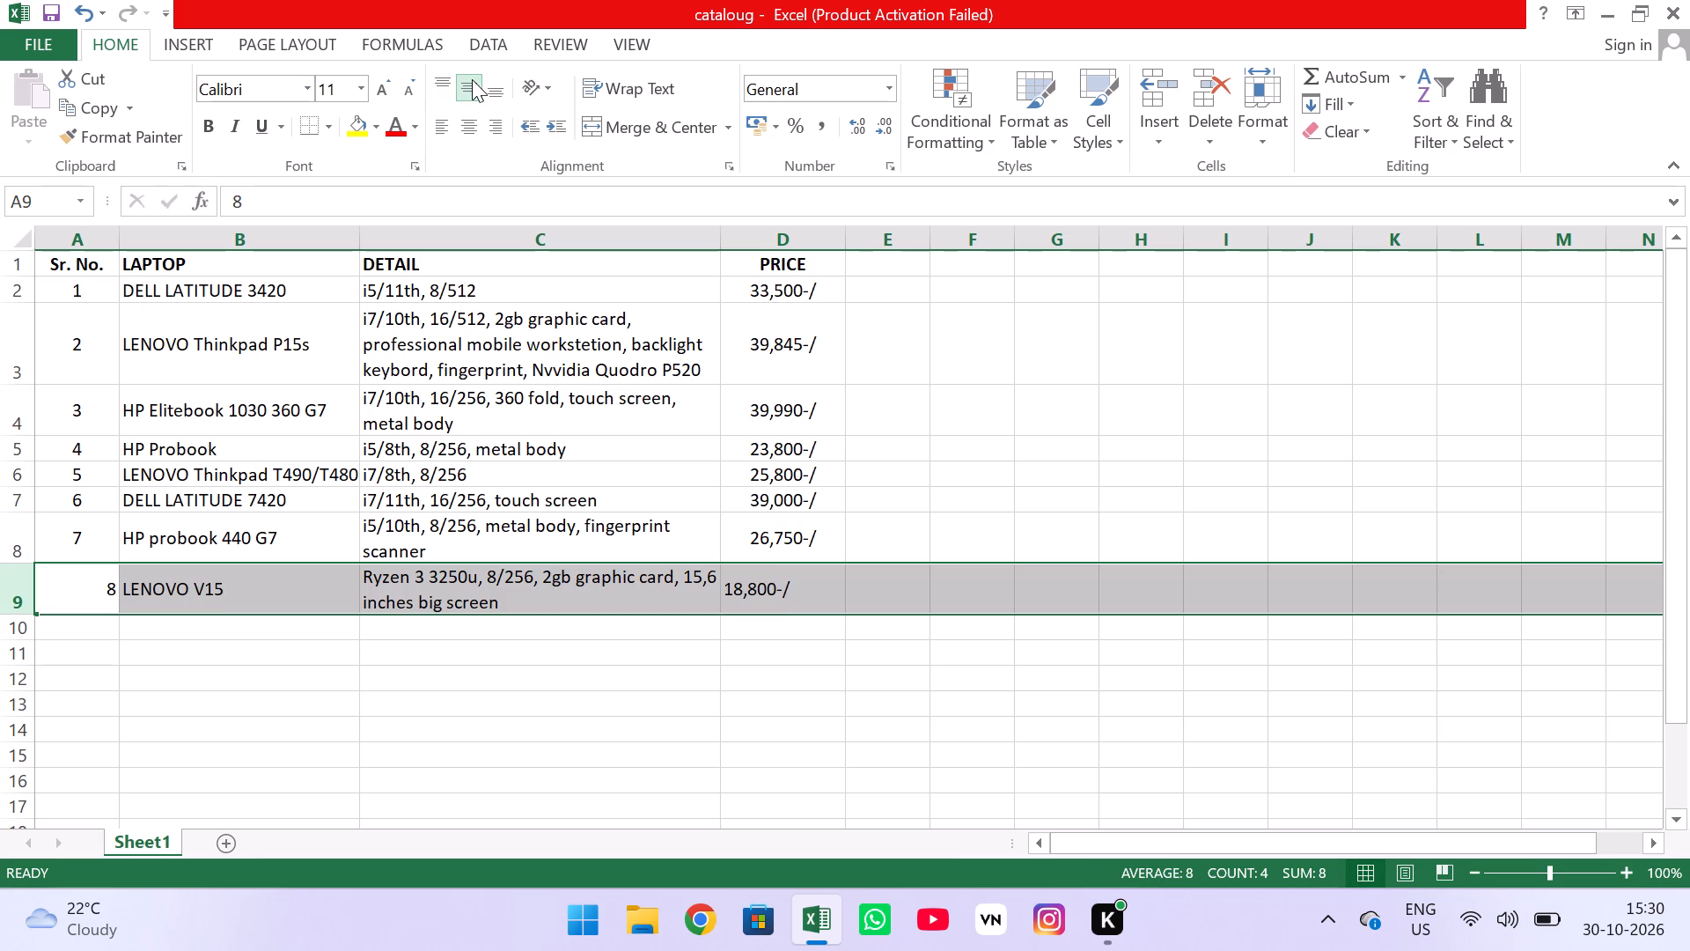
{"action": "left_click", "coordinate": [468, 136]}
Left-align the whole LAPTOP and DETAIL columns, B and C.
{"action": "left_click", "coordinate": [230, 232]}
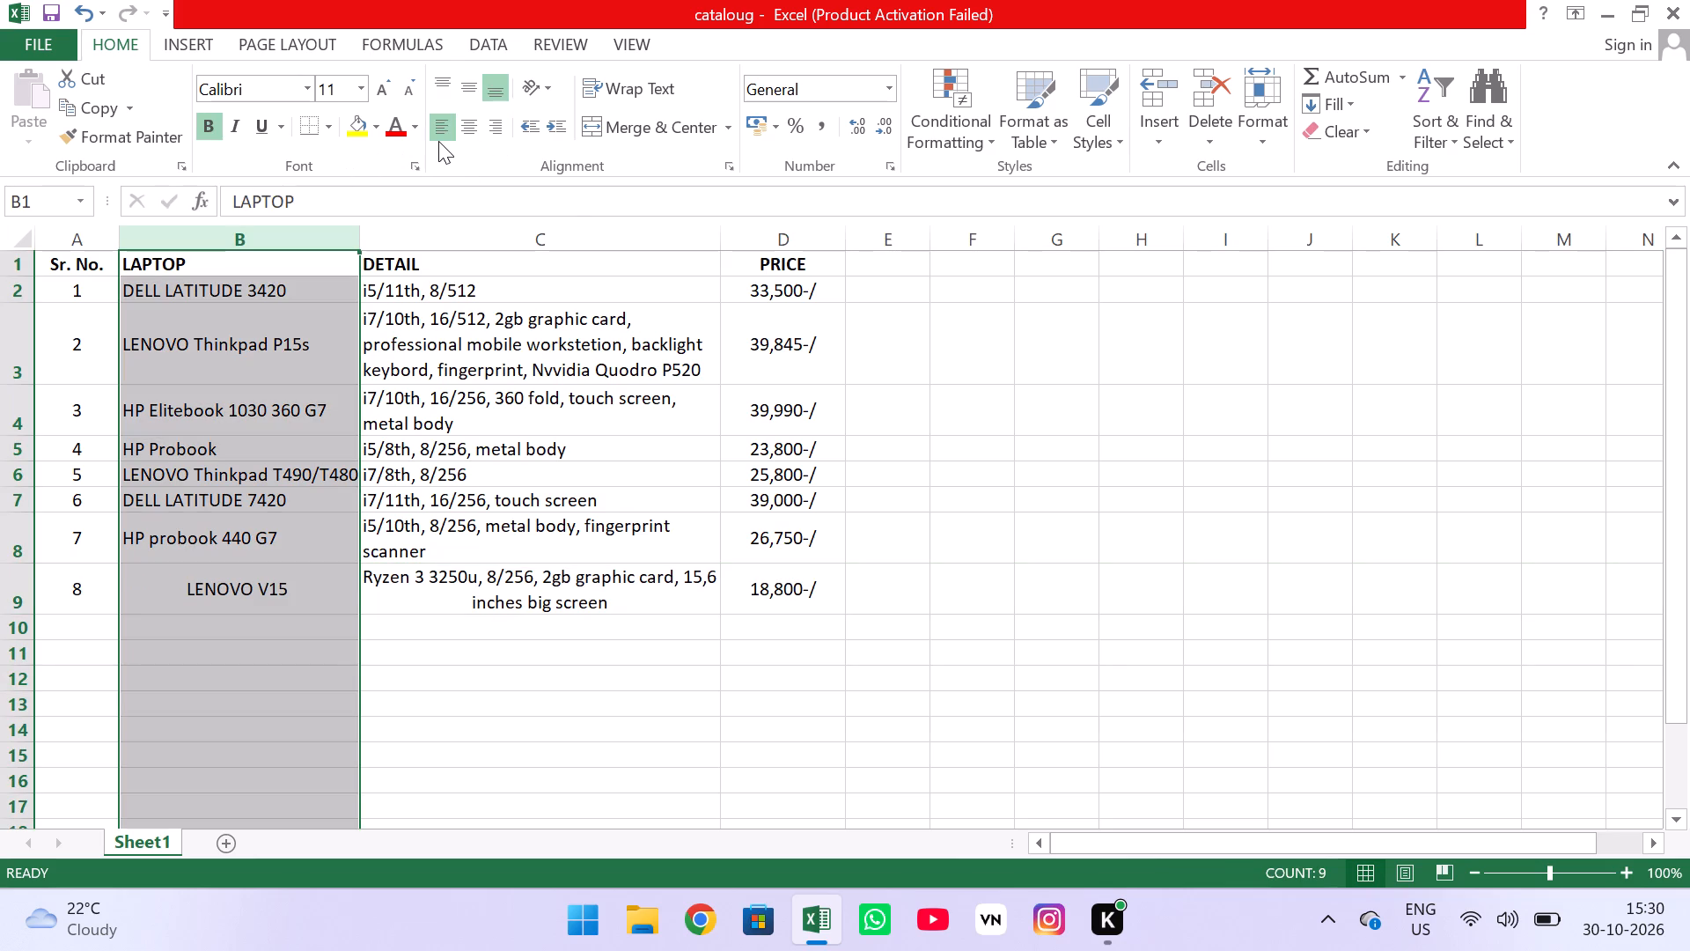
{"action": "left_click", "coordinate": [438, 141]}
{"action": "left_click", "coordinate": [445, 136]}
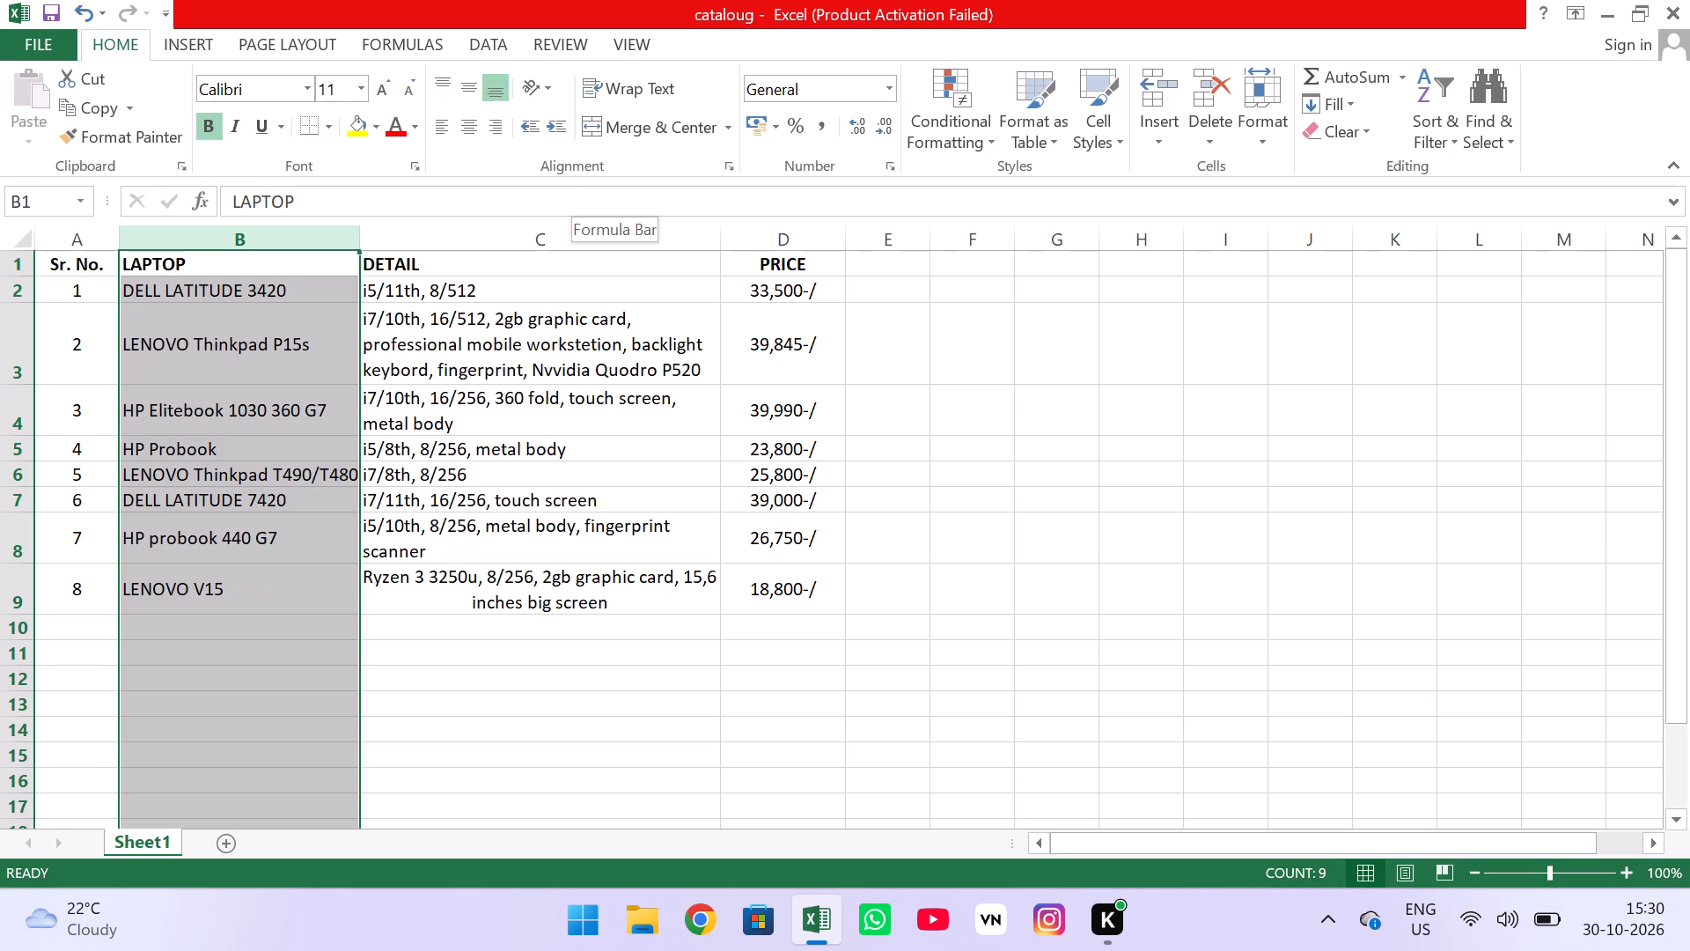
{"action": "left_click", "coordinate": [567, 239]}
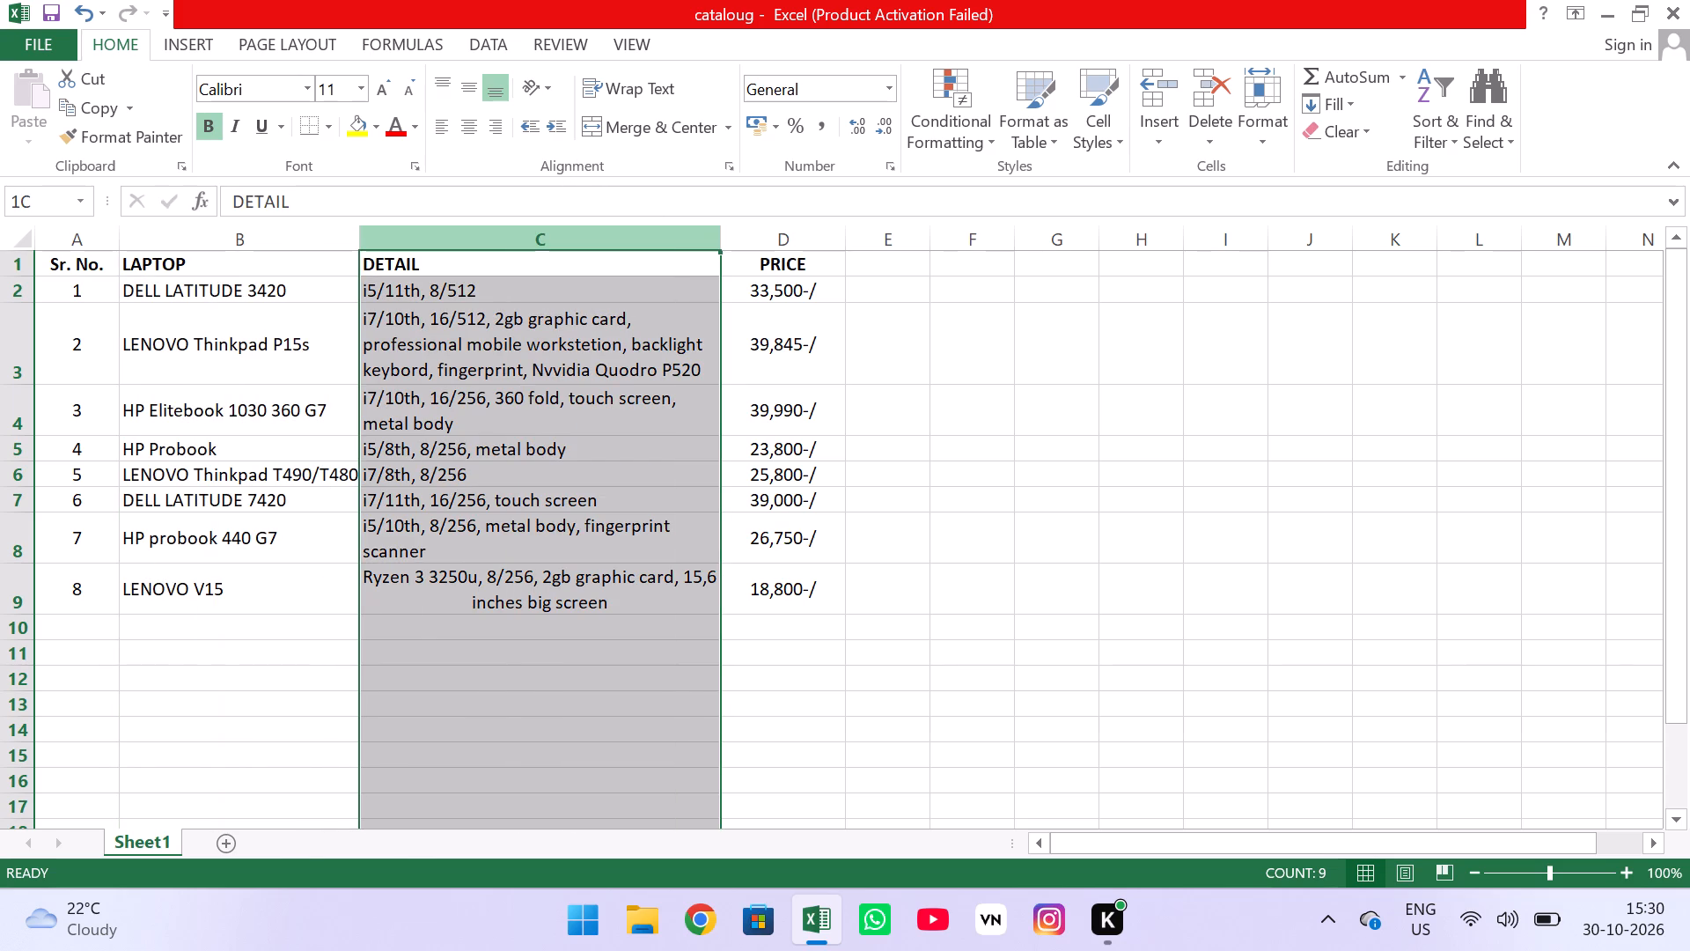
{"action": "left_click", "coordinate": [436, 129]}
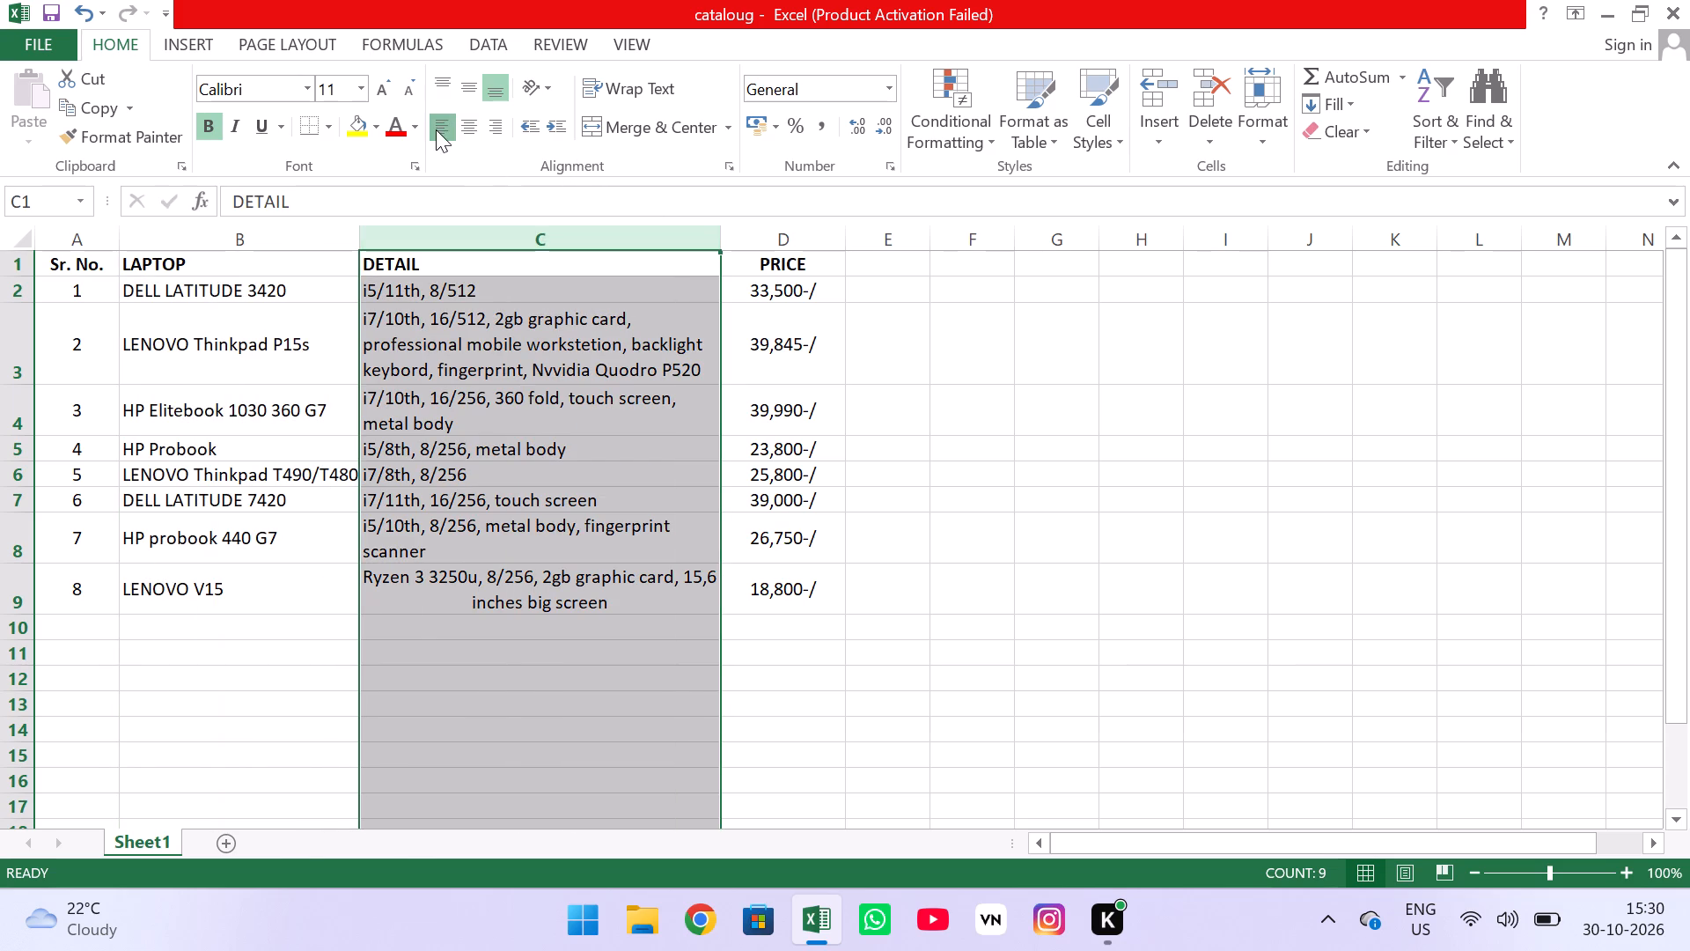
Enter serial number 9 in cell A10 to start the ninth laptop's row.
{"action": "left_click", "coordinate": [72, 627]}
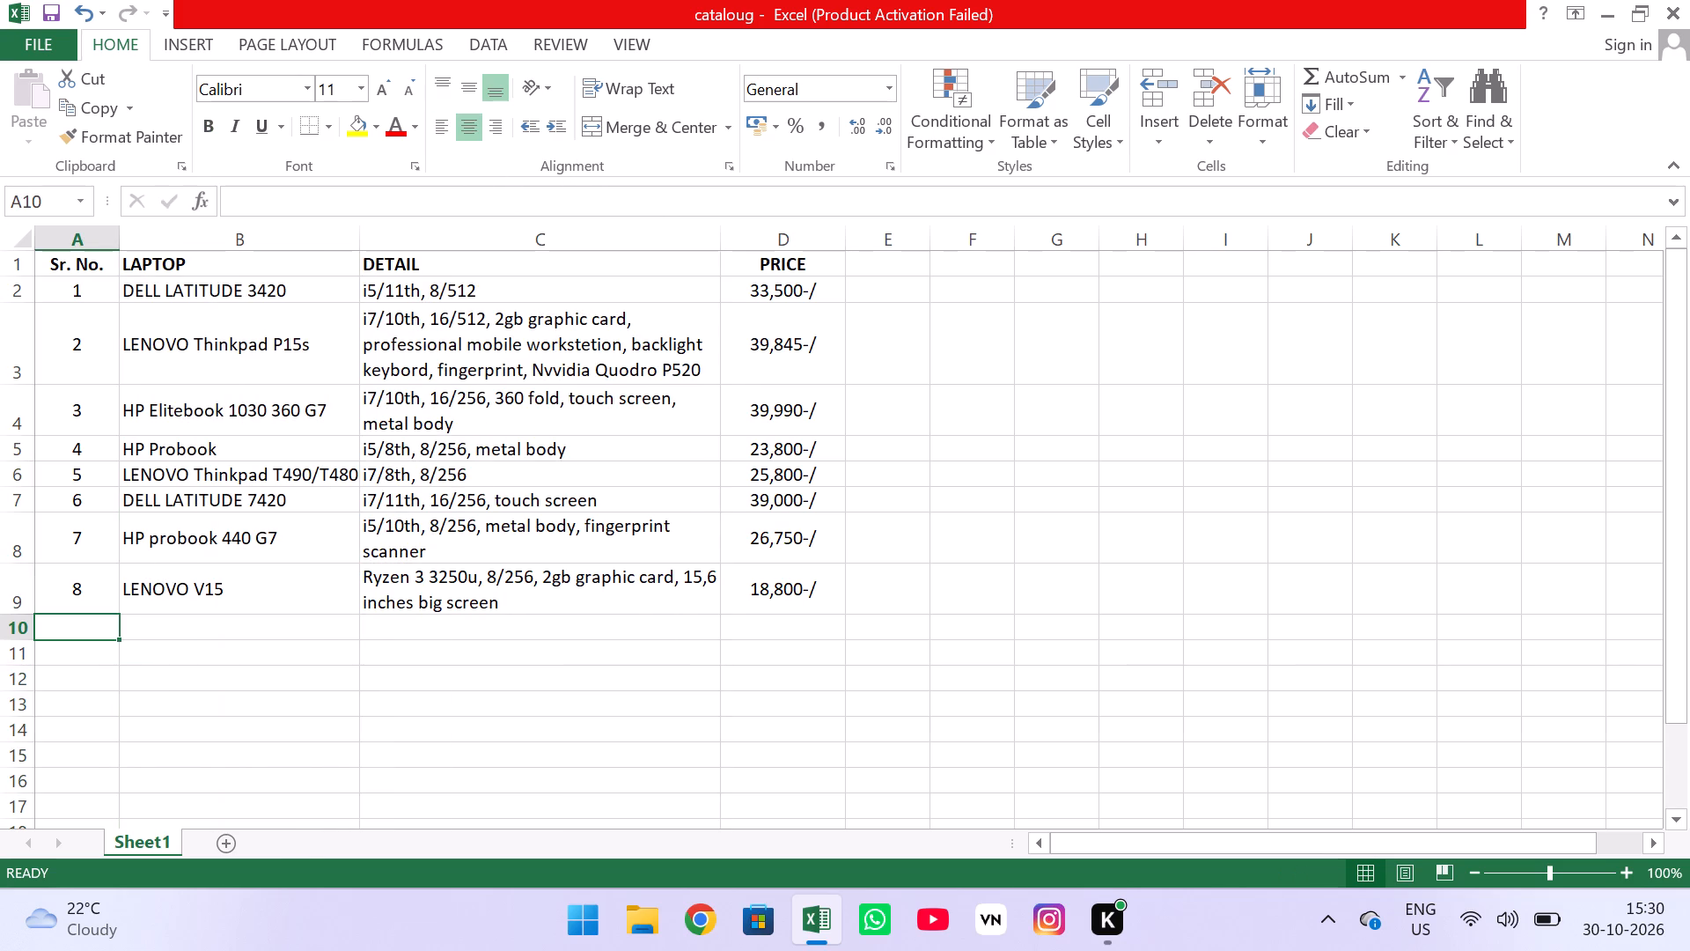
{"action": "key", "text": "9"}
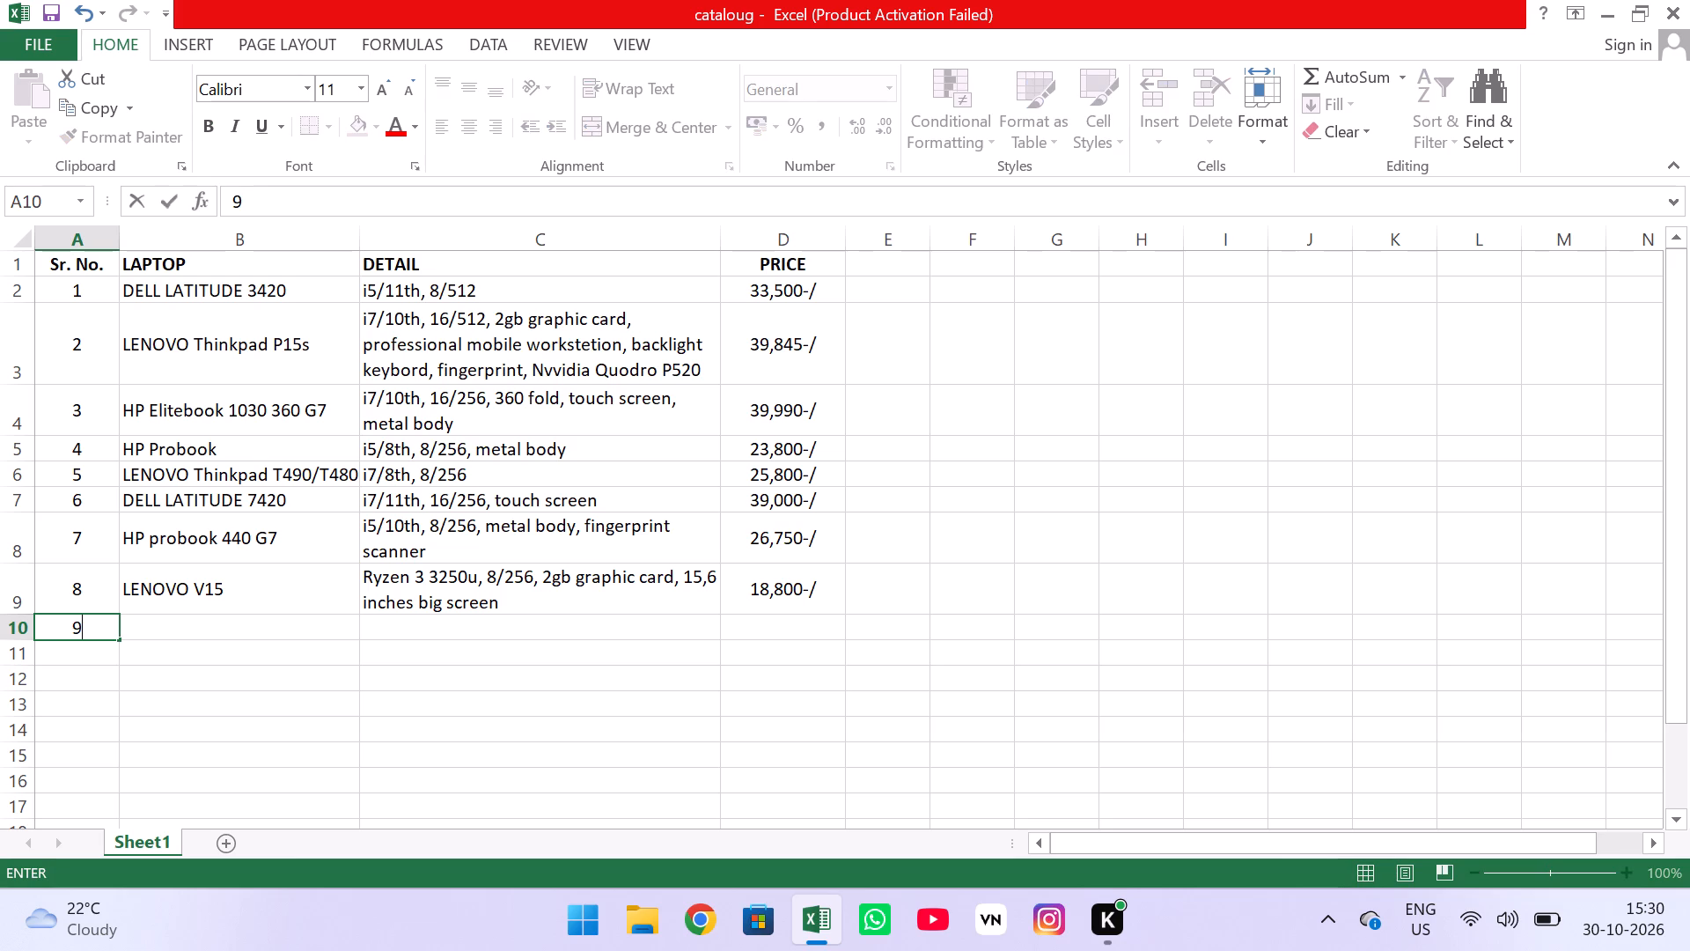
{"action": "key", "text": "Tab"}
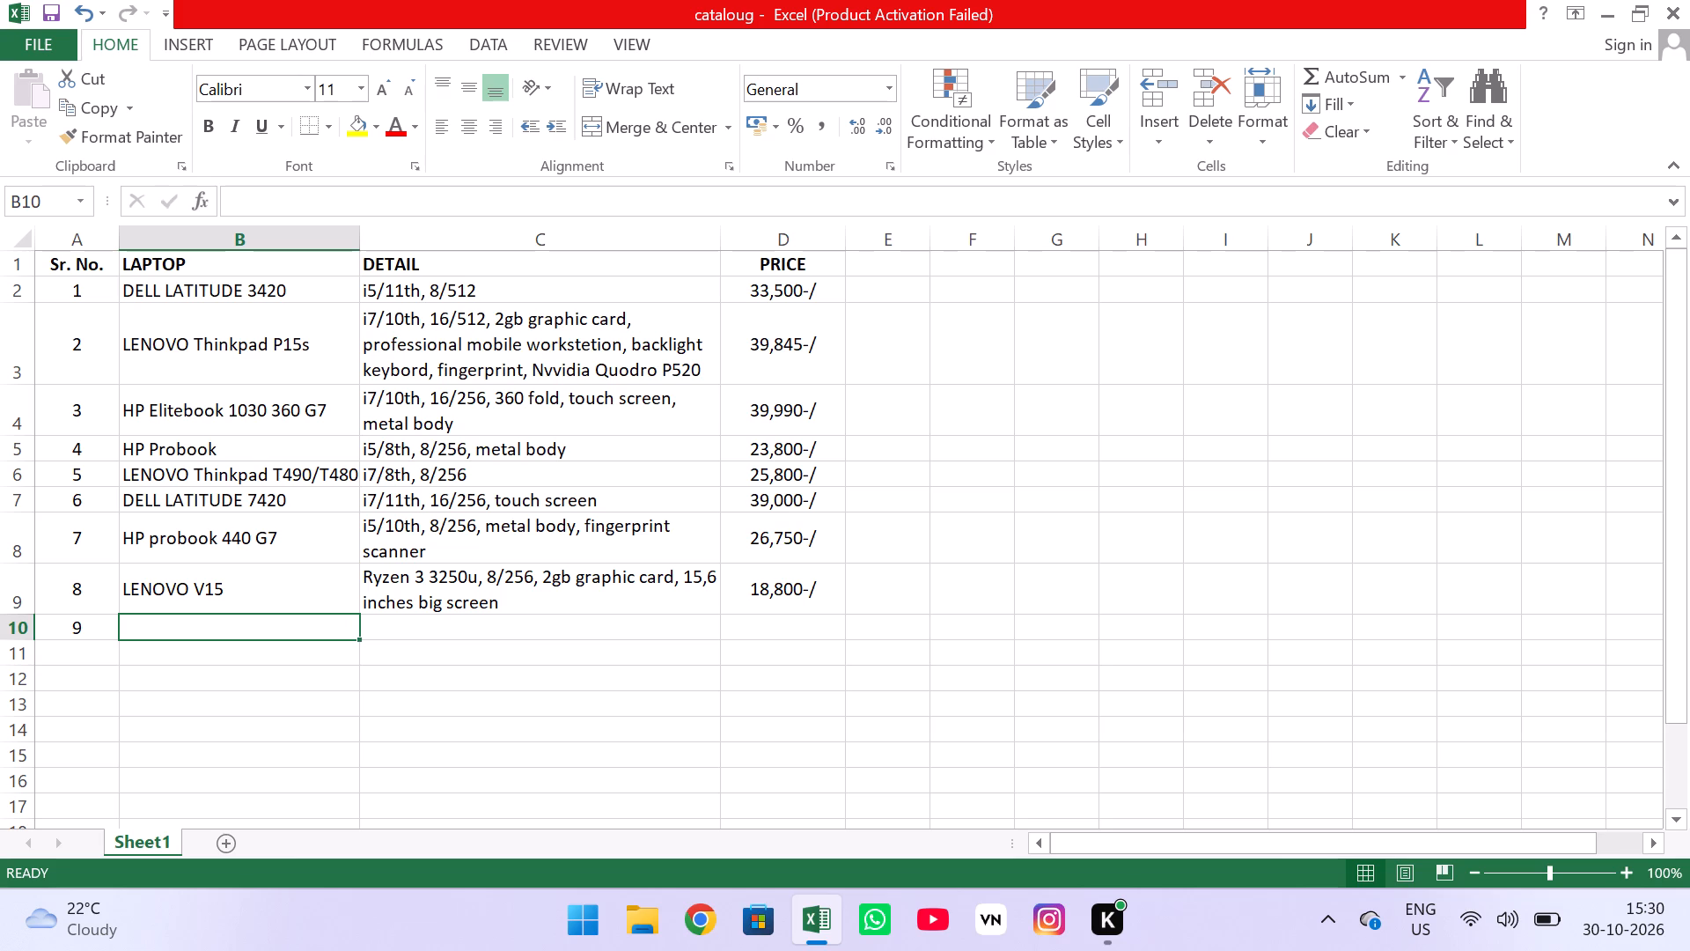
Enter the ninth laptop's name in cell B10 as "HP Notebook 240".
{"action": "type", "text": "HP Not"}
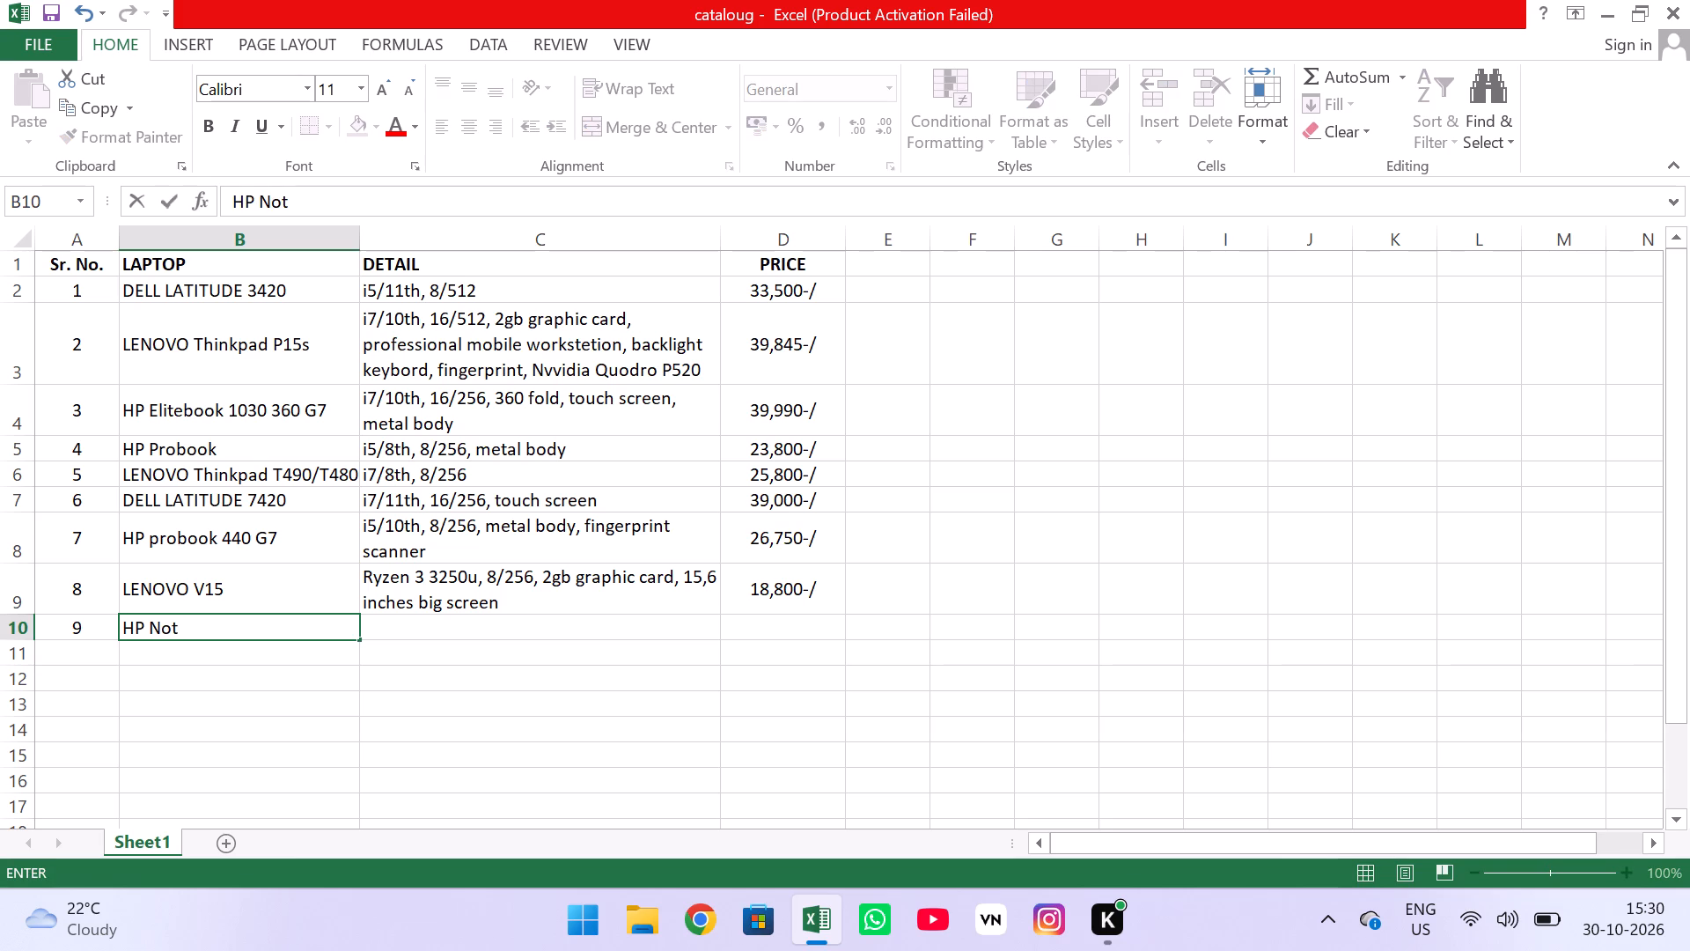
{"action": "type", "text": "ebook"}
{"action": "key", "text": "space"}
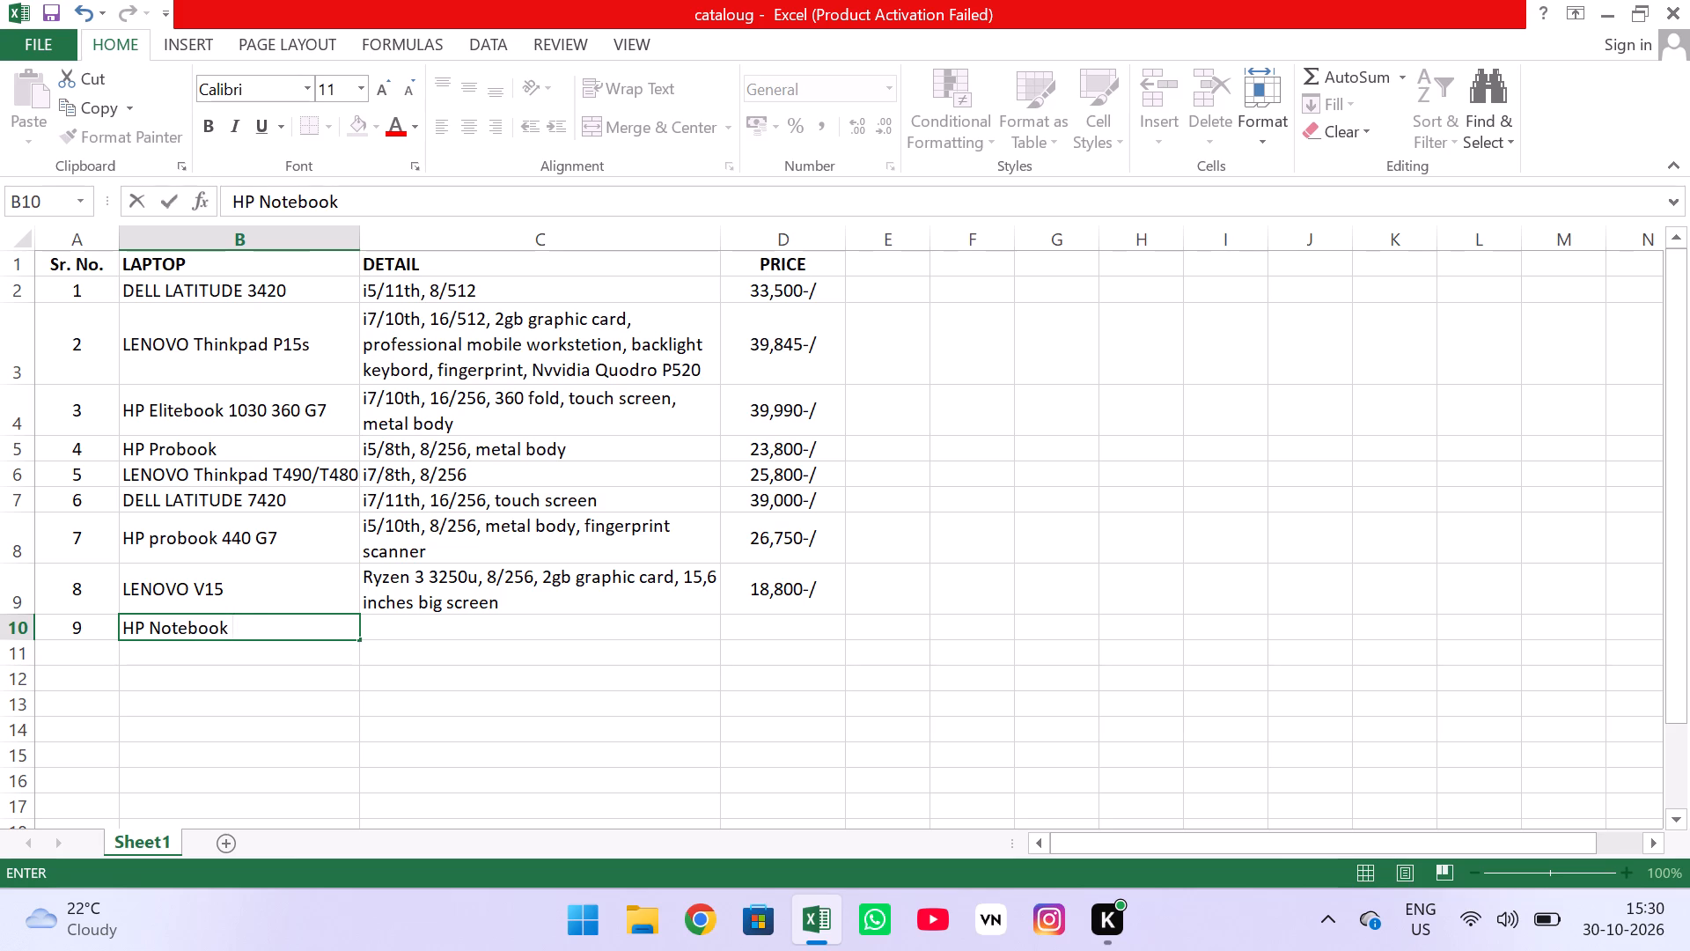
{"action": "type", "text": "240"}
{"action": "key", "text": "Tab"}
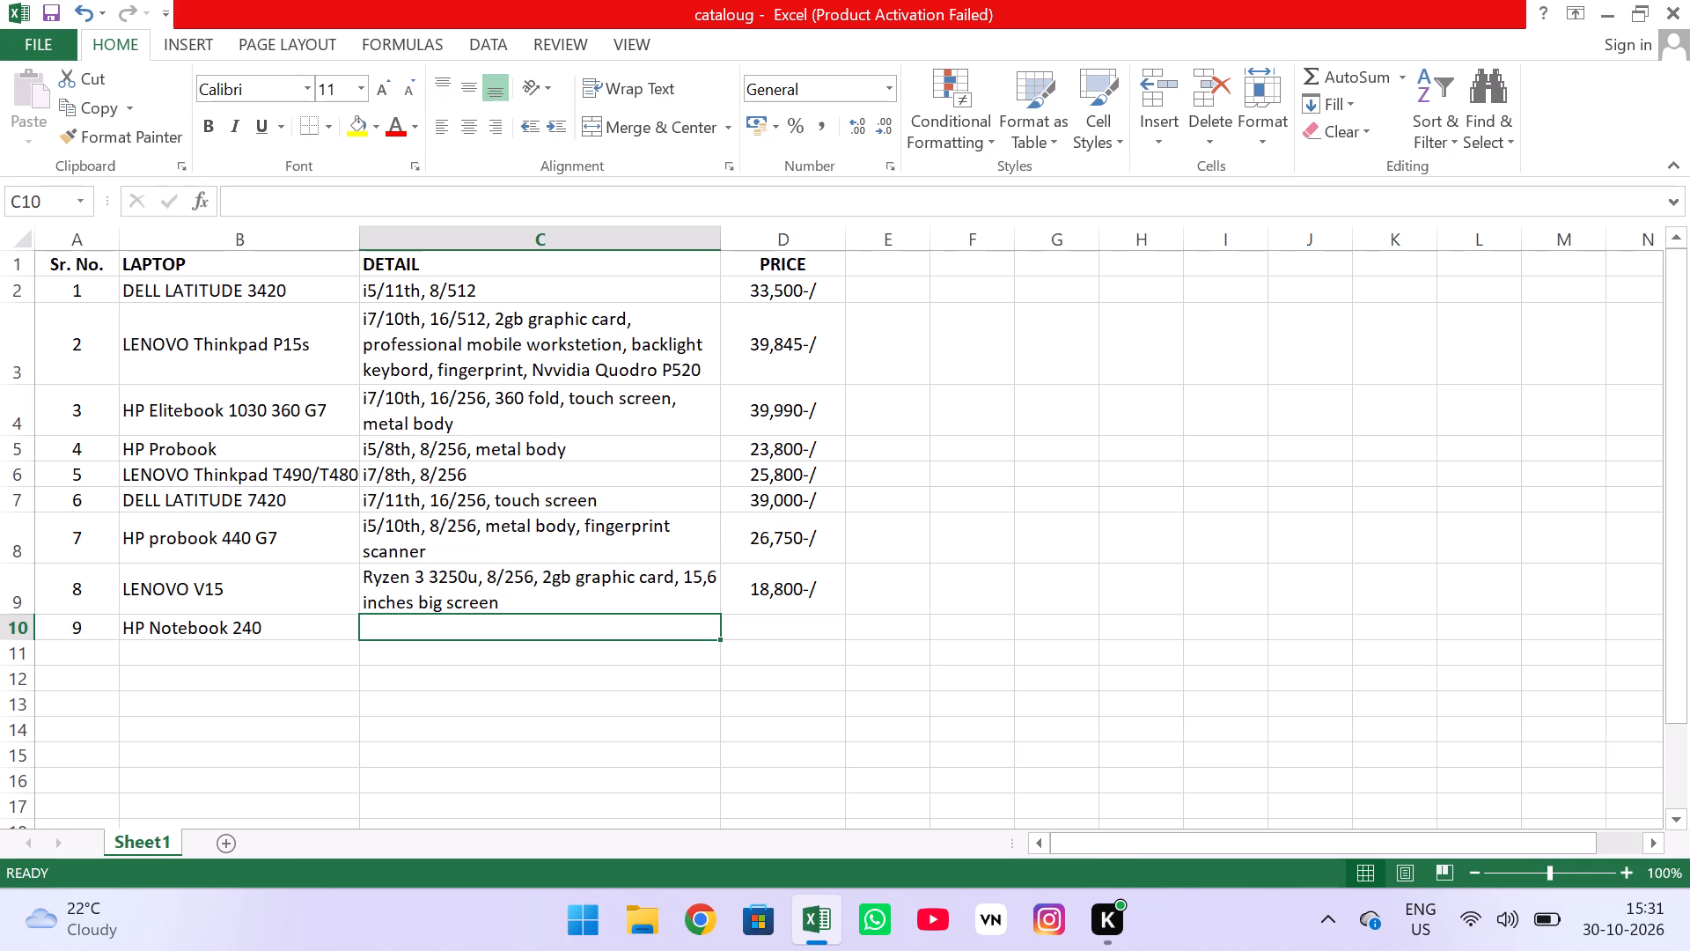
Enter the HP Notebook 240's details in cell C10 as "i5/7th, 8/256".
{"action": "type", "text": "i5"}
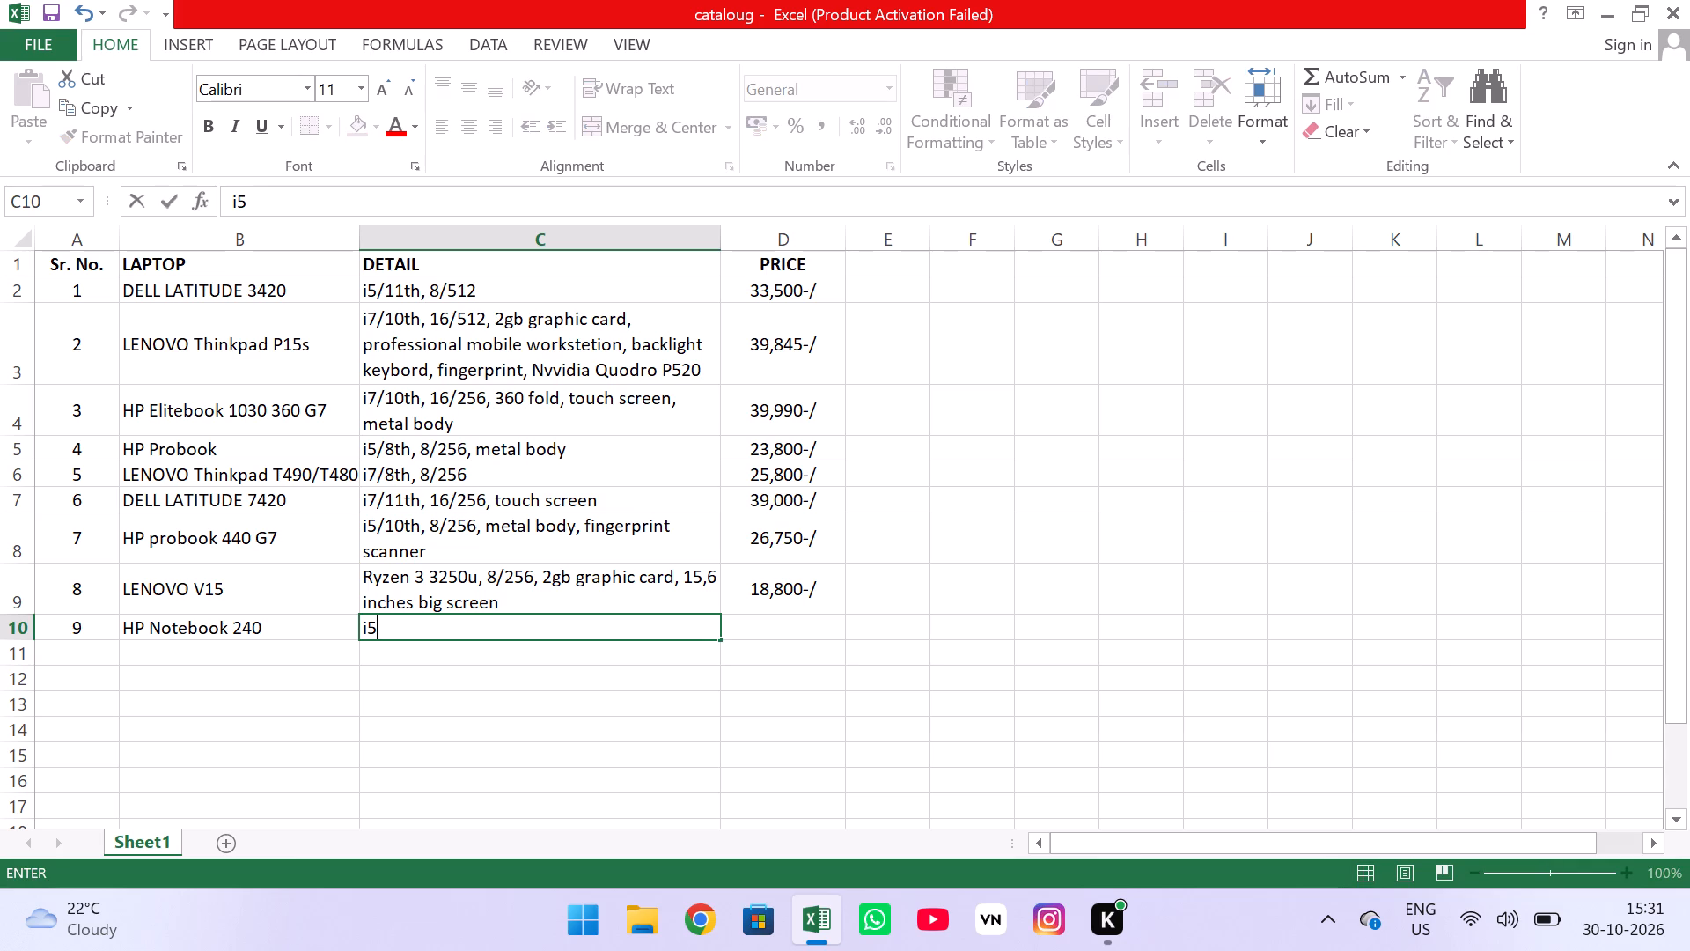
{"action": "key", "text": "slash"}
{"action": "type", "text": "7th"}
{"action": "type", "text": ","}
{"action": "key", "text": "space"}
{"action": "key", "text": "8"}
{"action": "key", "text": "slash"}
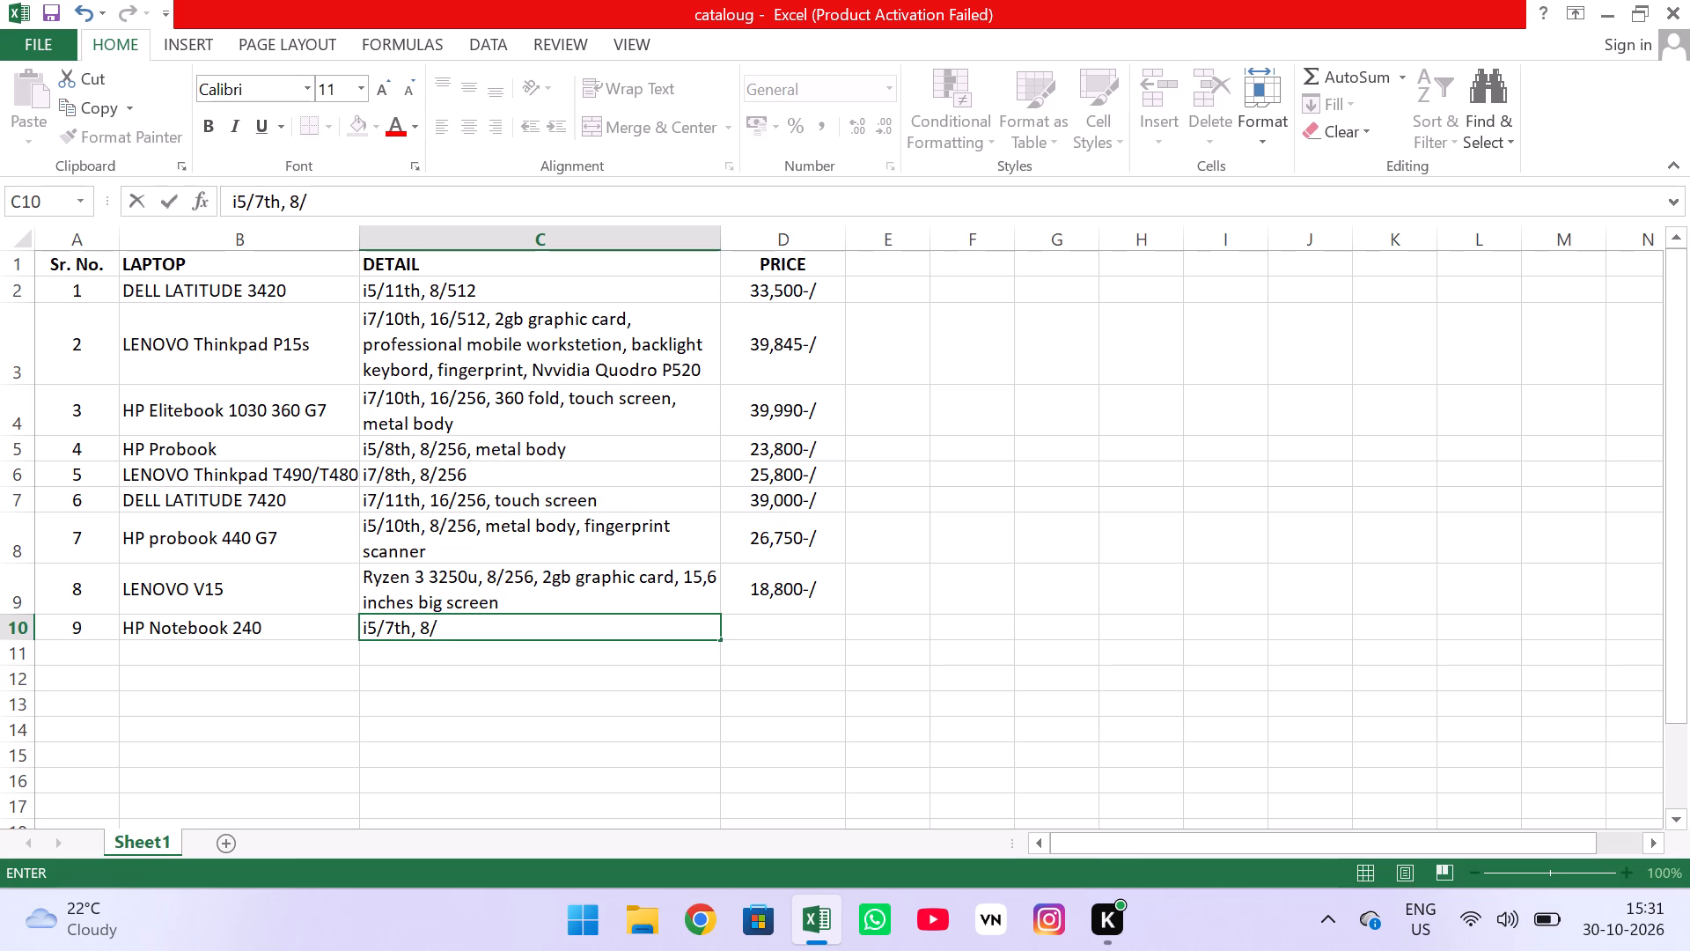
{"action": "key", "text": "2"}
{"action": "key", "text": "5"}
{"action": "key", "text": "6"}
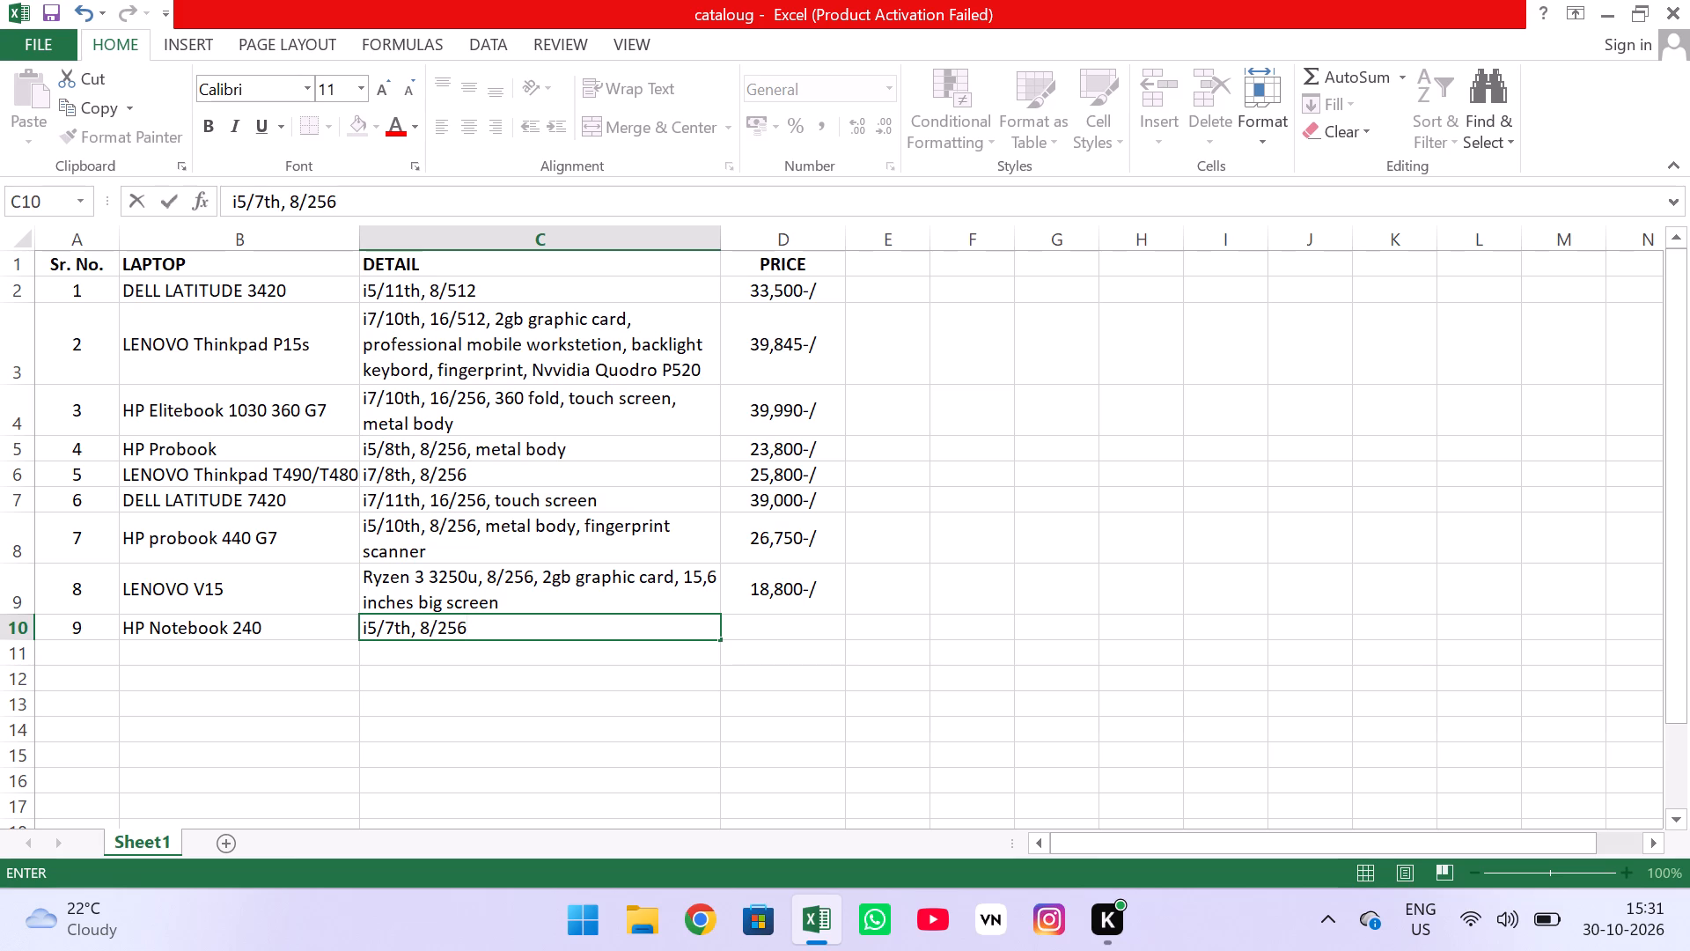
{"action": "key", "text": "comma"}
{"action": "key", "text": "space"}
{"action": "key", "text": "BackSpace"}
{"action": "key", "text": "BackSpace"}
{"action": "key", "text": "space"}
{"action": "key", "text": "Tab"}
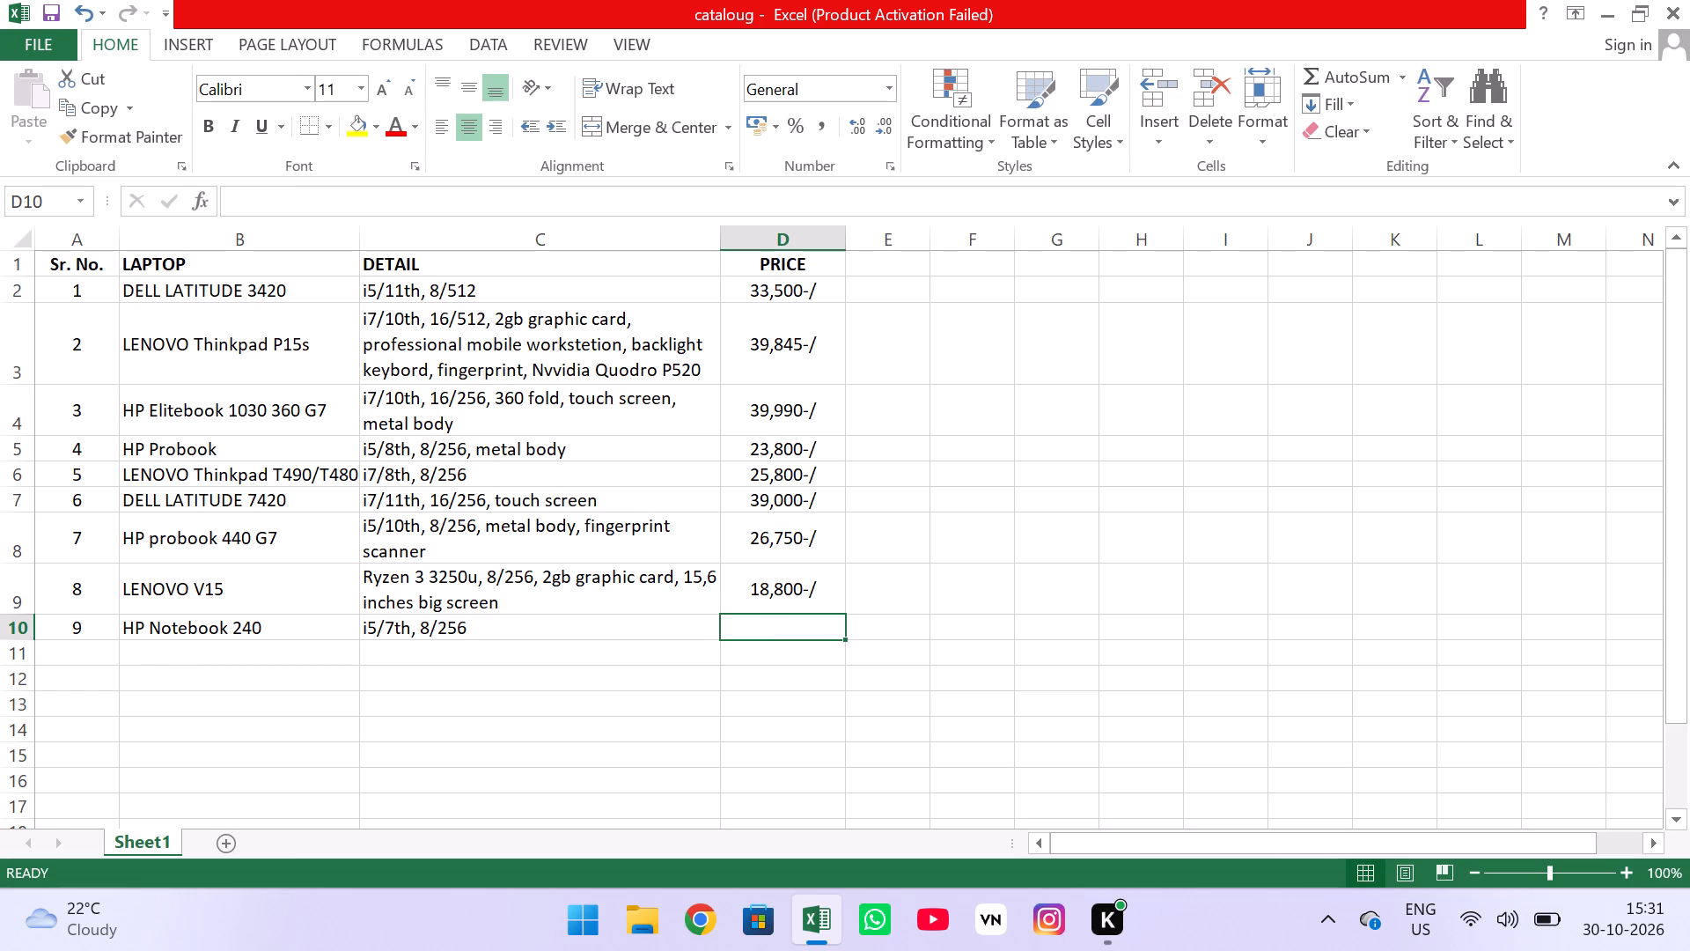
Enter the HP Notebook 240's price in cell D10 as "19,800-/".
{"action": "type", "text": "19"}
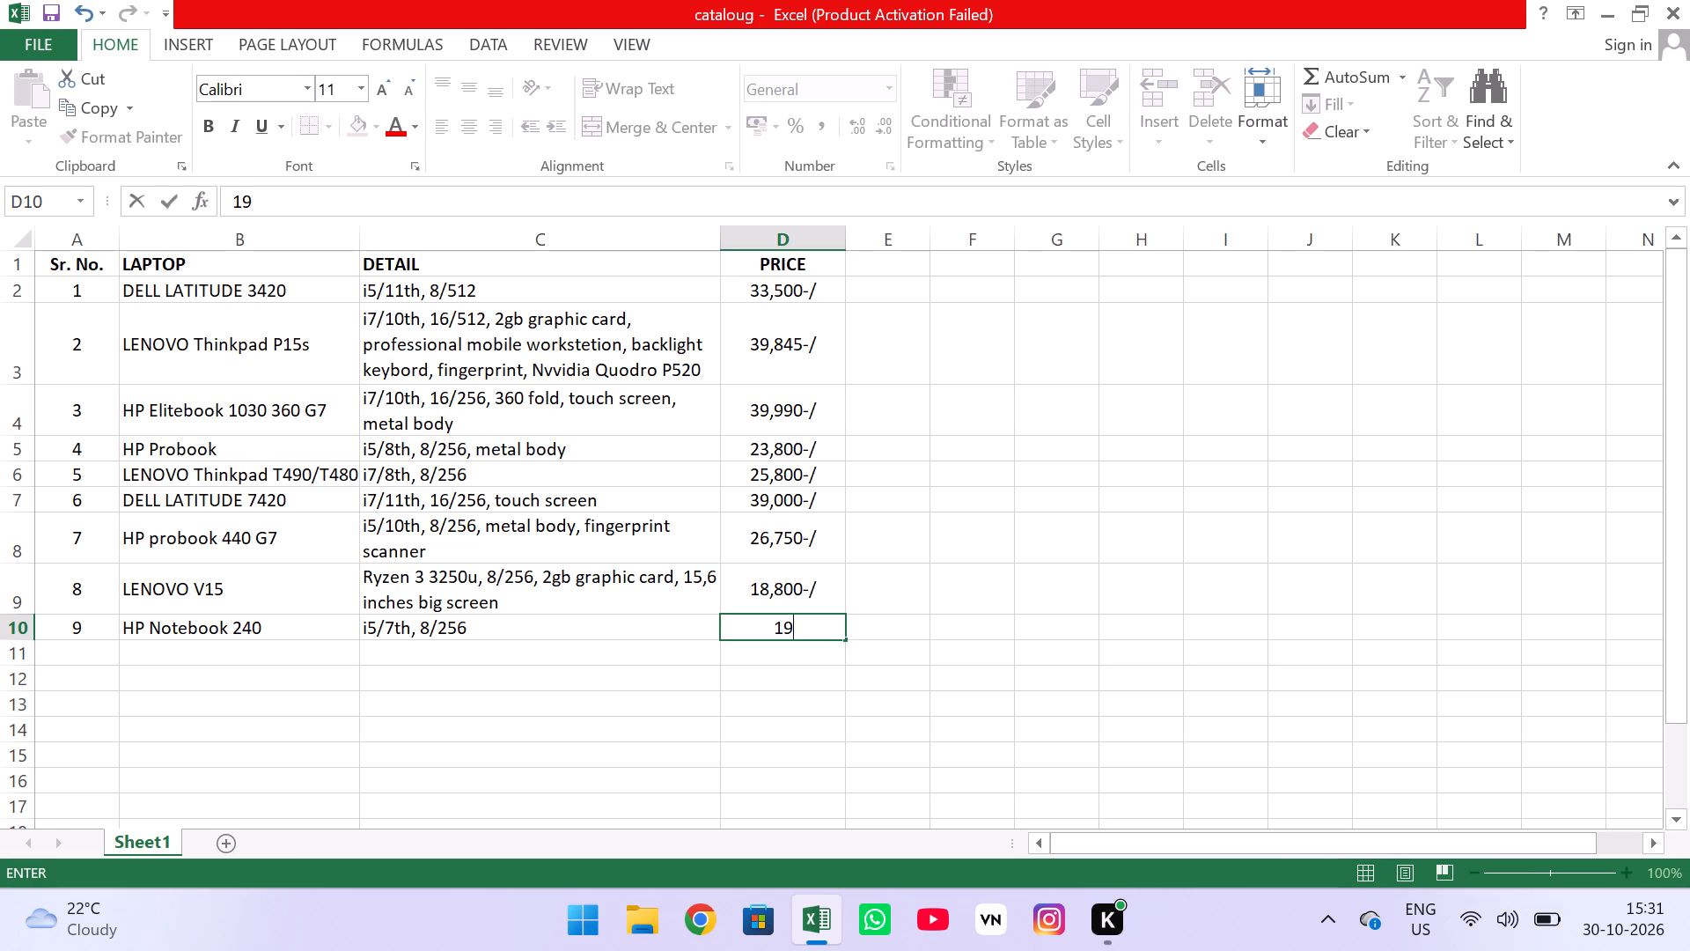
{"action": "key", "text": "comma"}
{"action": "key", "text": "8"}
{"action": "type", "text": "00"}
{"action": "key", "text": "minus"}
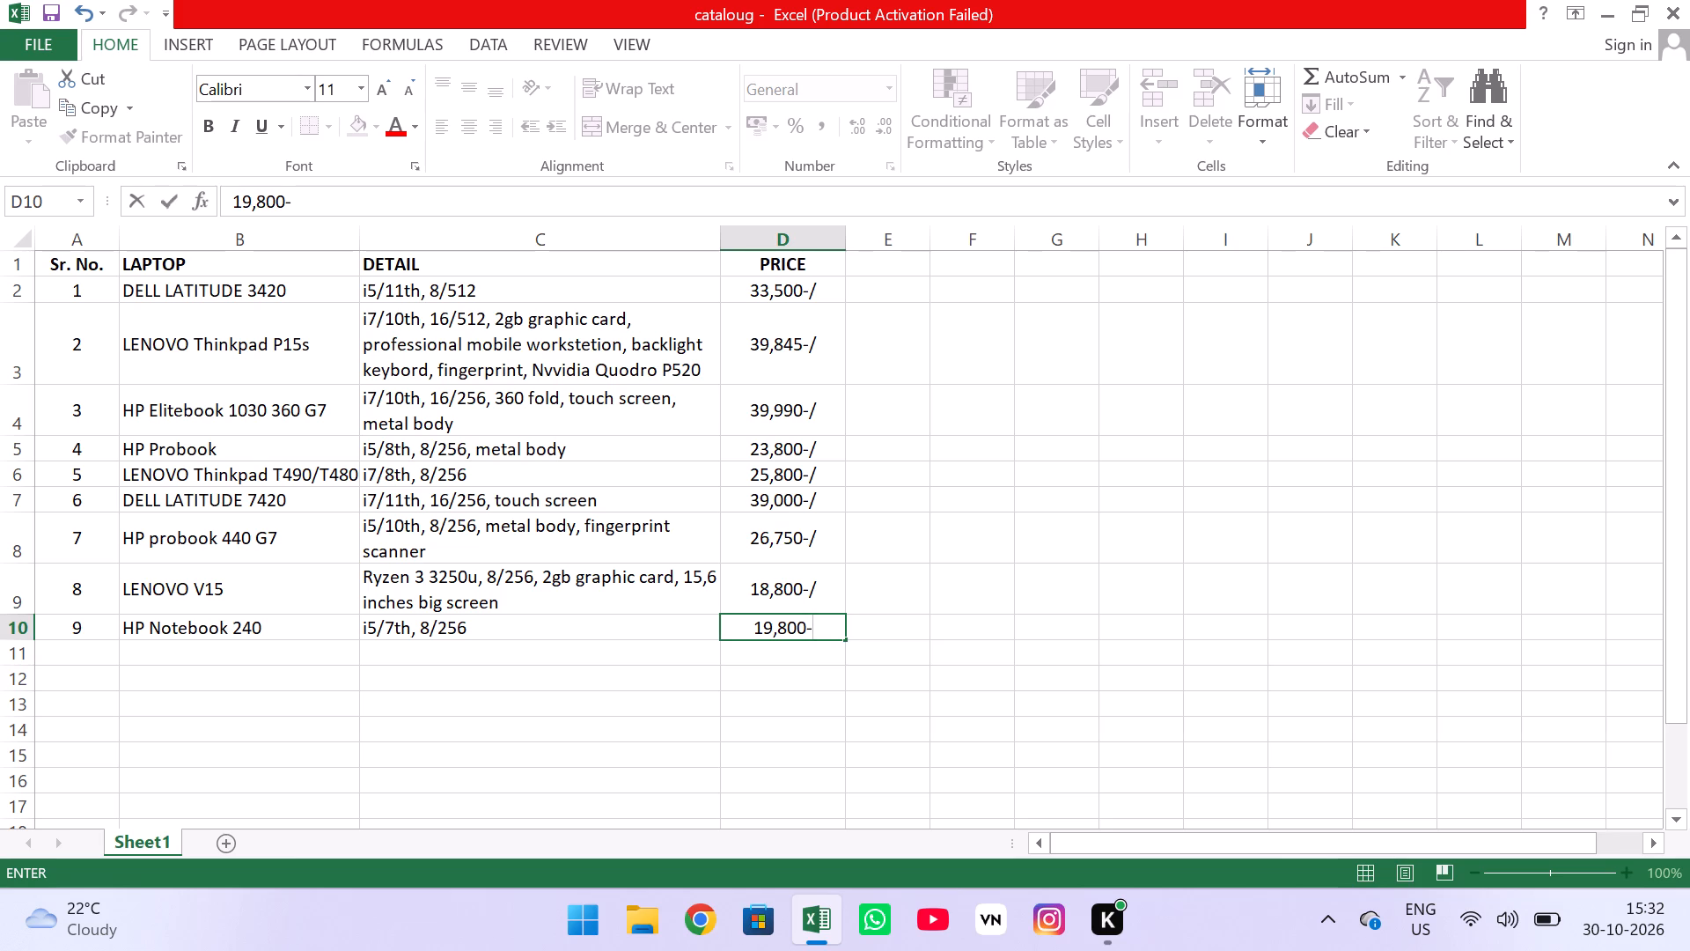
{"action": "key", "text": "slash"}
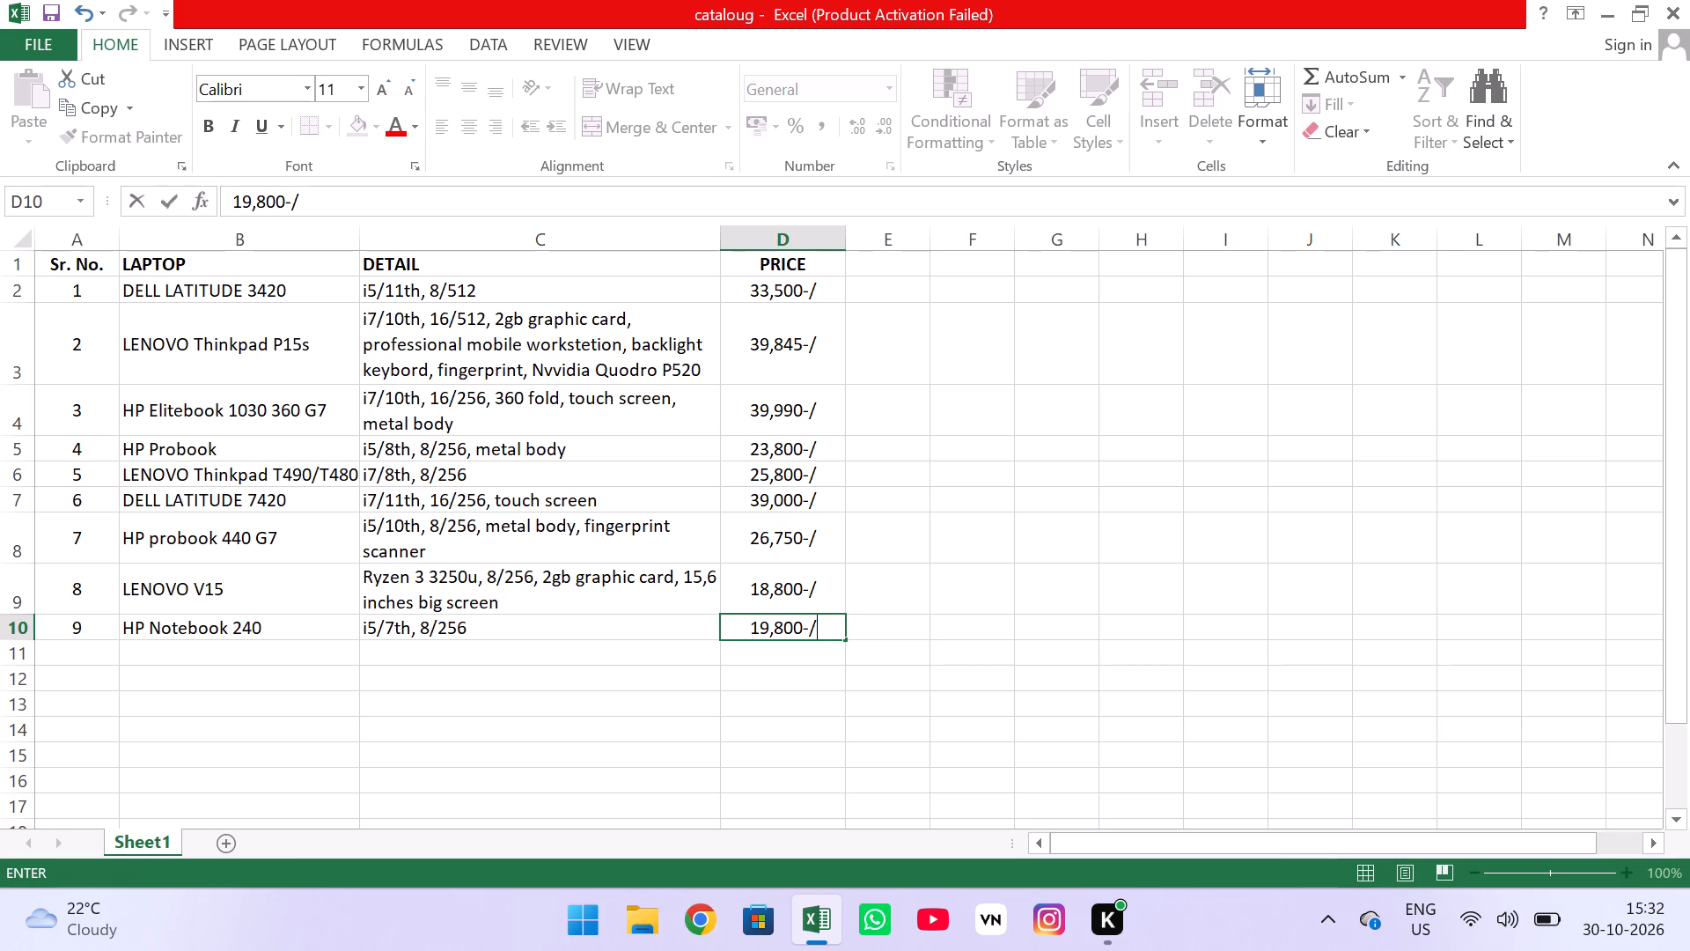
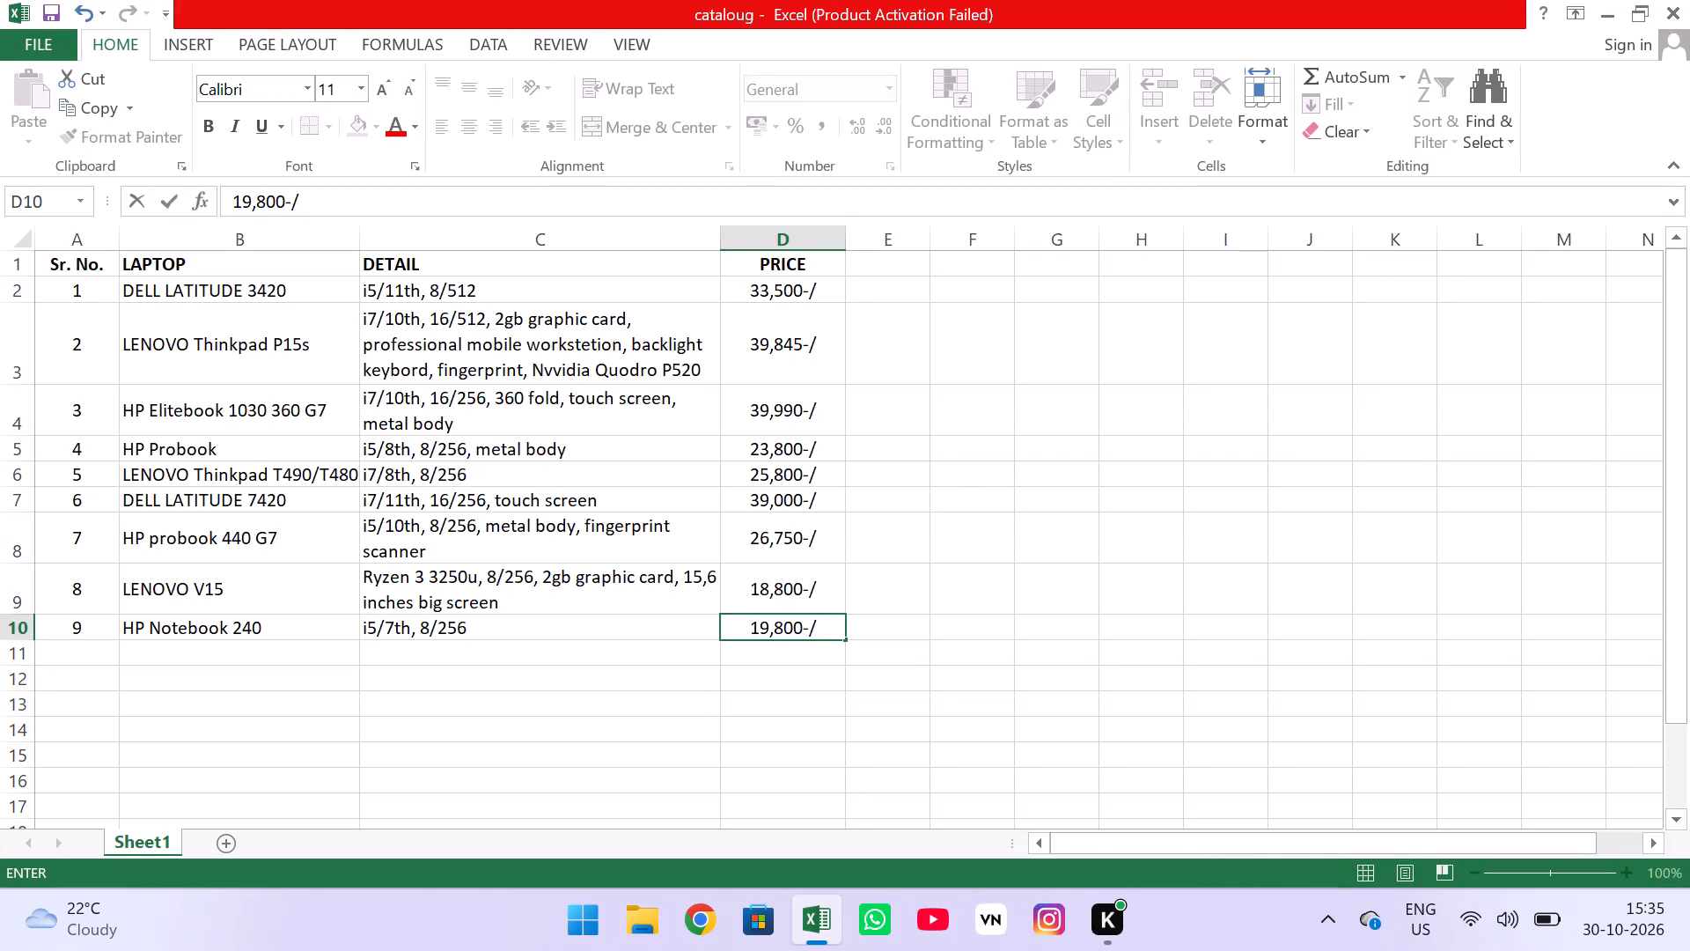
Start the tenth laptop's row with serial number 10 in cell A11 and the name "DELL" in cell B11.
{"action": "left_click", "coordinate": [66, 653]}
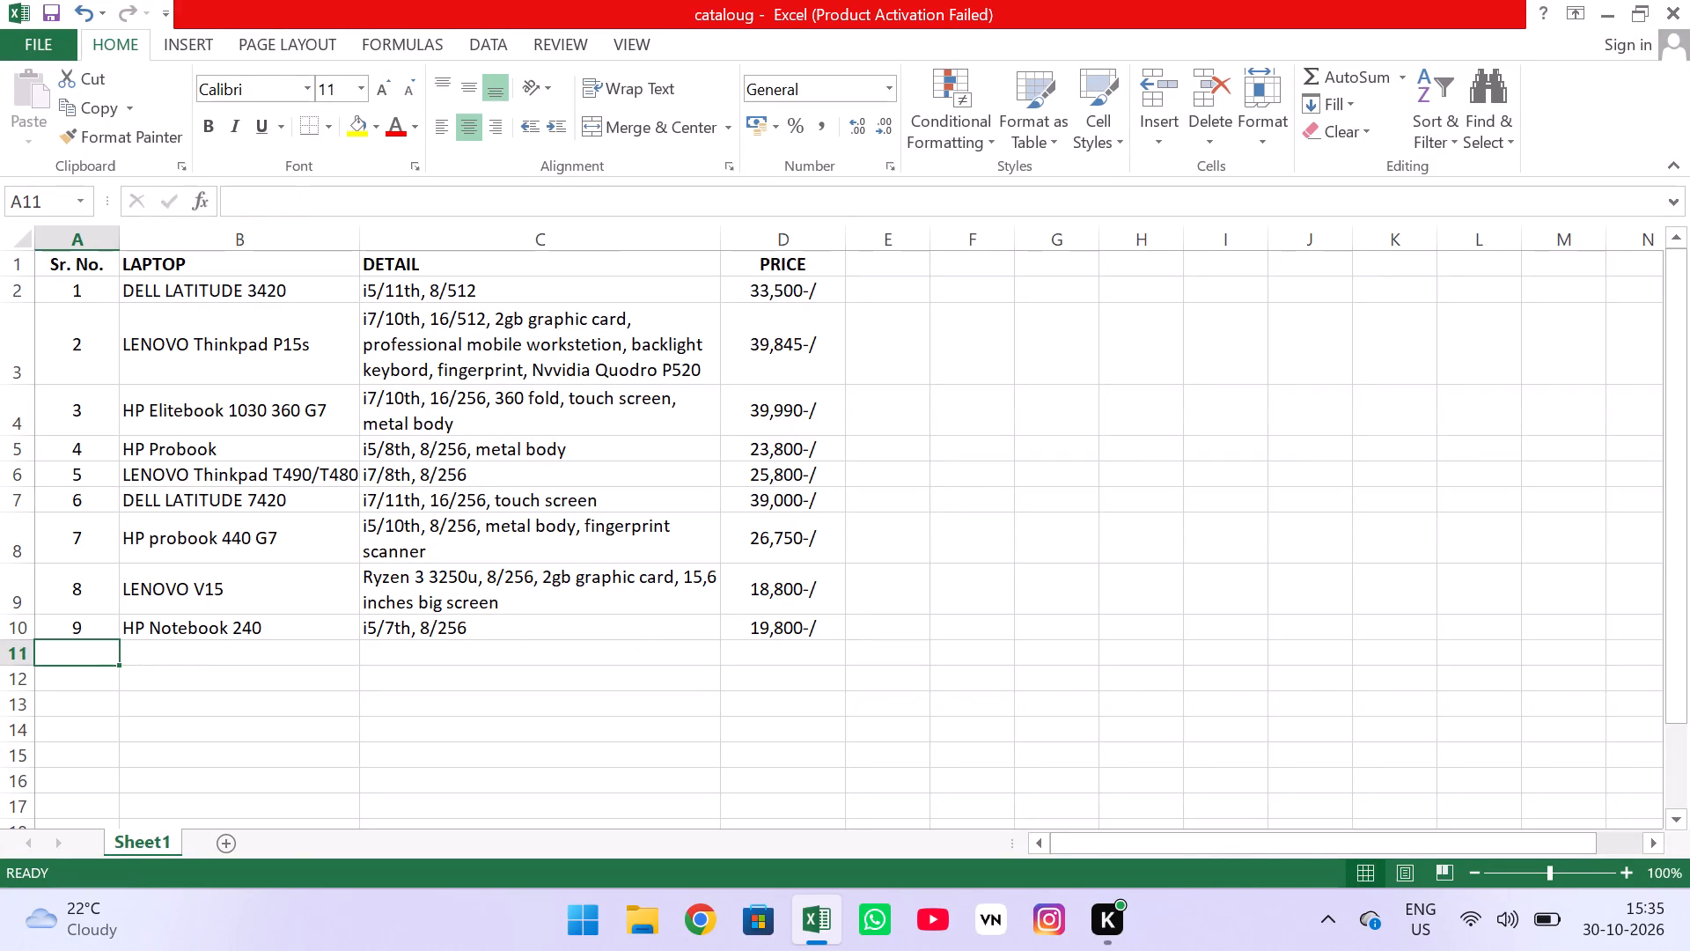
{"action": "type", "text": "10"}
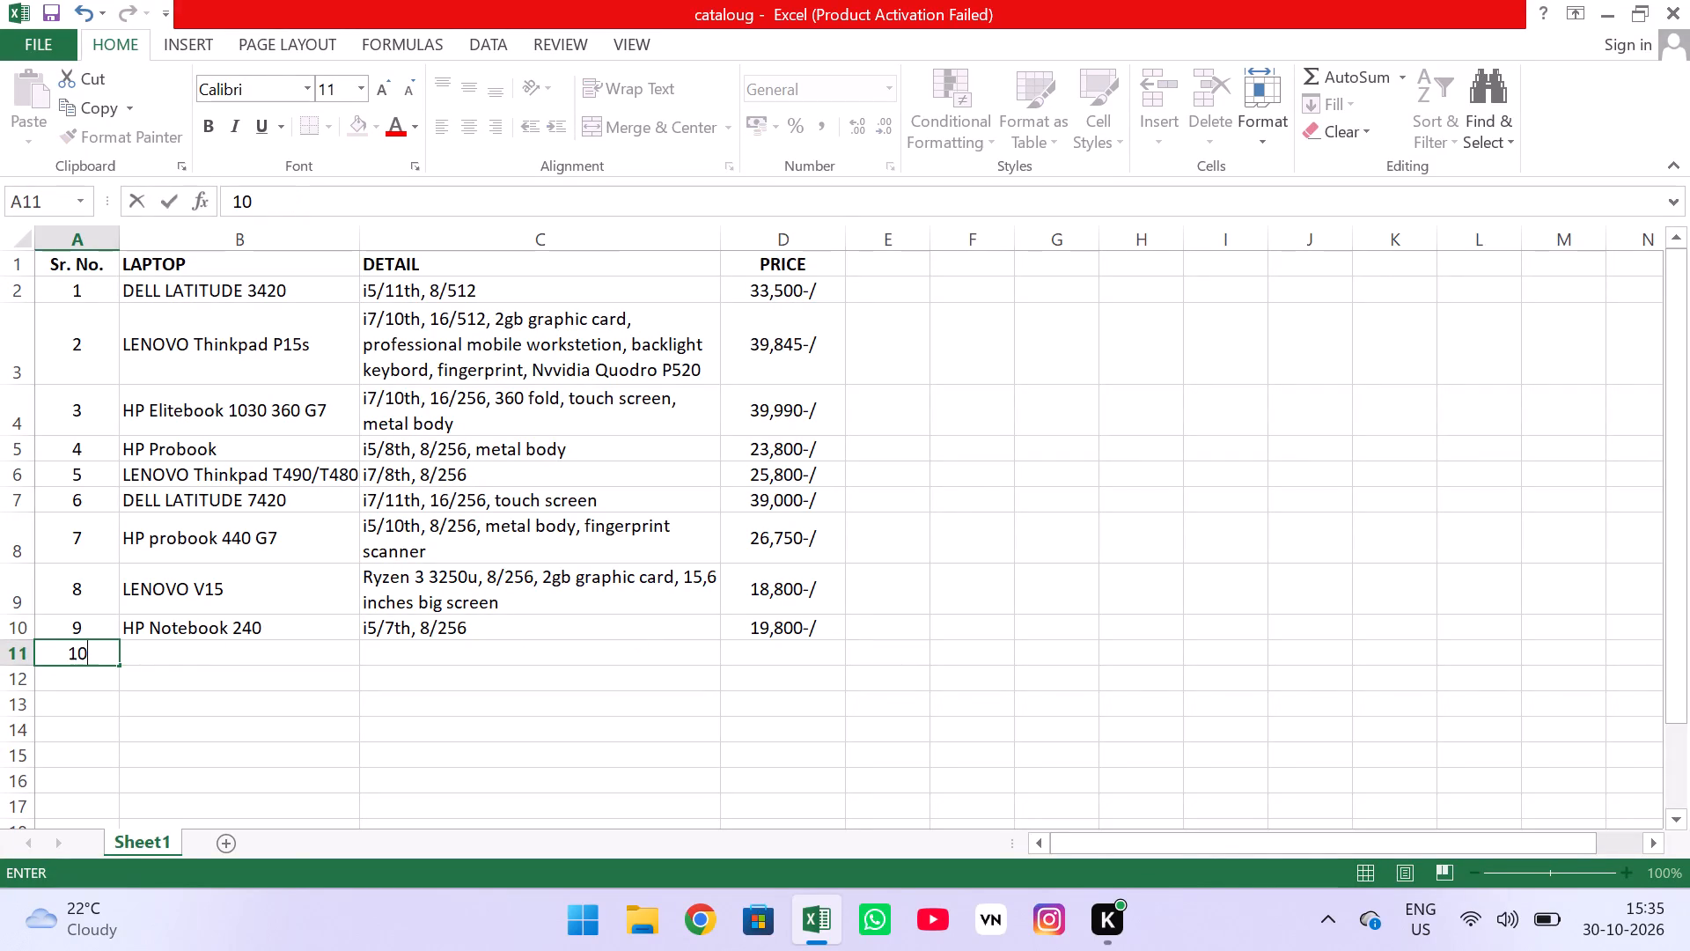
{"action": "key", "text": "Tab"}
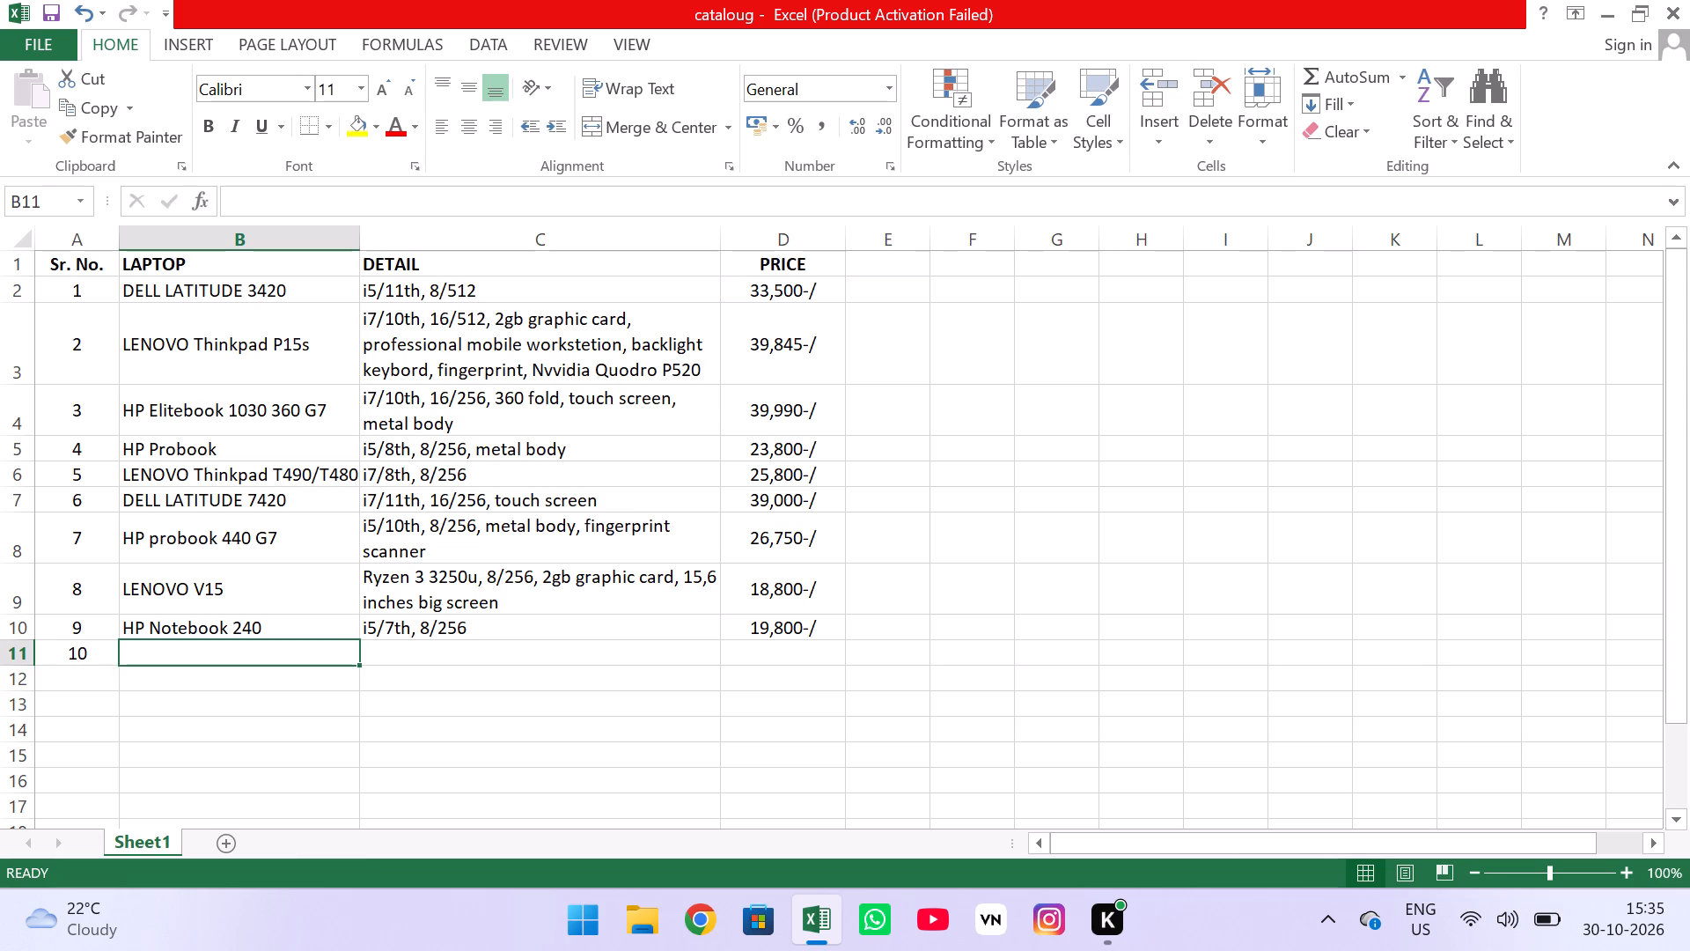
{"action": "type", "text": "DE"}
{"action": "type", "text": "LL"}
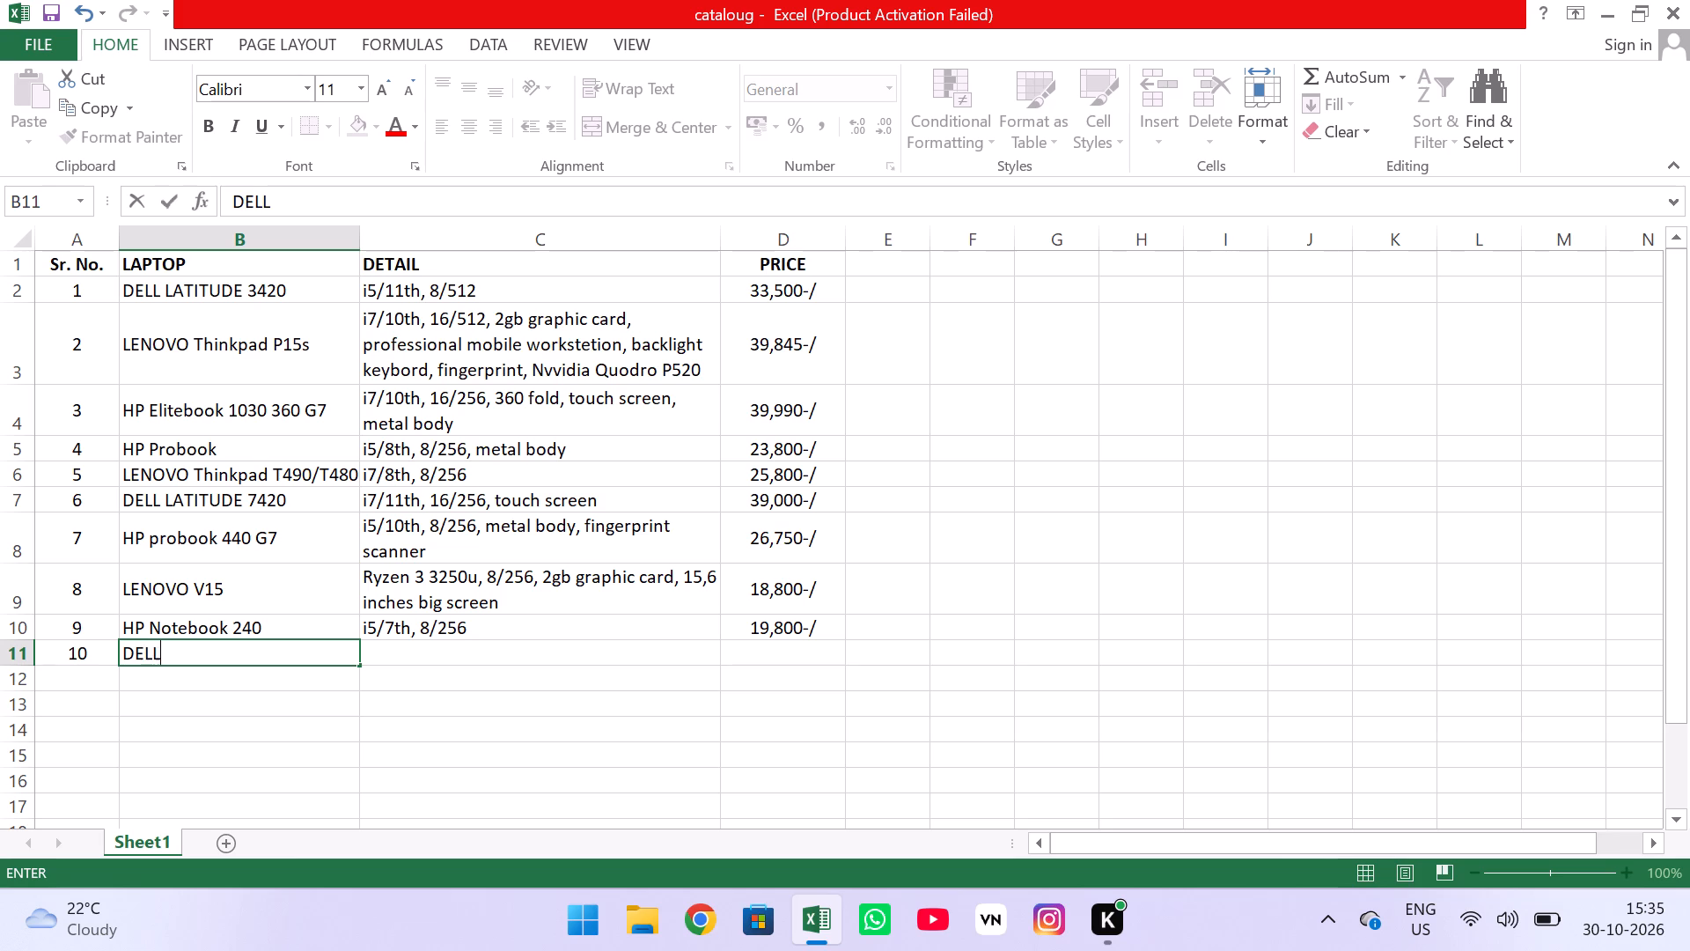
{"action": "key", "text": "space"}
{"action": "key", "text": "Tab"}
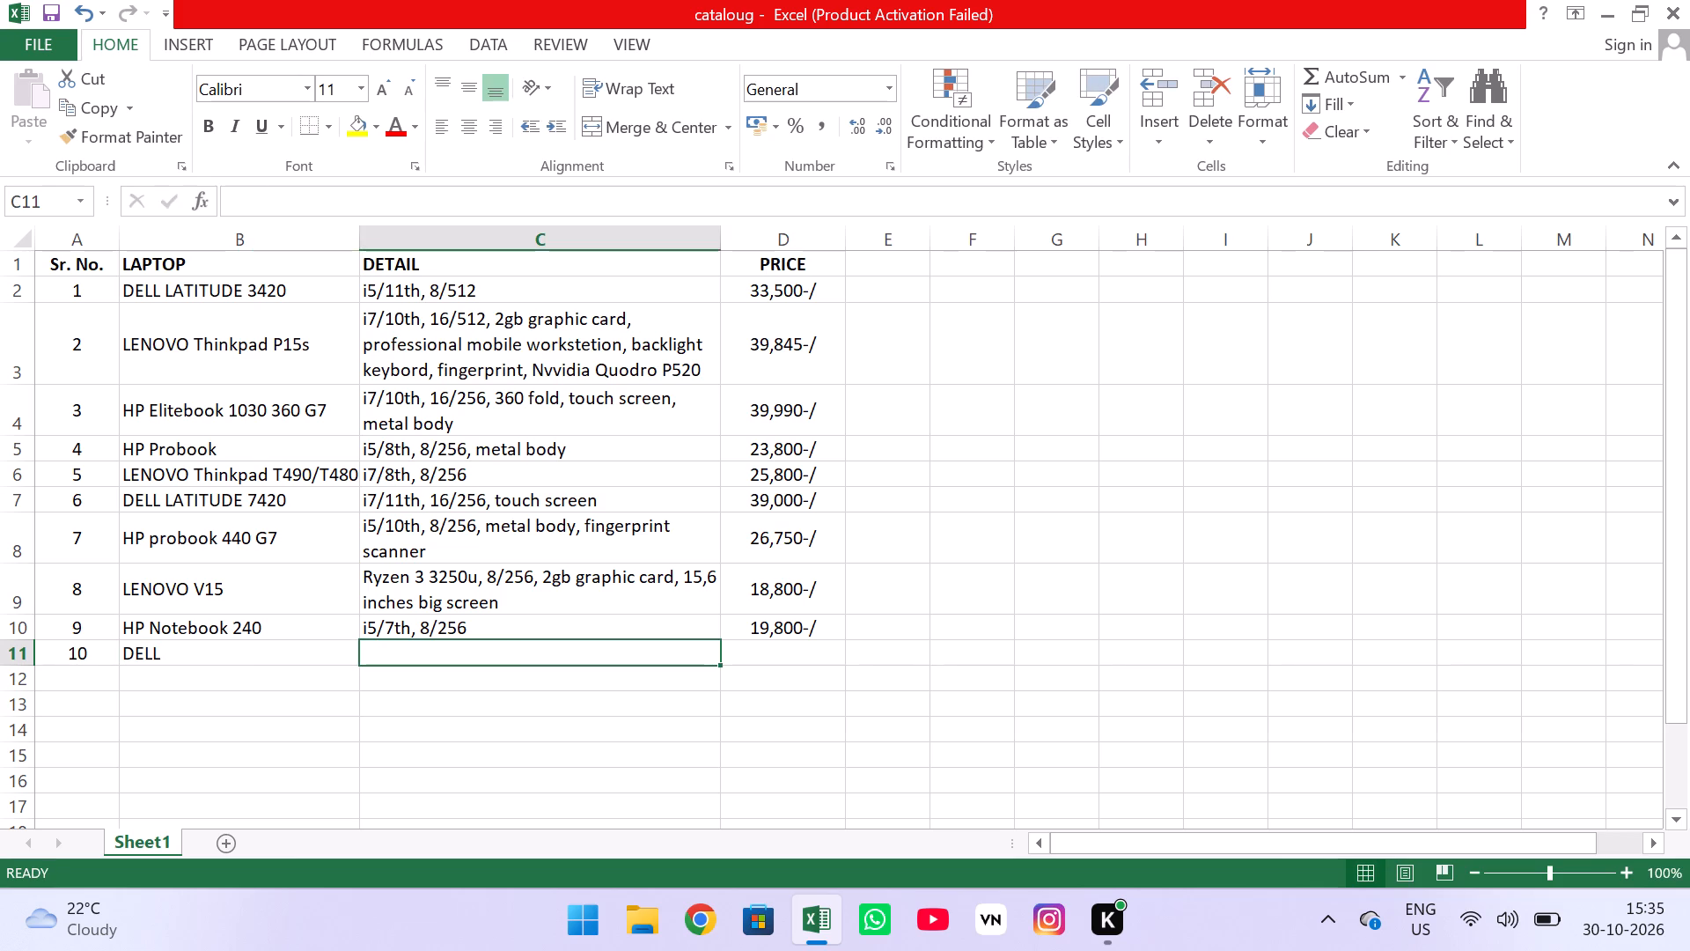
Enter the tenth laptop's details in cell C11 as "i7/4th".
{"action": "key", "text": "i"}
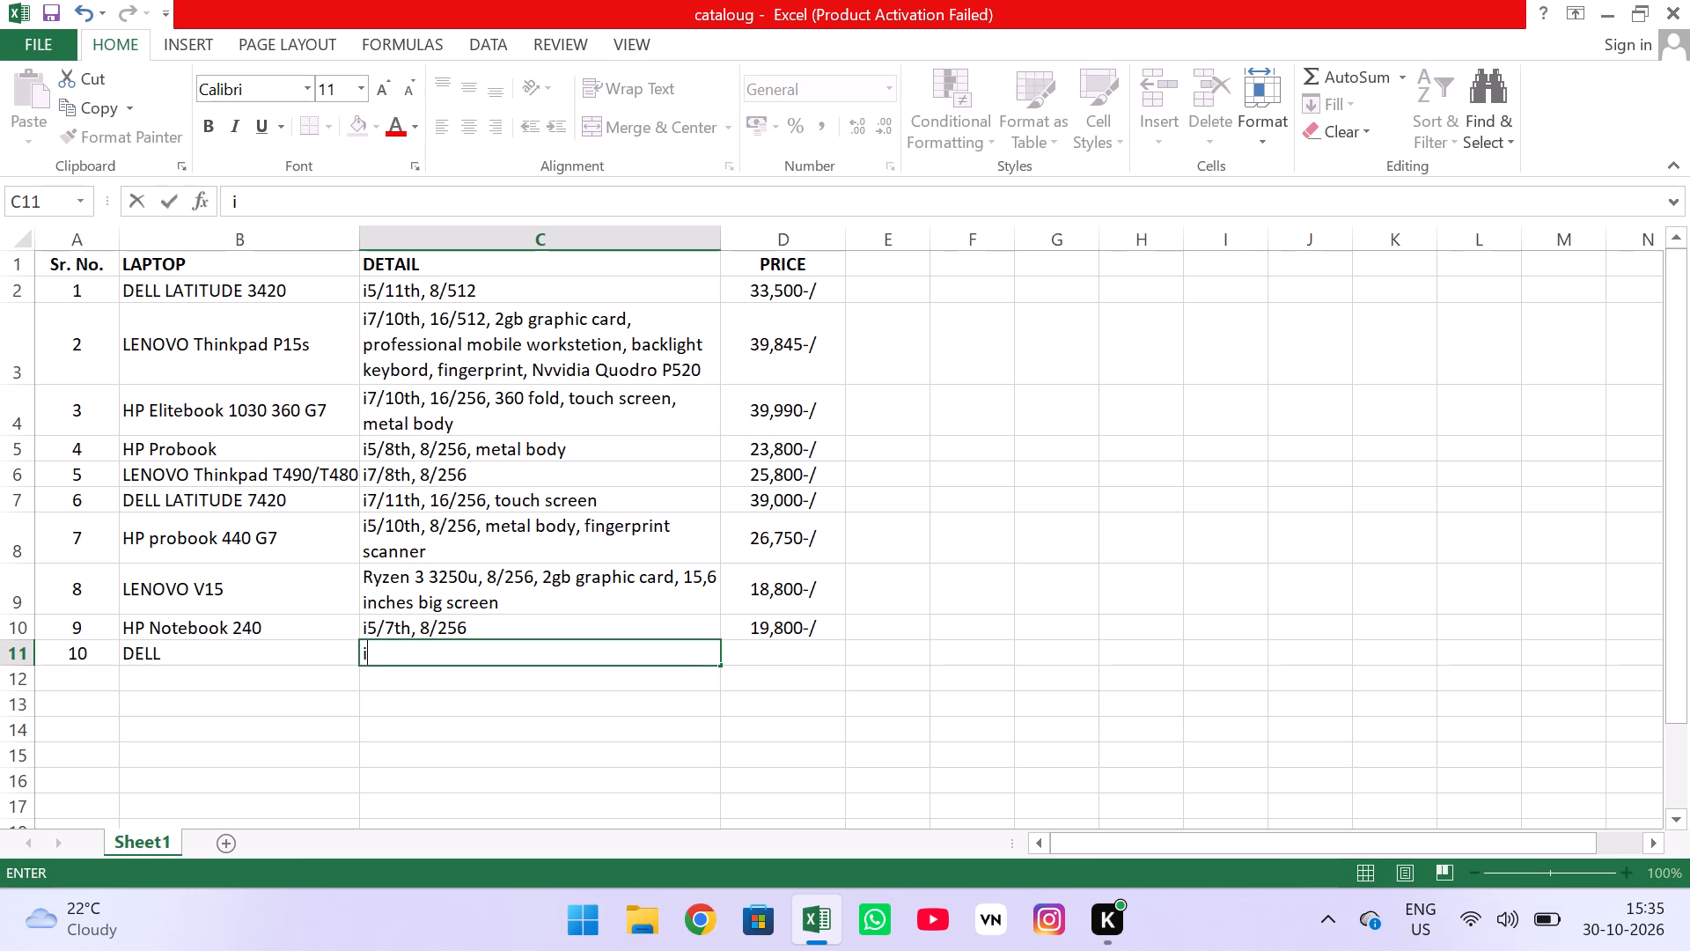
{"action": "key", "text": "7"}
{"action": "key", "text": "slash"}
{"action": "type", "text": "4th"}
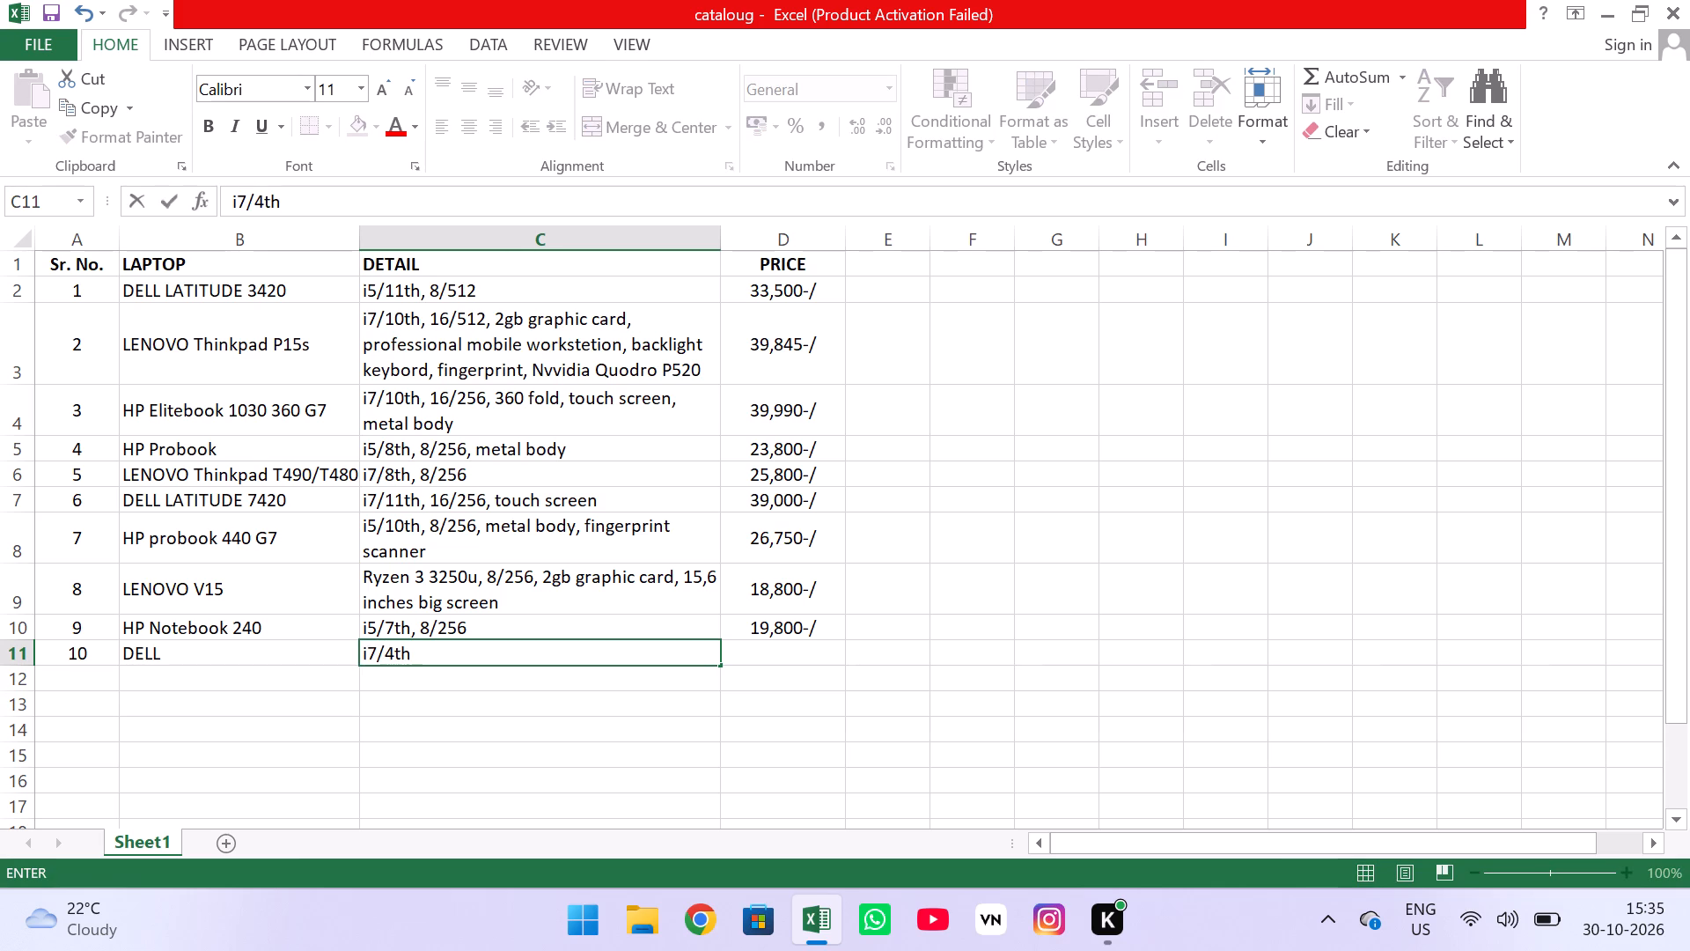
{"action": "key", "text": "Tab"}
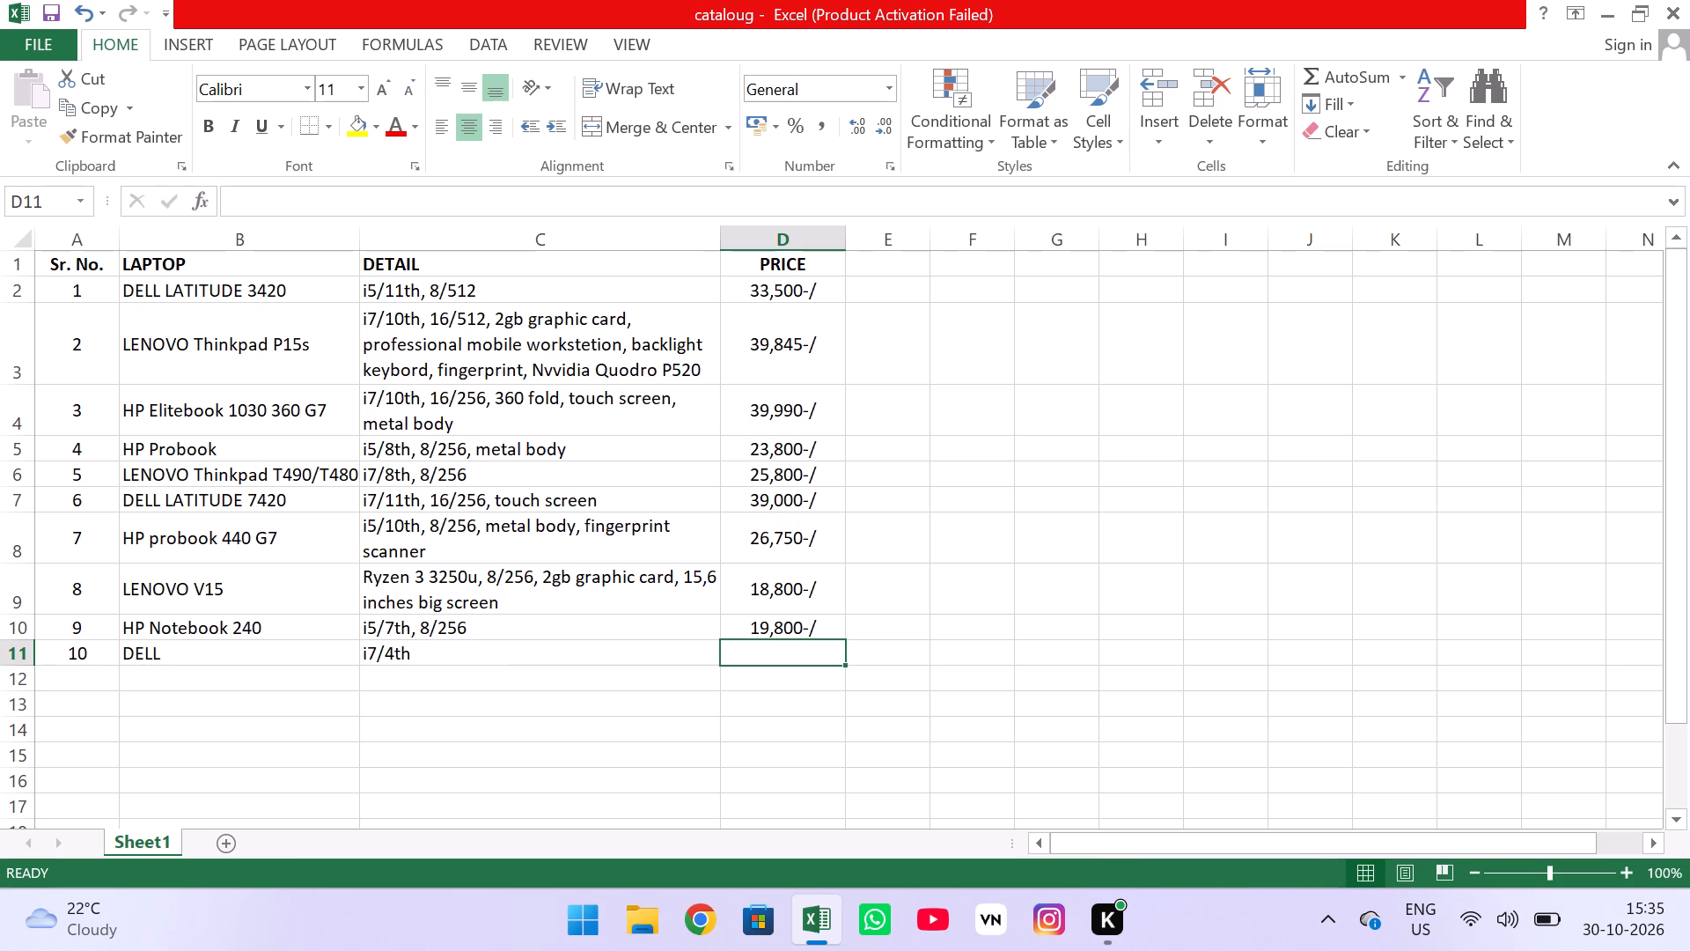
Enter the tenth laptop's price in cell D11 as "12,000-/".
{"action": "type", "text": "12"}
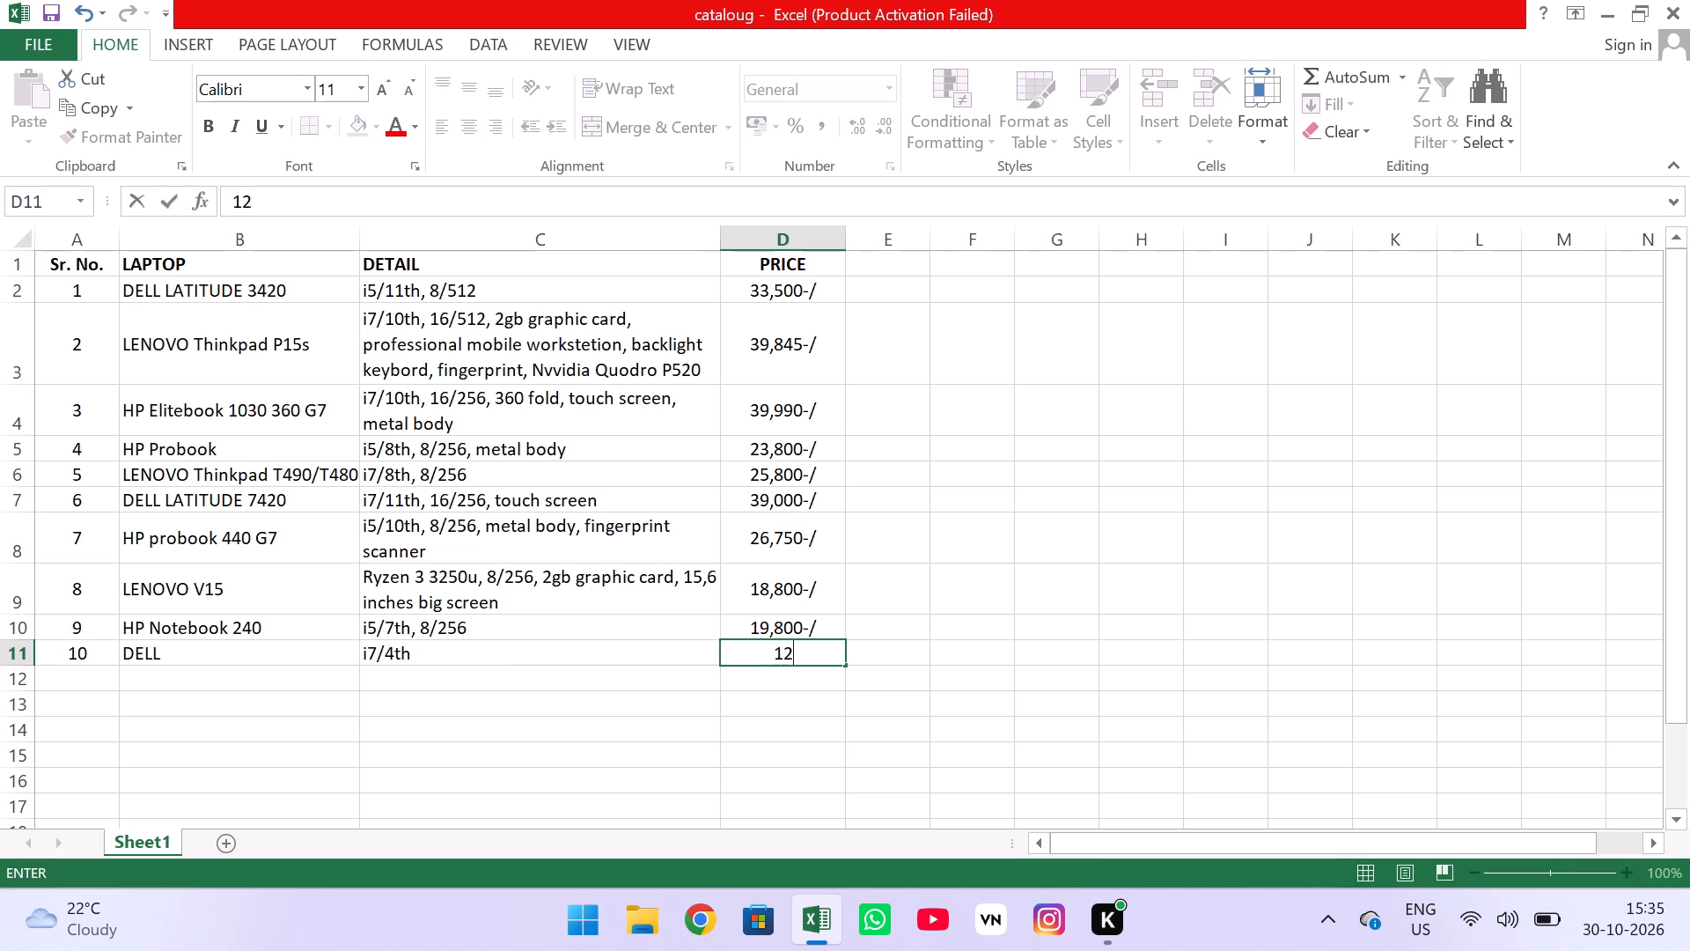
{"action": "key", "text": "comma"}
{"action": "type", "text": "000"}
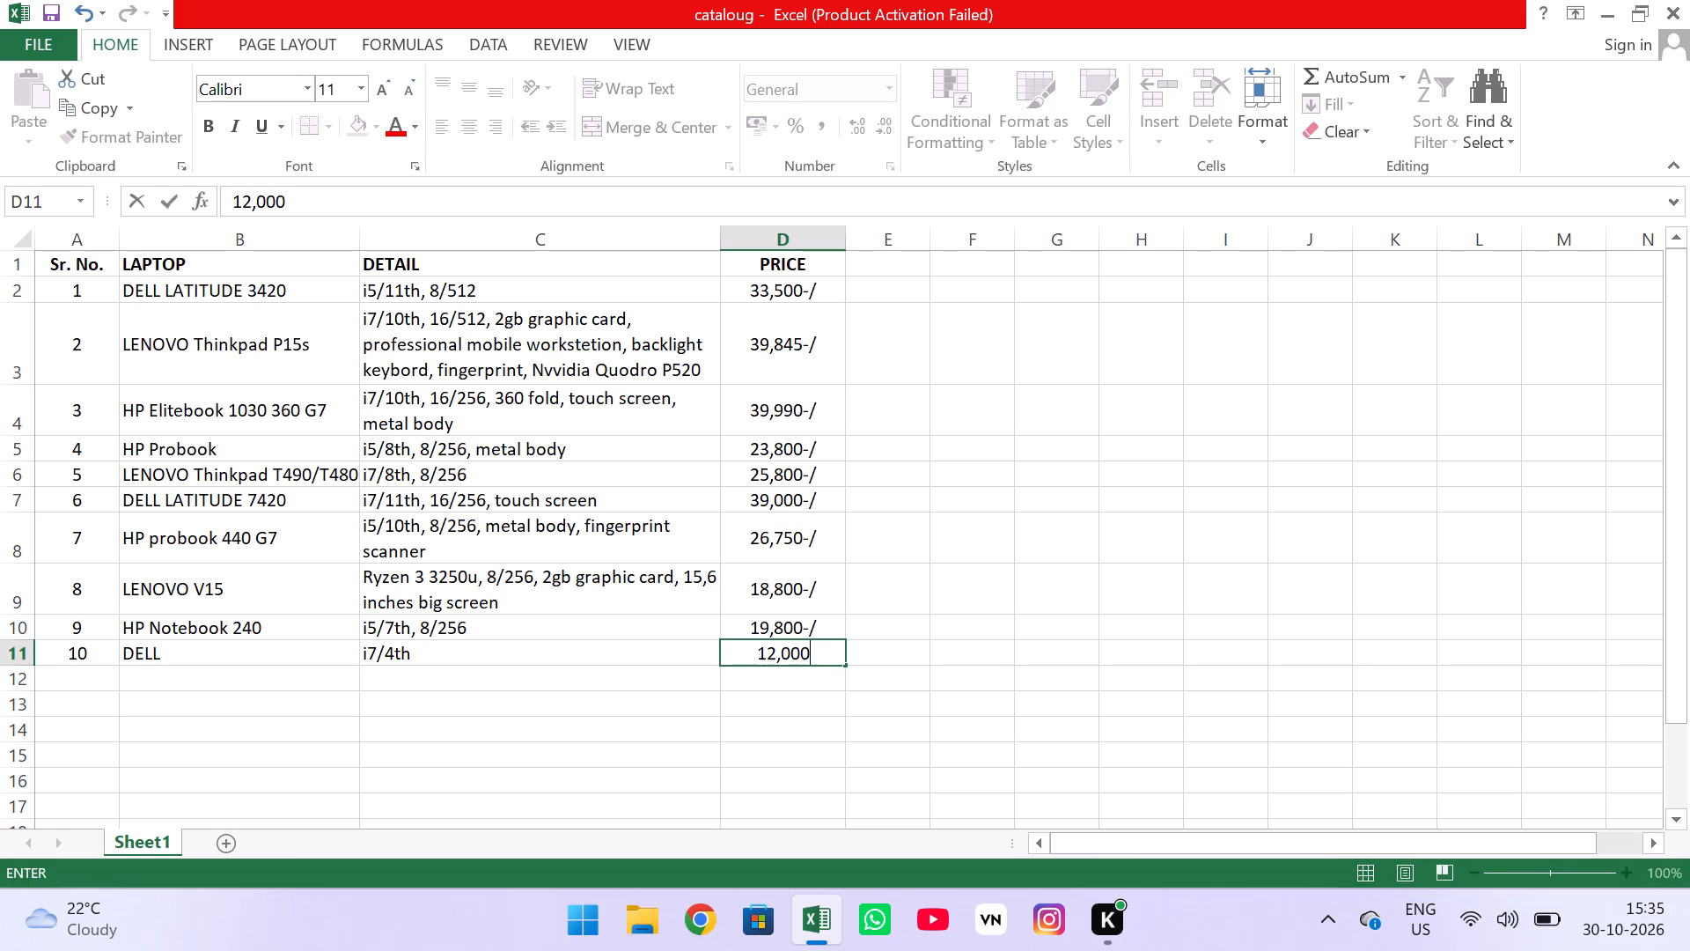
{"action": "key", "text": "minus"}
{"action": "key", "text": "slash"}
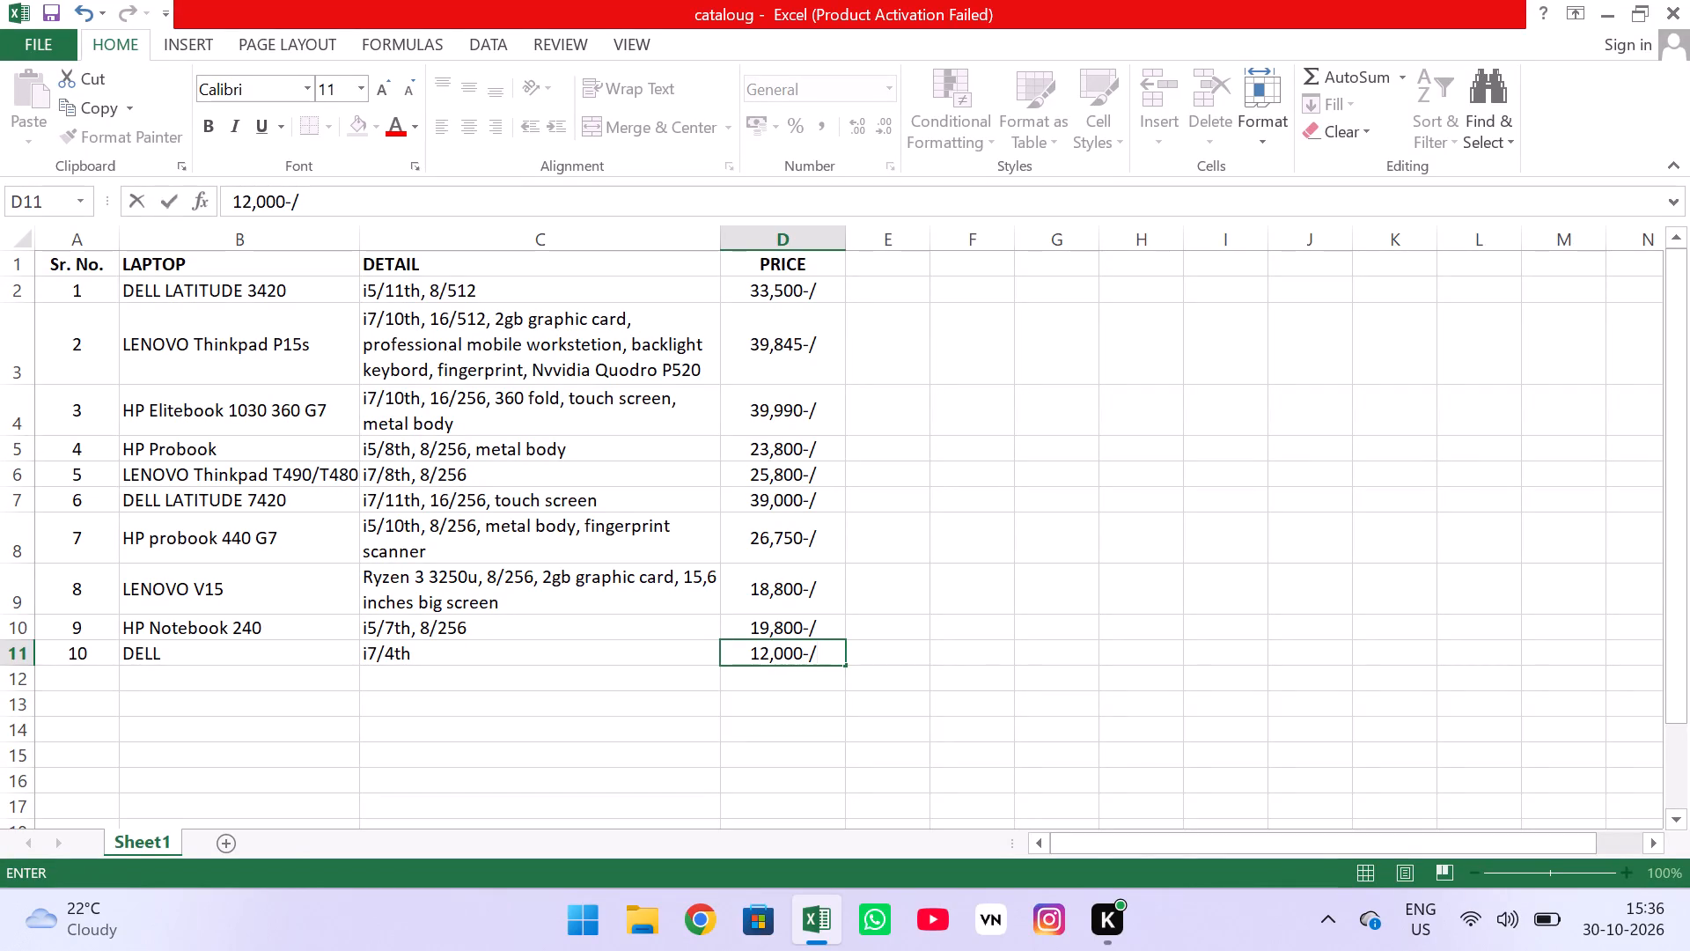
Apply All Borders to the whole catalogue table, cells A1 to D11.
{"action": "left_click_drag", "start_coordinate": [40, 257], "coordinate": [783, 610]}
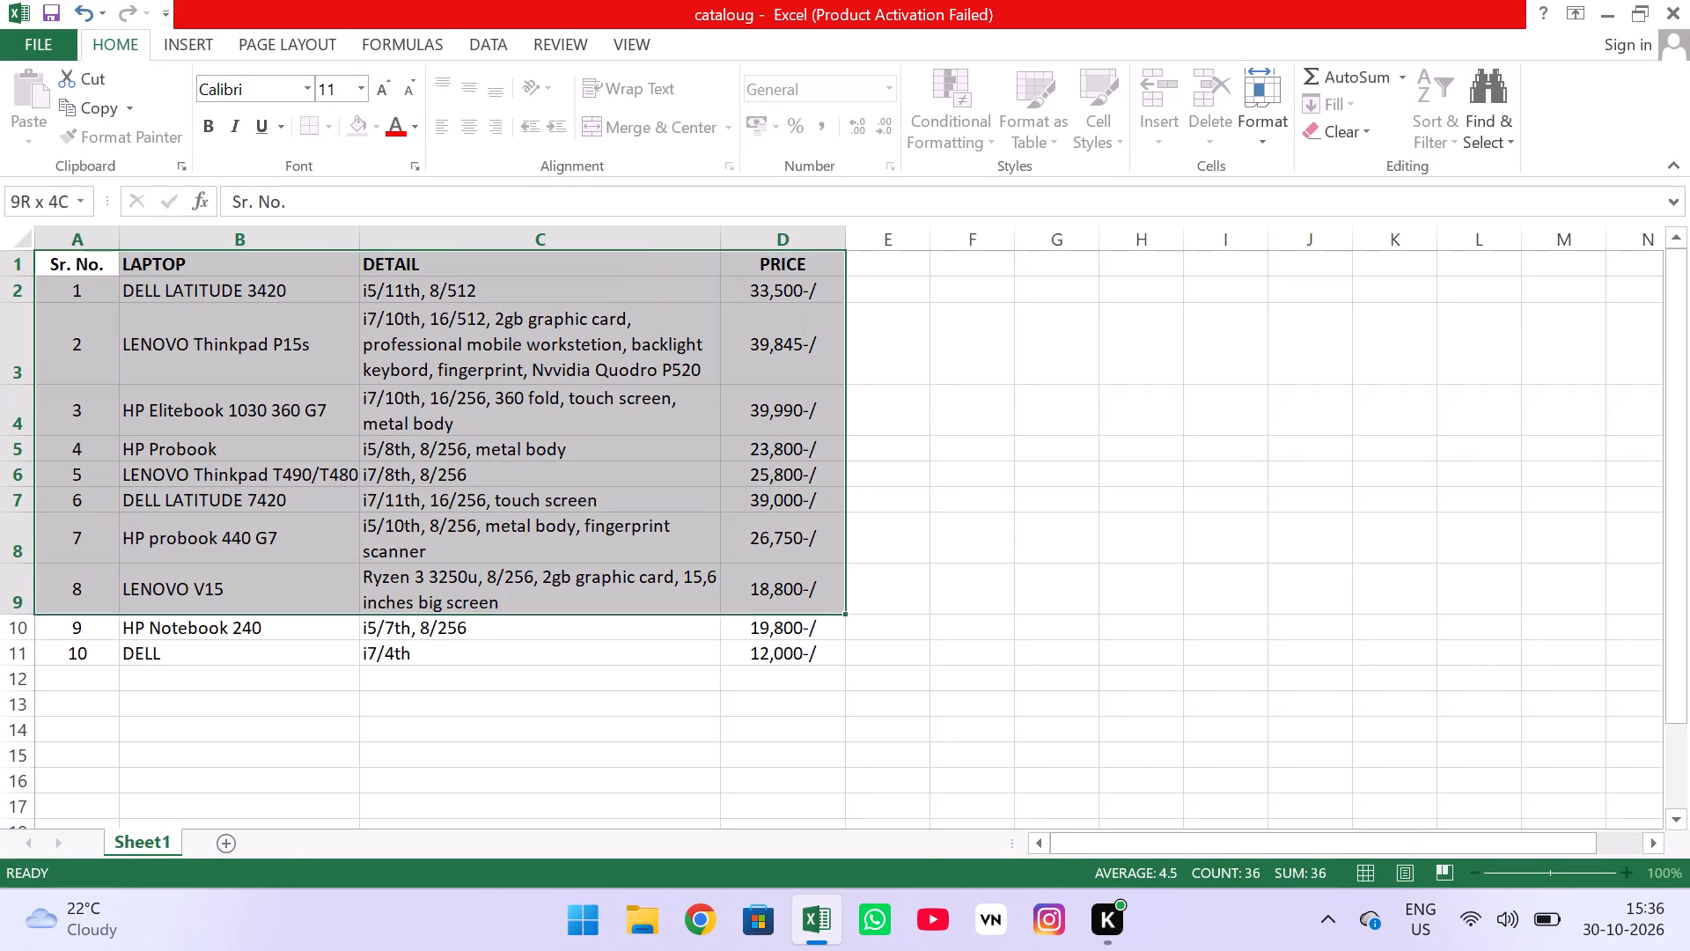
{"action": "left_click_drag", "start_coordinate": [783, 610], "coordinate": [798, 654]}
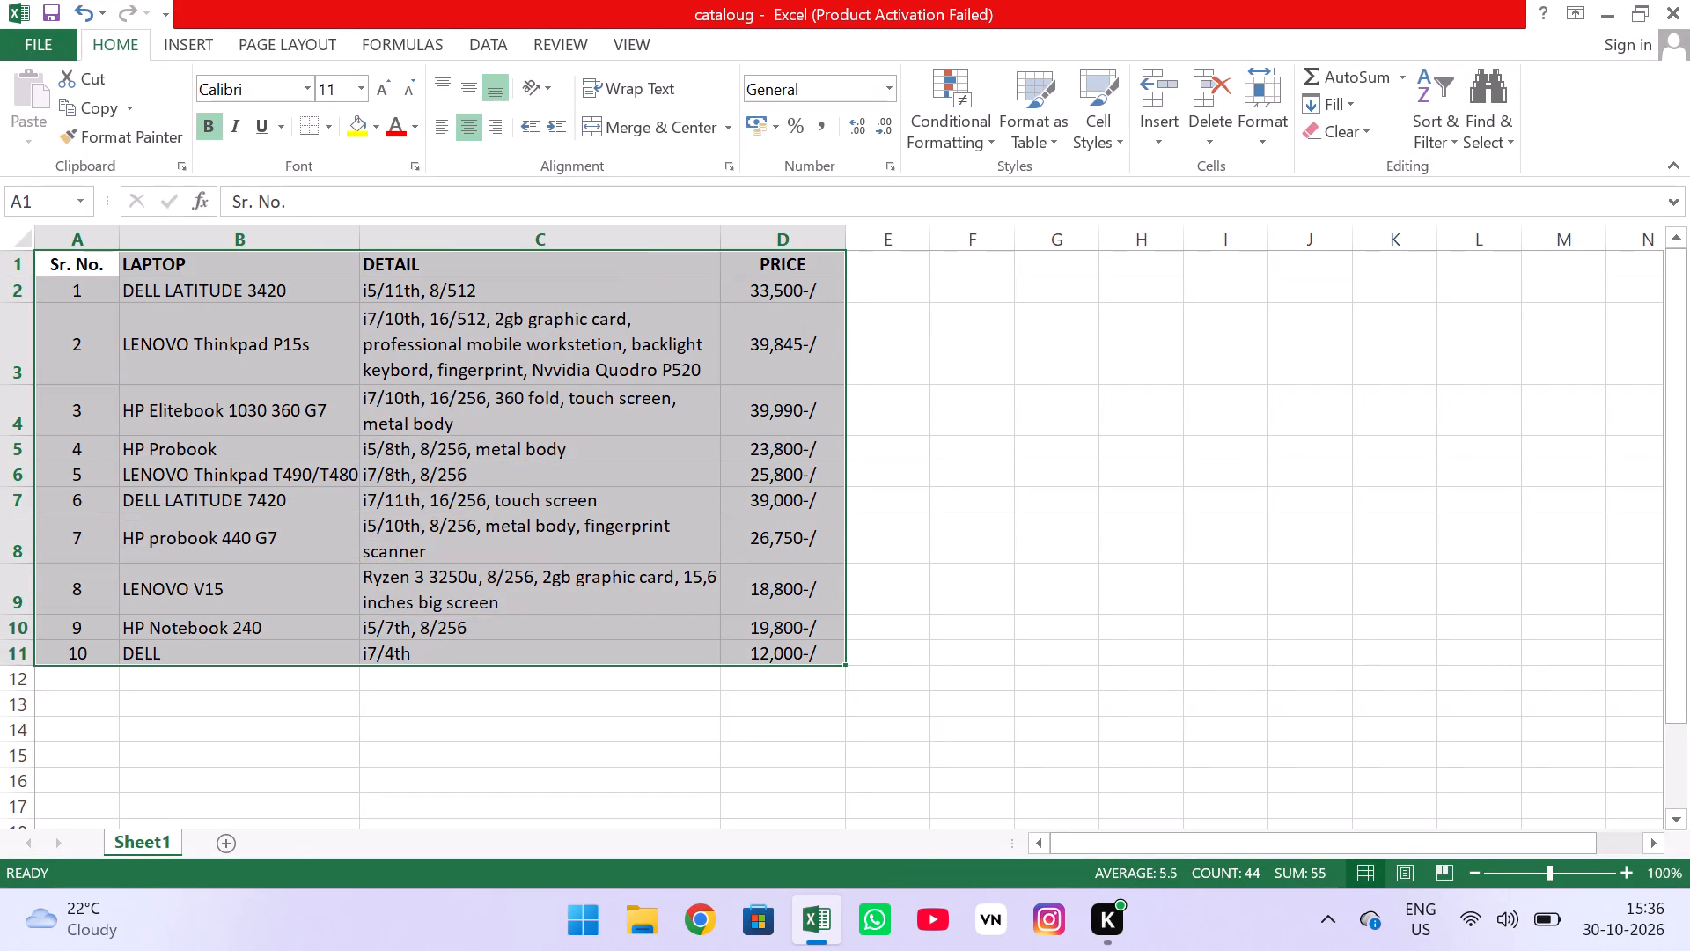
{"action": "left_click", "coordinate": [371, 131]}
{"action": "left_click", "coordinate": [371, 131]}
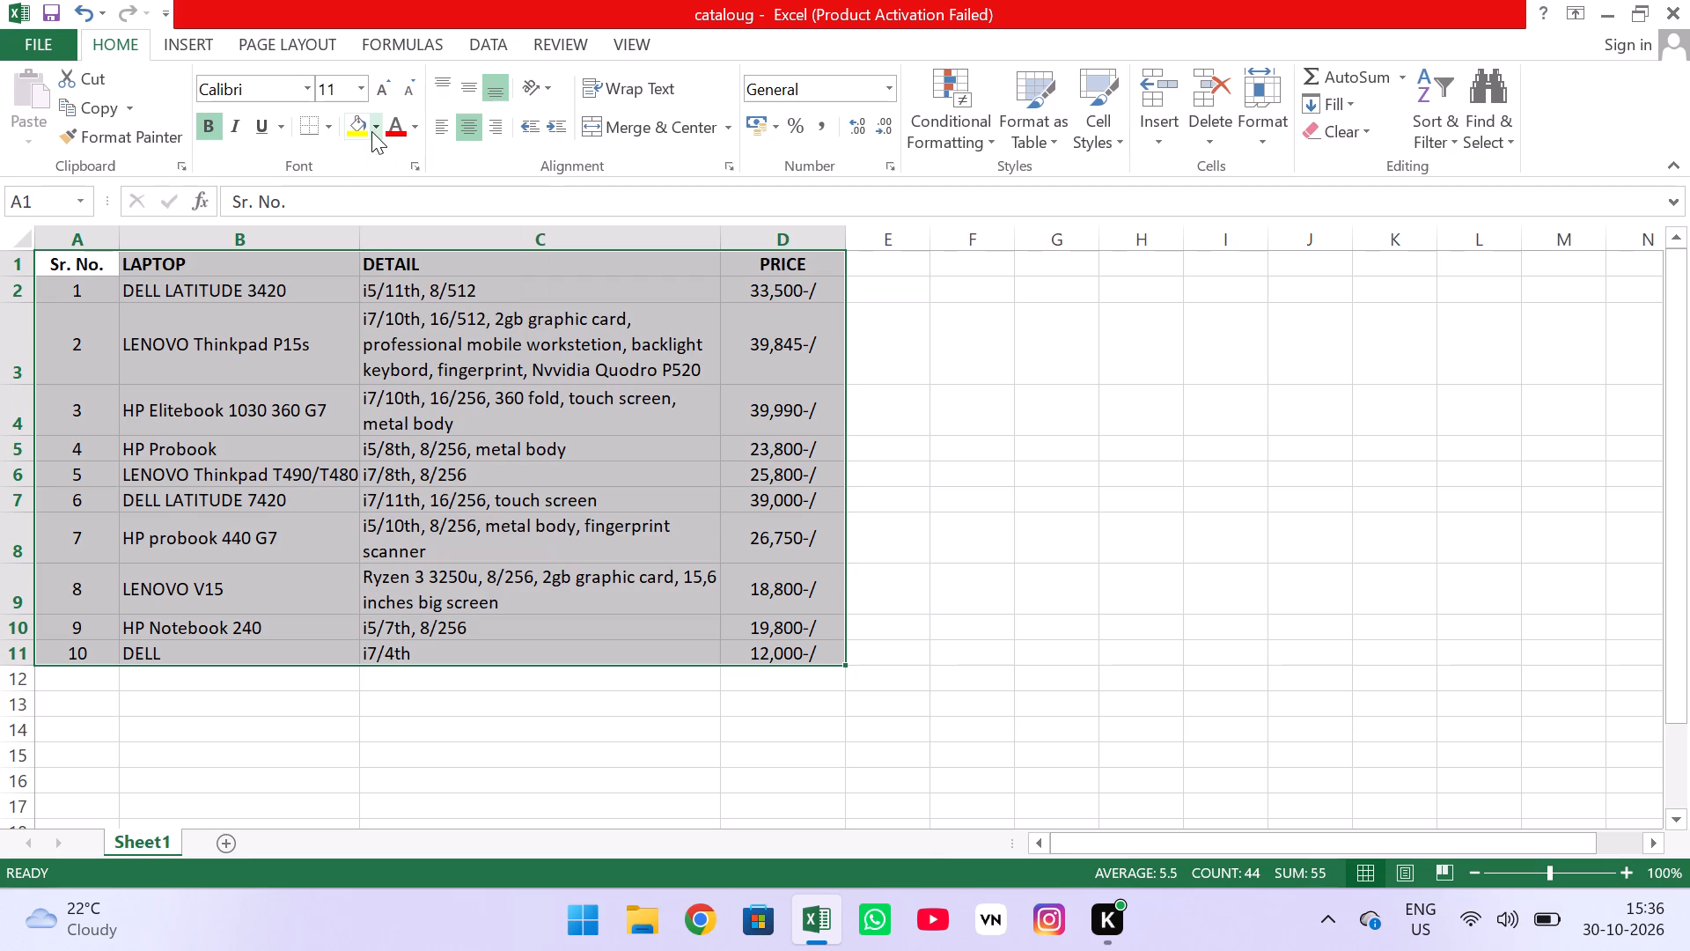
{"action": "left_click", "coordinate": [327, 123]}
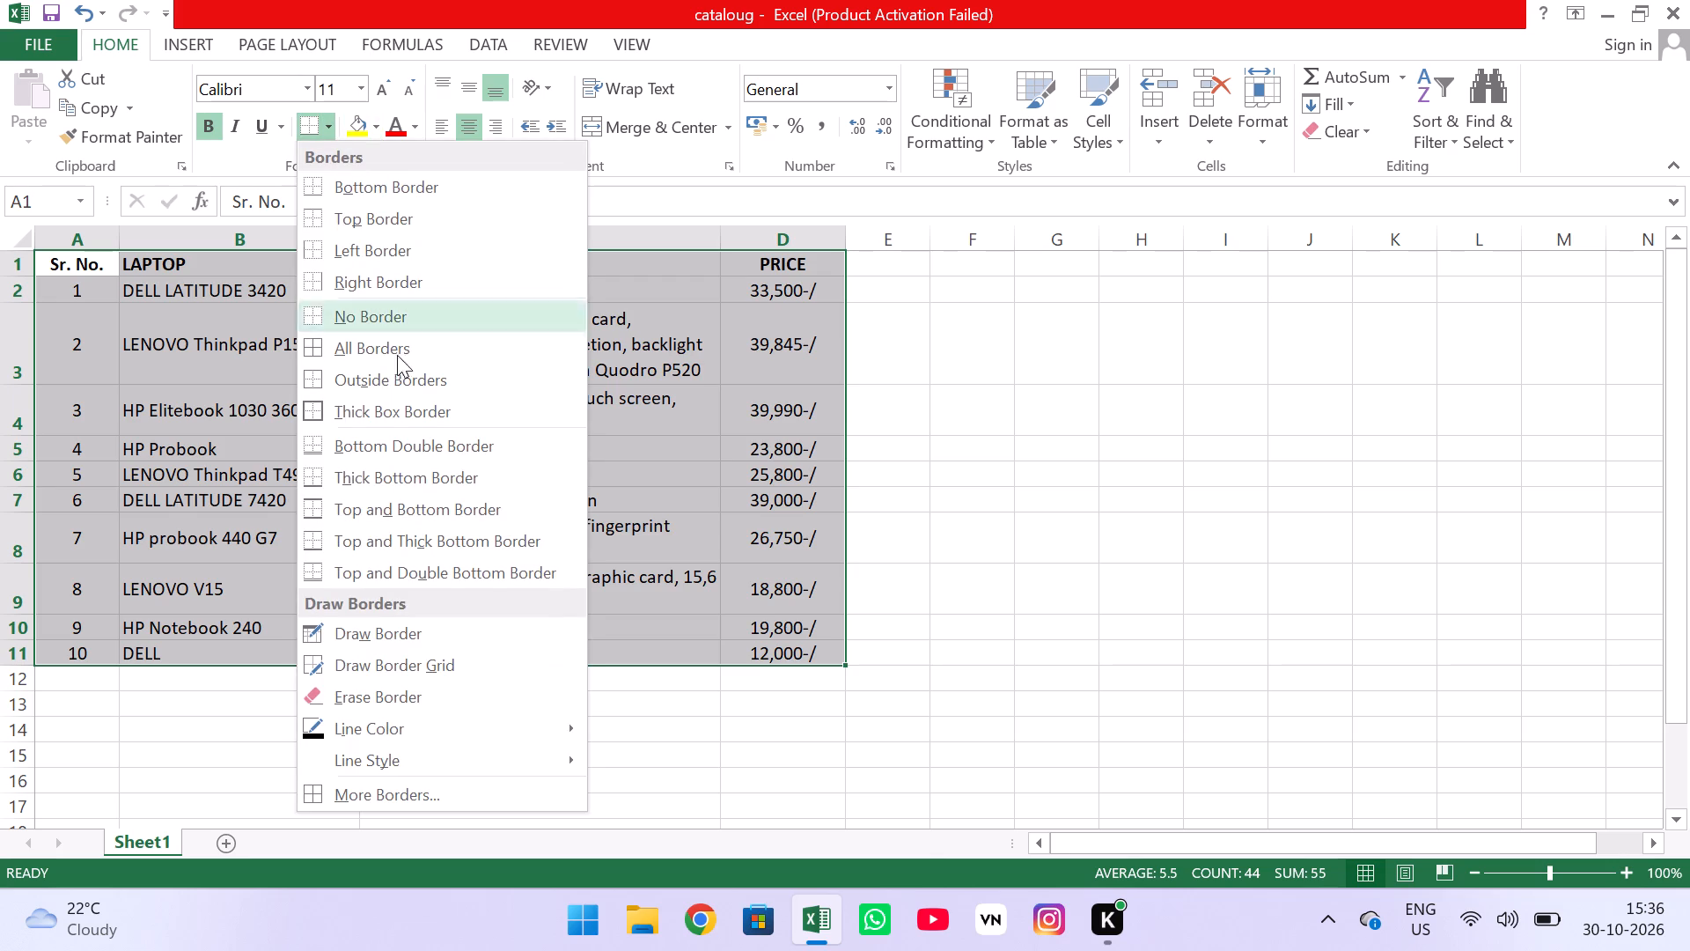
{"action": "left_click", "coordinate": [406, 358]}
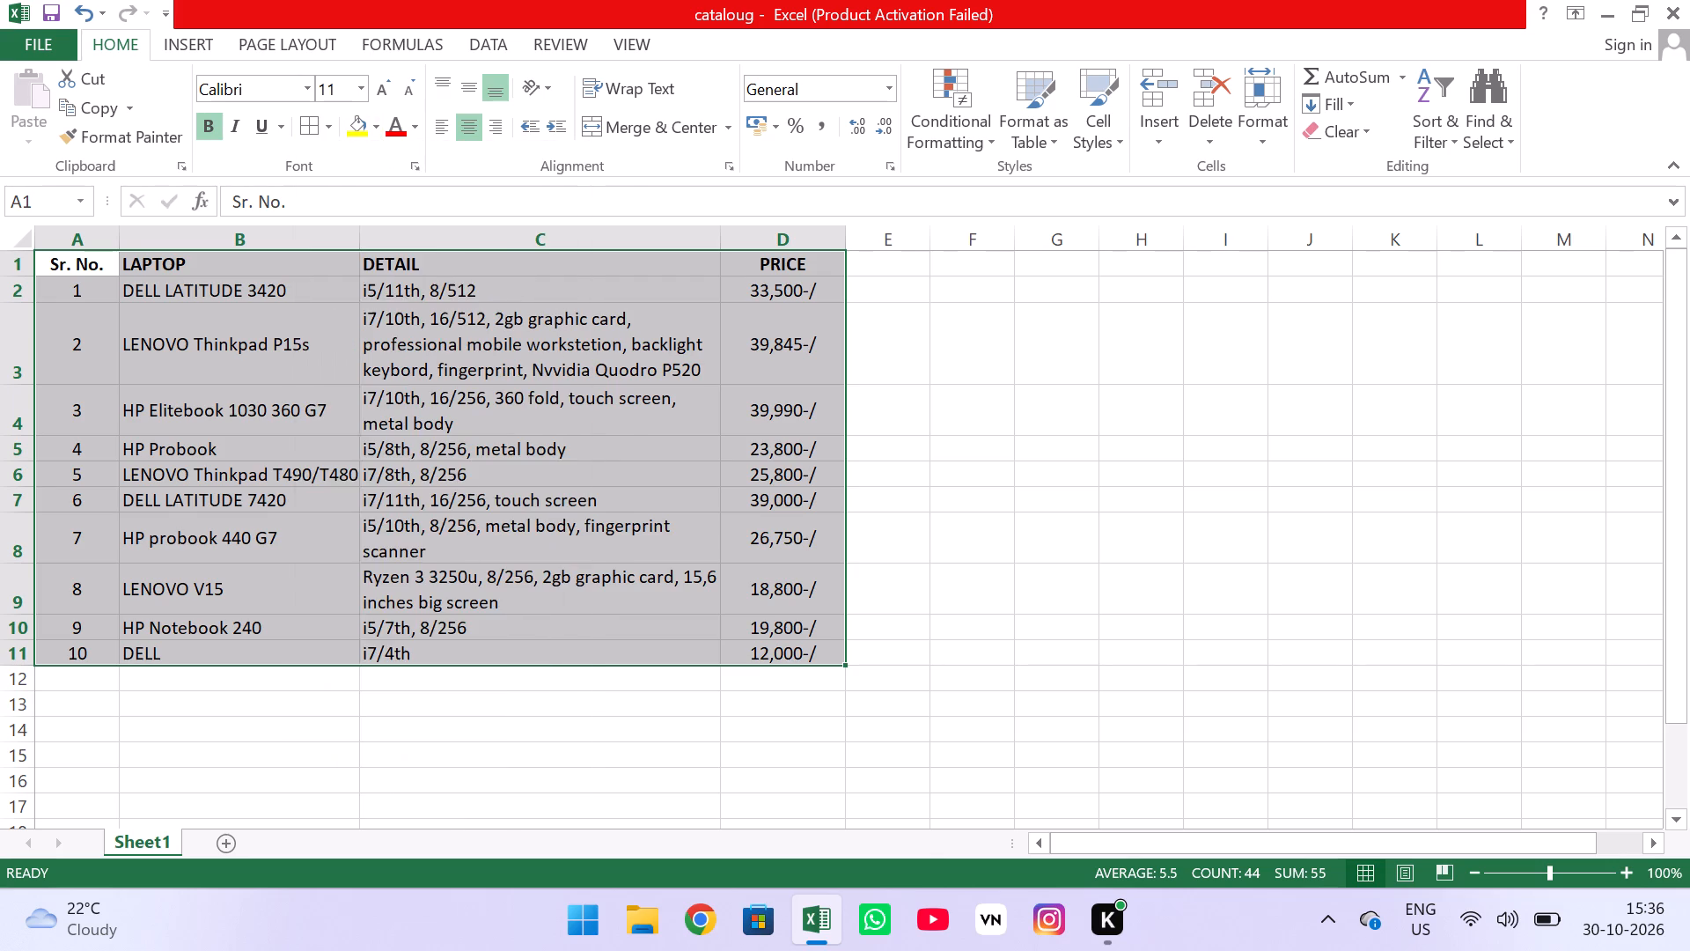
{"action": "left_click", "coordinate": [486, 460]}
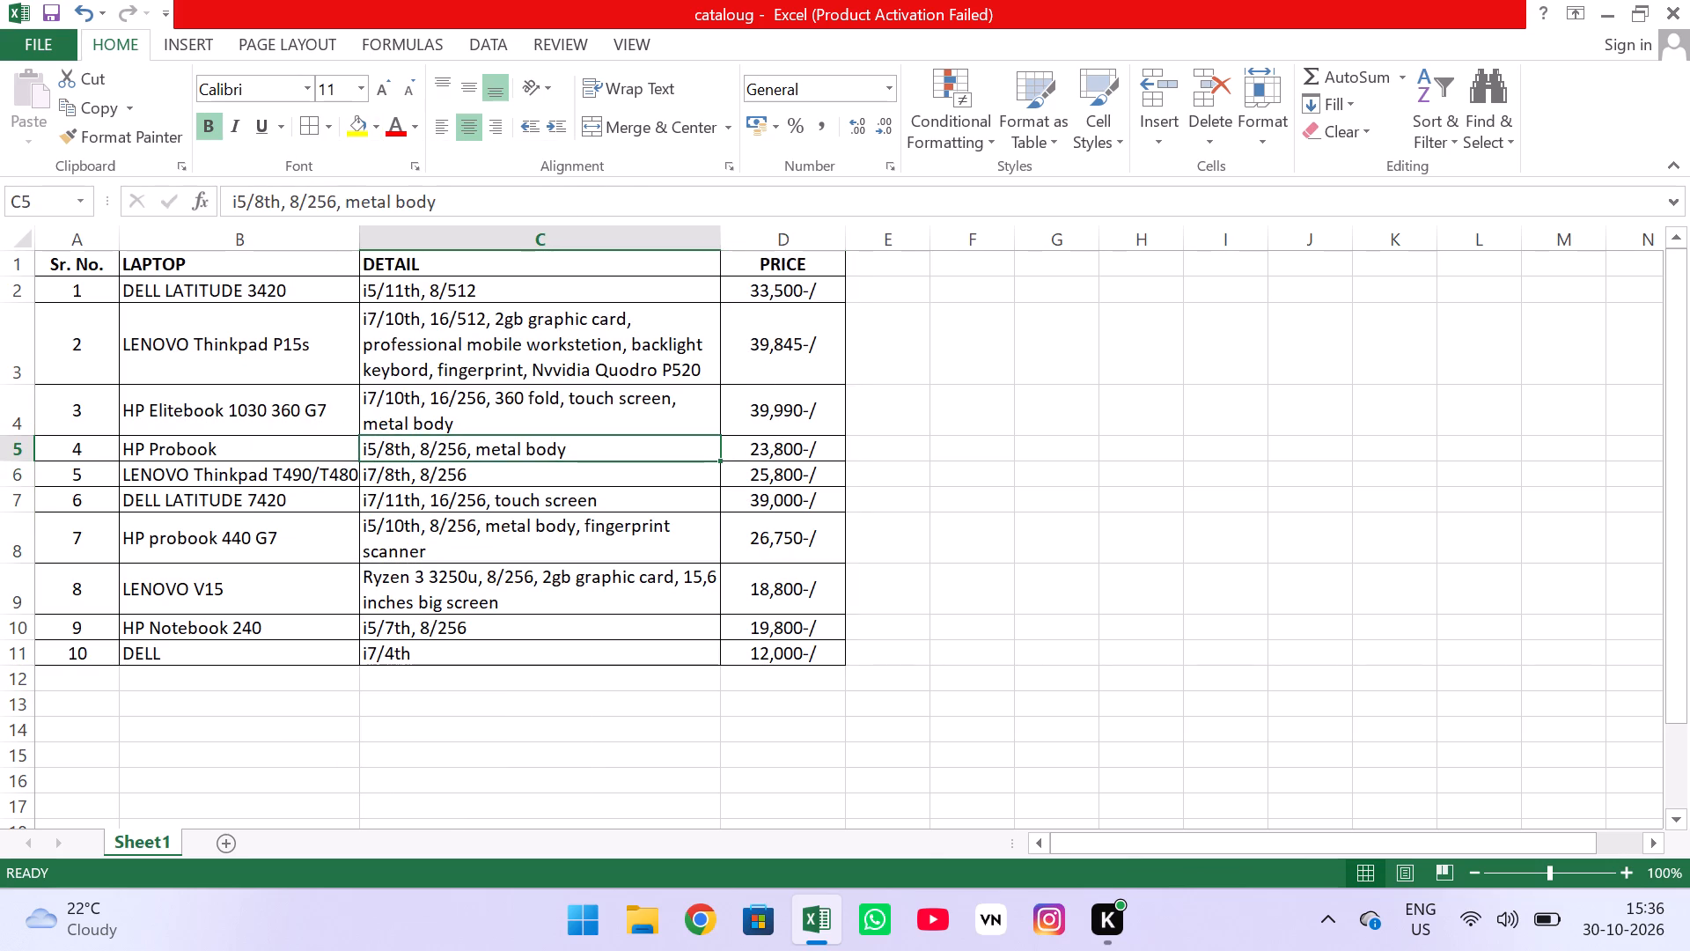
Fill the header row, cells A1 to D1, with the standard yellow colour.
{"action": "left_click_drag", "start_coordinate": [57, 288], "coordinate": [80, 288]}
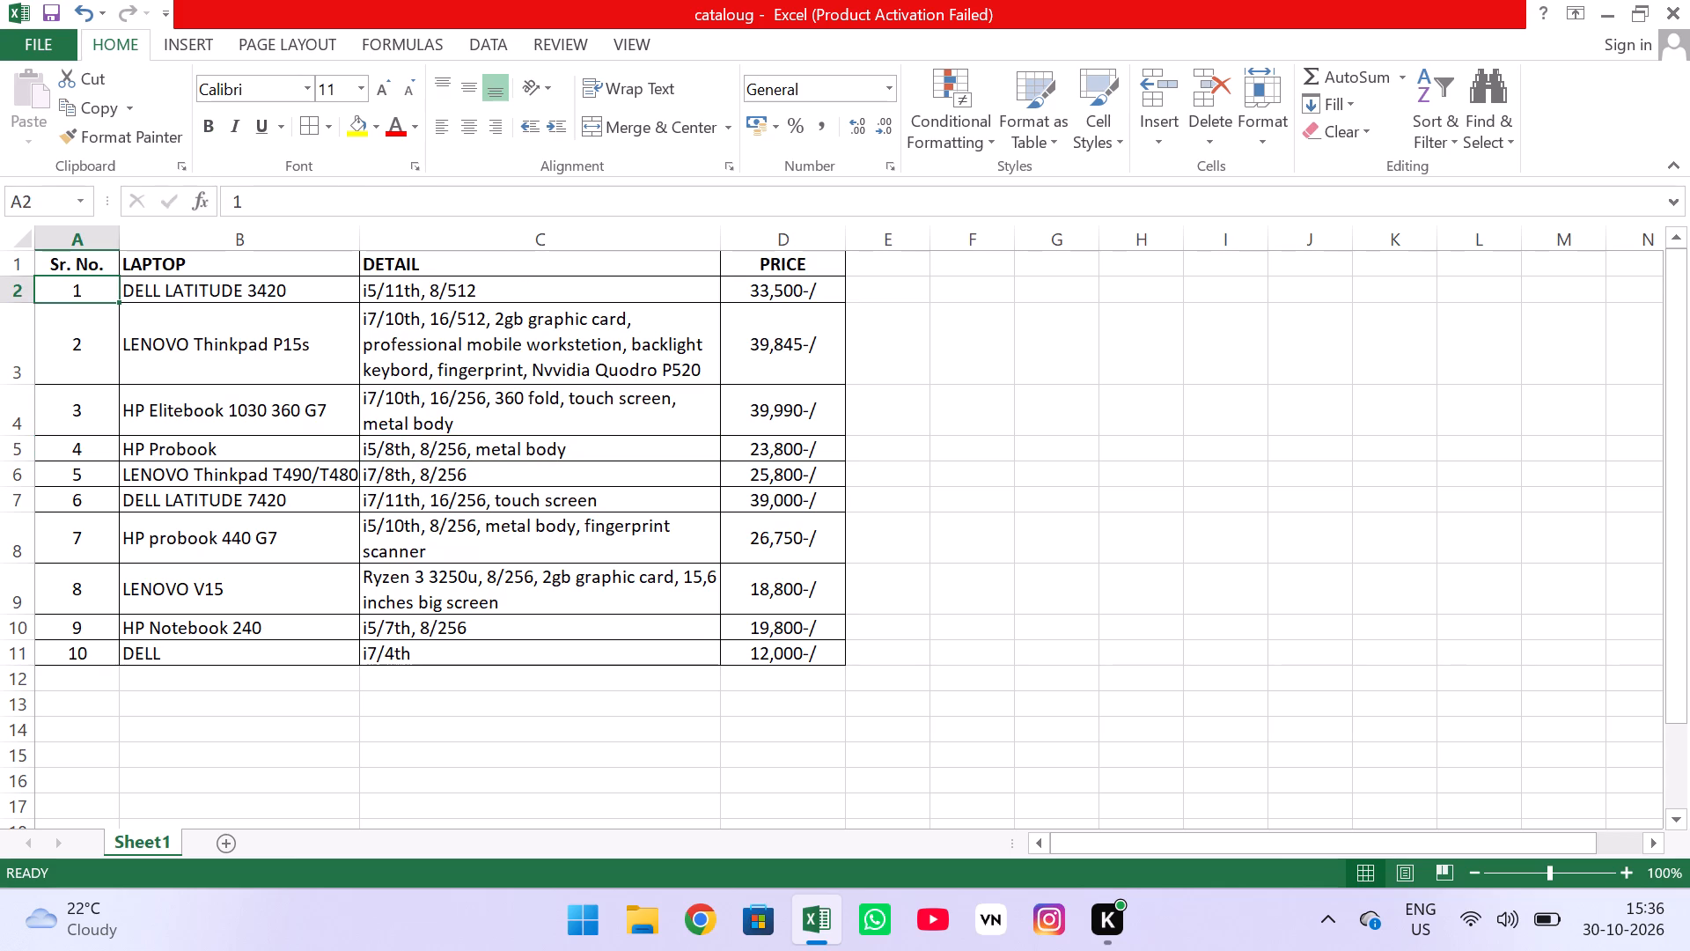
{"action": "left_click_drag", "start_coordinate": [81, 288], "coordinate": [769, 294]}
{"action": "left_click_drag", "start_coordinate": [765, 294], "coordinate": [755, 294]}
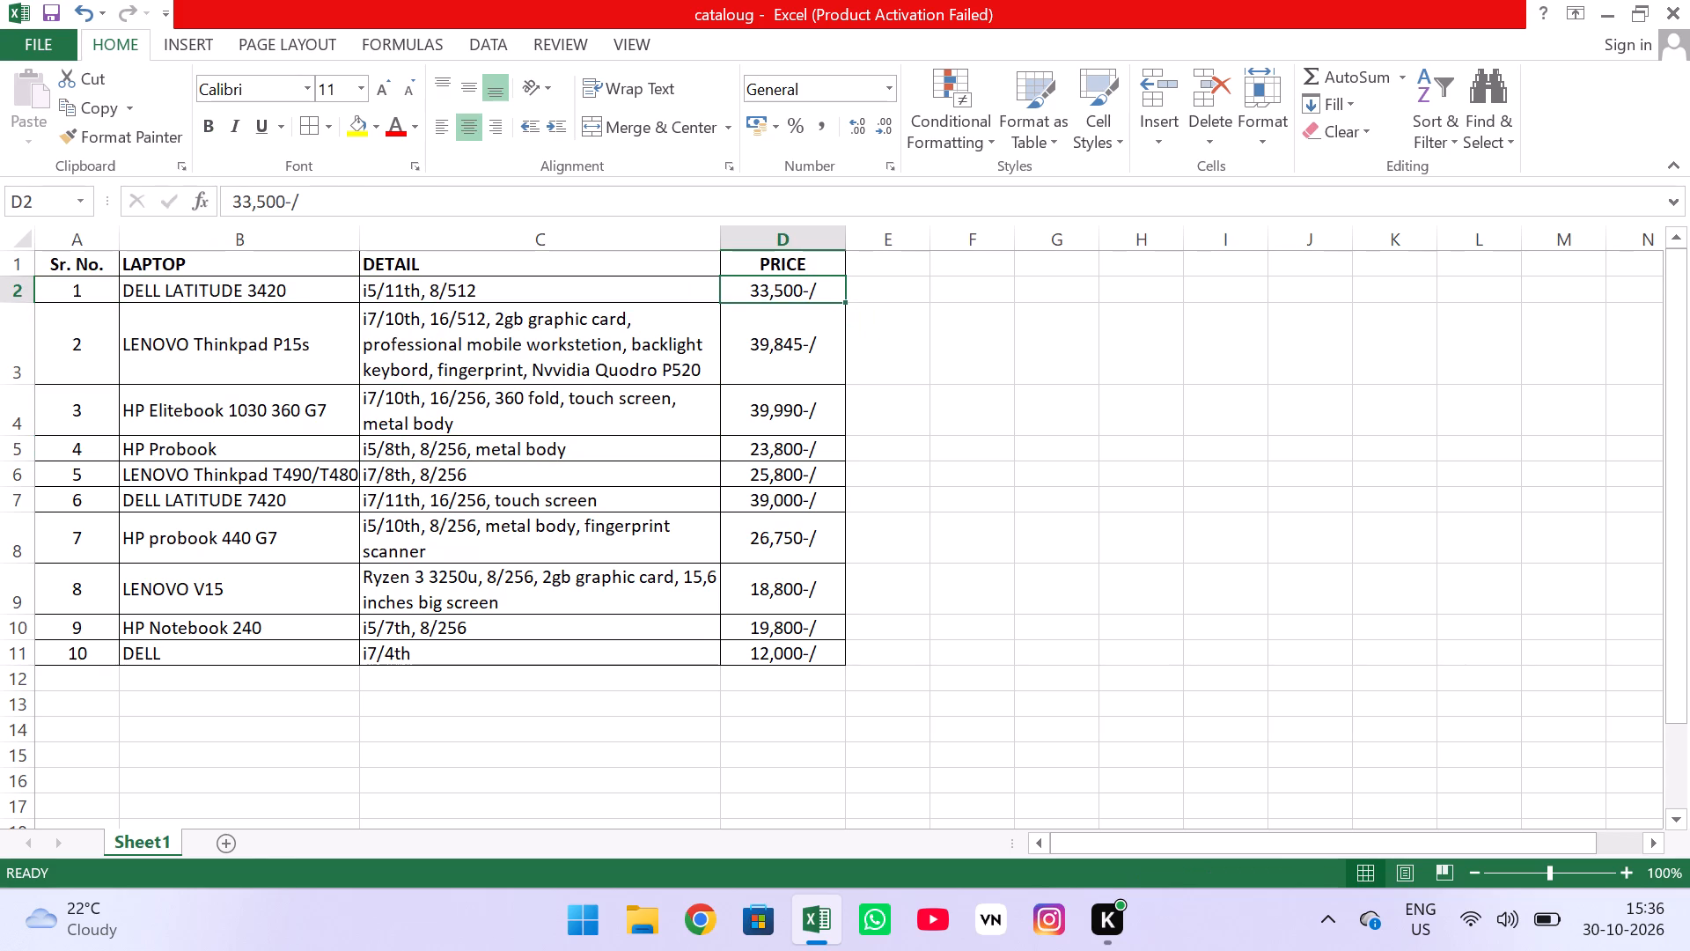
{"action": "left_click_drag", "start_coordinate": [79, 262], "coordinate": [512, 331]}
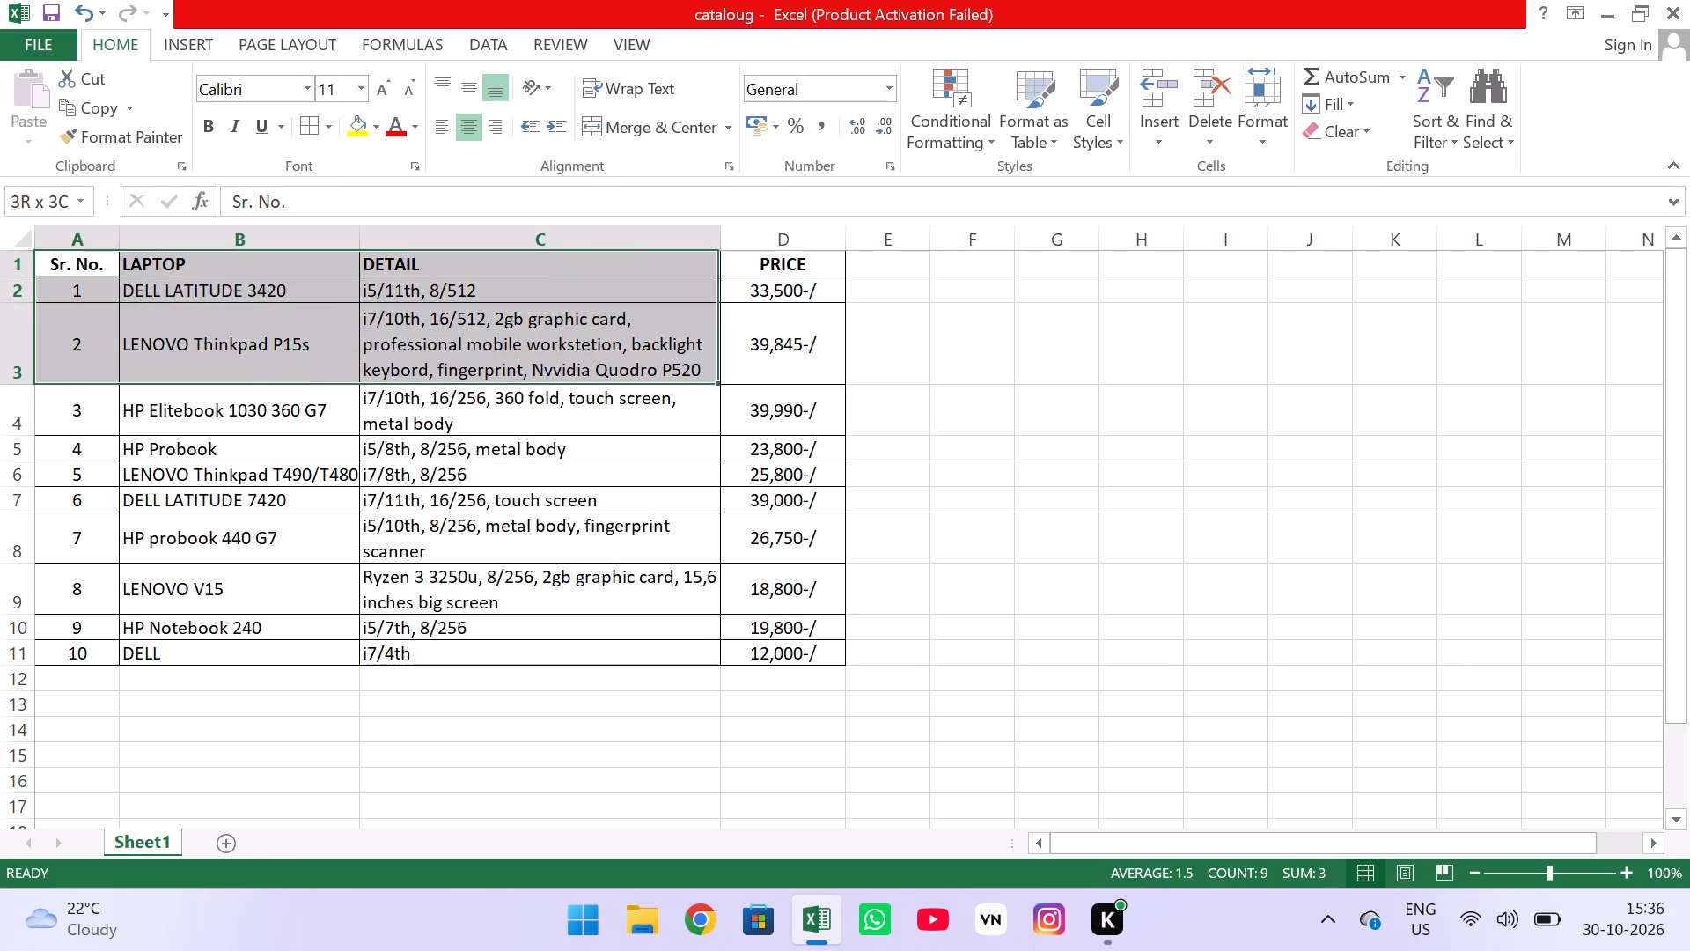
{"action": "left_click_drag", "start_coordinate": [512, 331], "coordinate": [804, 262]}
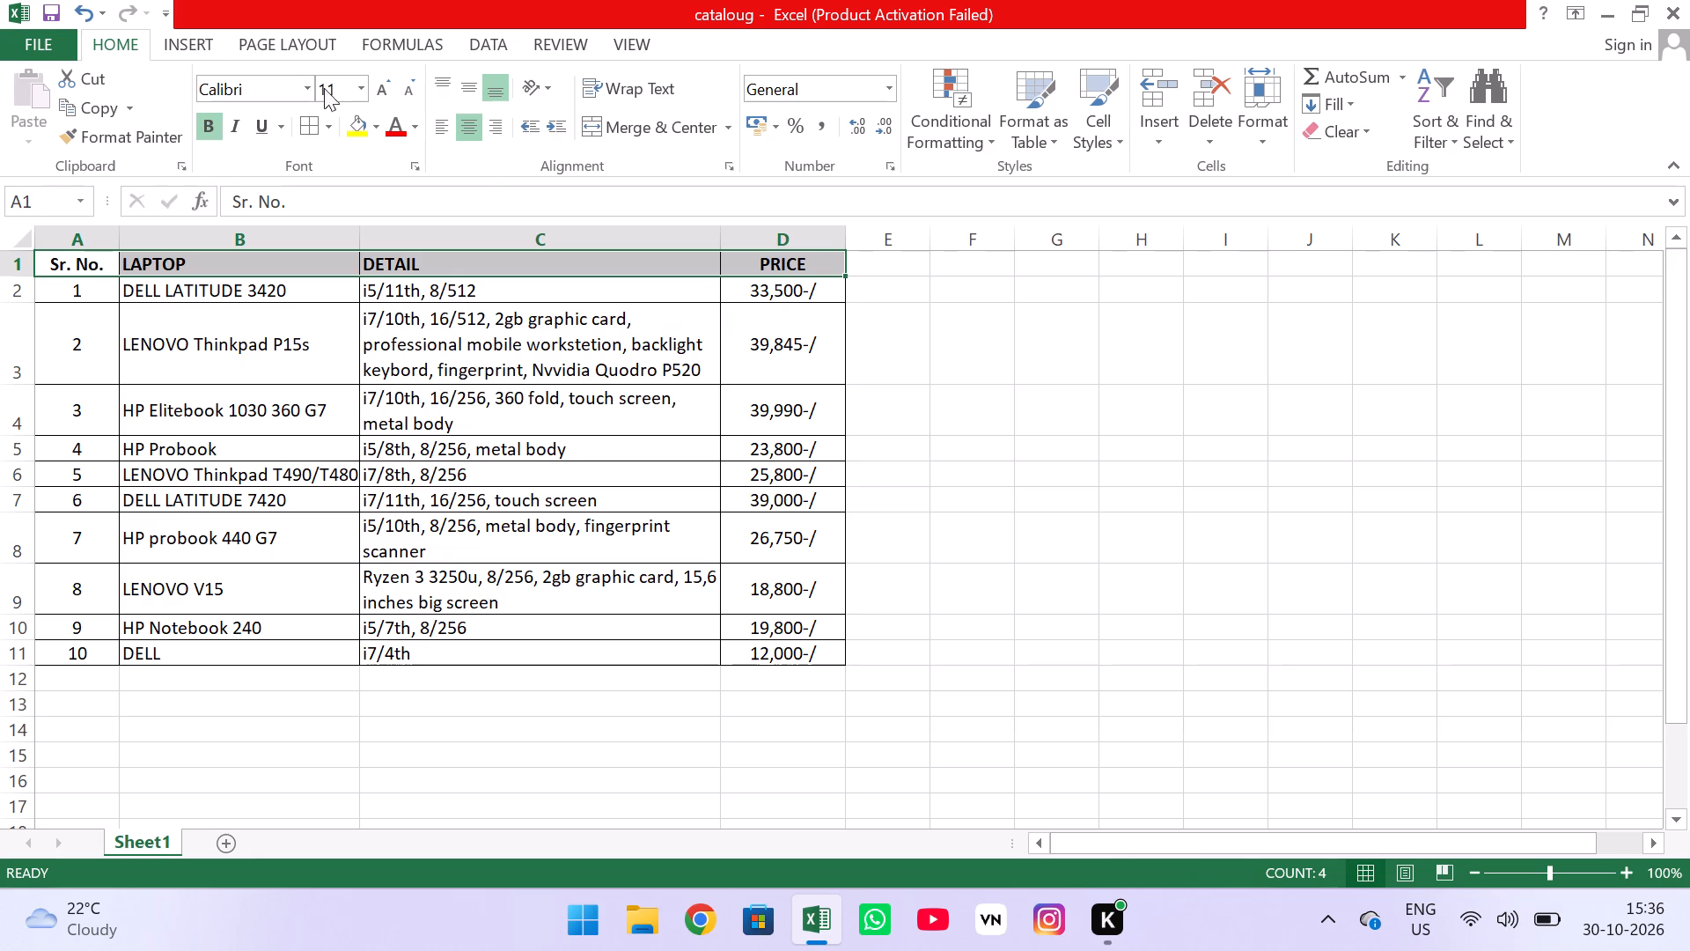
{"action": "left_click", "coordinate": [356, 136]}
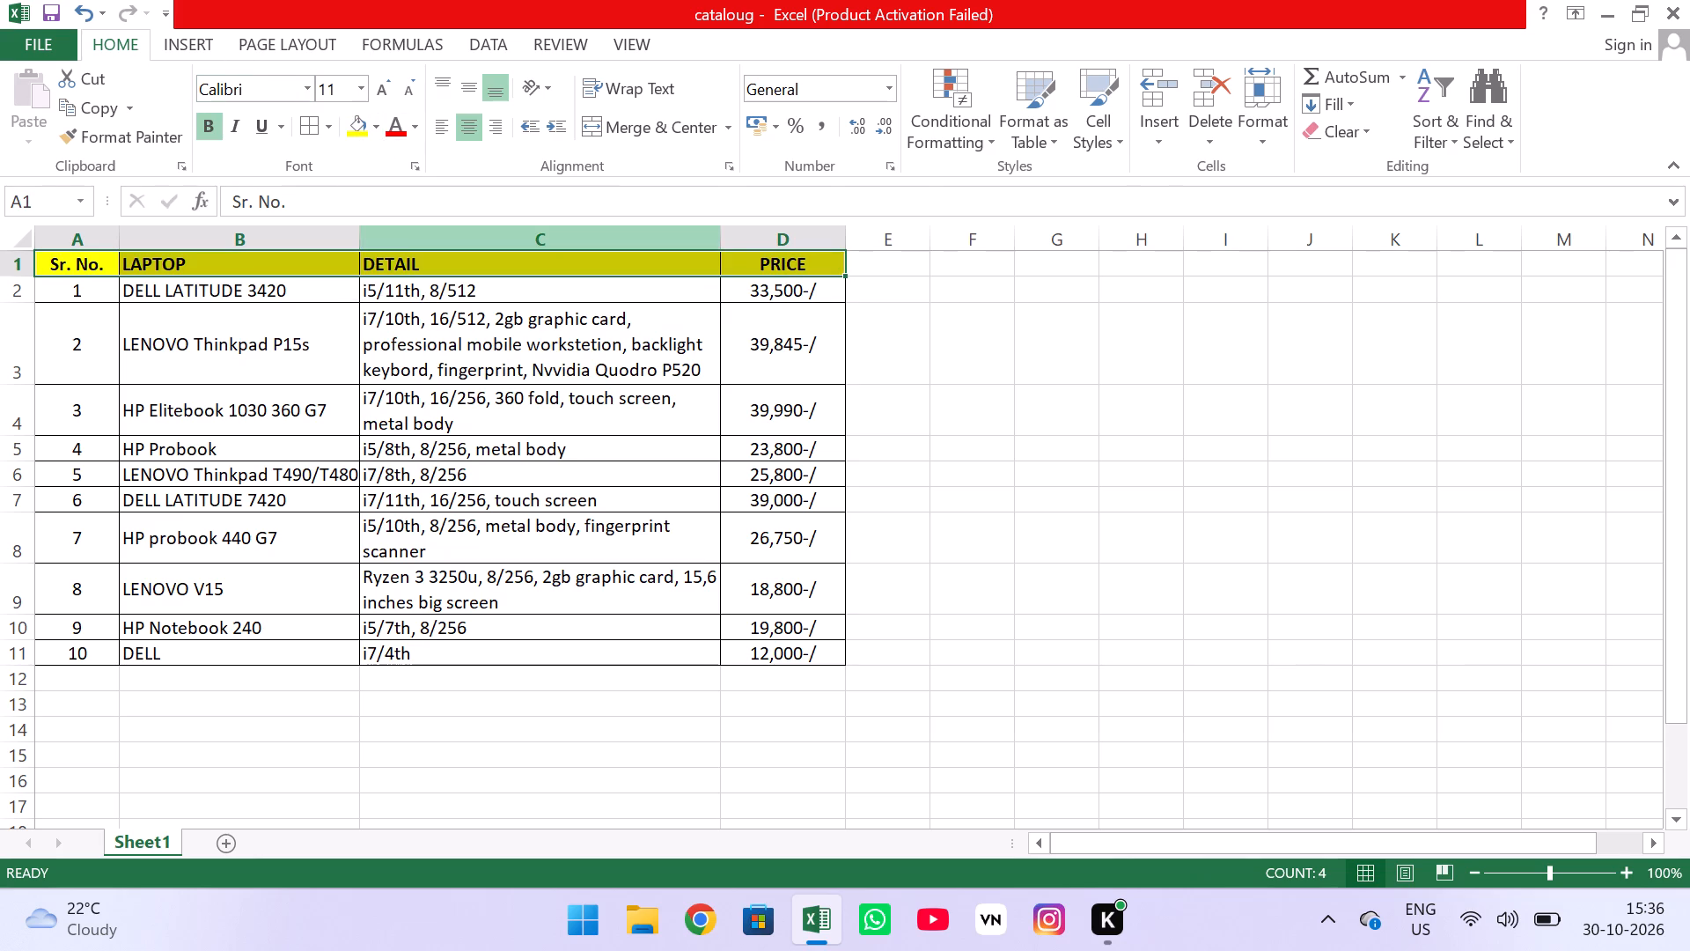
{"action": "left_click", "coordinate": [387, 374]}
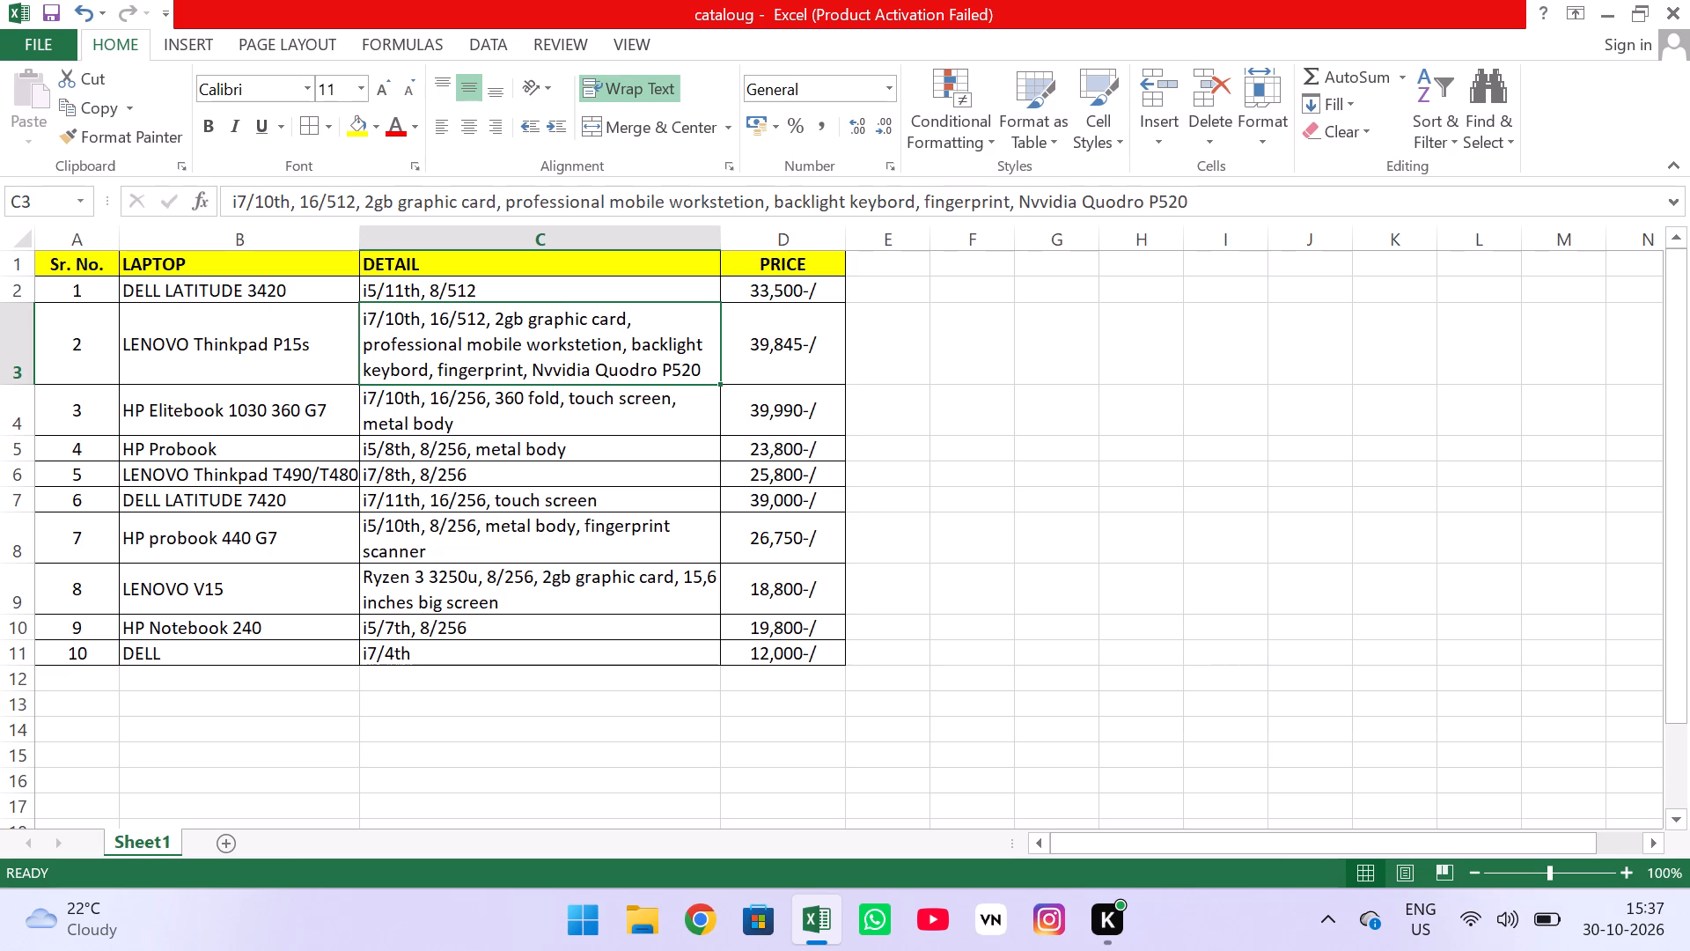
{"action": "left_click_drag", "start_coordinate": [47, 267], "coordinate": [765, 267]}
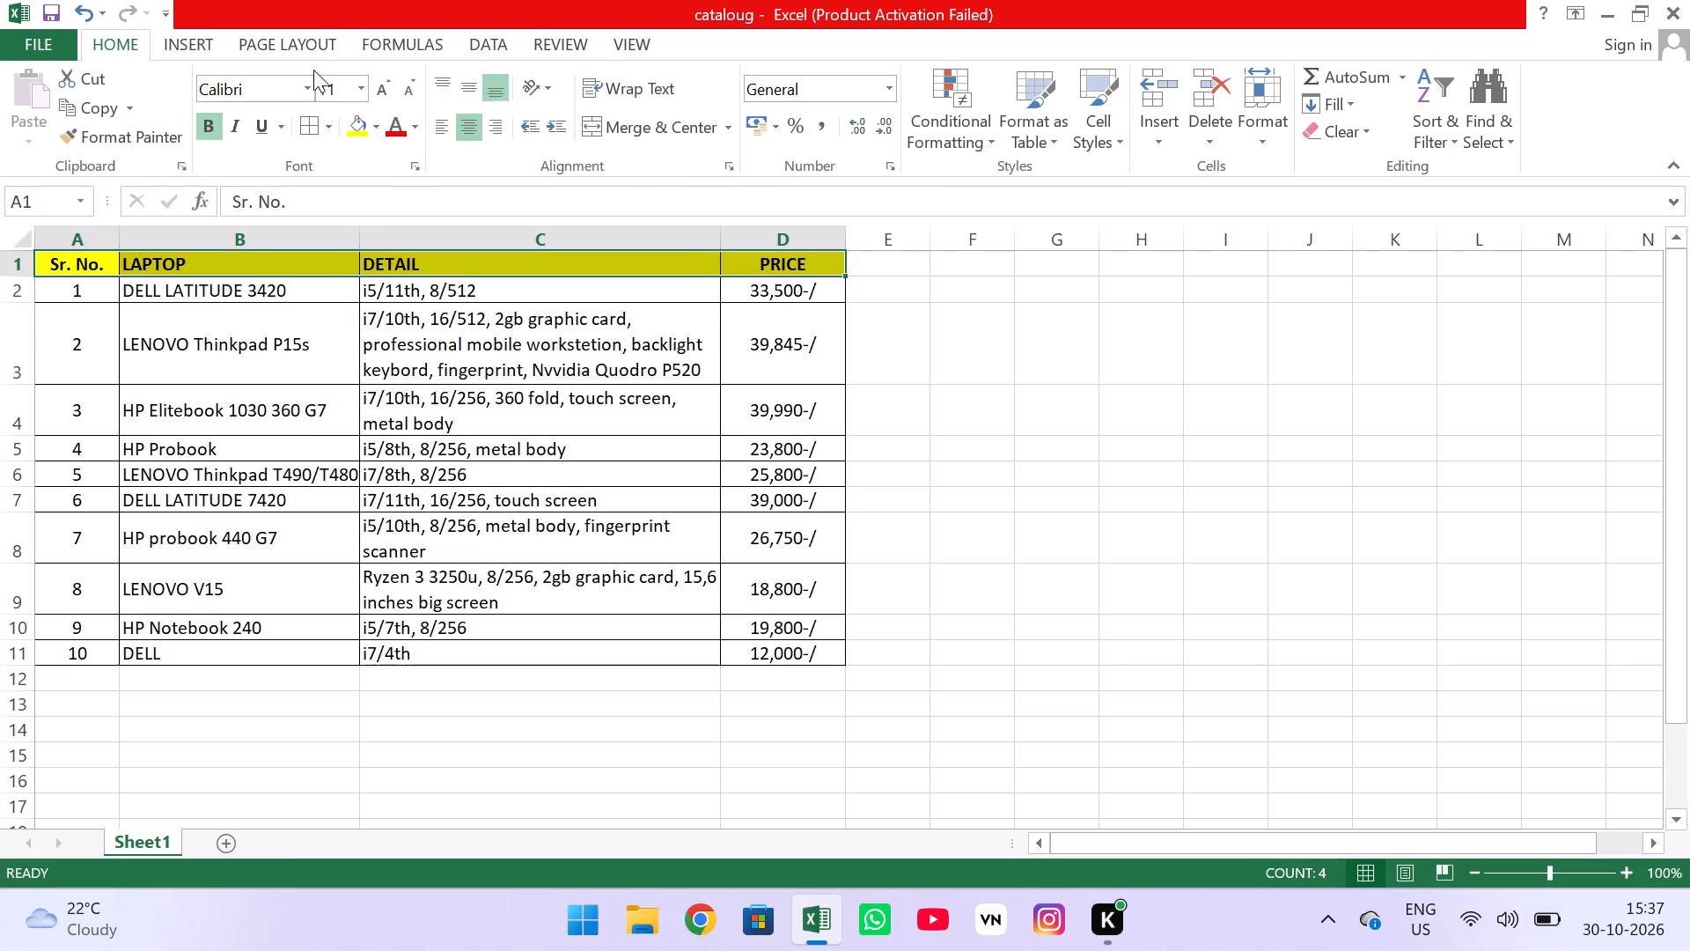
{"action": "left_click", "coordinate": [377, 127]}
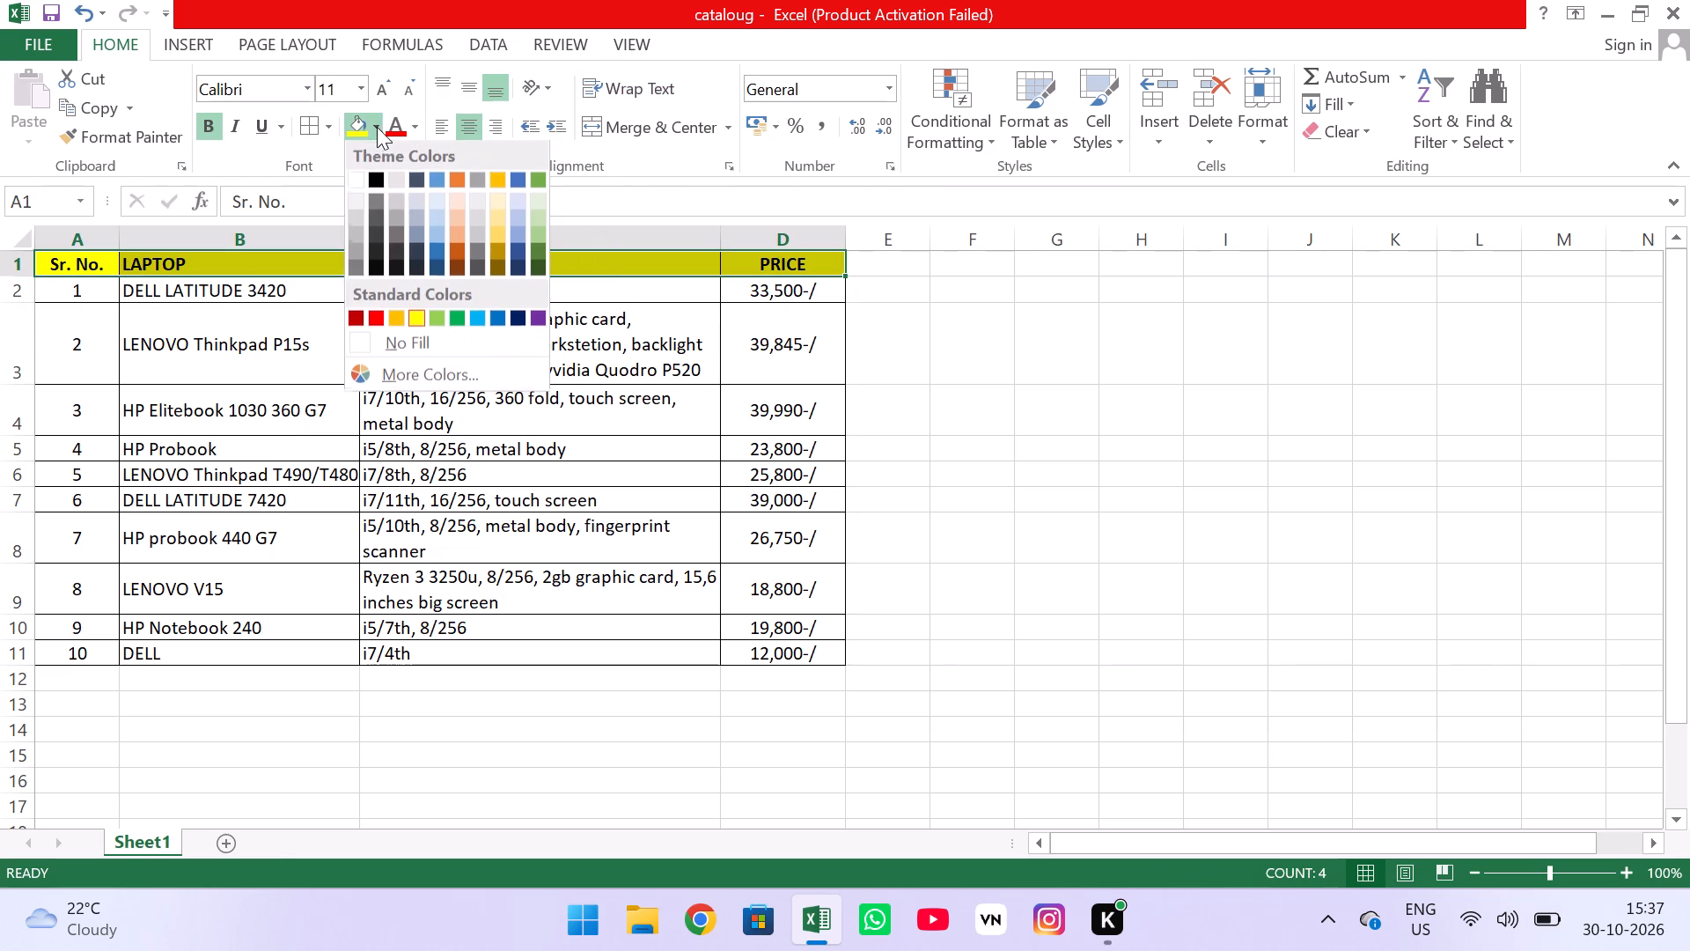
{"action": "left_click", "coordinate": [416, 316]}
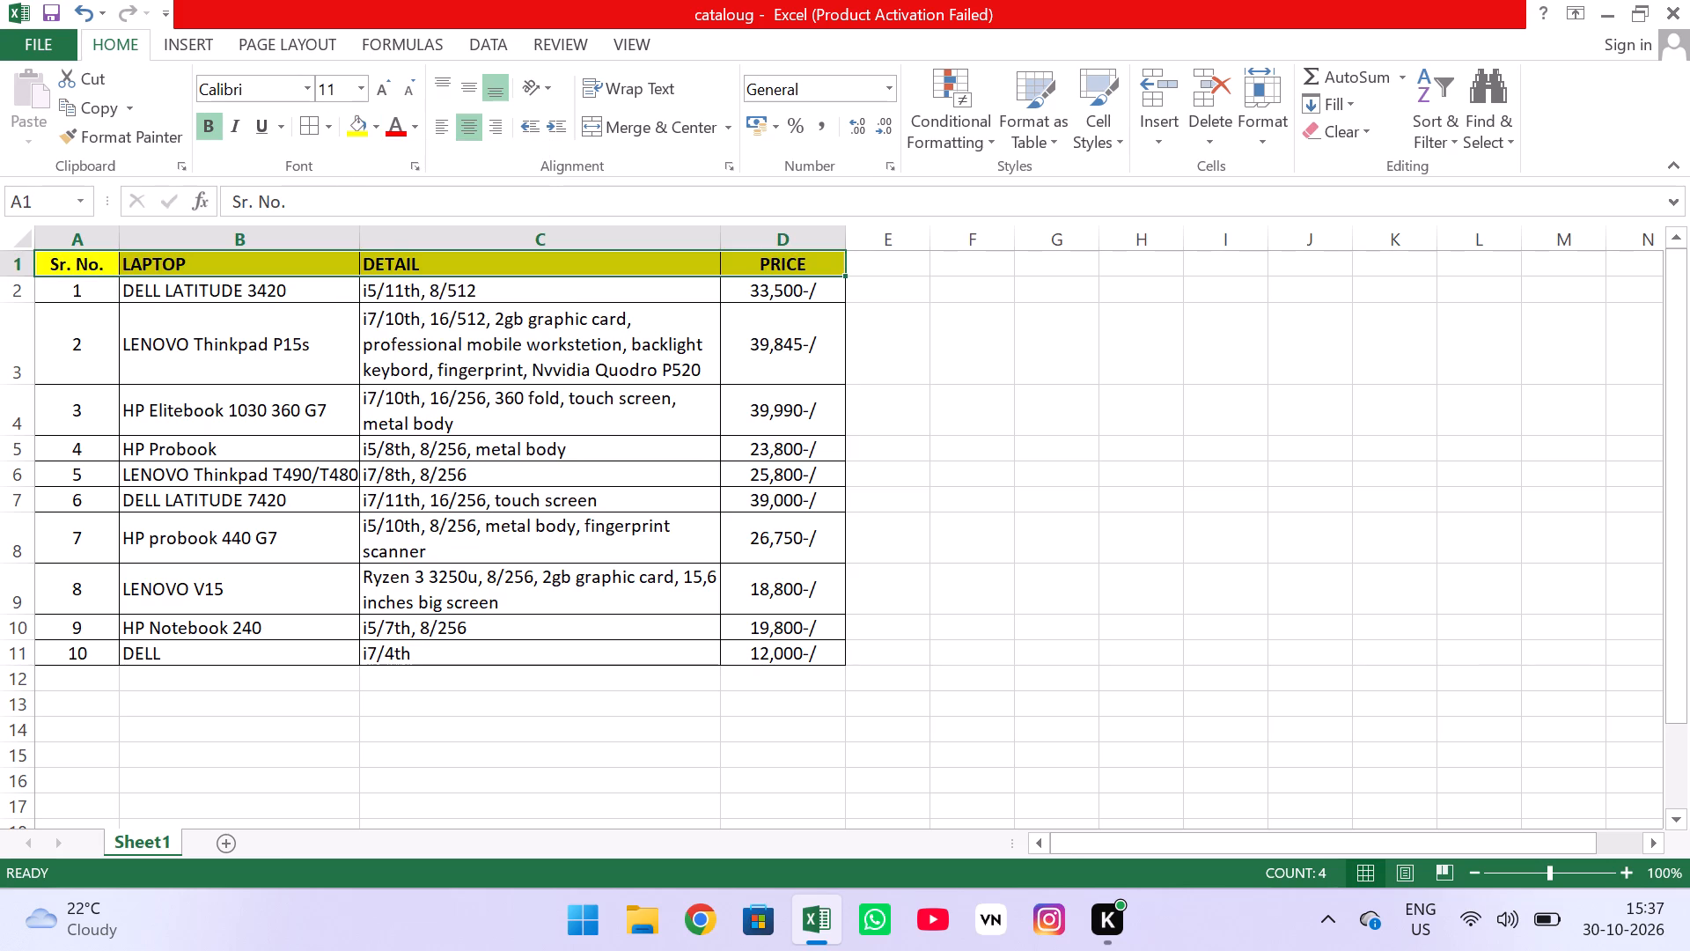
{"action": "left_click", "coordinate": [319, 356]}
Add a Thick Box Border around the whole catalogue table, cells A1 to D11.
{"action": "left_click_drag", "start_coordinate": [51, 264], "coordinate": [599, 453]}
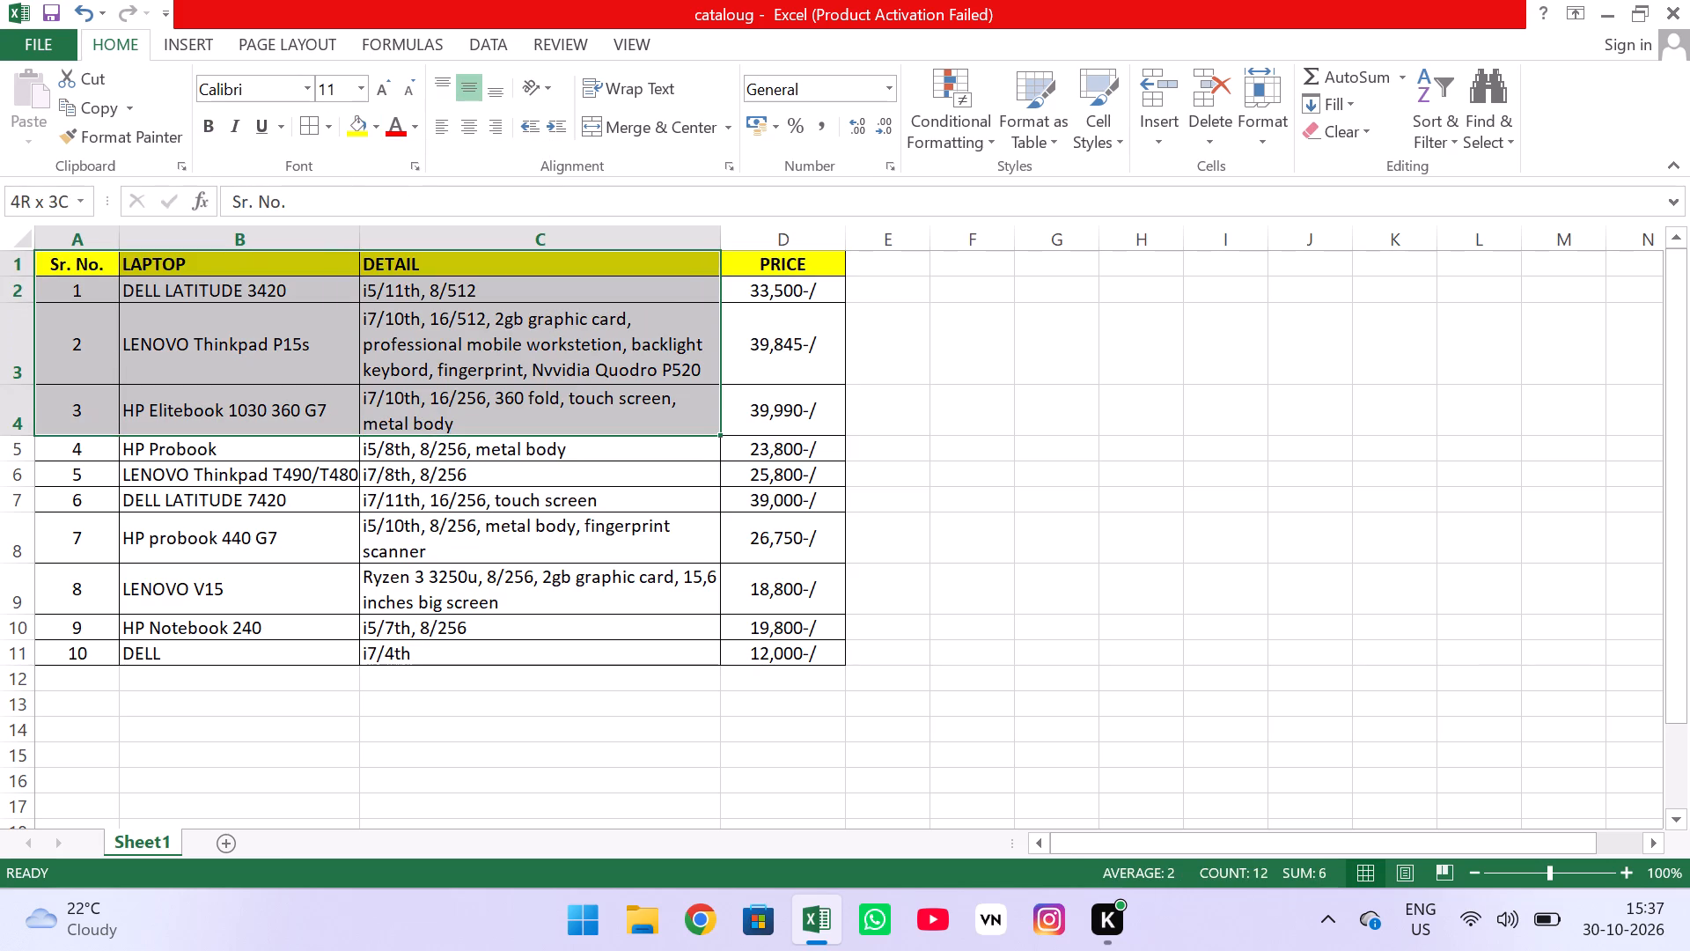
{"action": "left_click_drag", "start_coordinate": [599, 453], "coordinate": [776, 653]}
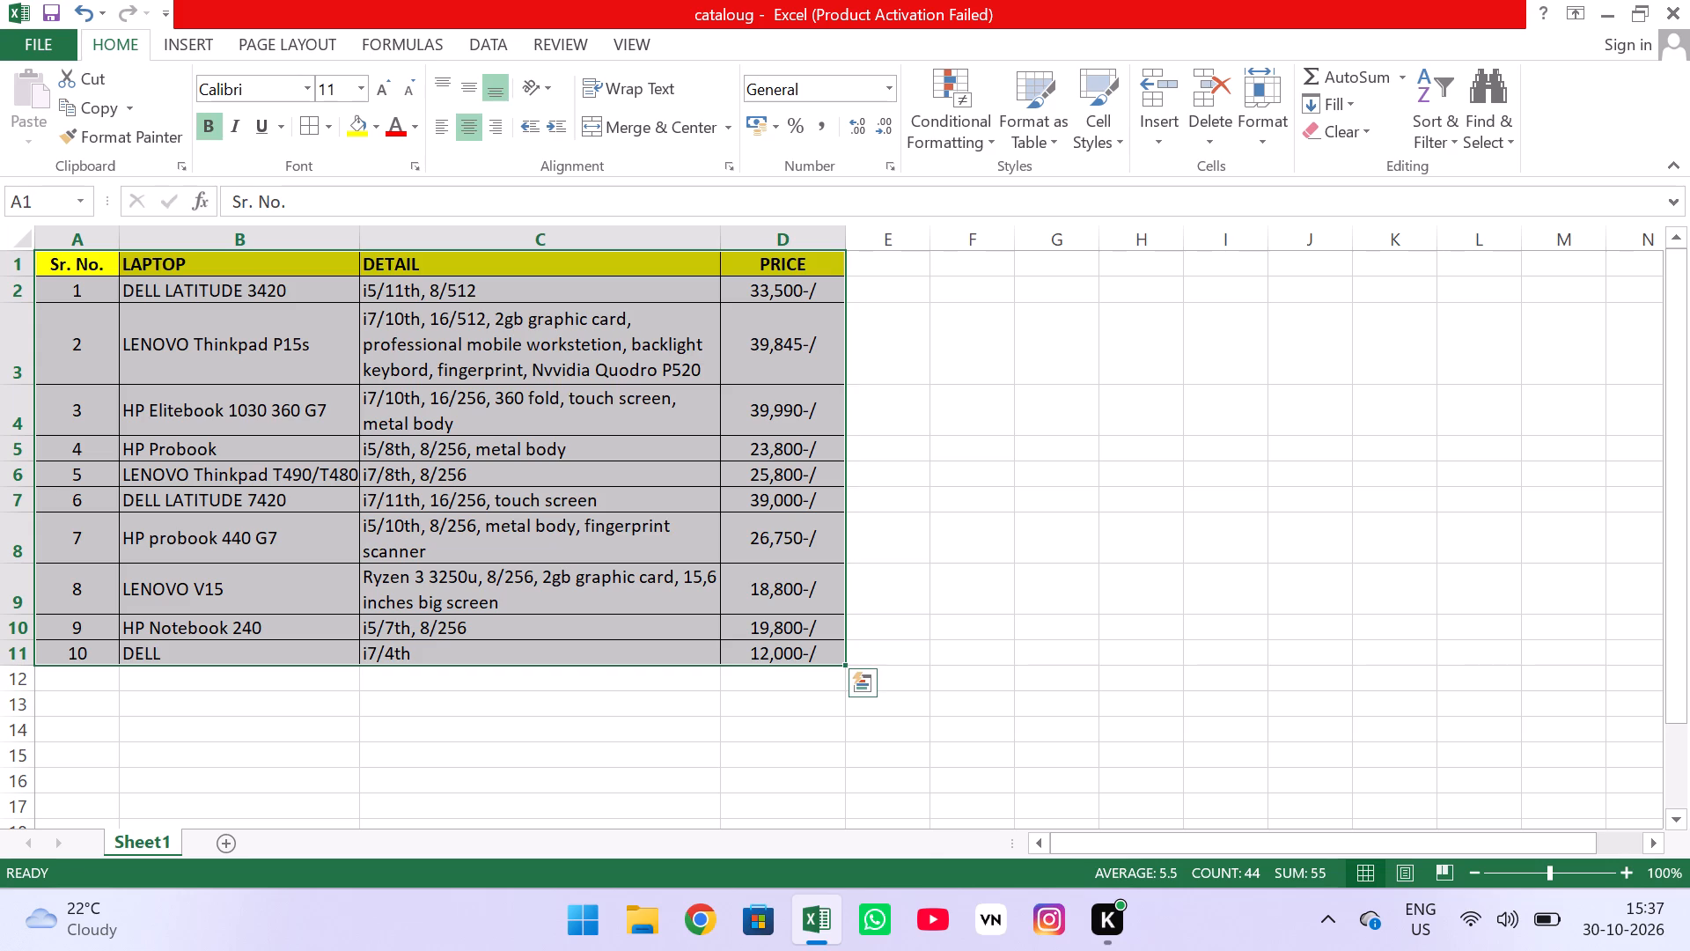
{"action": "left_click", "coordinate": [324, 129]}
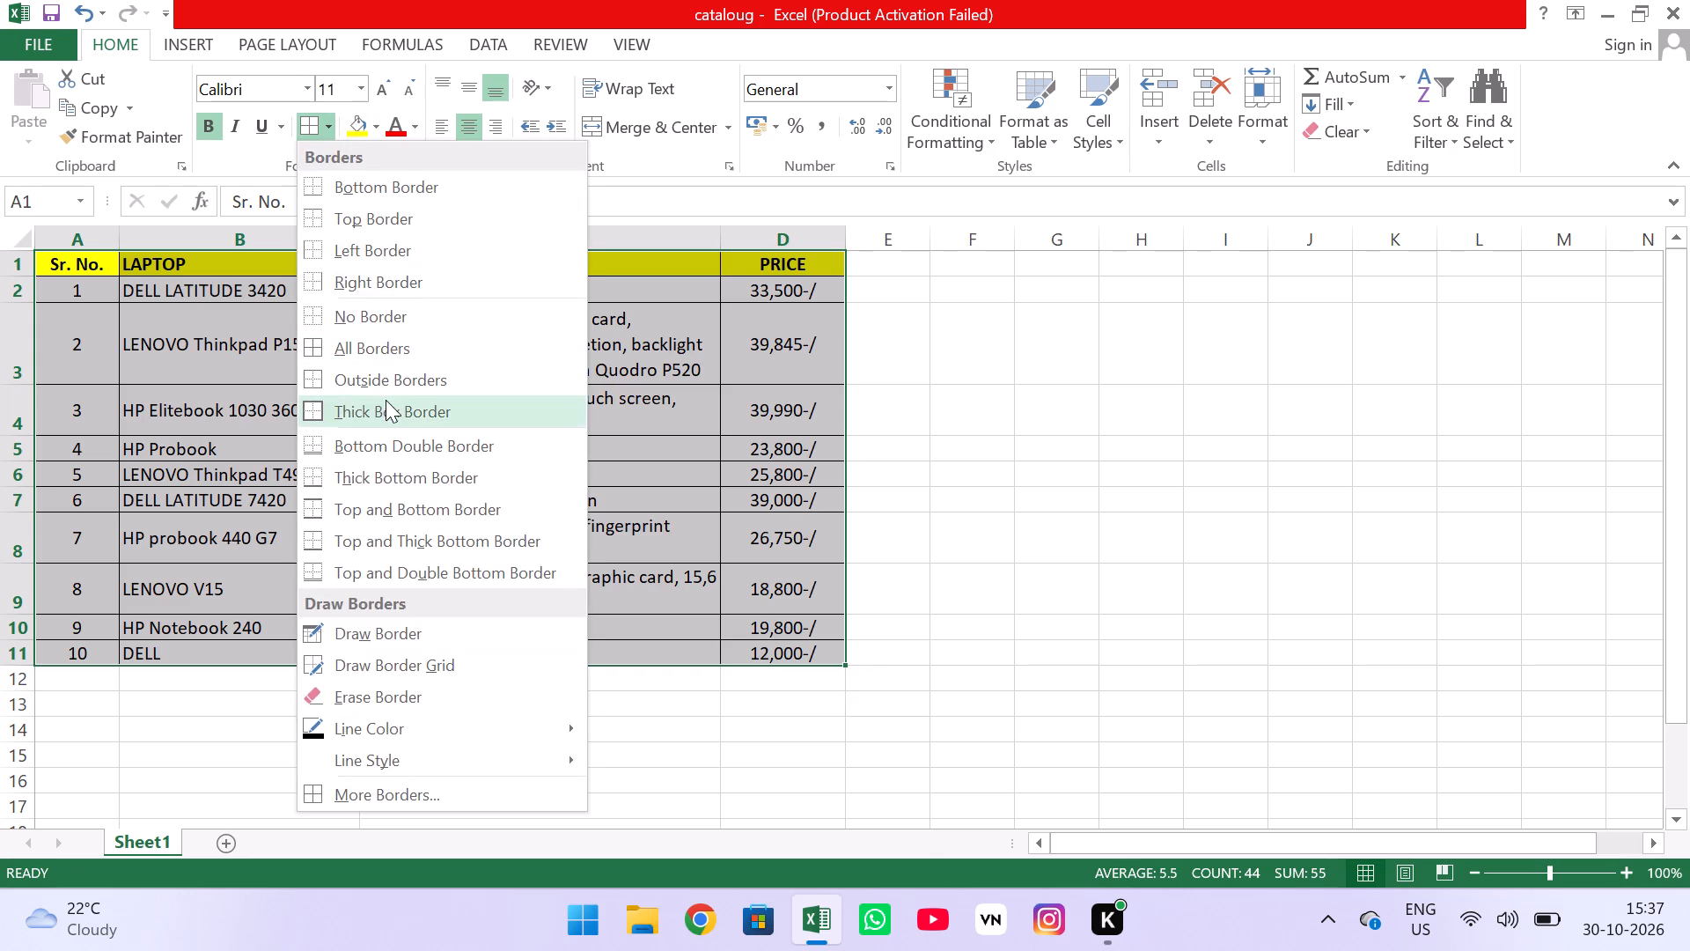
{"action": "left_click", "coordinate": [386, 402]}
{"action": "left_click", "coordinate": [441, 756]}
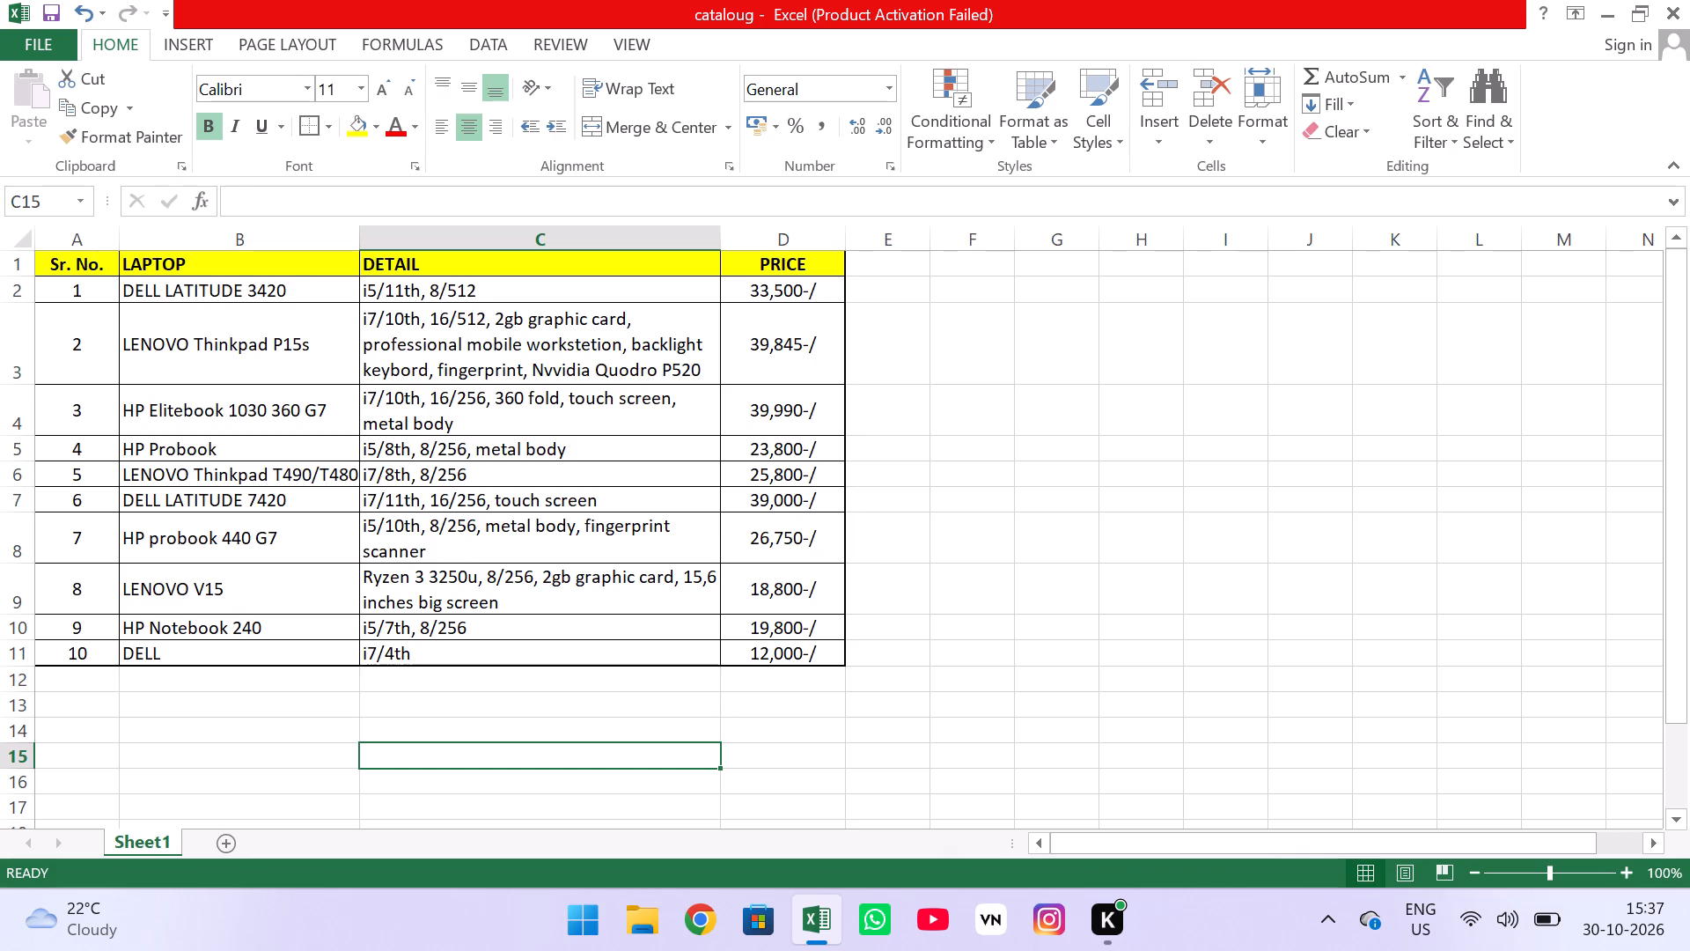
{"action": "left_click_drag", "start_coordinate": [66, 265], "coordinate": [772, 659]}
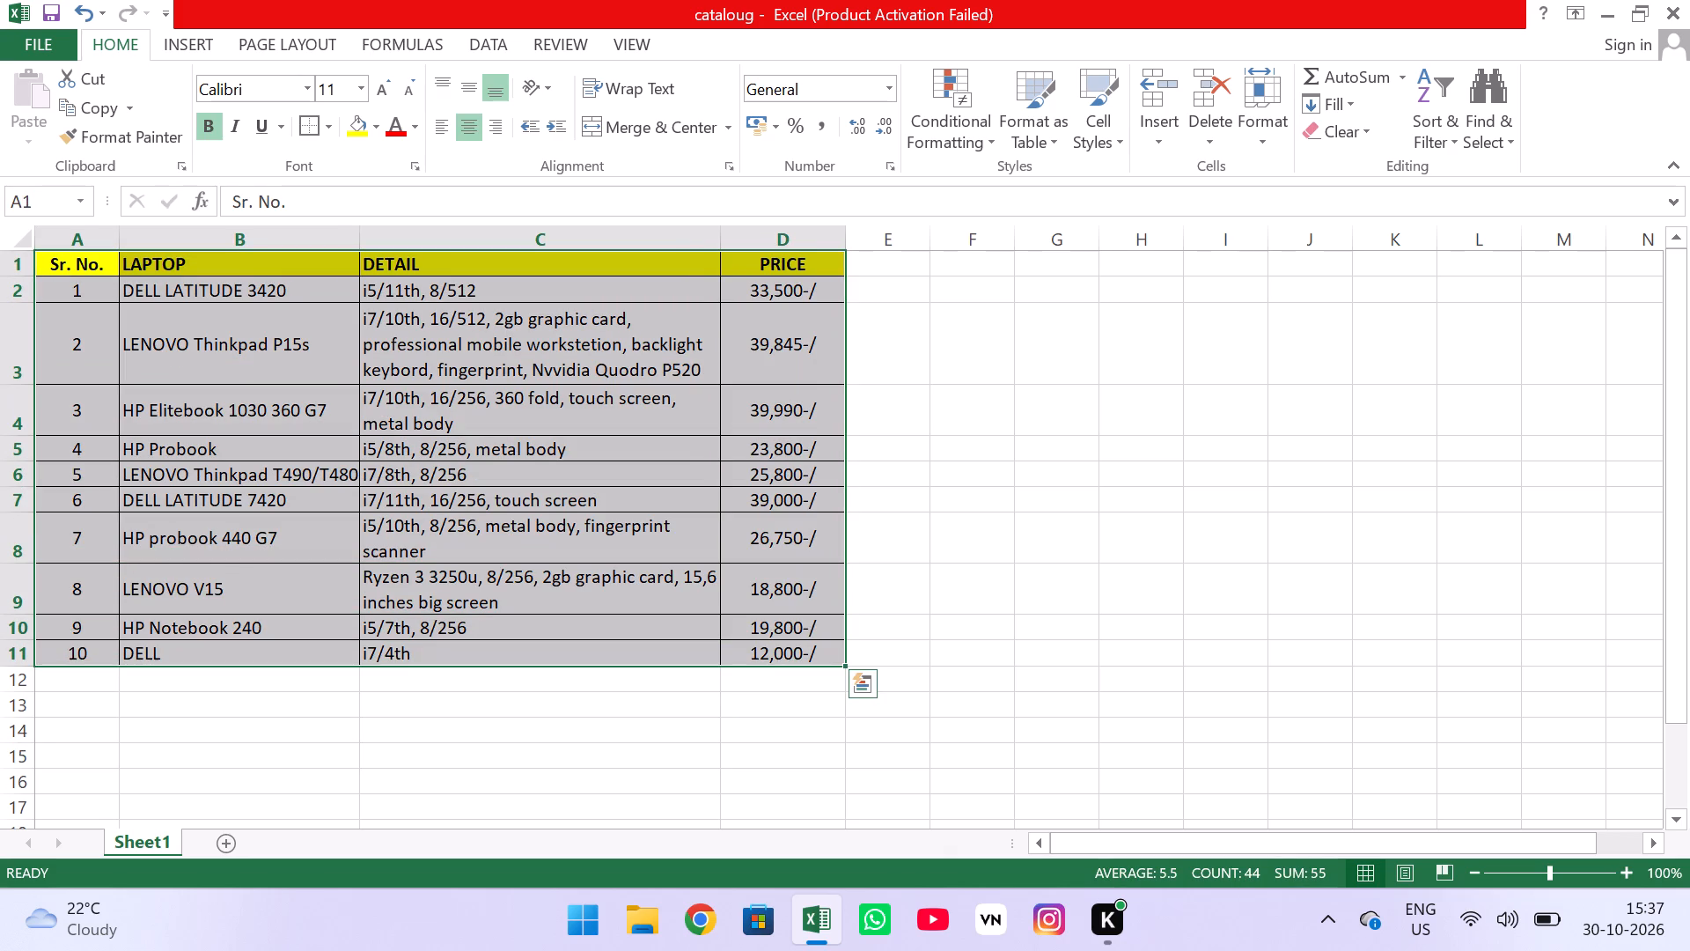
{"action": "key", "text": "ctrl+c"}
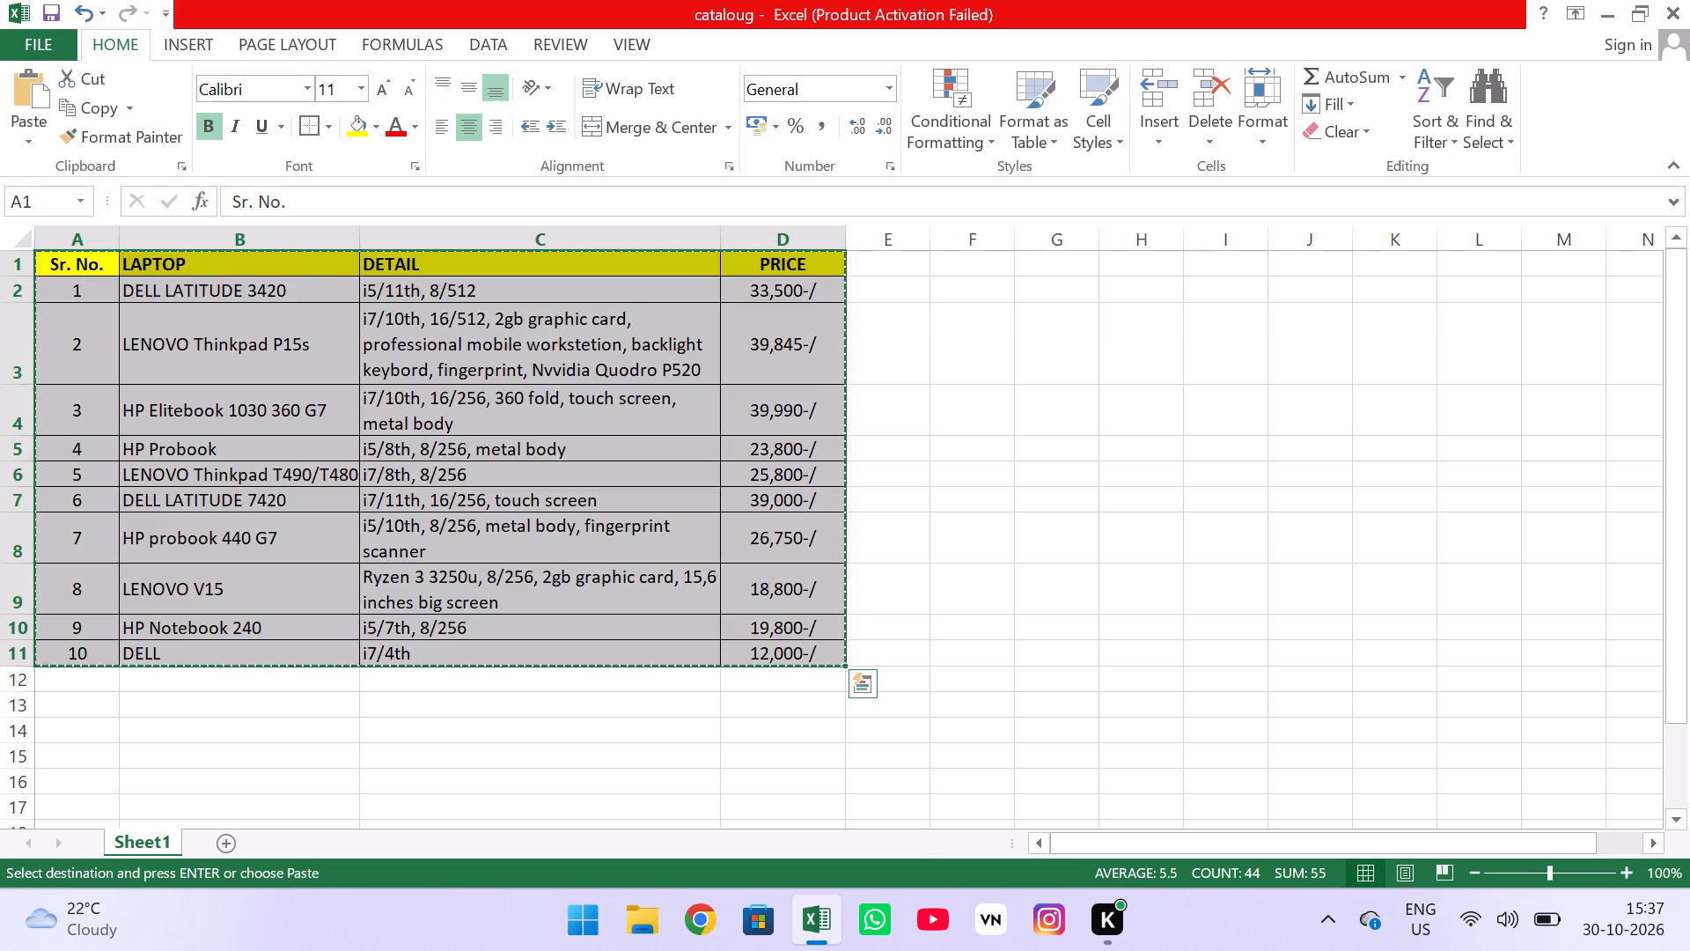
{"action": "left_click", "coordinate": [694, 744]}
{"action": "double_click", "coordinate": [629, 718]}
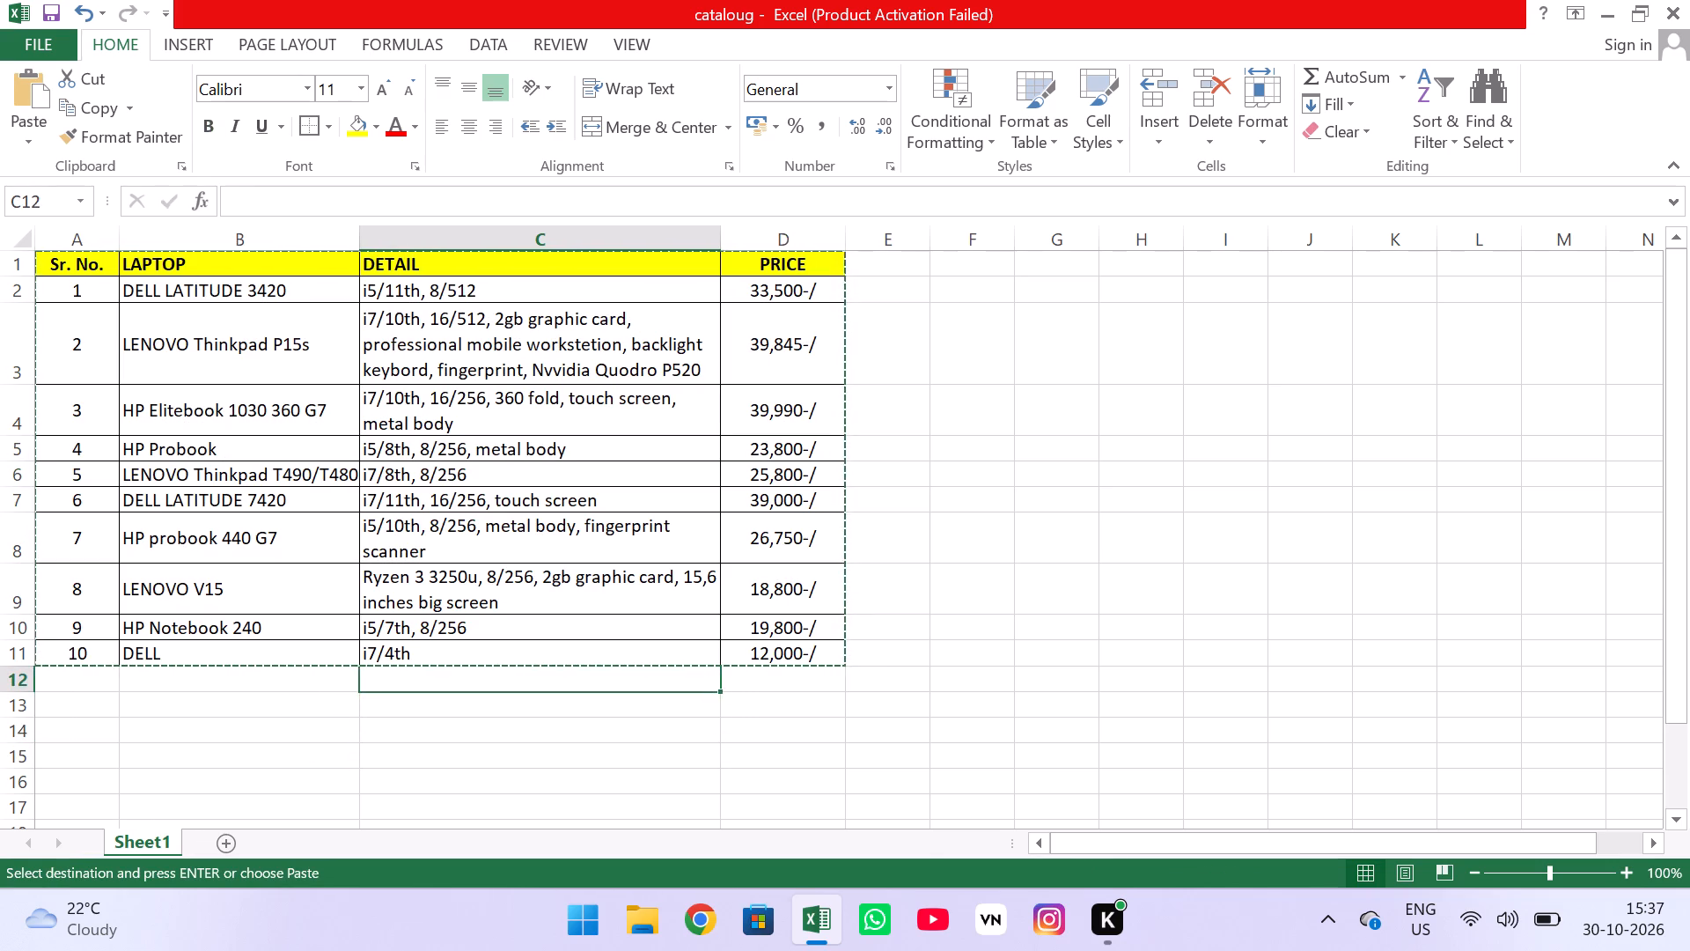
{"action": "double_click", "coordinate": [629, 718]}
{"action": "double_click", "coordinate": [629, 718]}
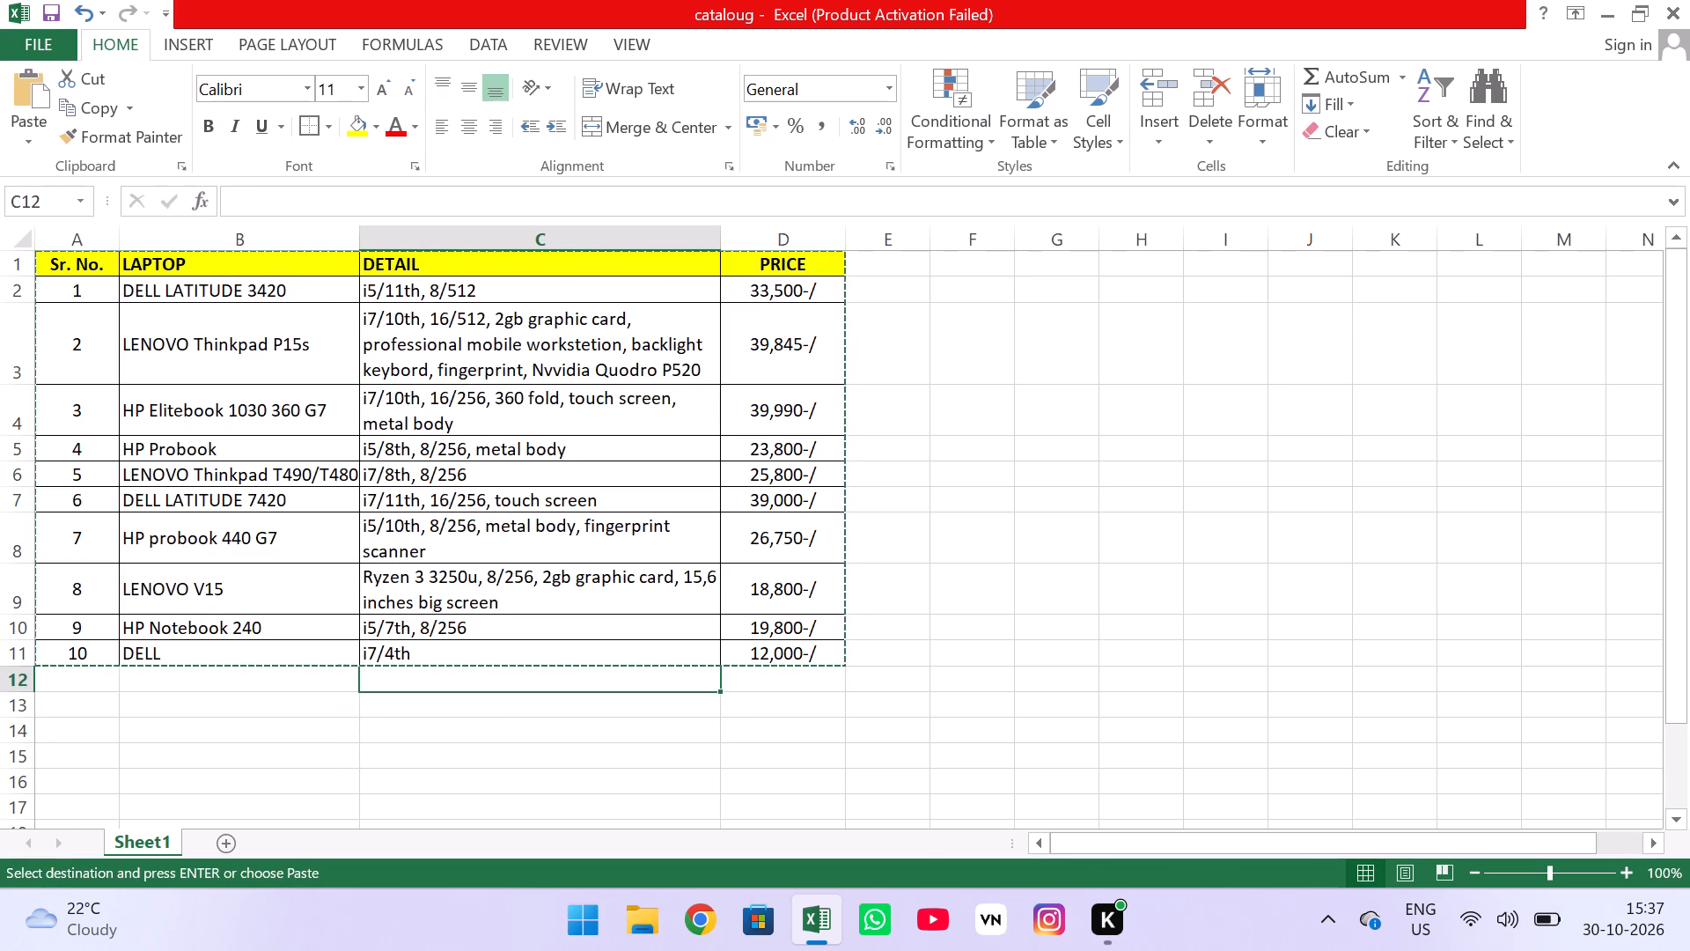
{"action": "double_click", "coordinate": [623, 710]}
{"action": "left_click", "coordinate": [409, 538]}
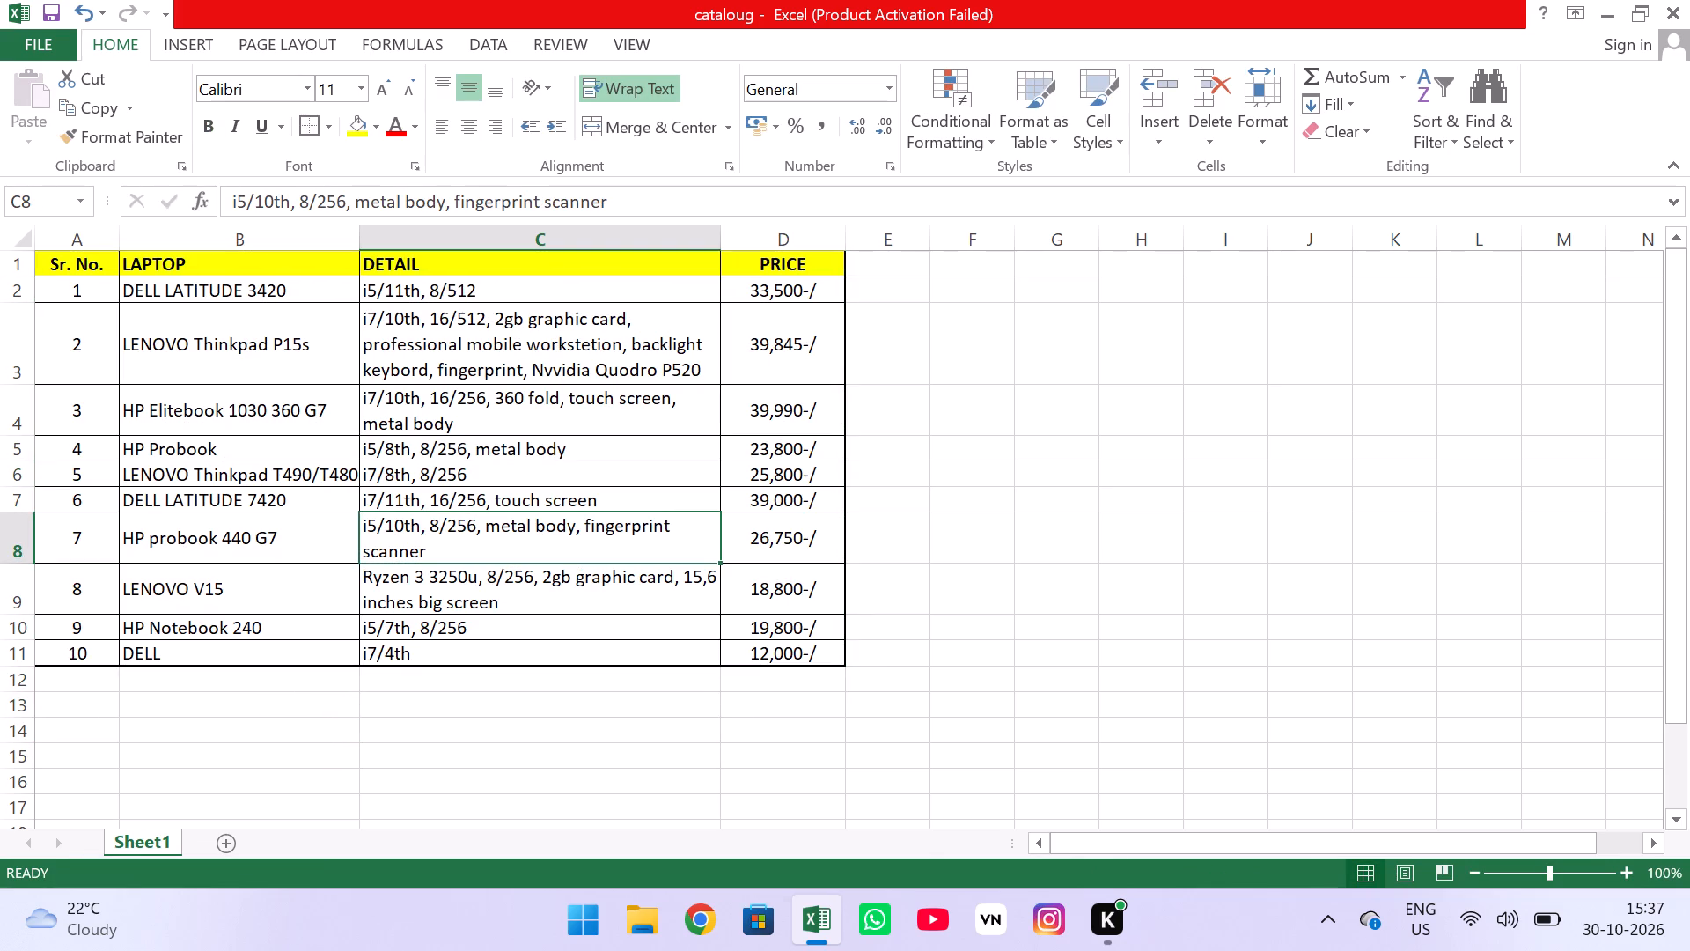
Close the laptop catalogue workbook.
{"action": "left_click", "coordinate": [1672, 12]}
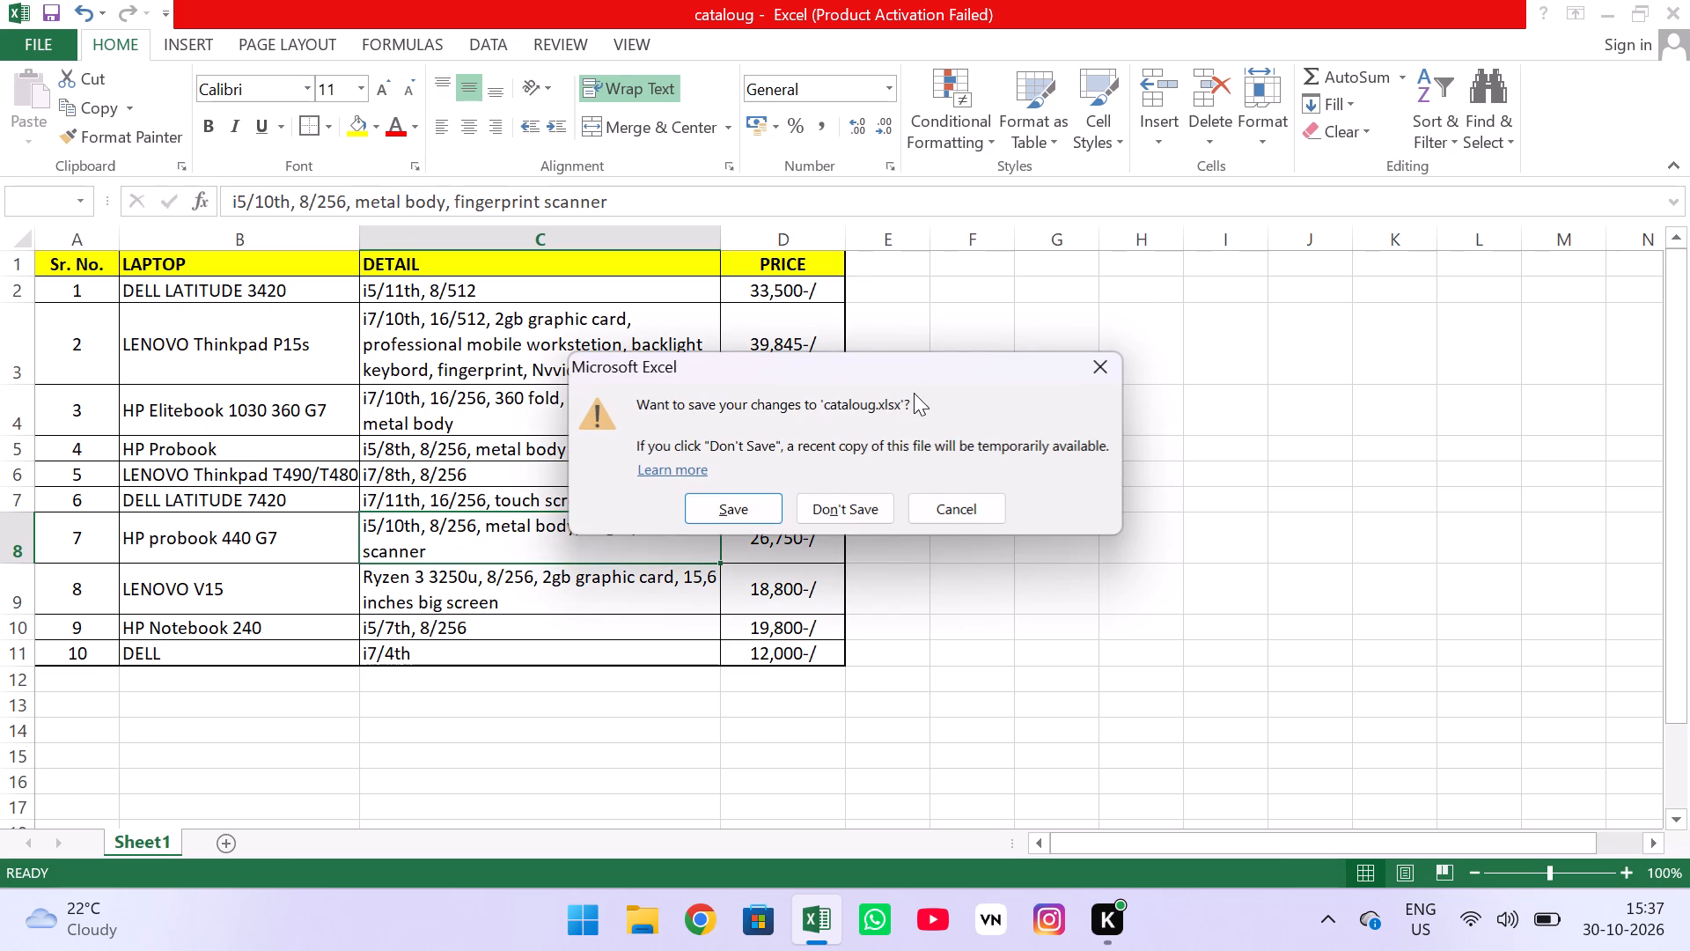
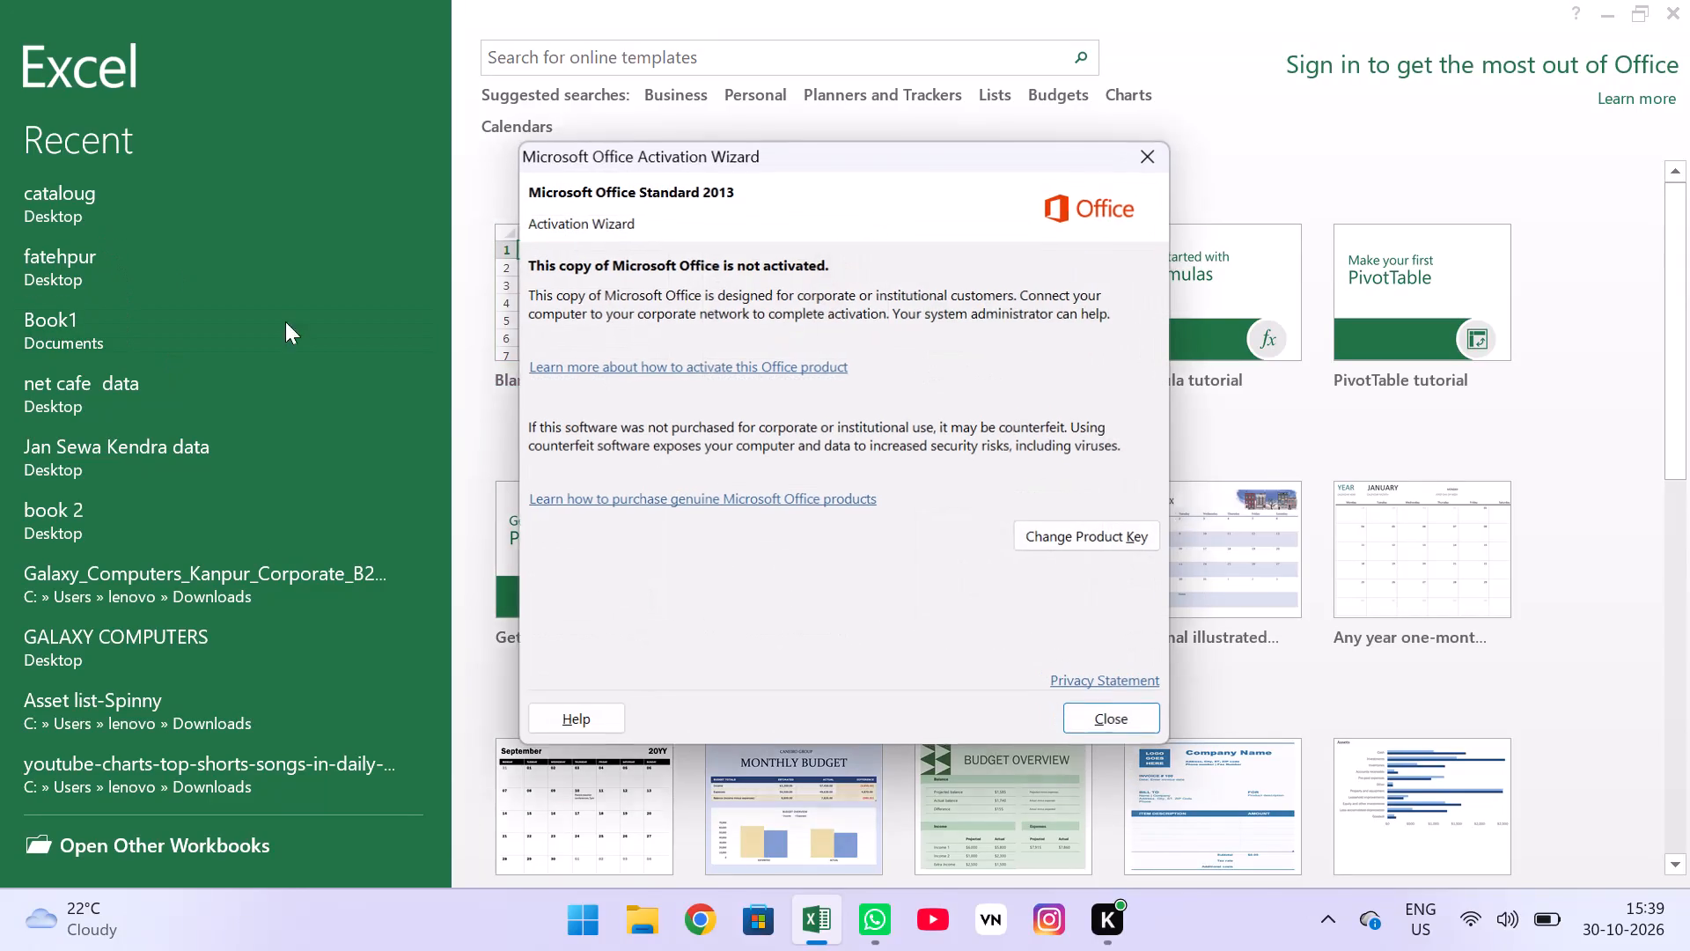
Dismiss the activation notice and reopen the recent workbook cataloug.
{"action": "left_click", "coordinate": [1109, 718]}
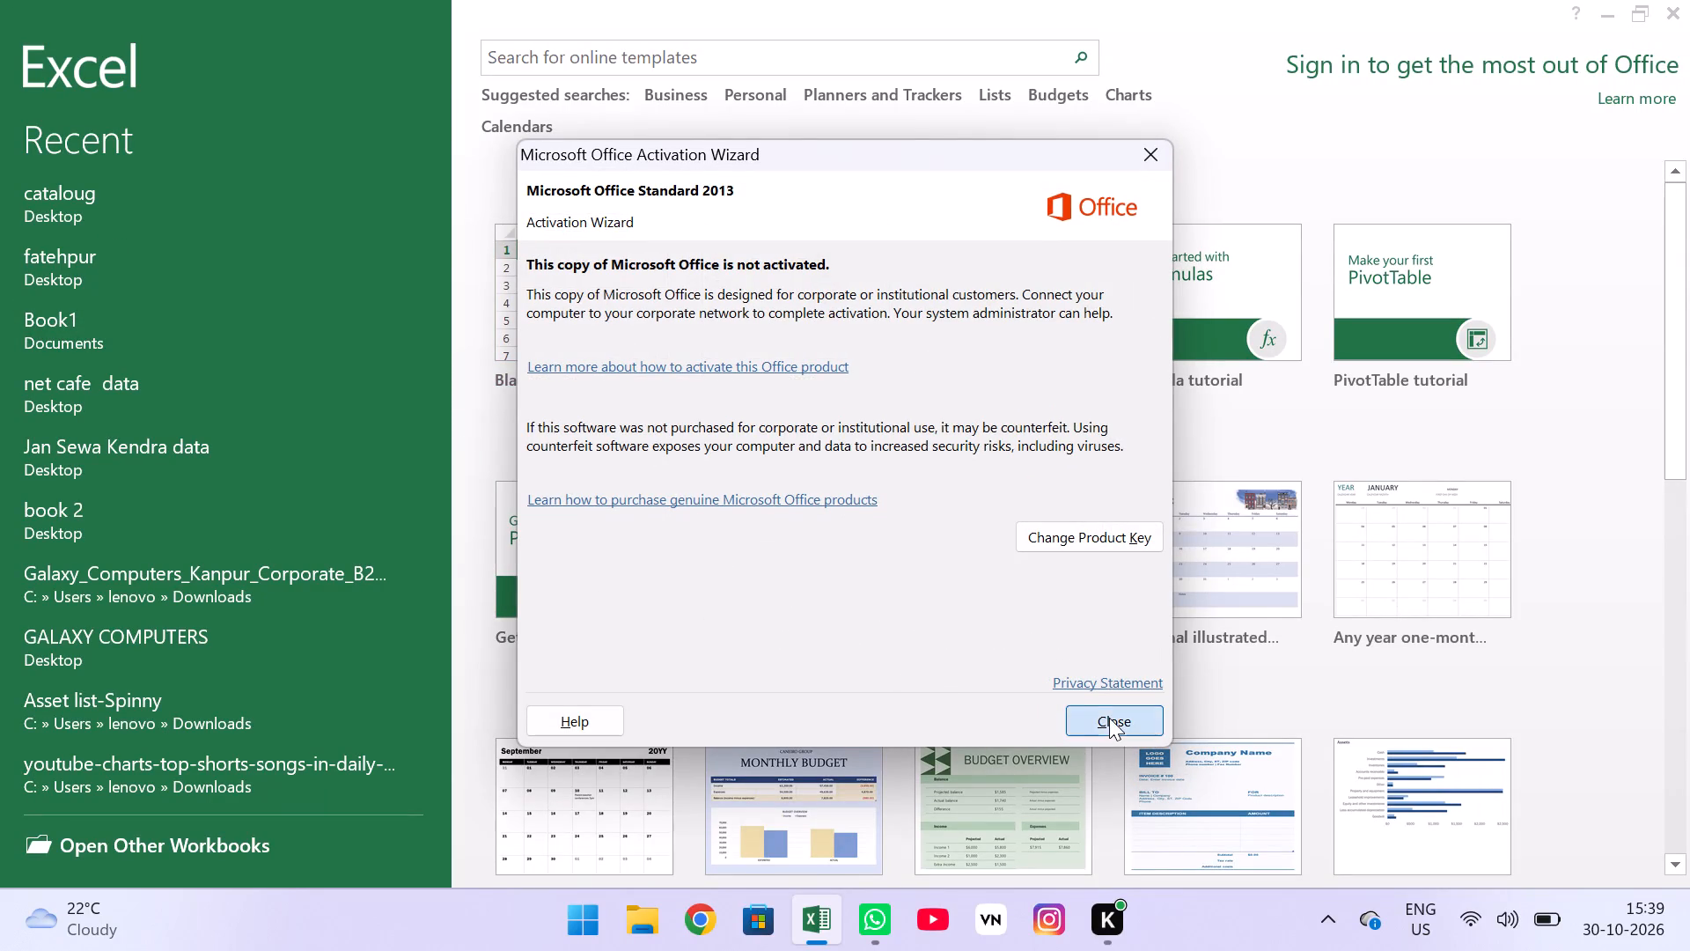
{"action": "left_click", "coordinate": [99, 193]}
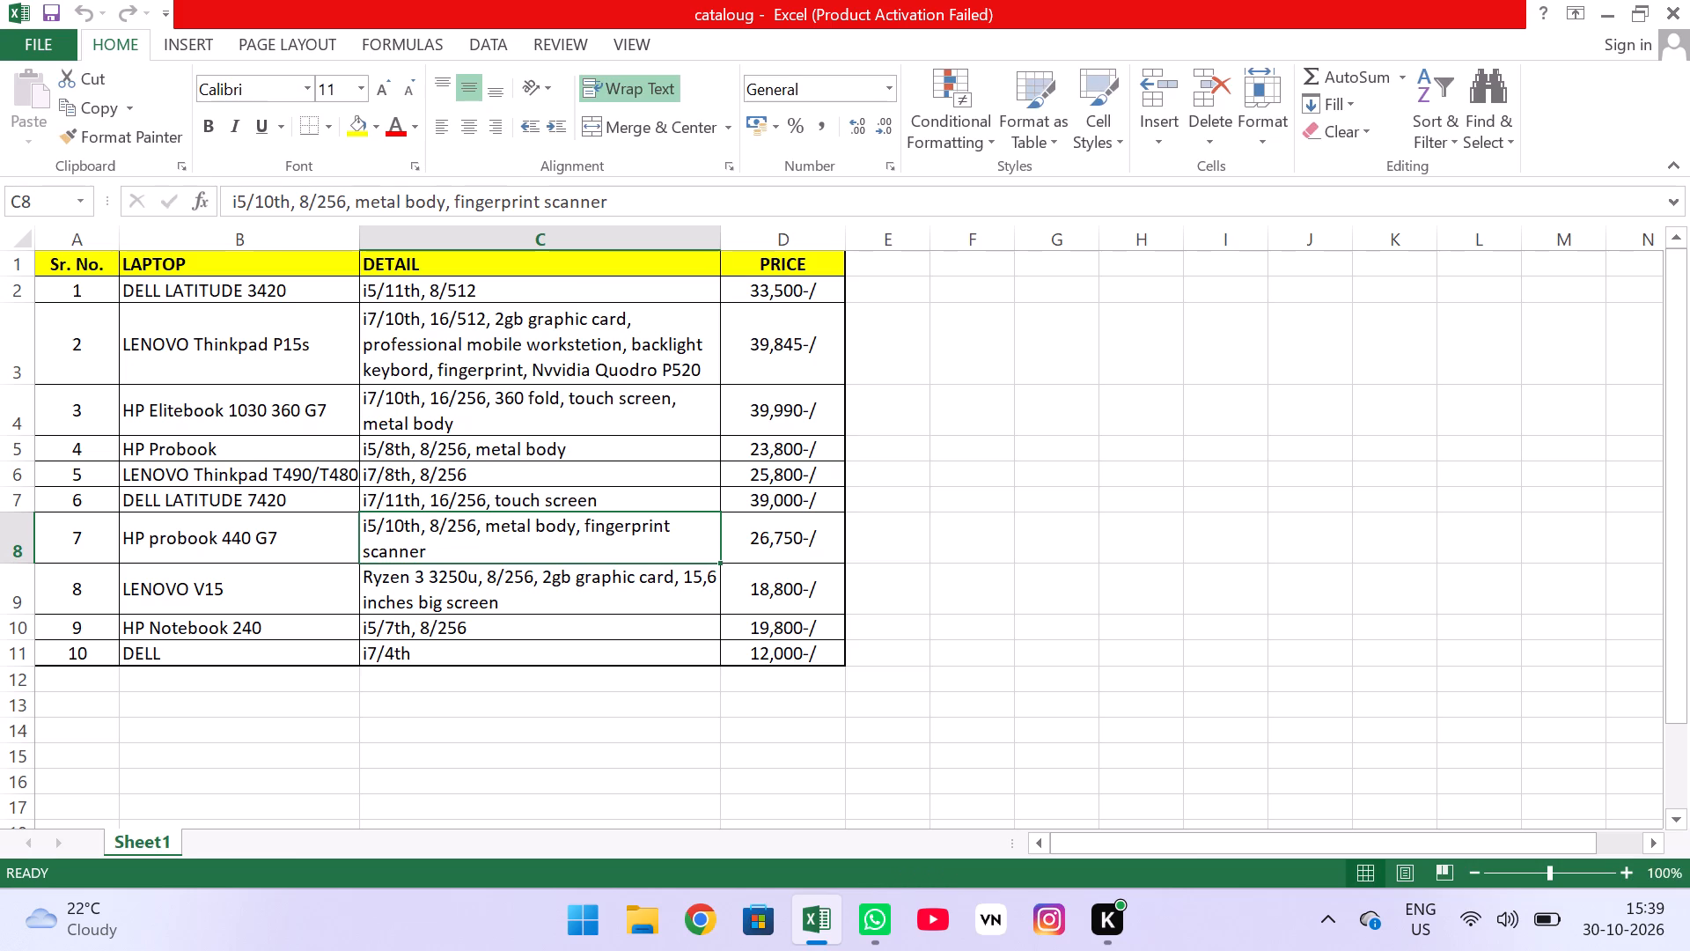
Copy the whole laptop catalogue table, cells A1 to D11.
{"action": "left_click_drag", "start_coordinate": [60, 267], "coordinate": [426, 395]}
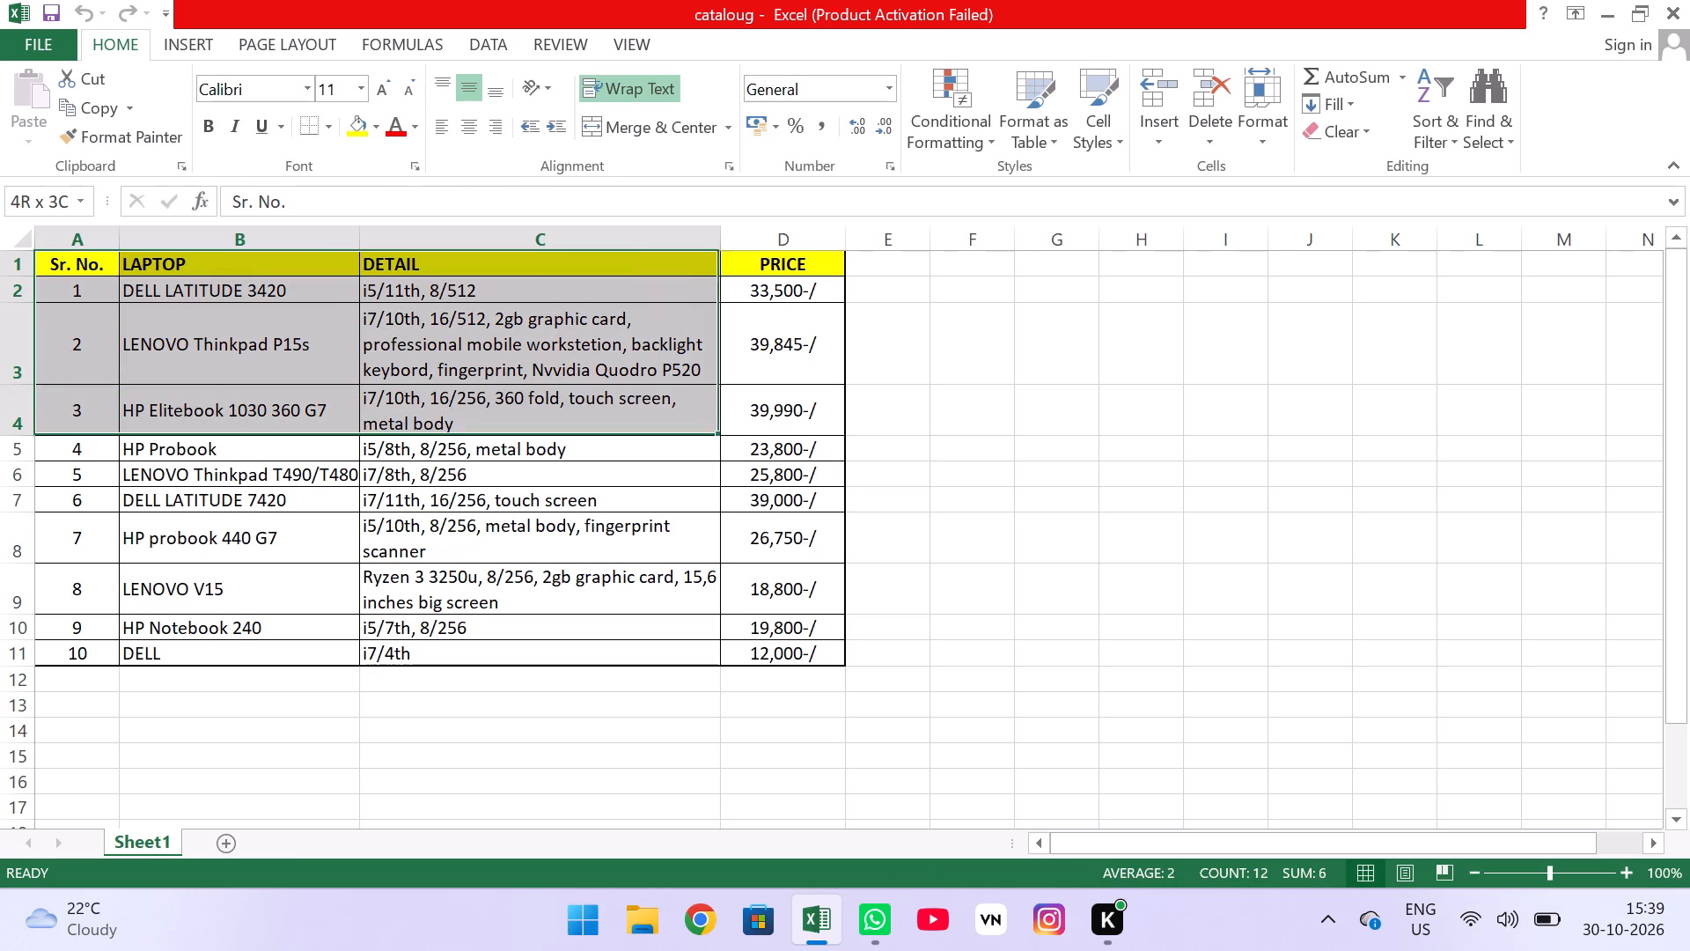
{"action": "left_click_drag", "start_coordinate": [426, 395], "coordinate": [775, 651]}
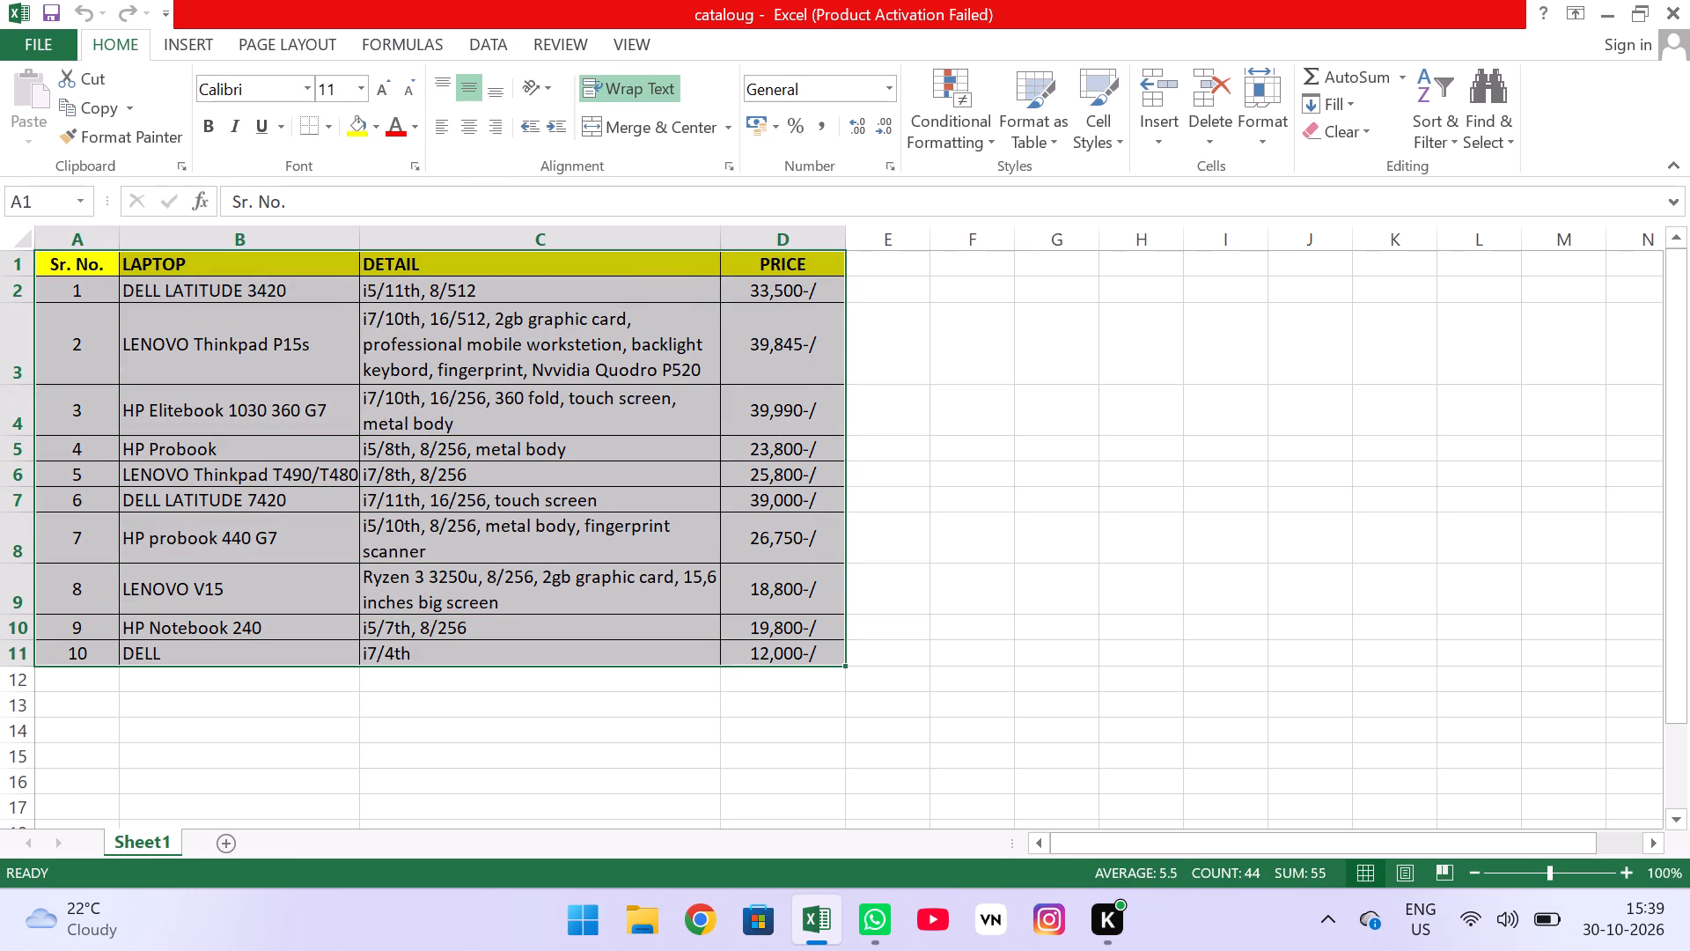
{"action": "key", "text": "ctrl+c"}
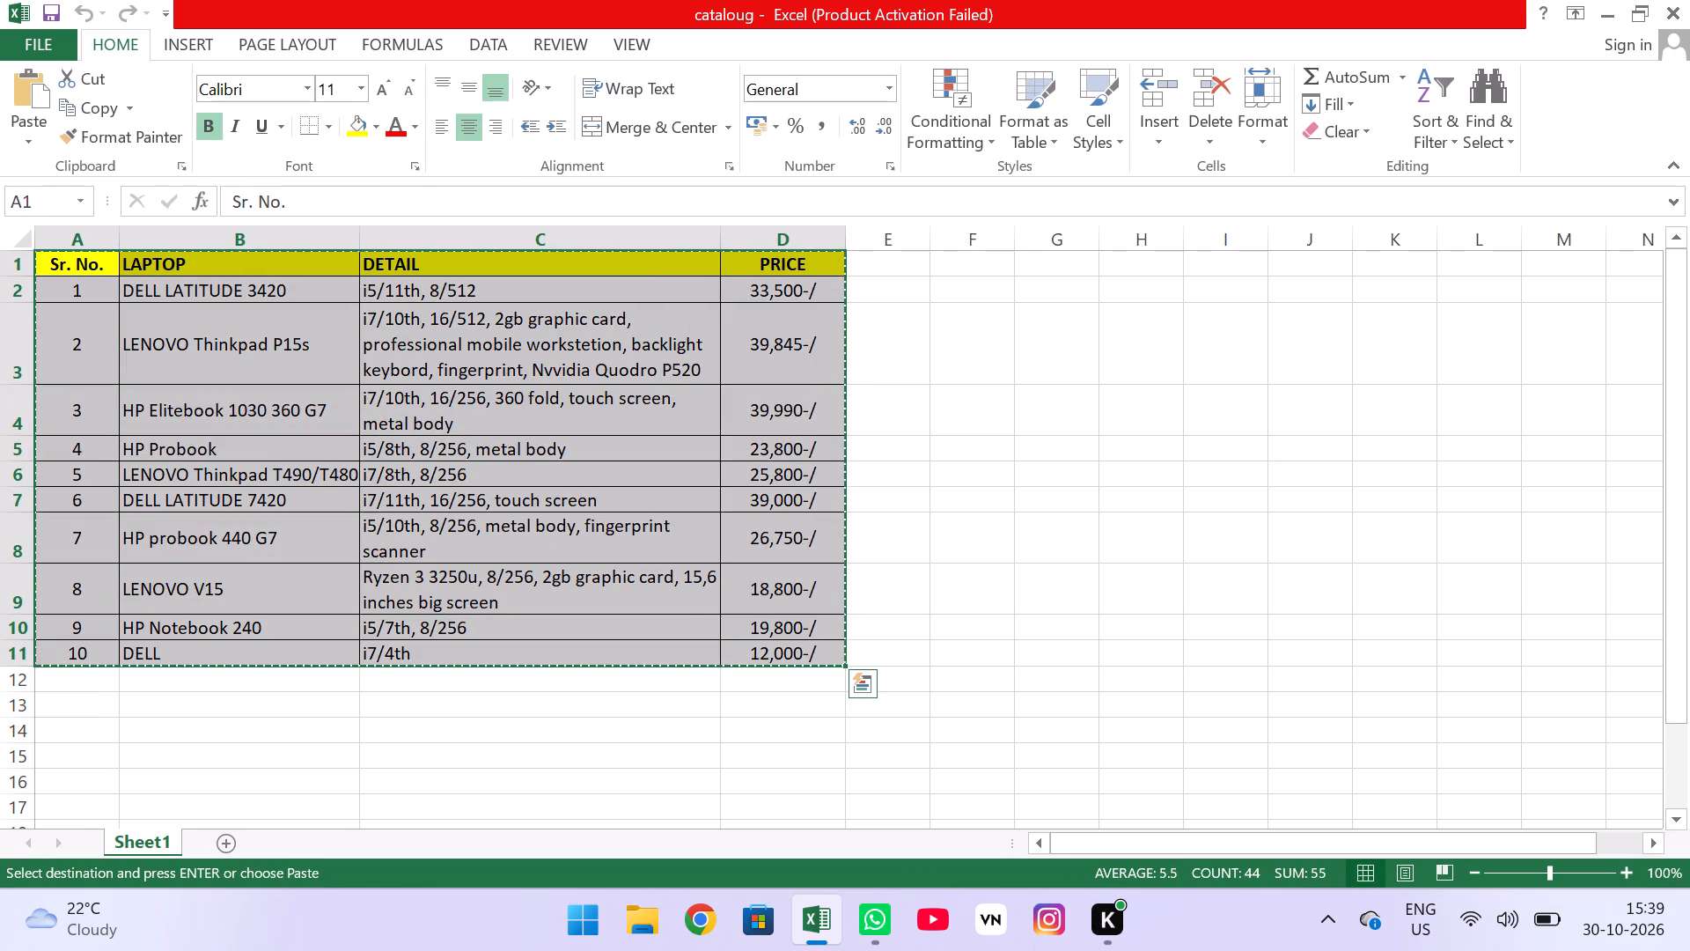
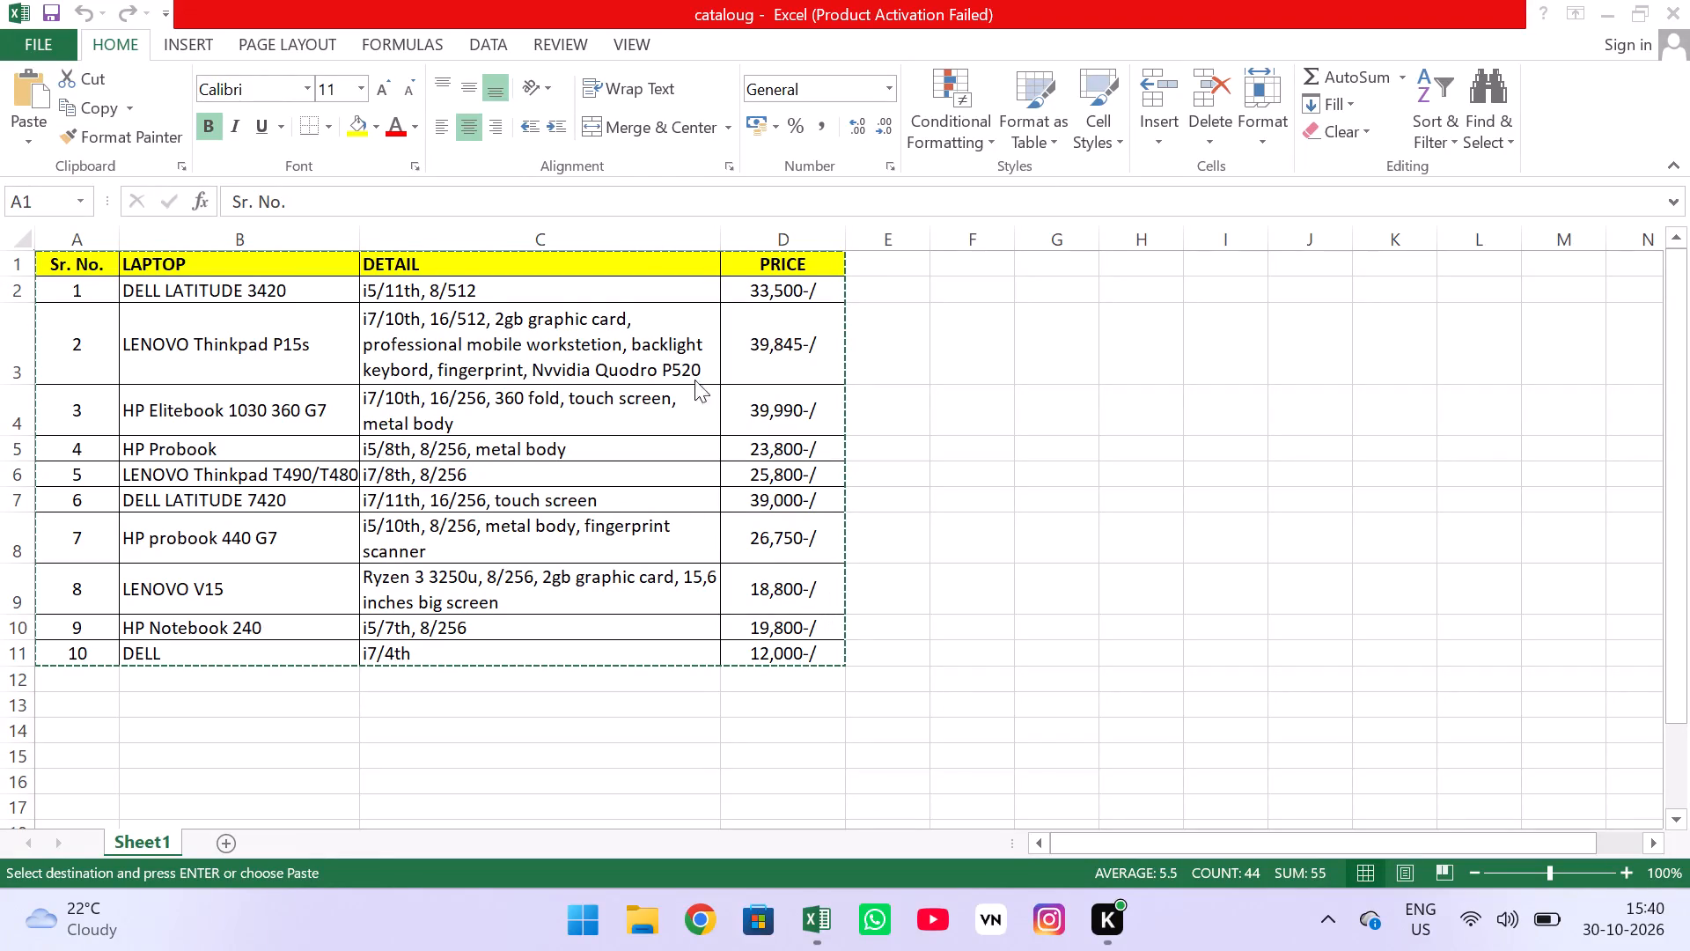
Close the cataloug workbook and return to the desktop.
{"action": "left_click", "coordinate": [1665, 0]}
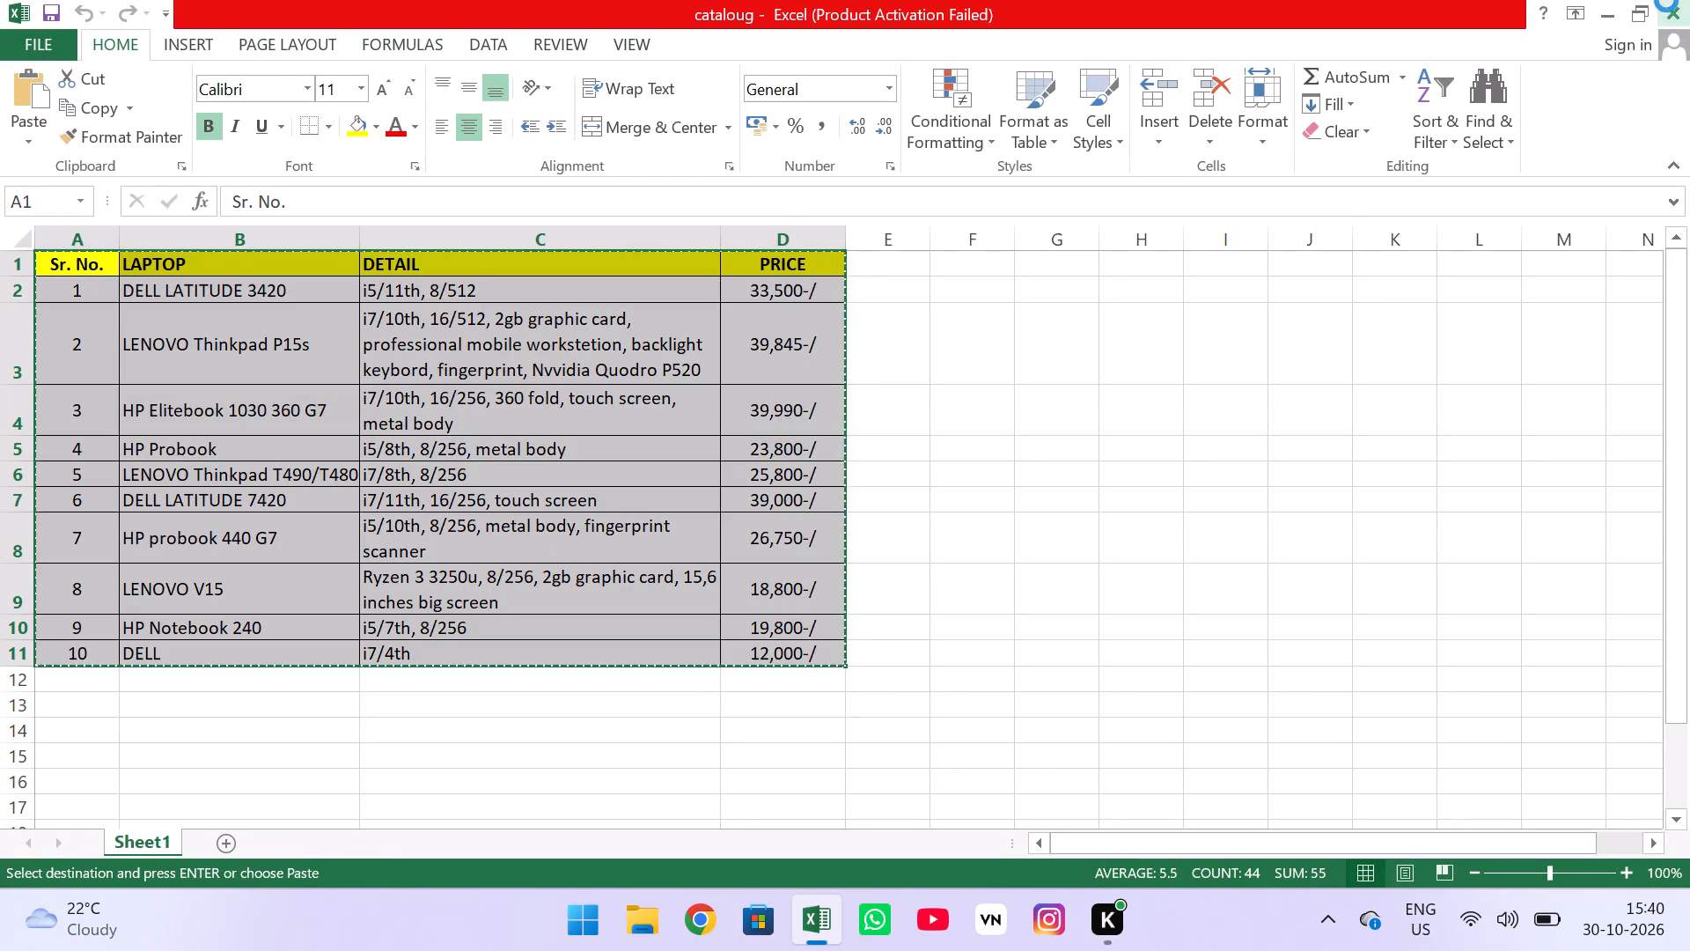
{"action": "left_click", "coordinate": [1677, 18]}
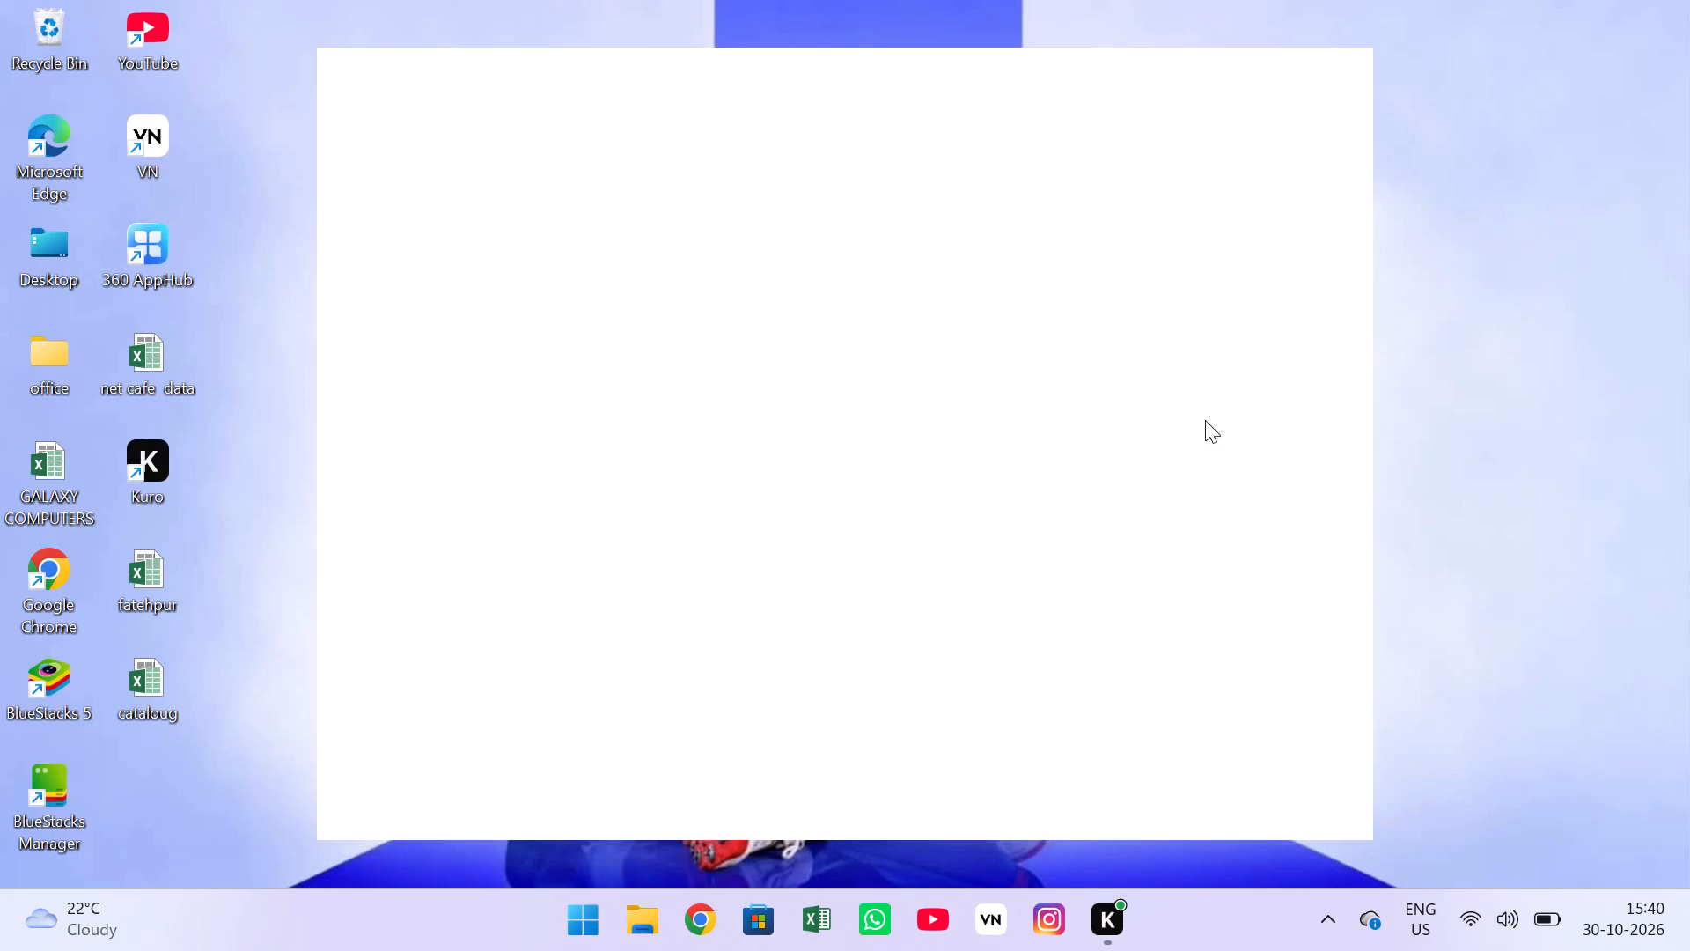